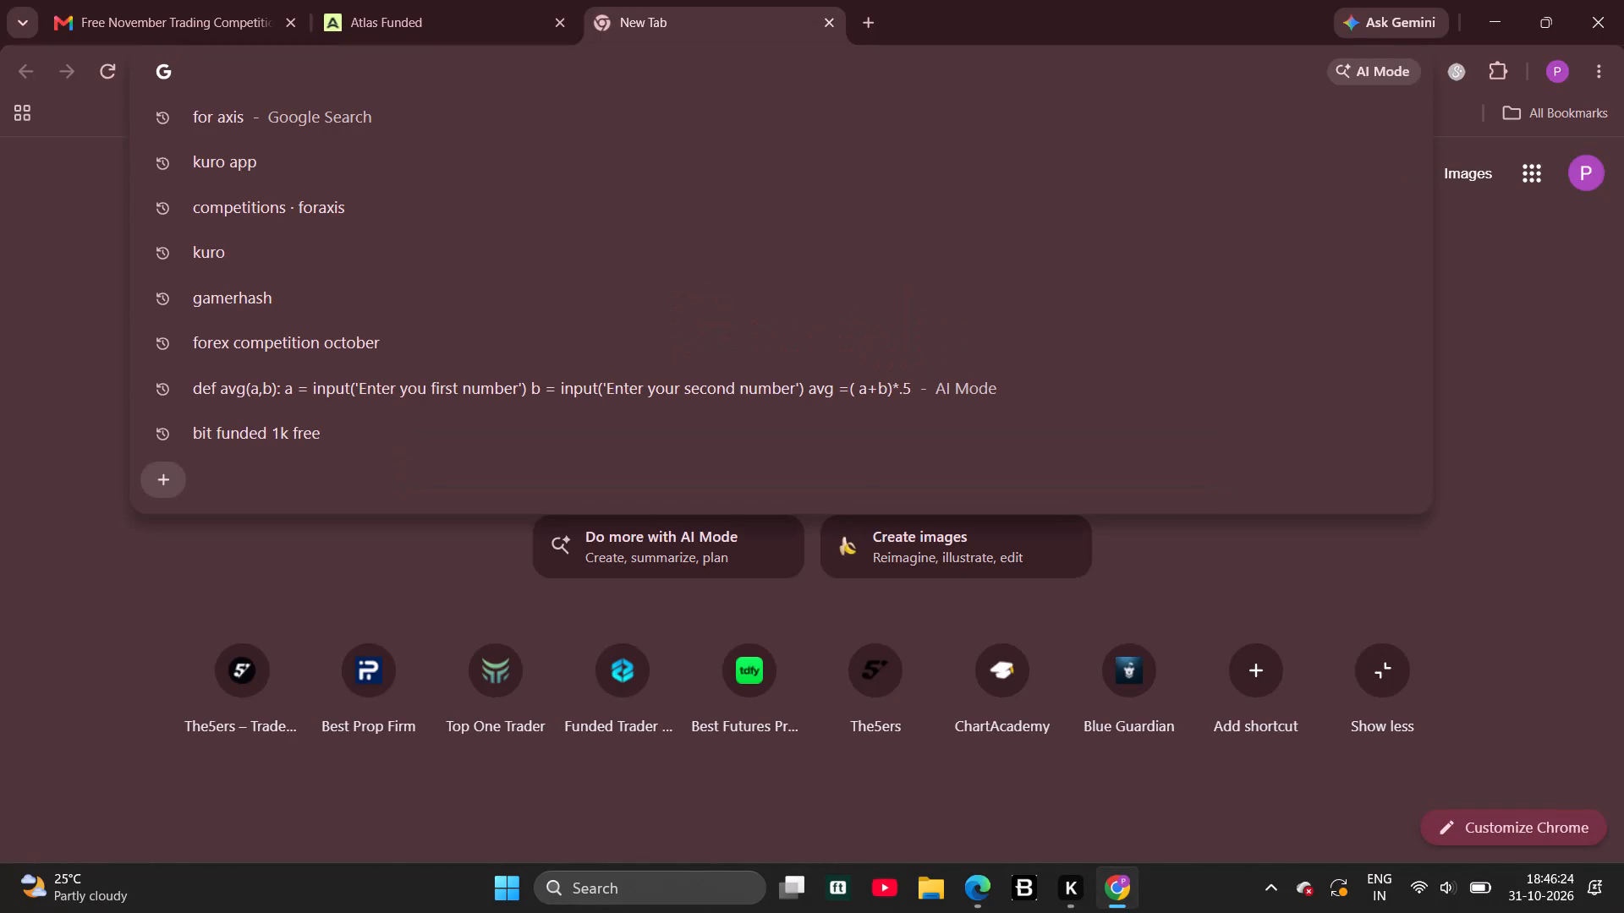
Open the Blue Guardian prop firm website at blueguardian.com in the new tab.
key("b")
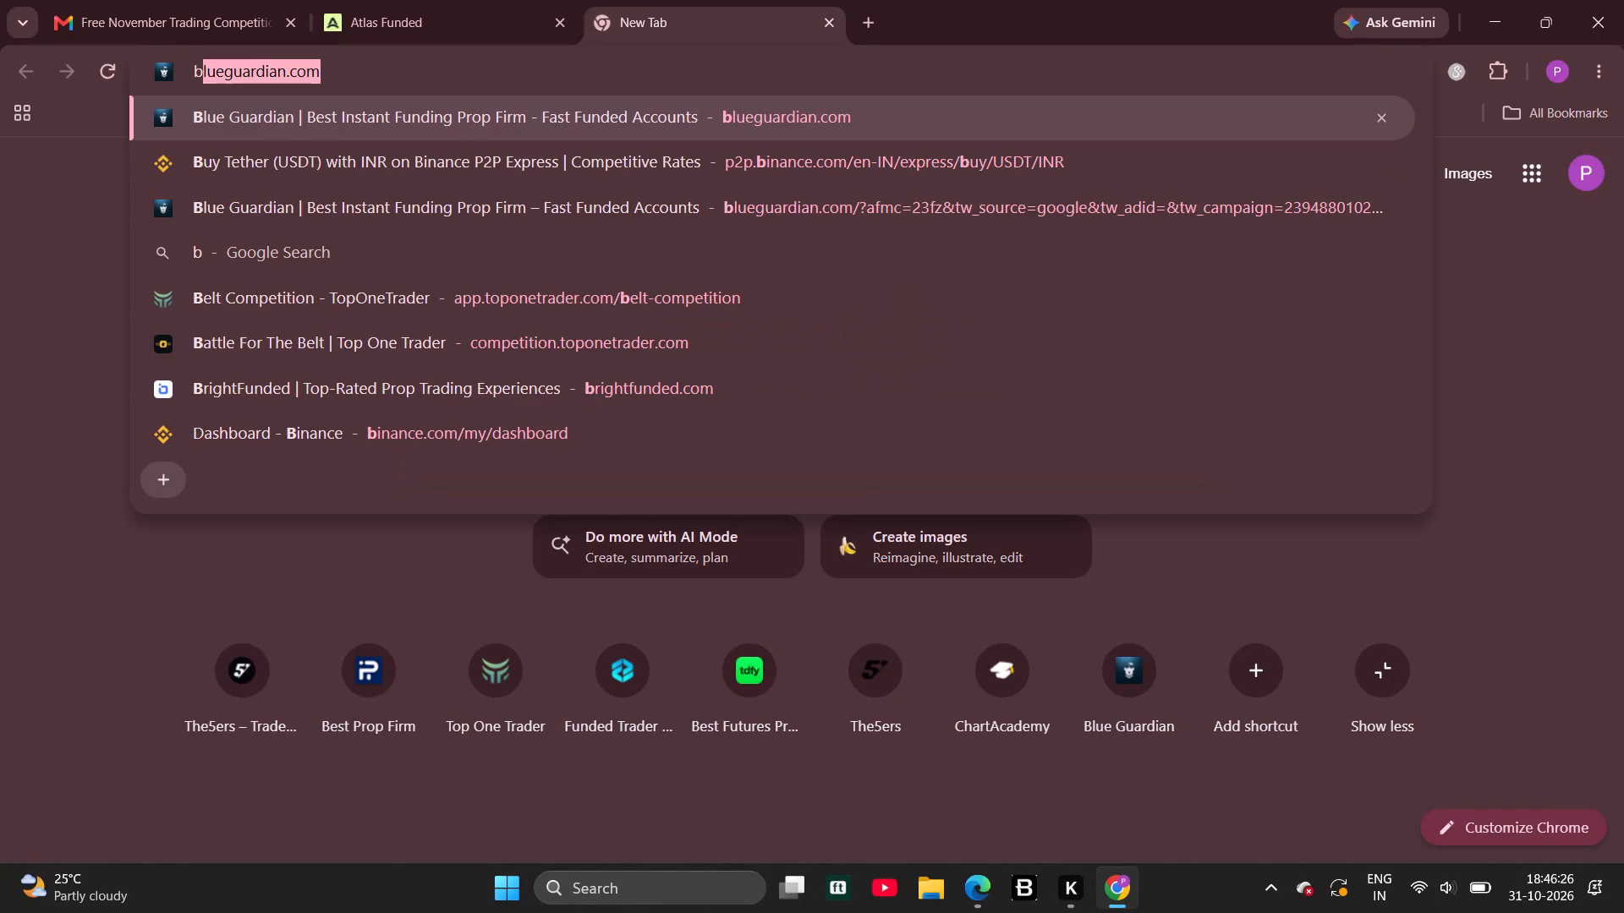
left_click(824, 115)
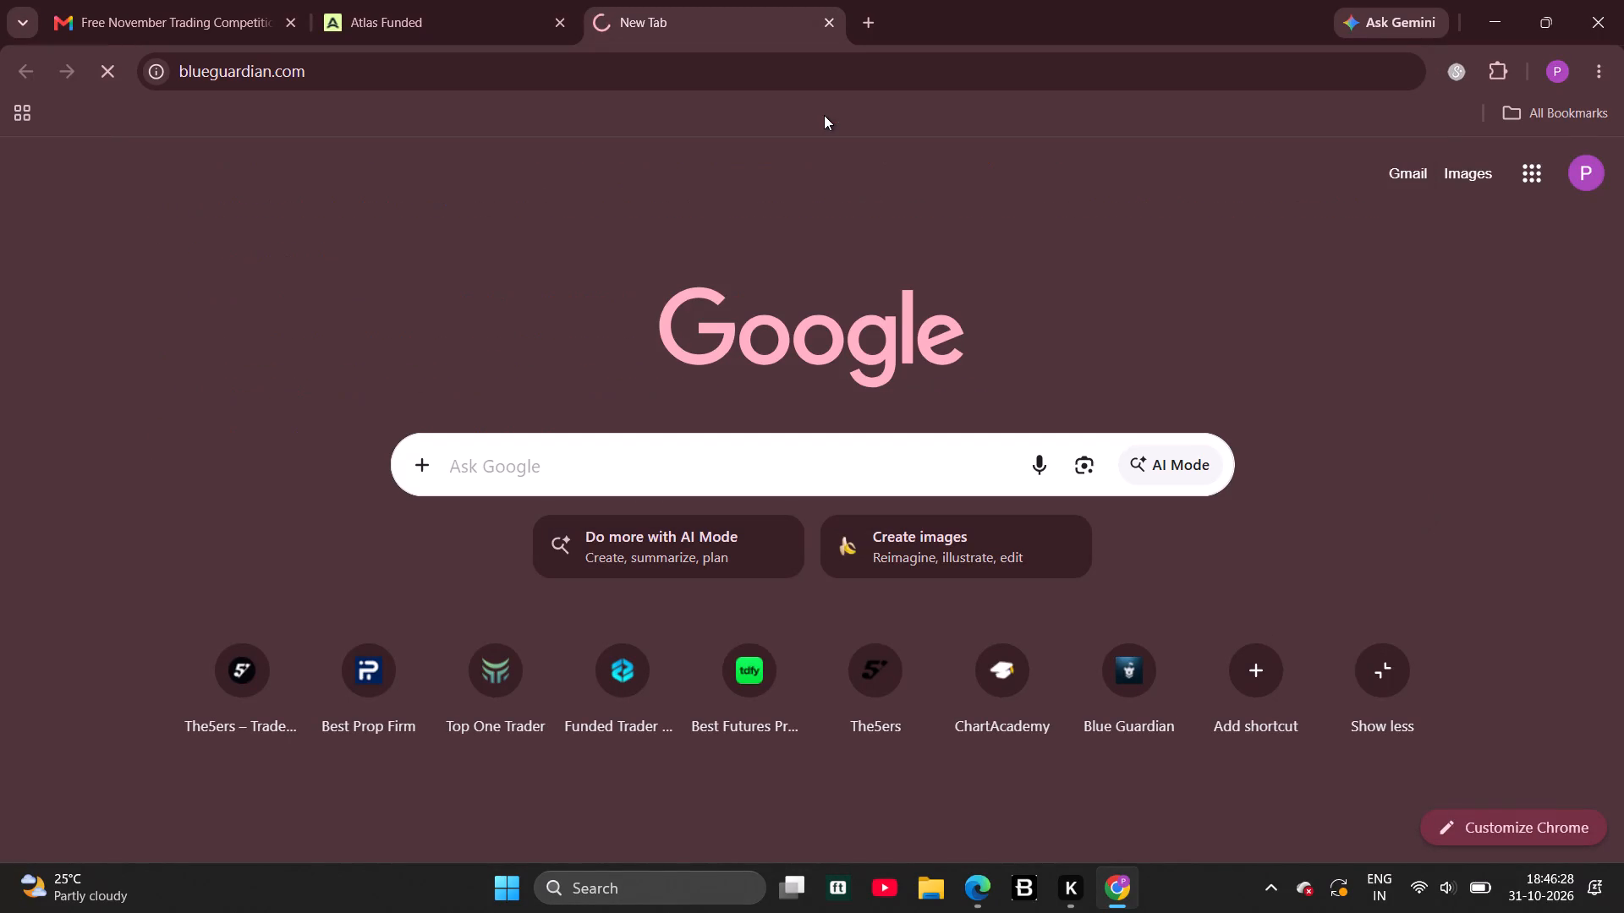
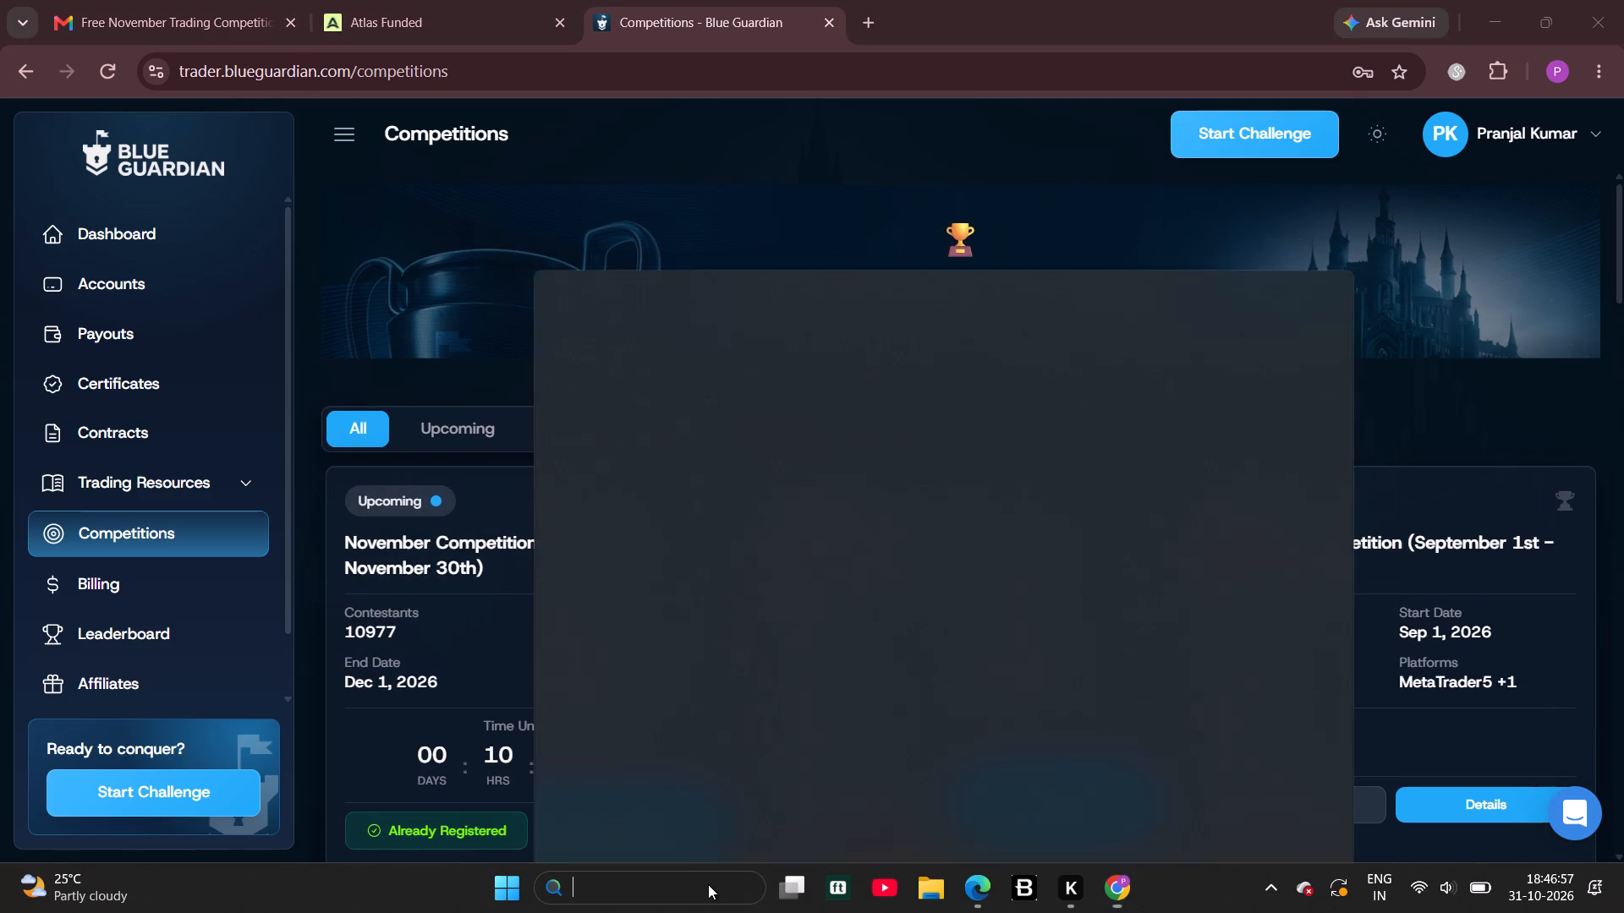
Launch Excel, open the recent THE5 workbook and show Sheet2 with the prop firm table.
key("e")
key("Return")
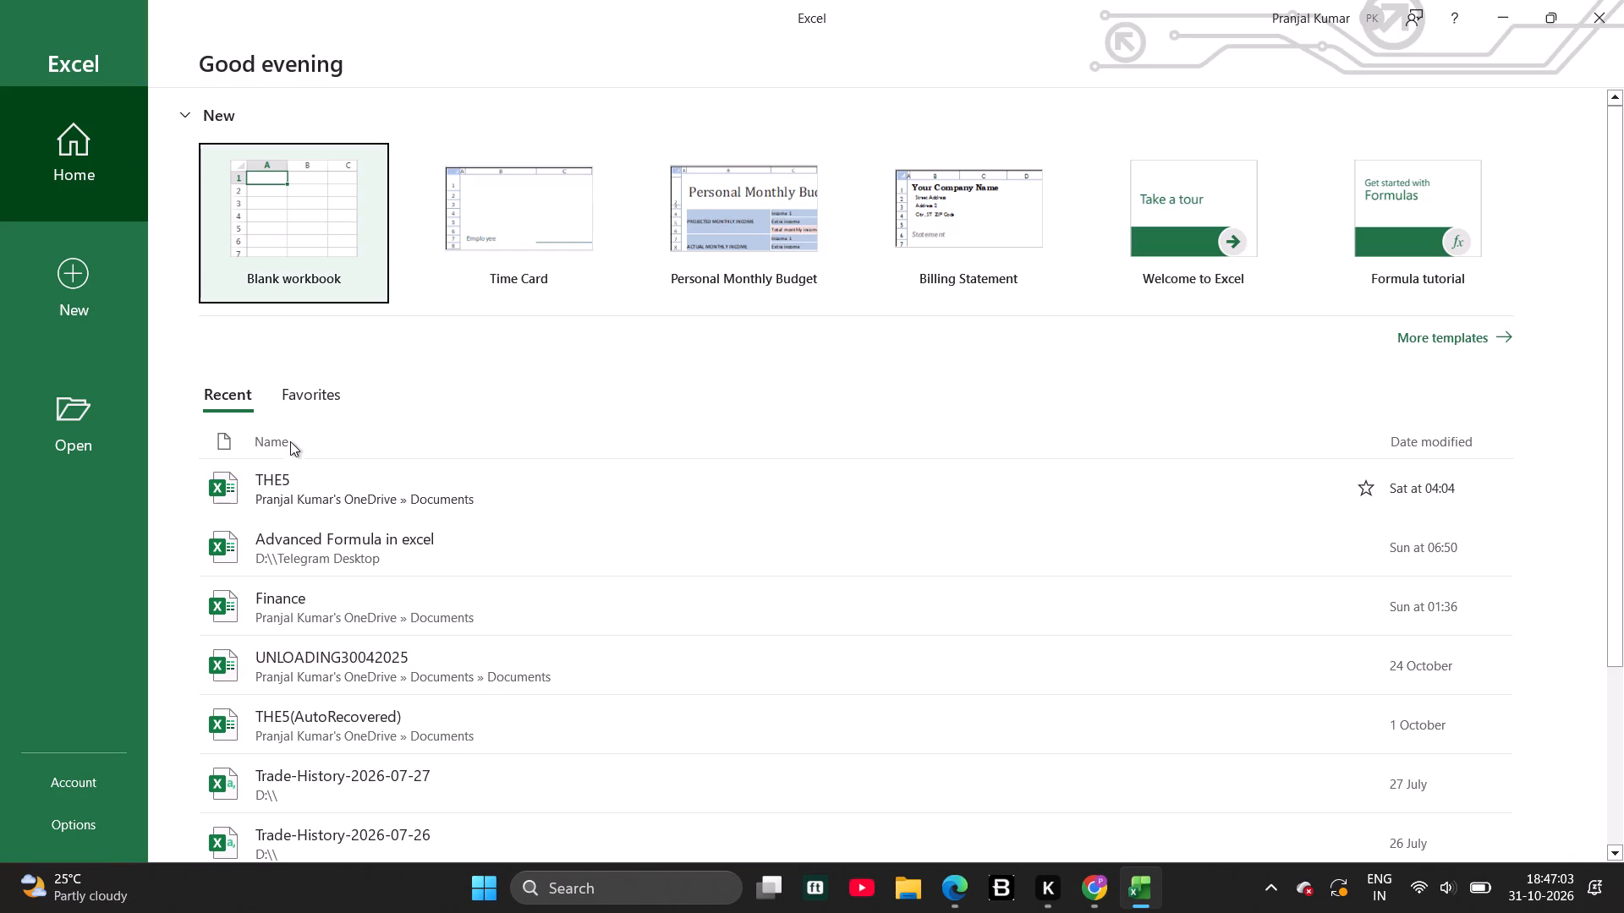
left_click(312, 494)
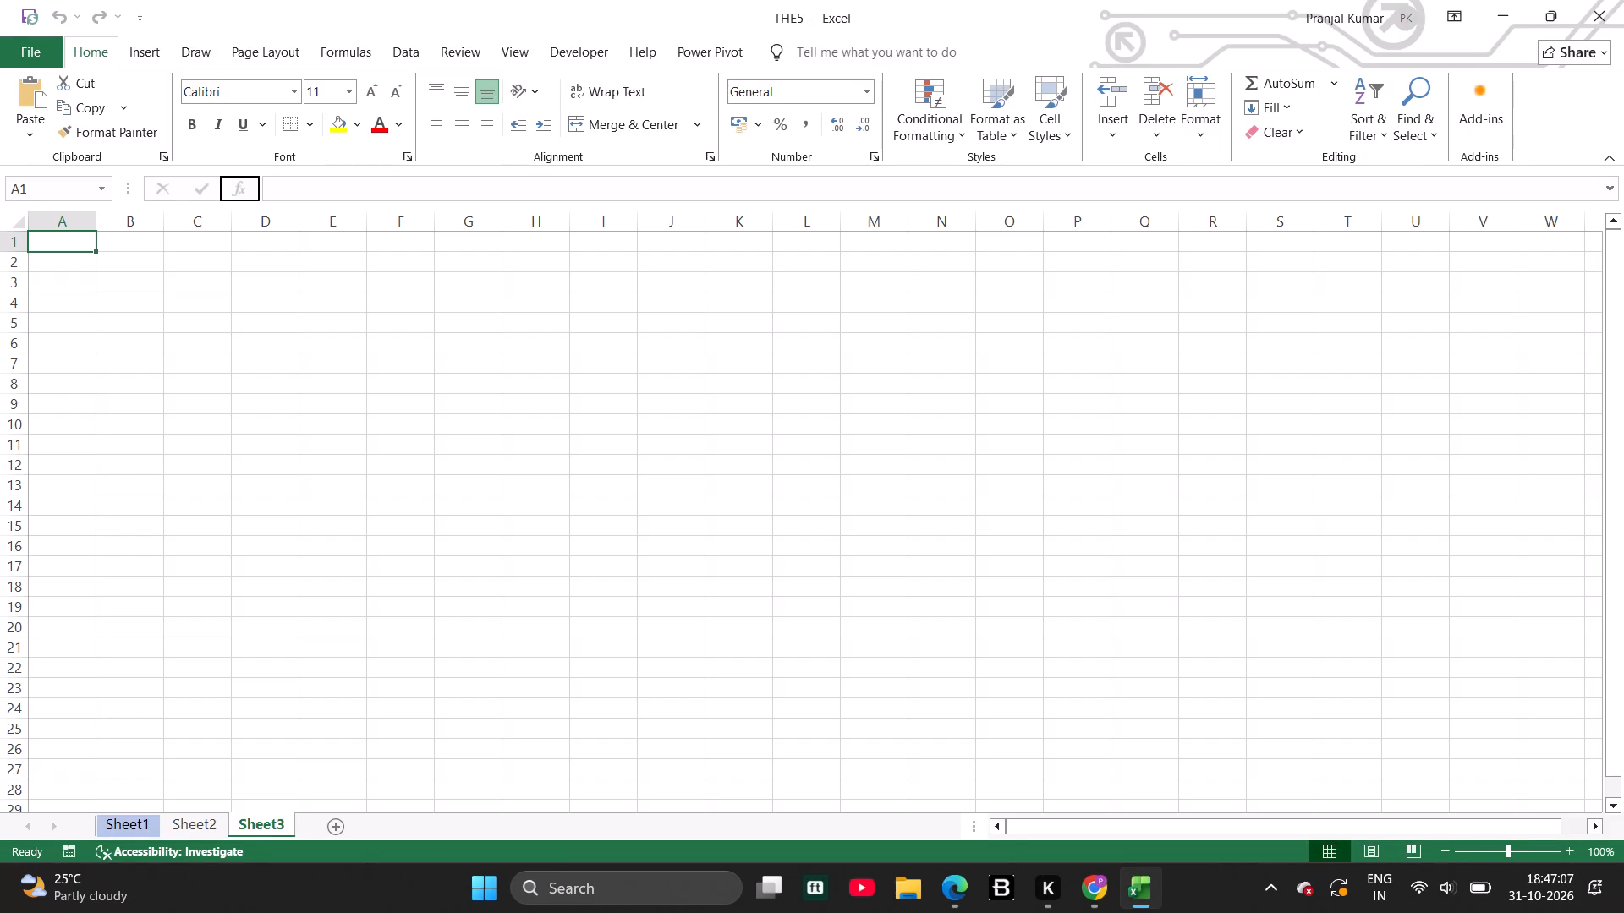
left_click(198, 829)
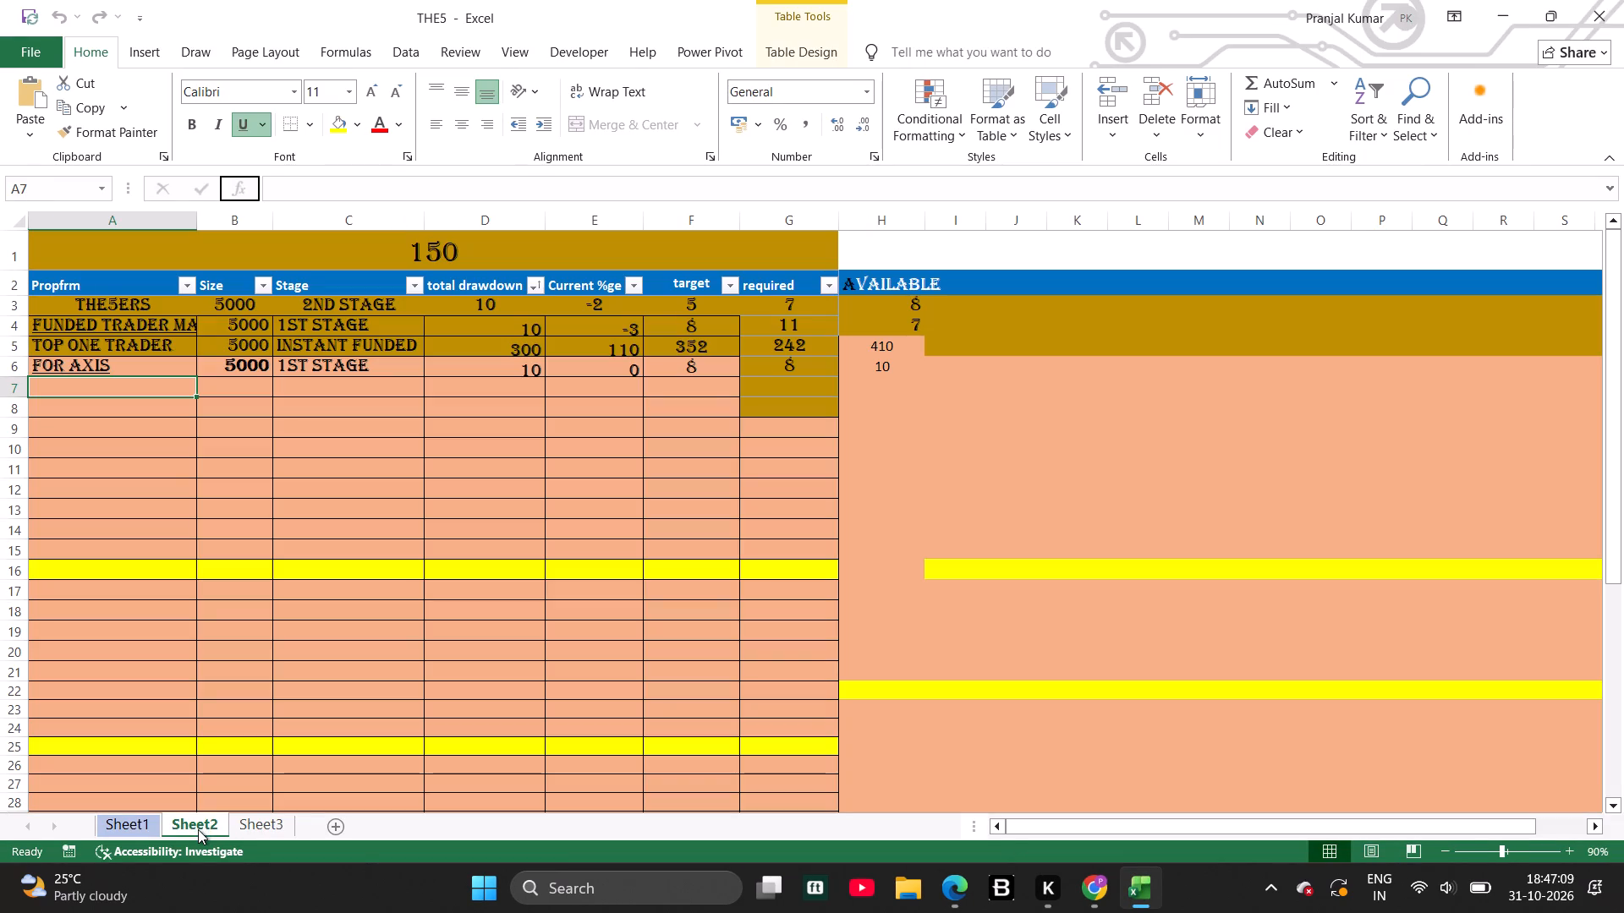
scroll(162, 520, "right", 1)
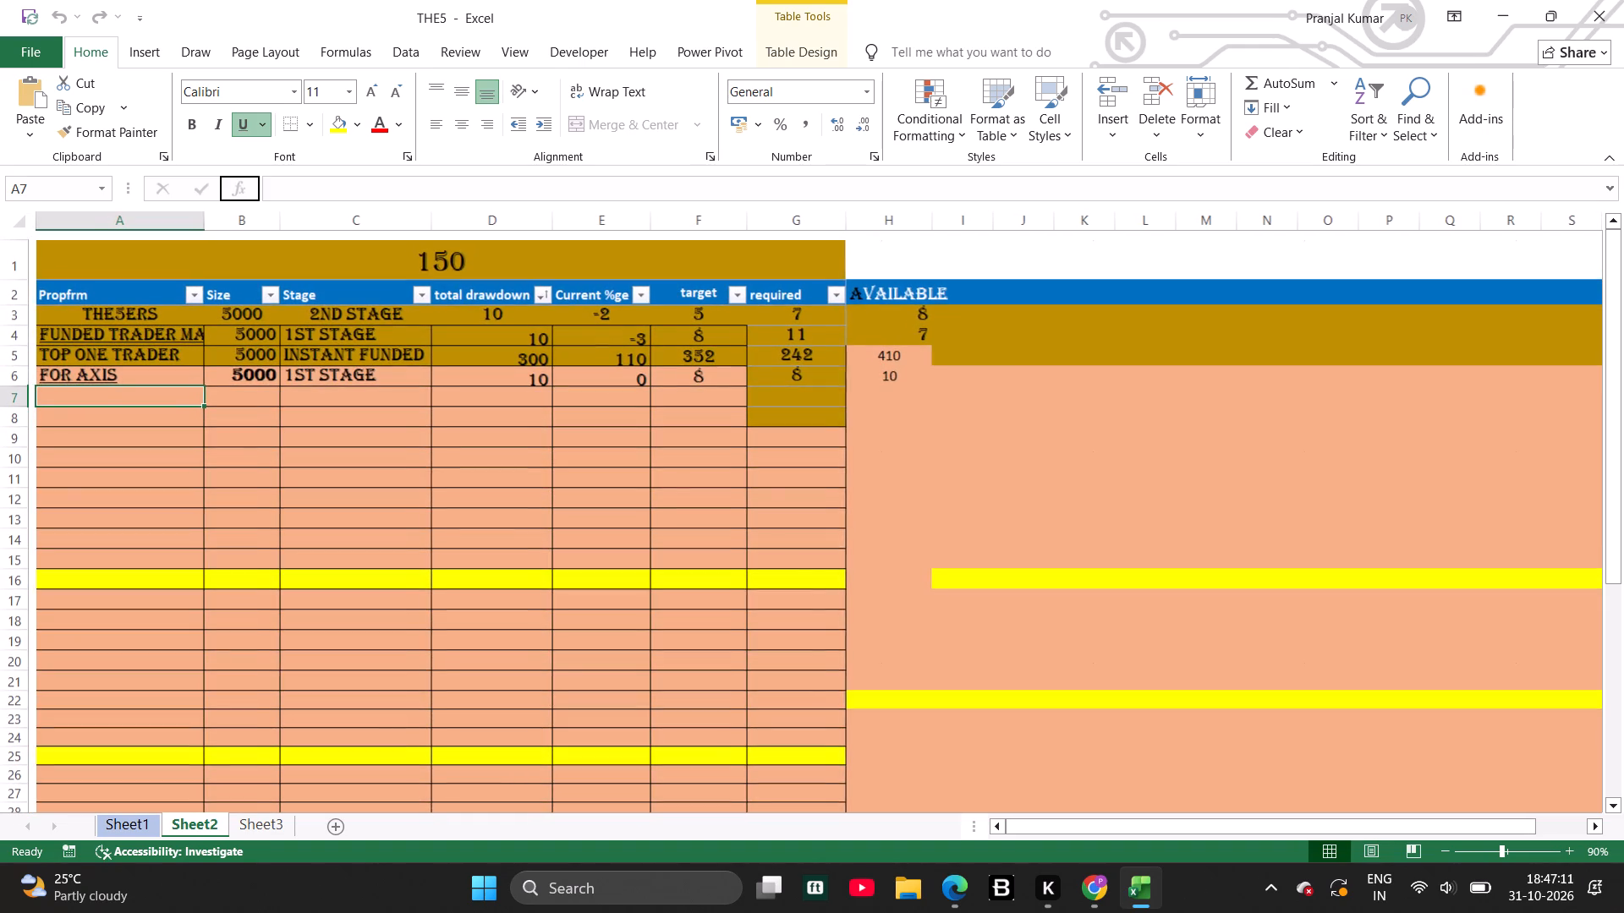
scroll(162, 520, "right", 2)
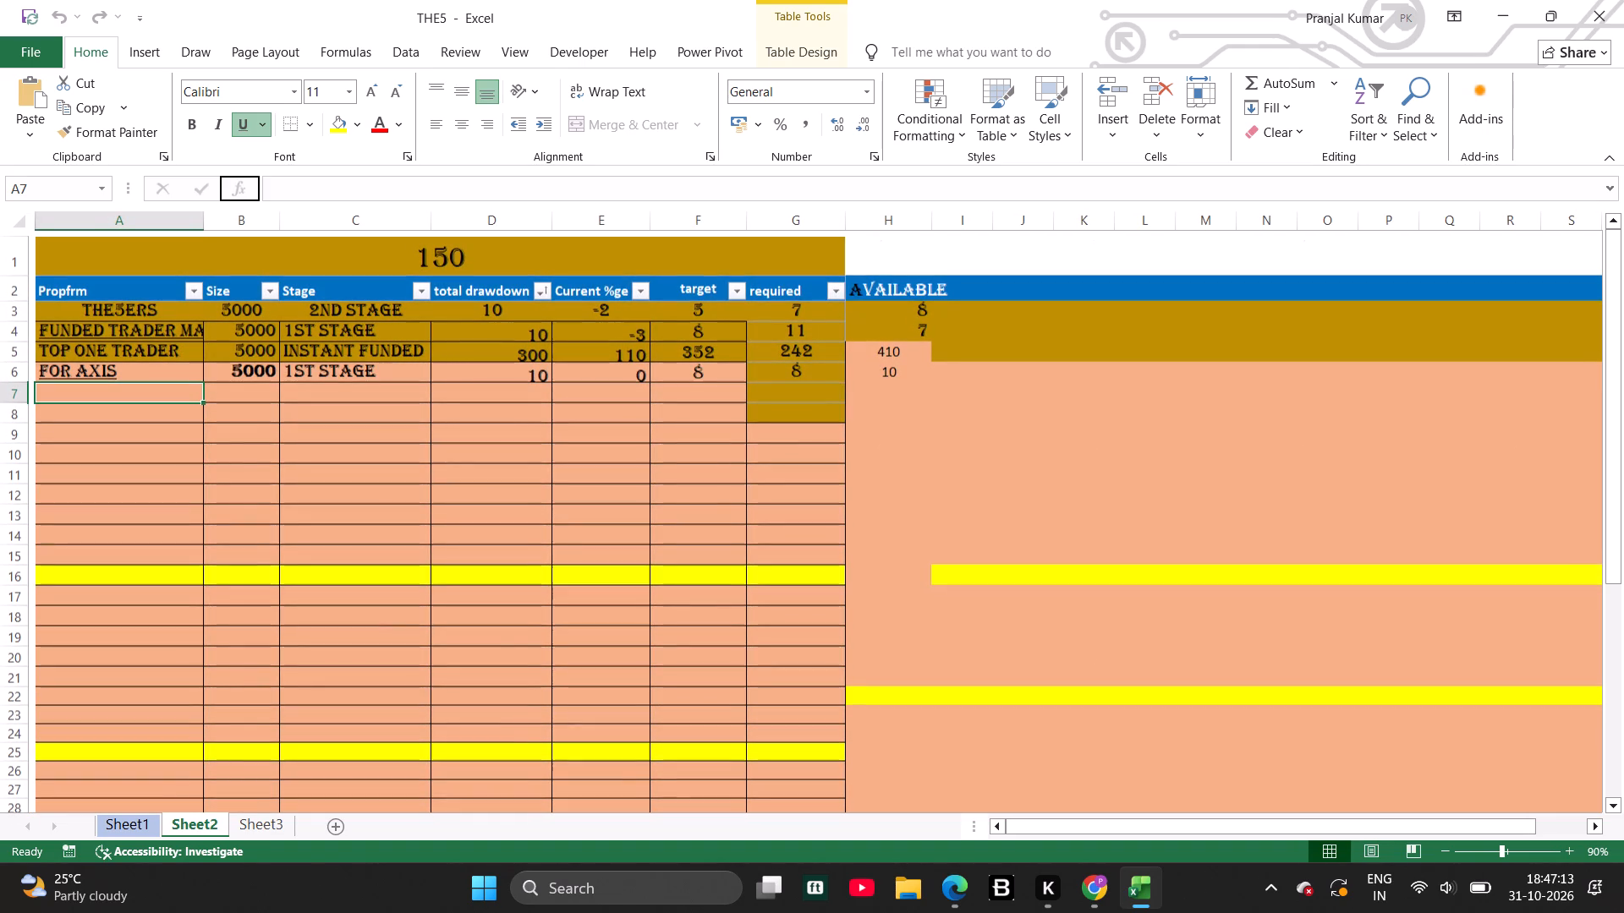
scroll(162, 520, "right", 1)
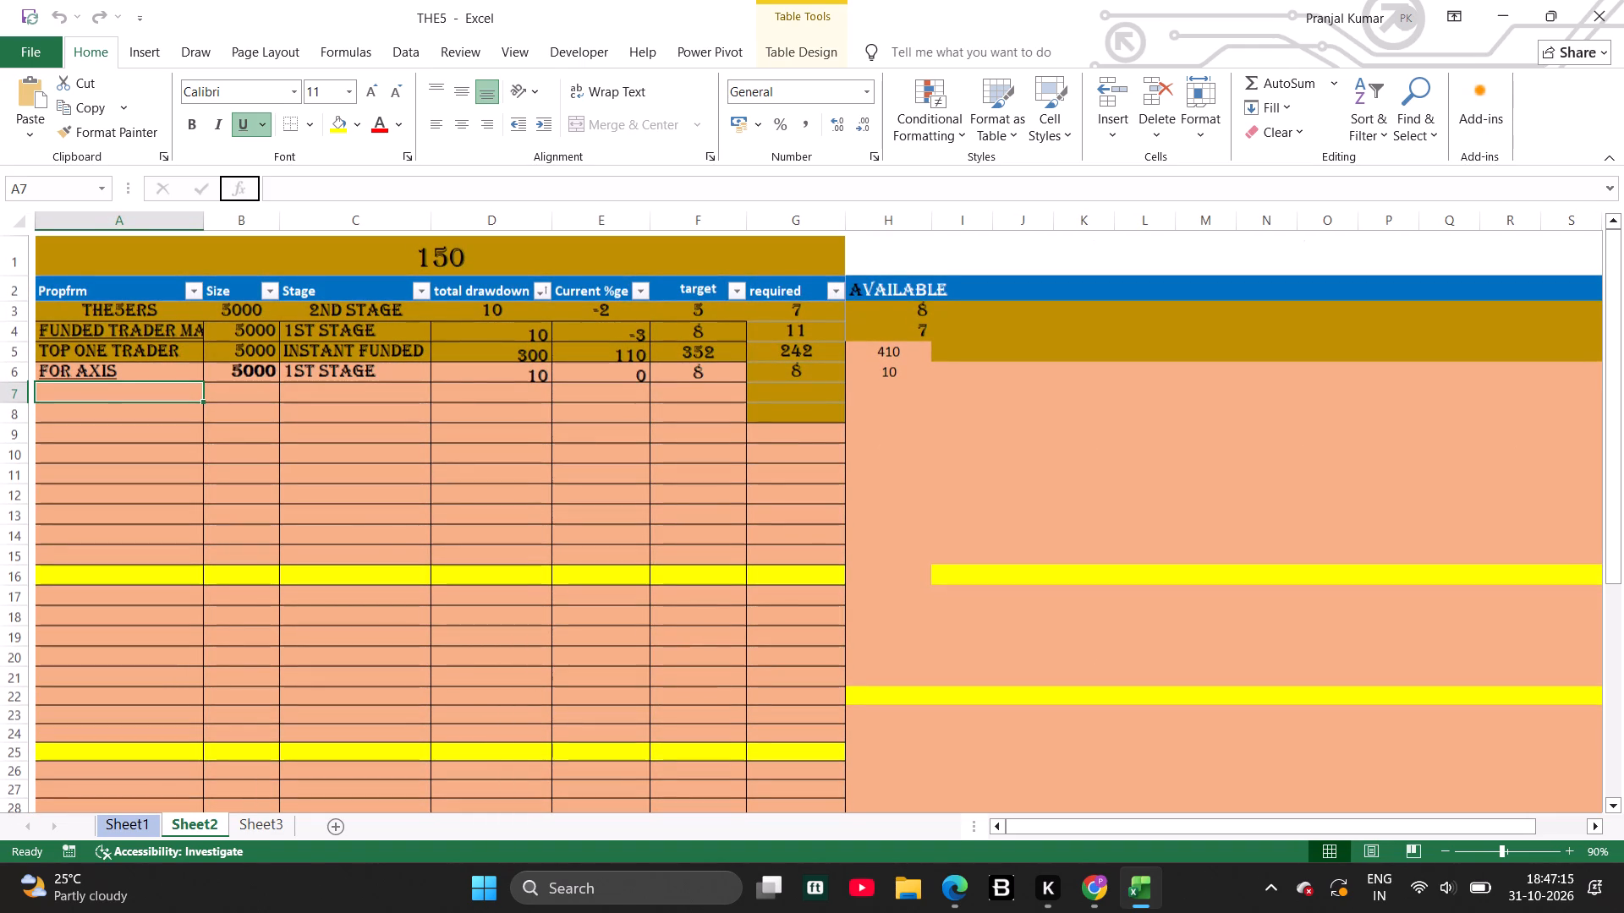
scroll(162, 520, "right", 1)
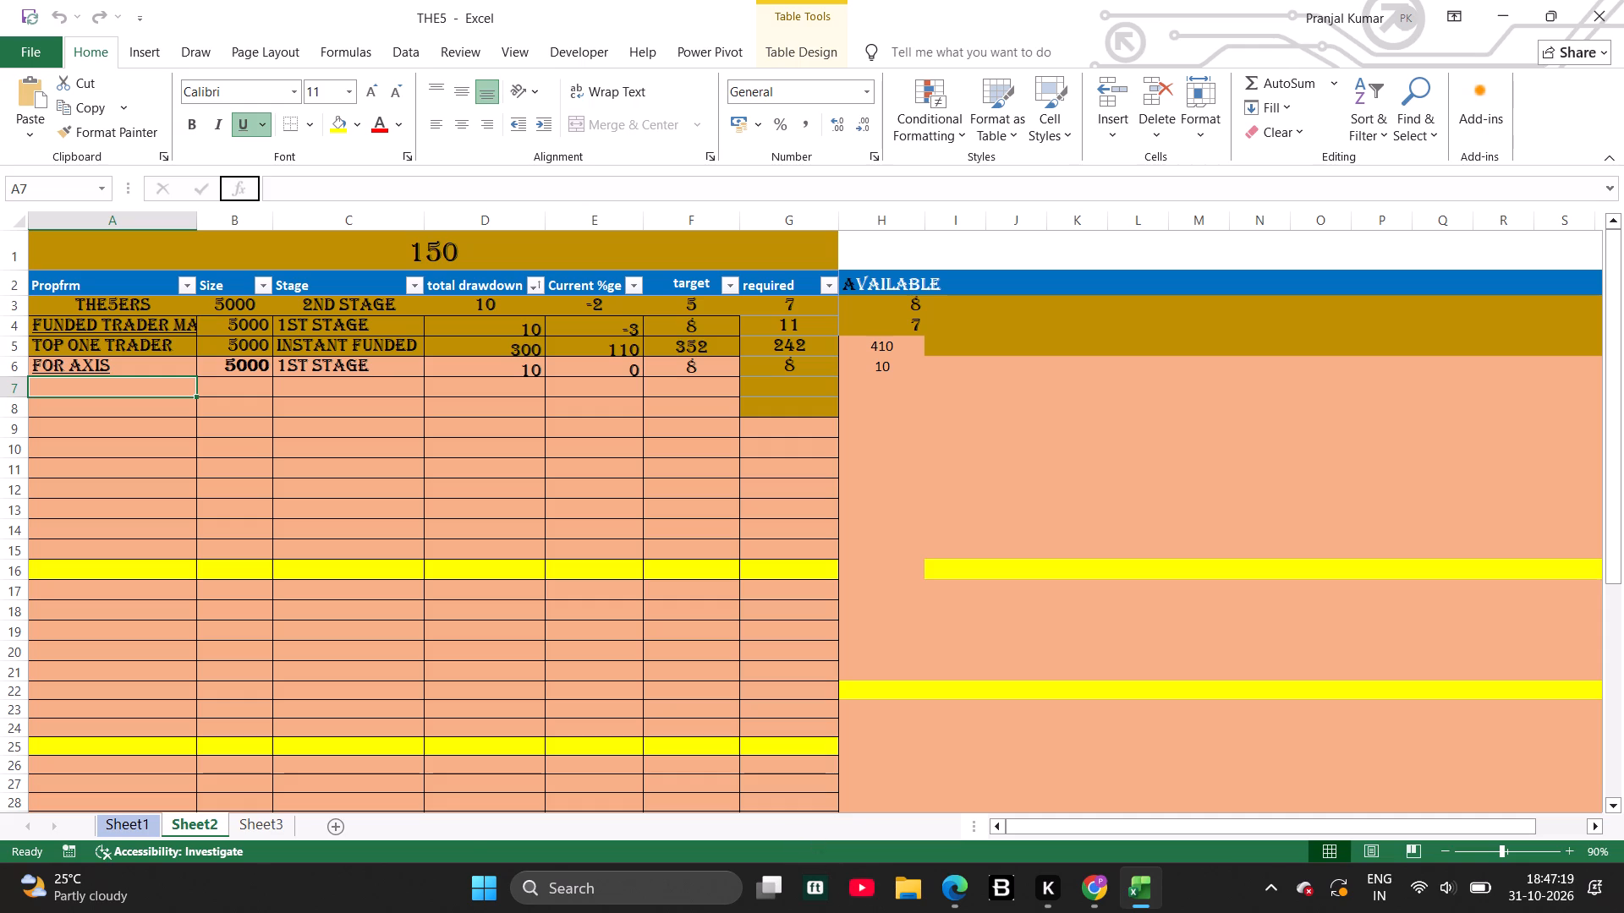
Switch to Microsoft Edge and close its window with the Sri Lanka vs Pakistan scorecard.
left_click(951, 886)
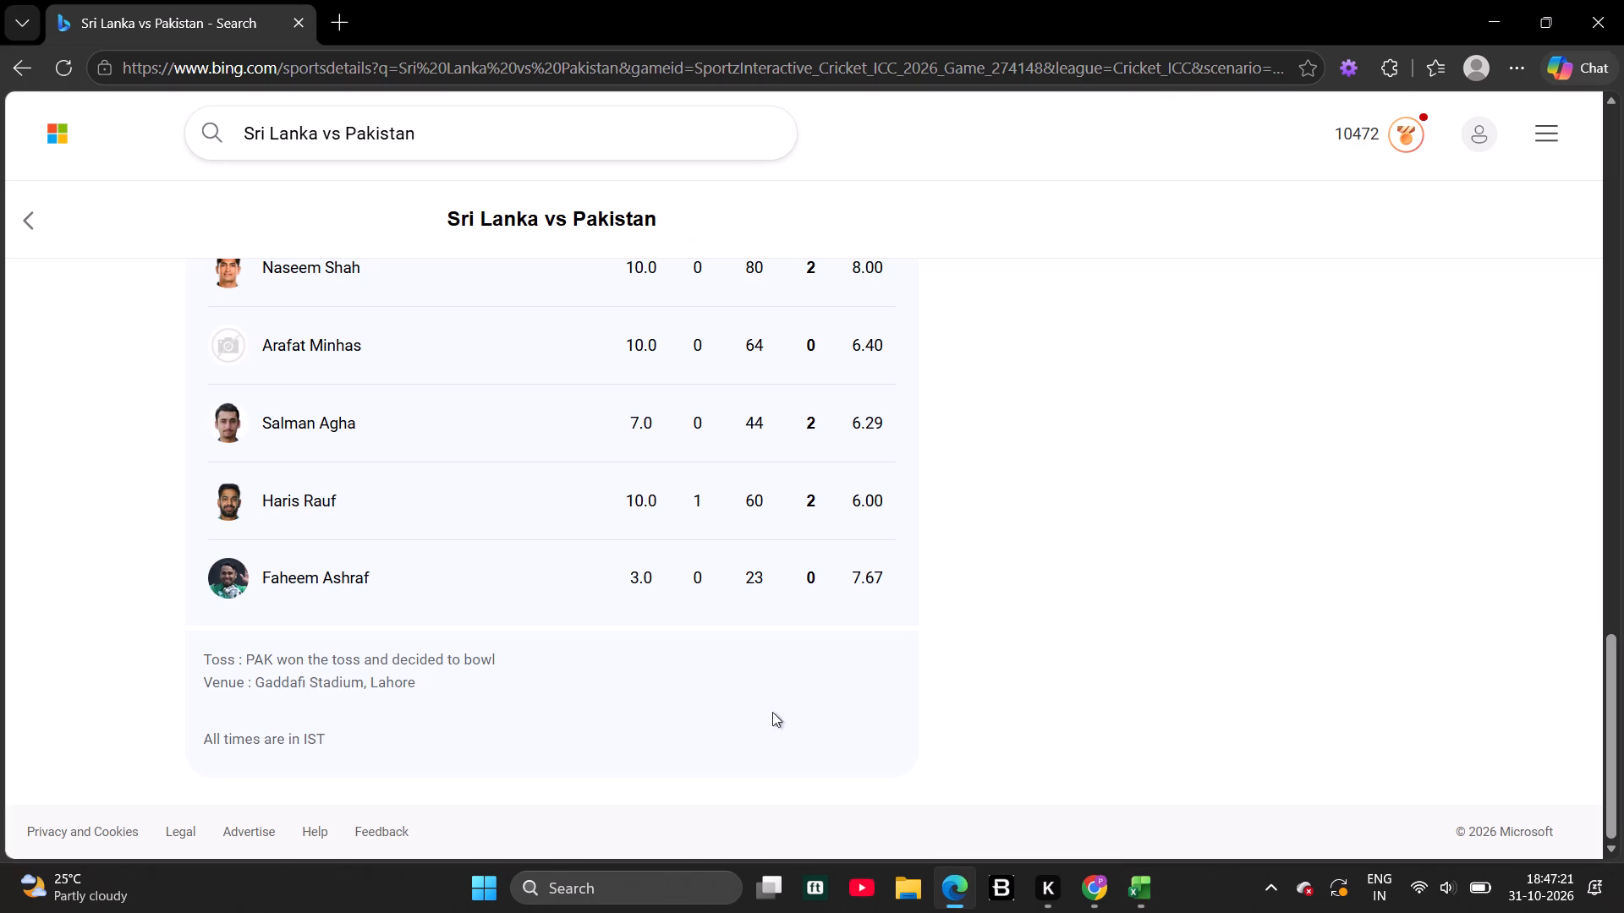
left_click(1623, 0)
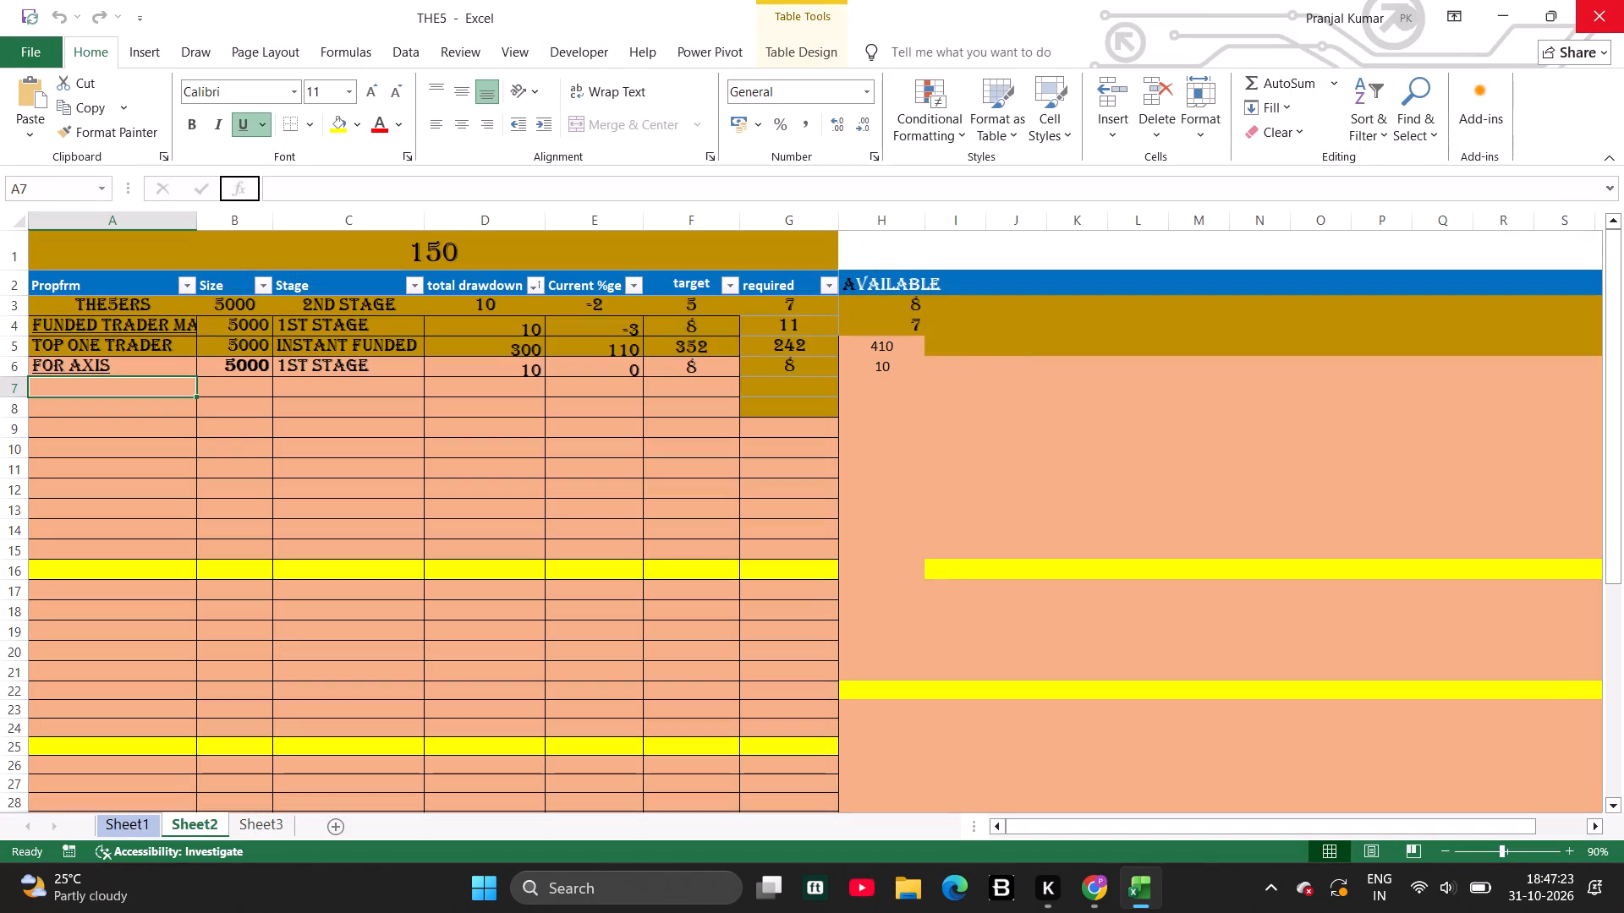
Enter "funded" in the Propfrm column's cell A7, formatted in Algerian font at size 16.
left_click(120, 386)
key("f")
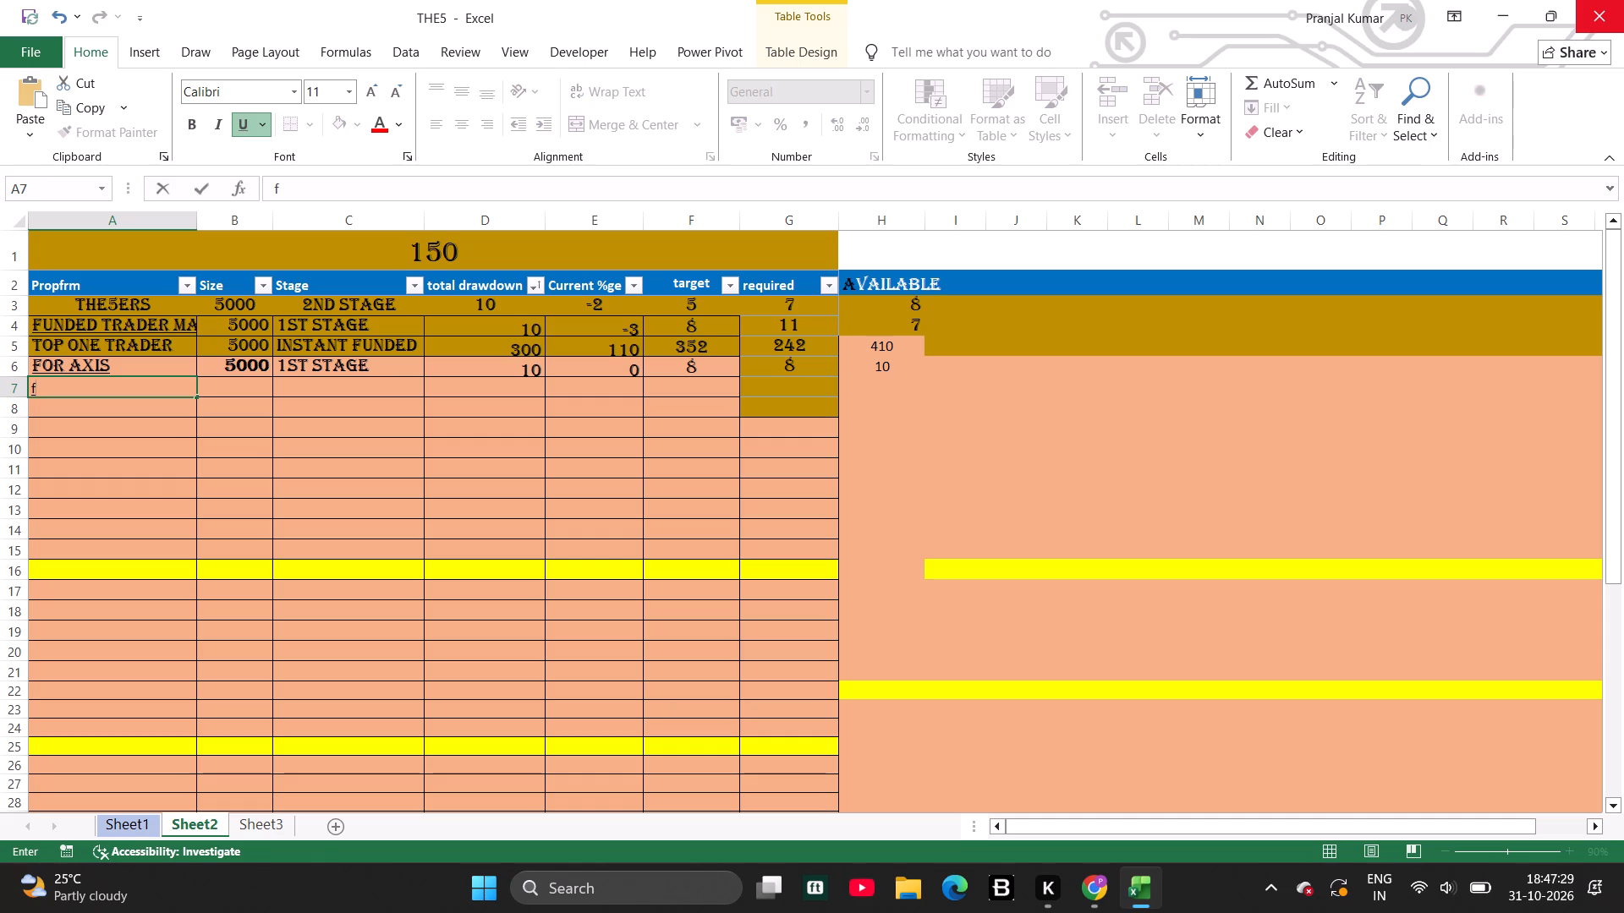
double_click(120, 386)
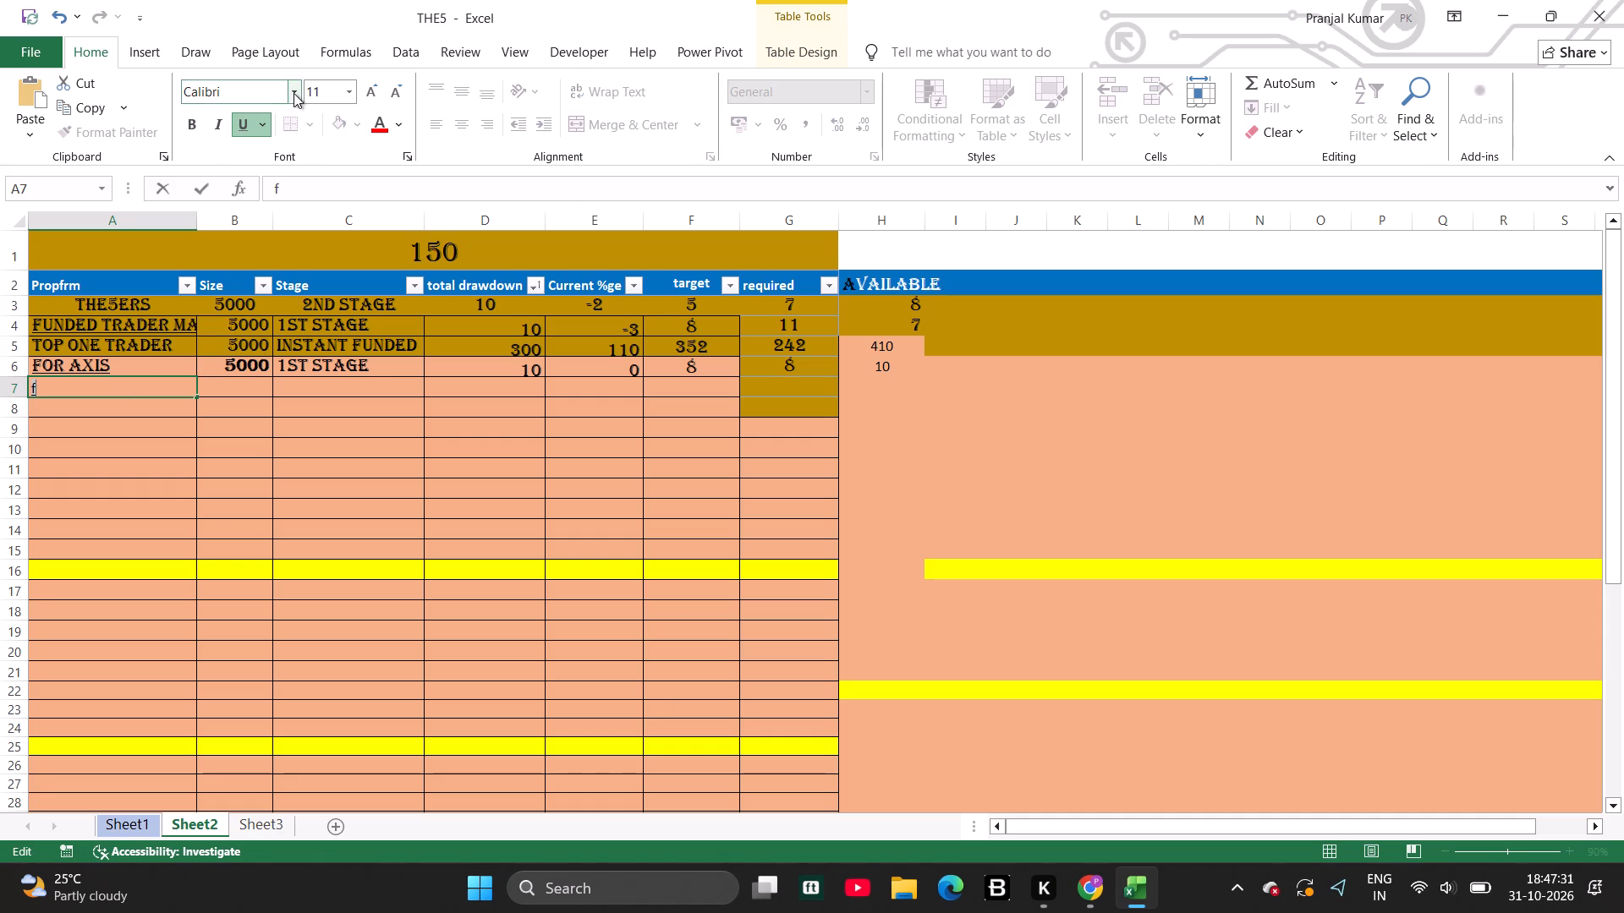
left_click(294, 93)
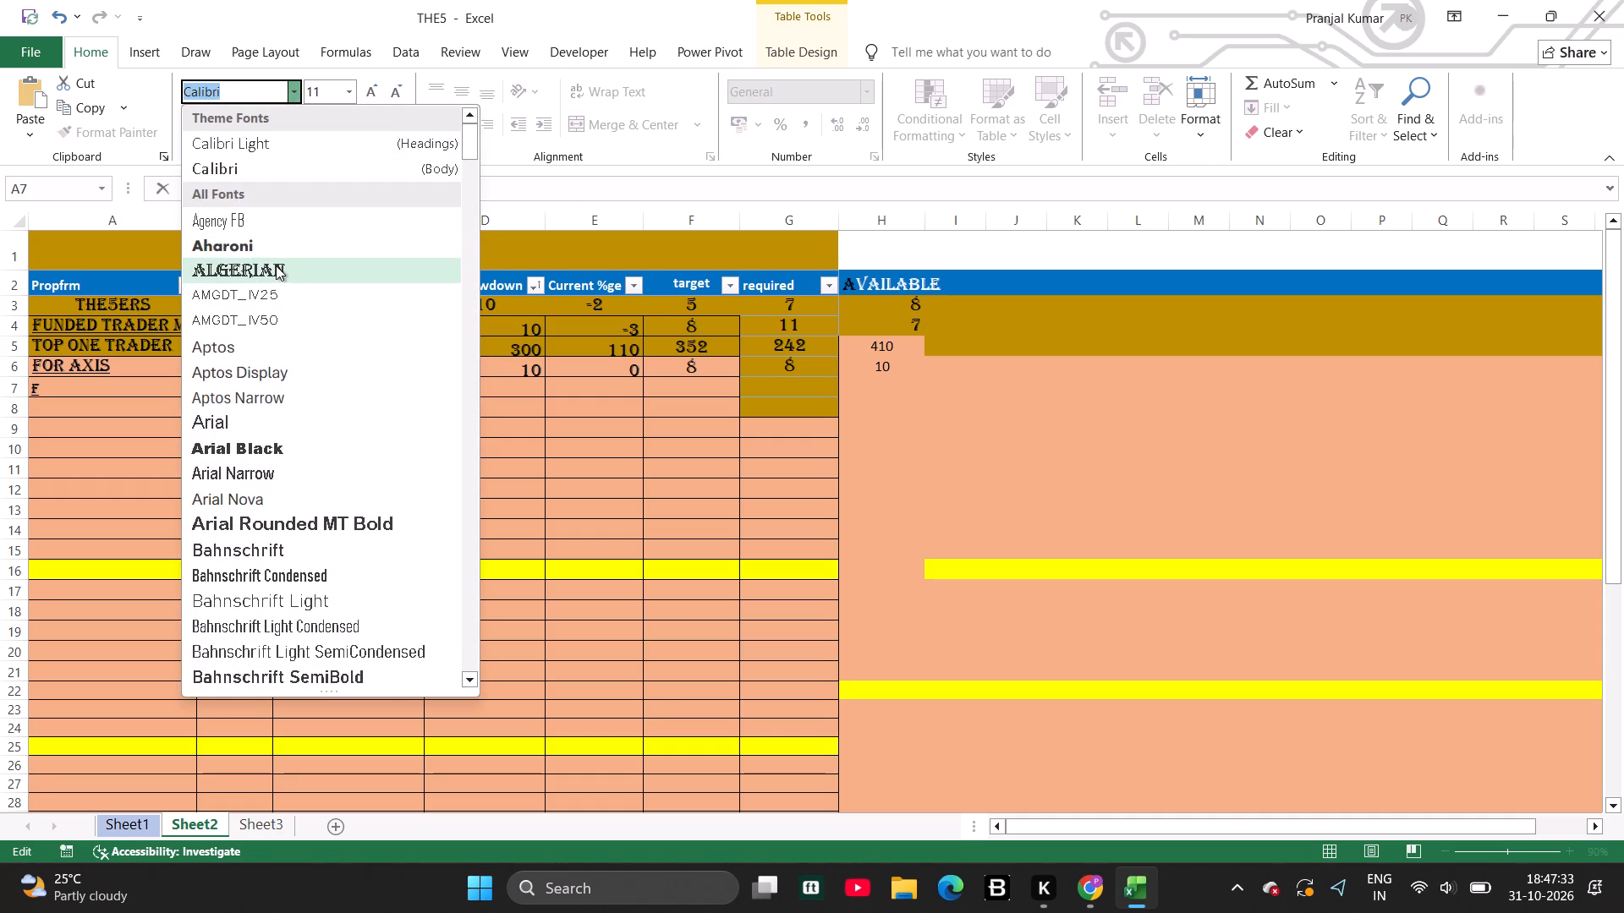
left_click(275, 267)
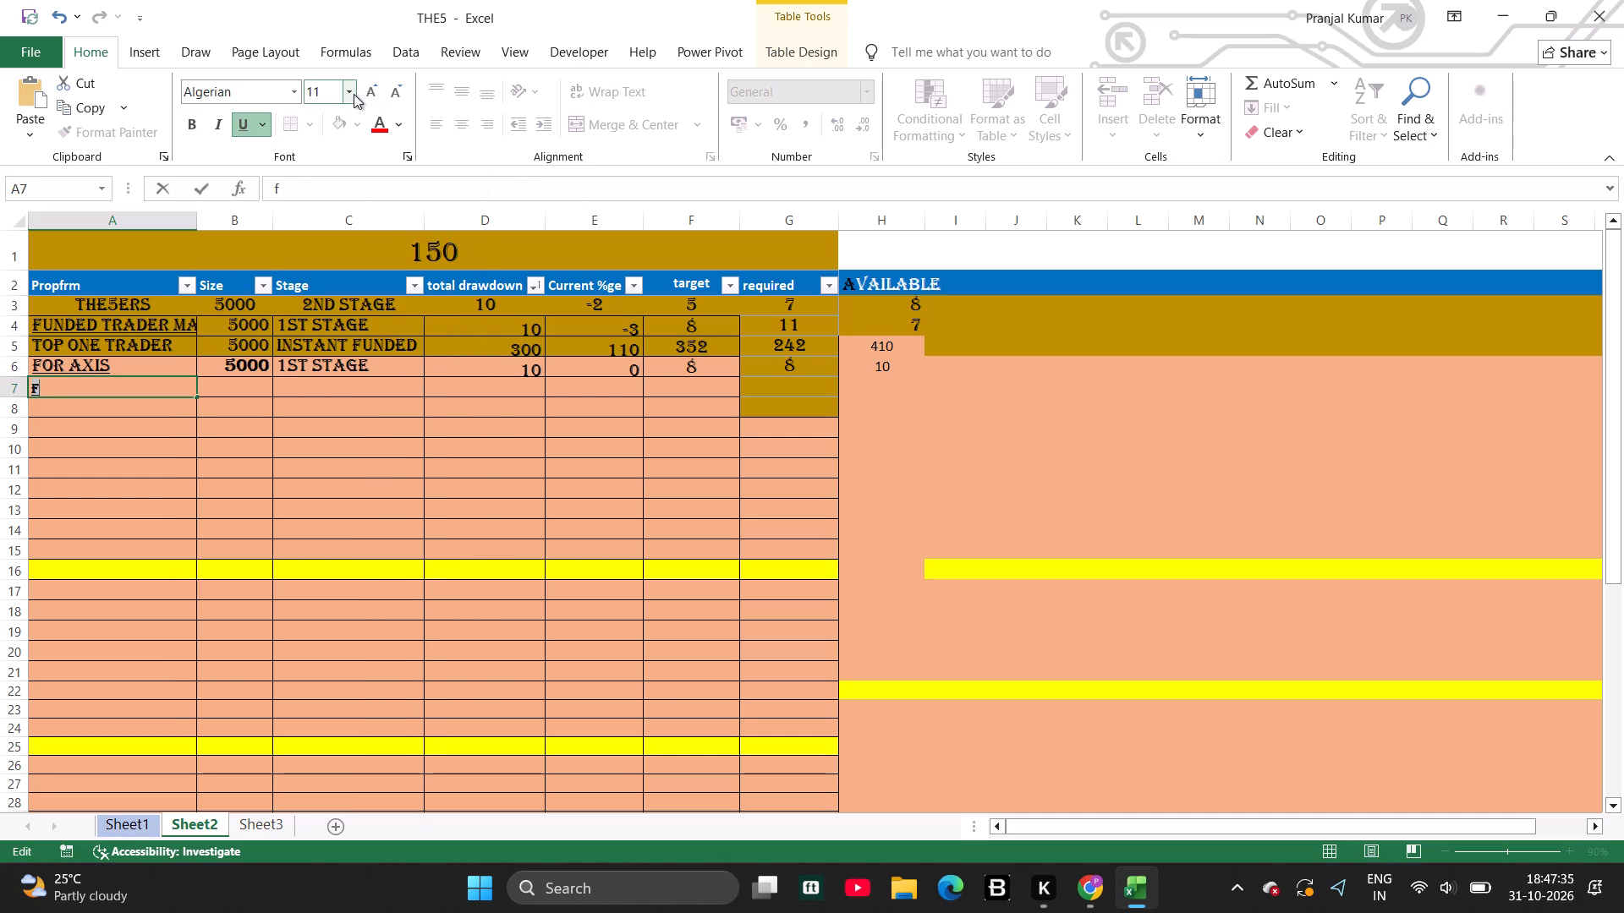
left_click(349, 94)
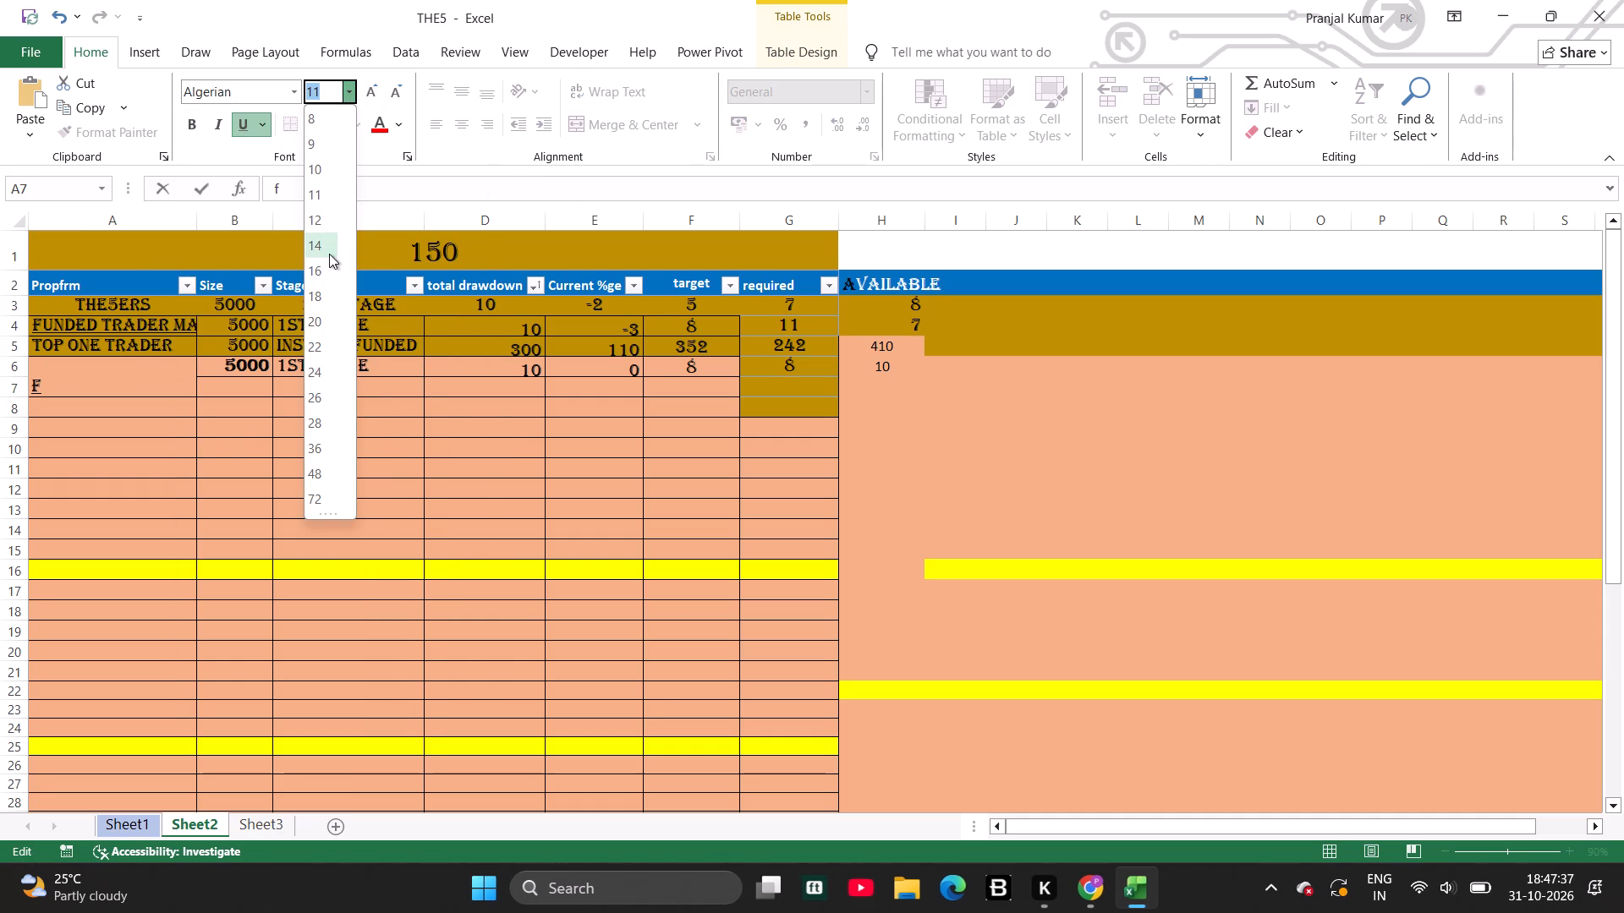
left_click(319, 278)
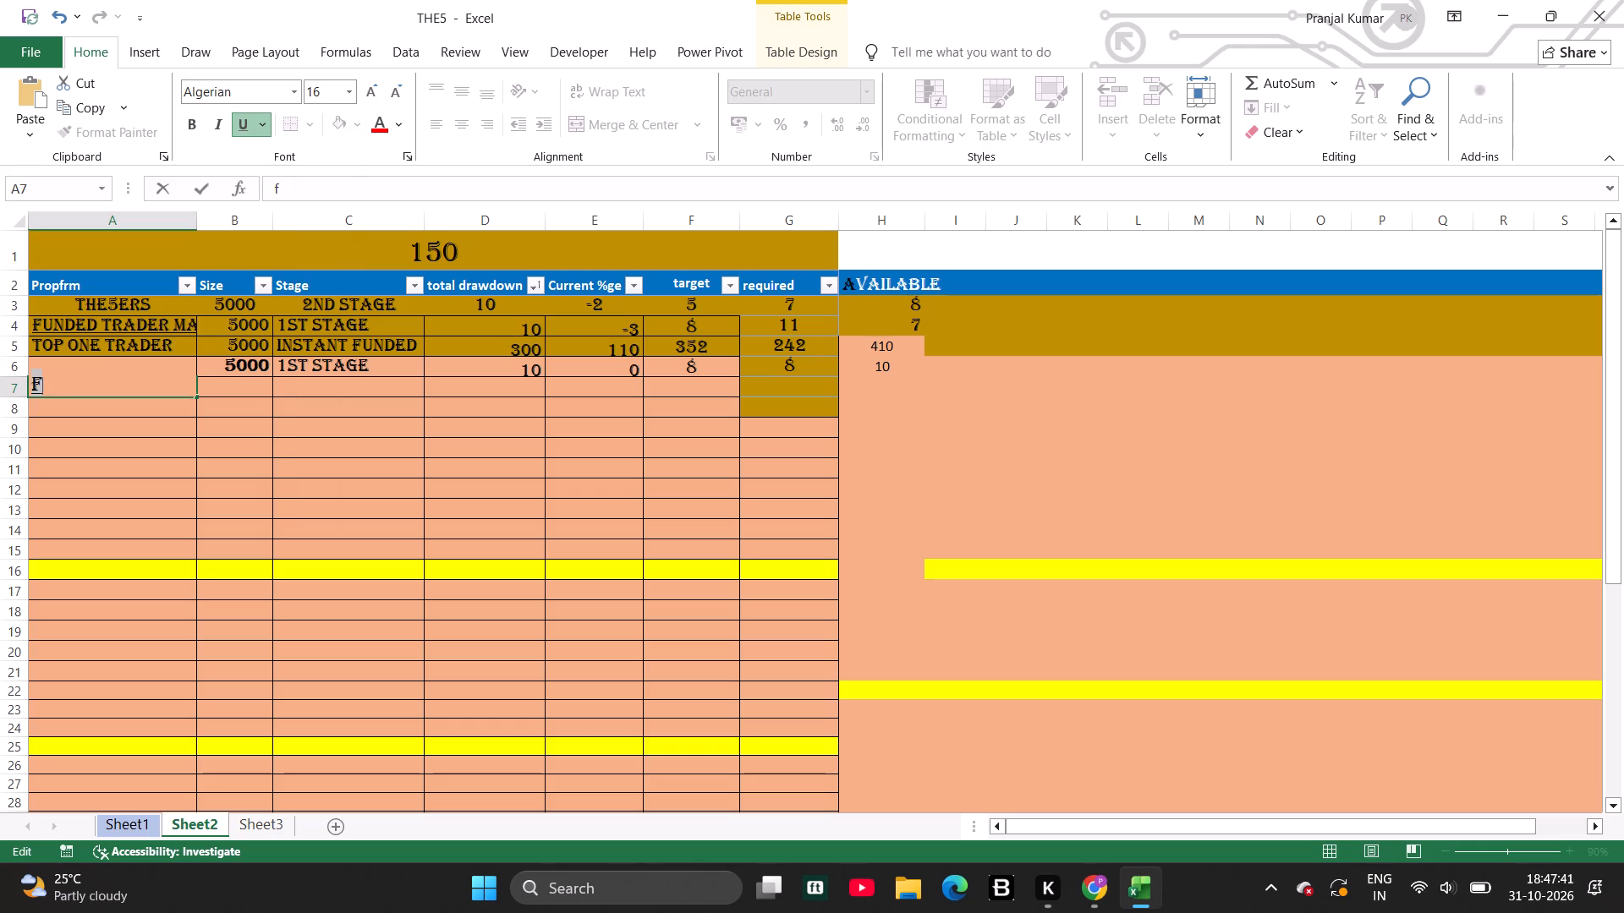
type("unded")
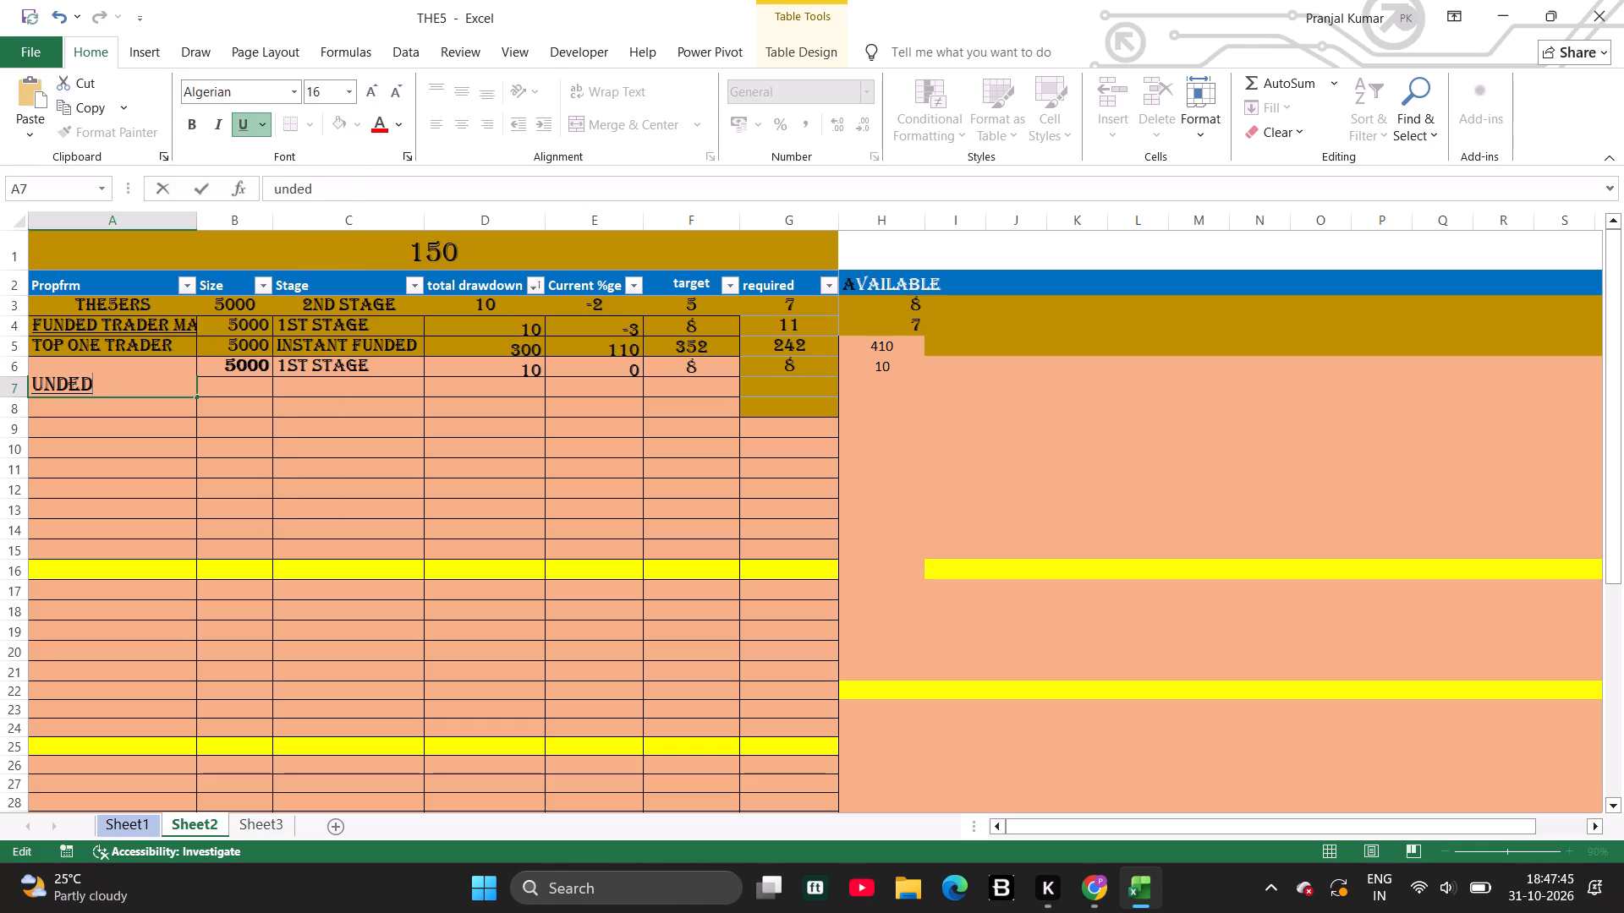
key("Left")
key("Left")
key("Left")
key("Left")
key("Left")
key("f")
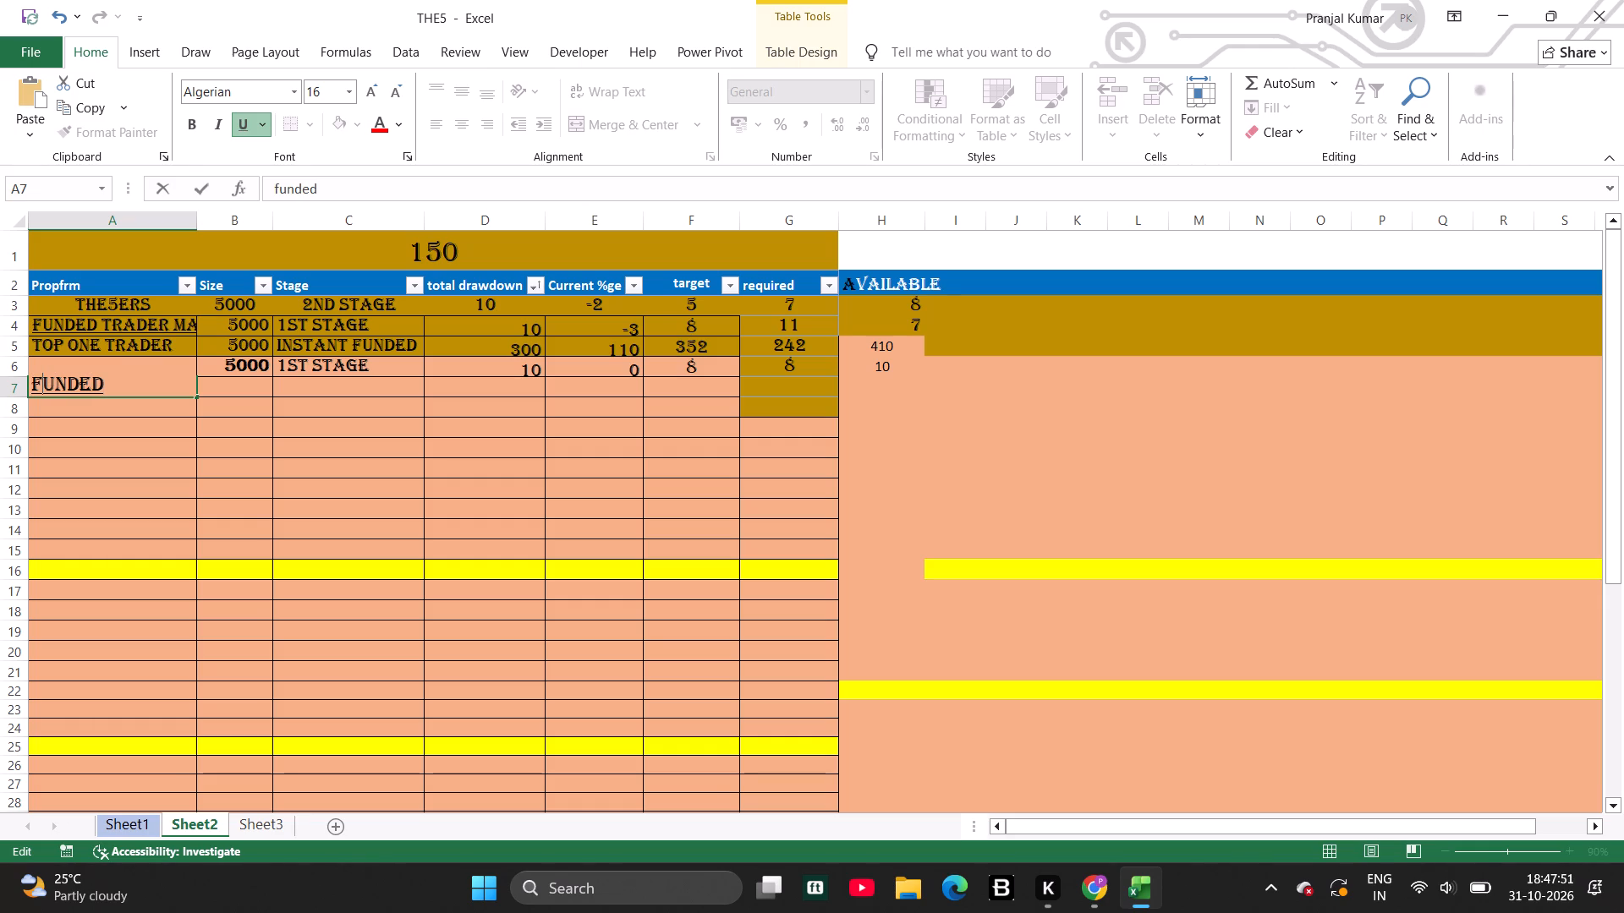
key("Return")
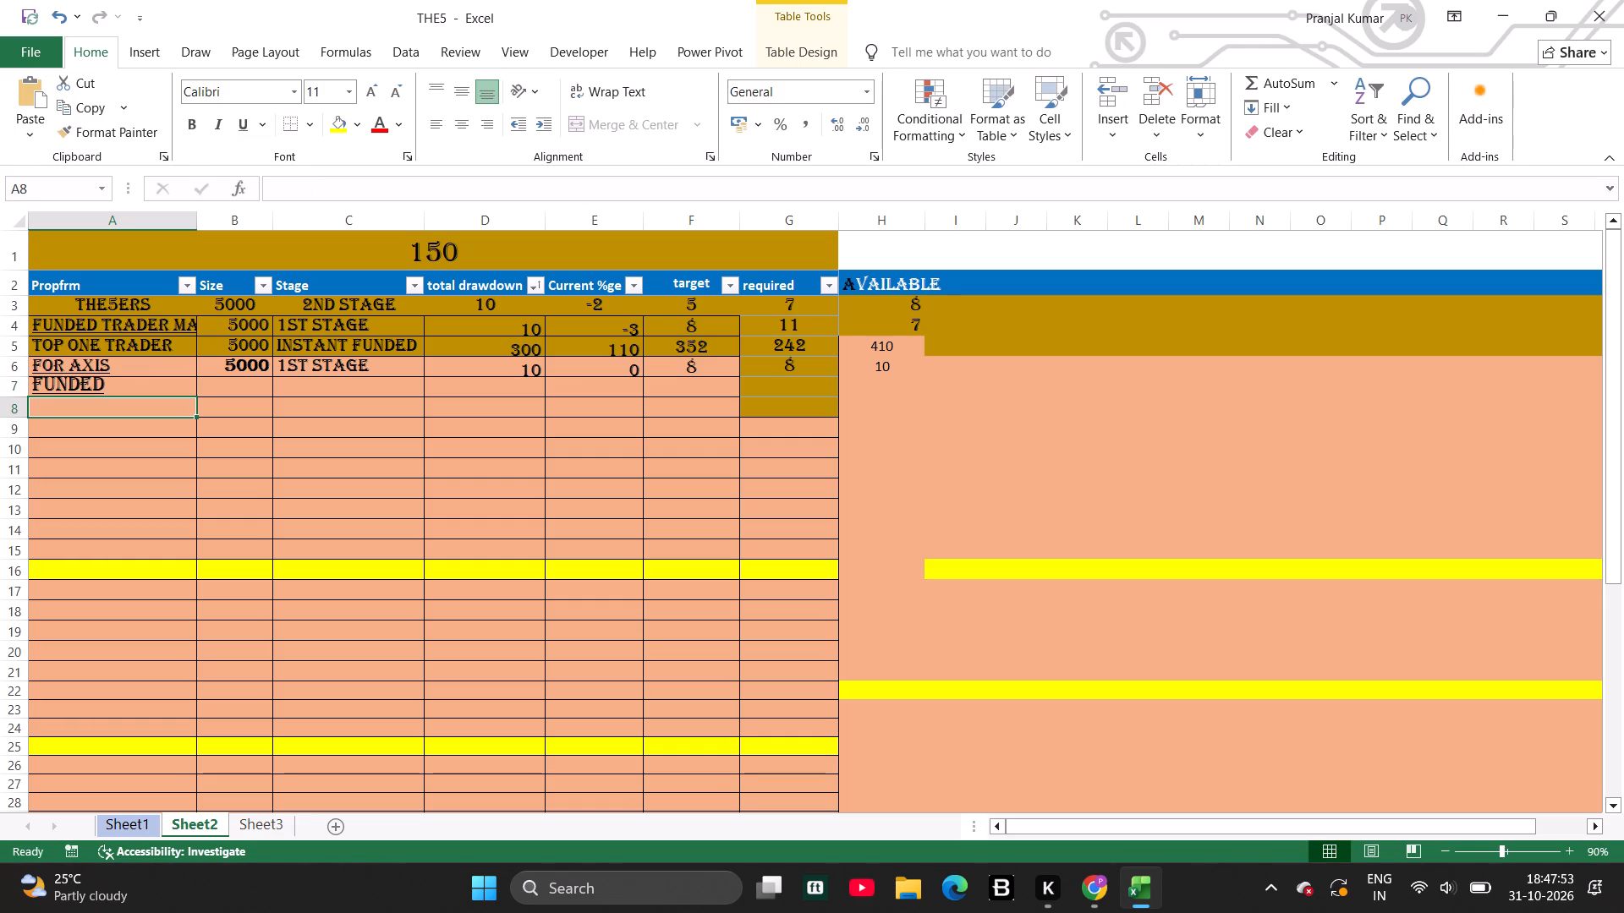
Auto-fit the height of row 6, the FOR AXIS row.
double_click(25, 377)
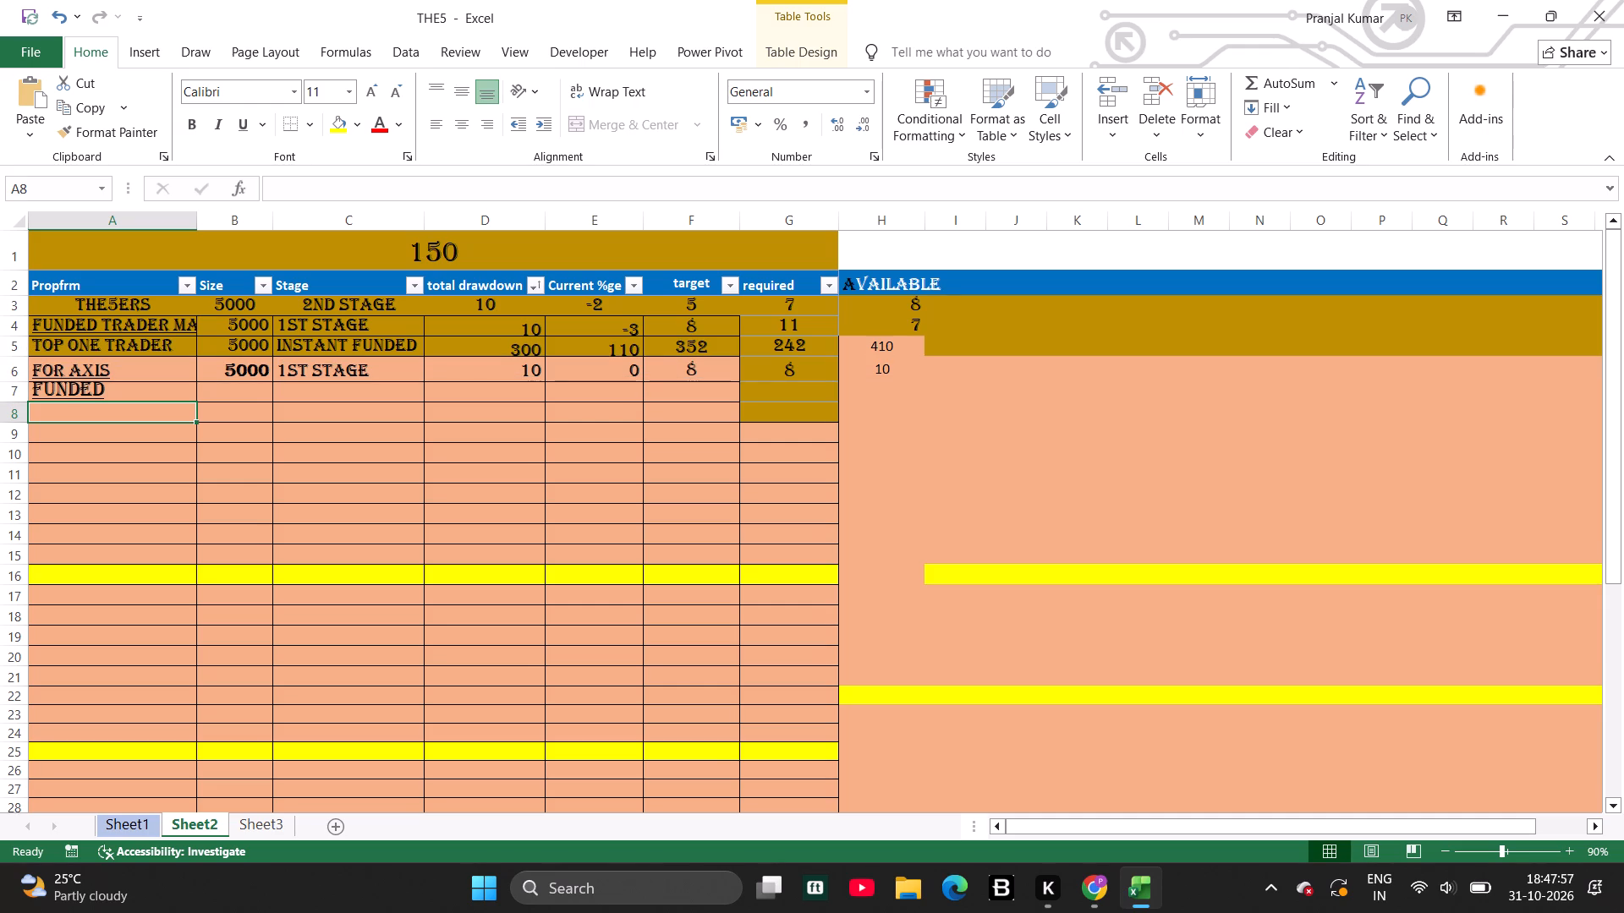
Remove the underline from the FUNDED entry in cell A7.
left_click(145, 396)
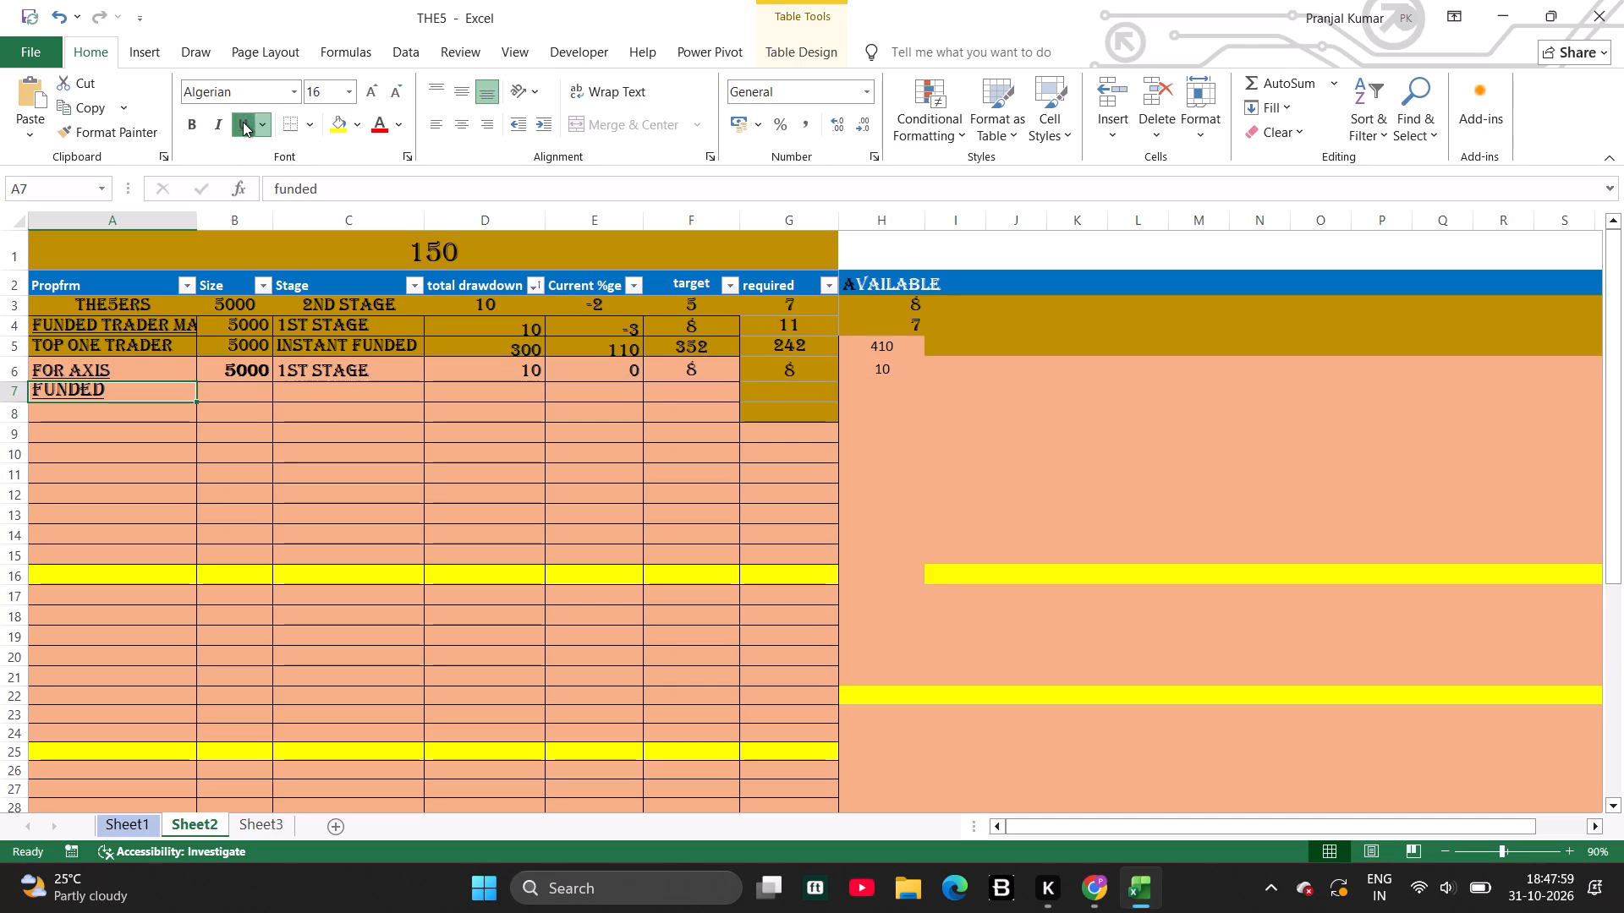
left_click(243, 122)
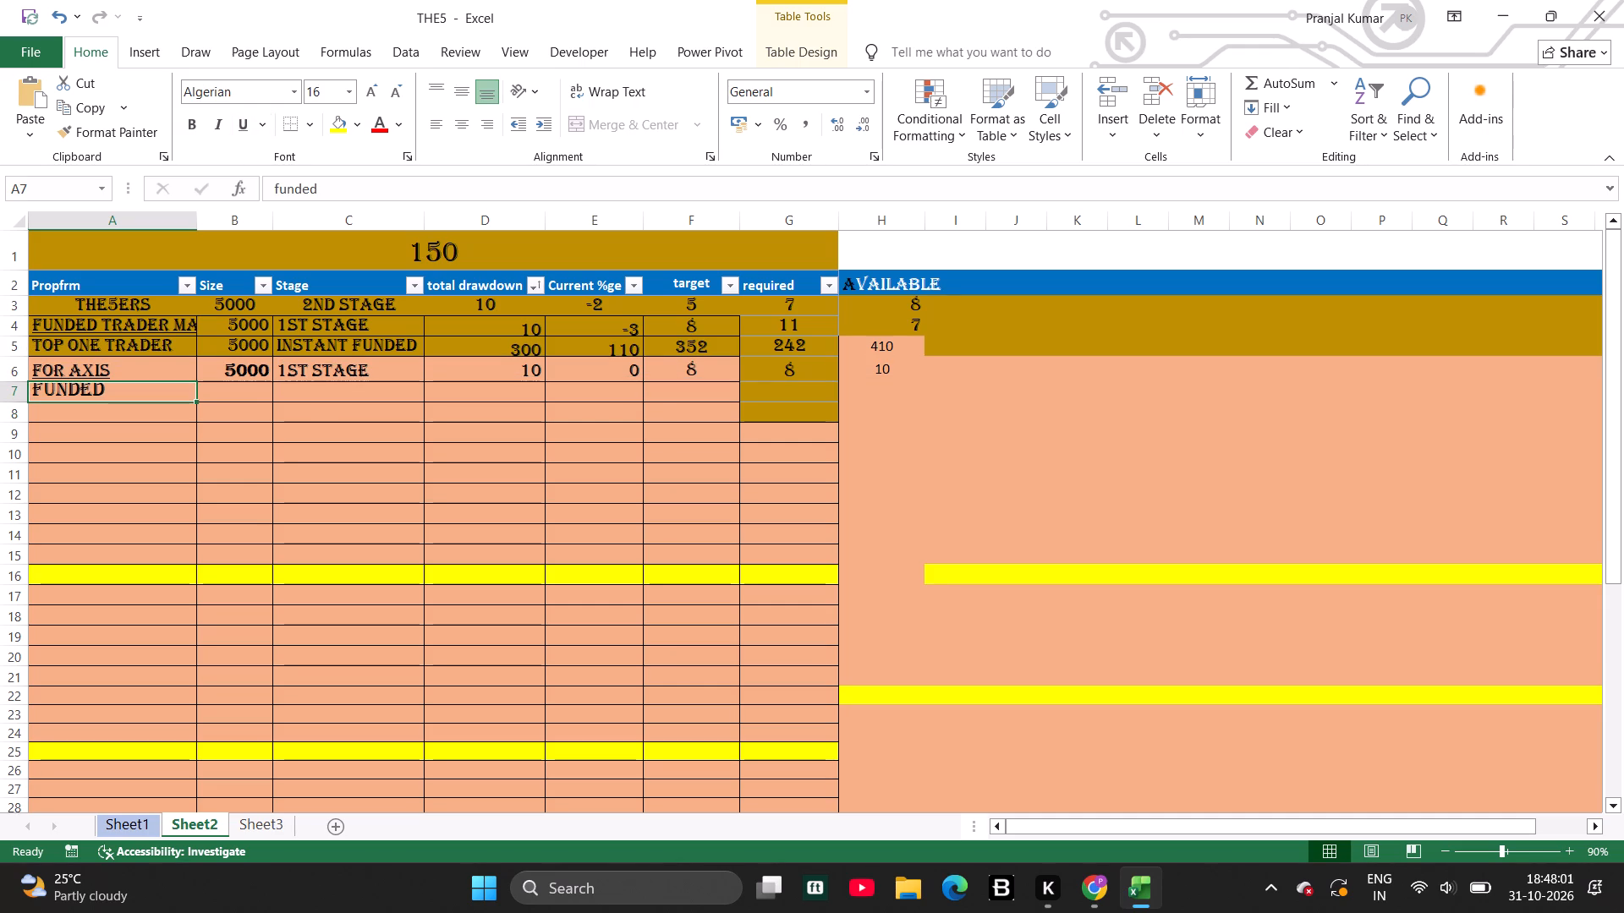
Enter 5000 as the Size for the FUNDED row in cell B7.
left_click(254, 395)
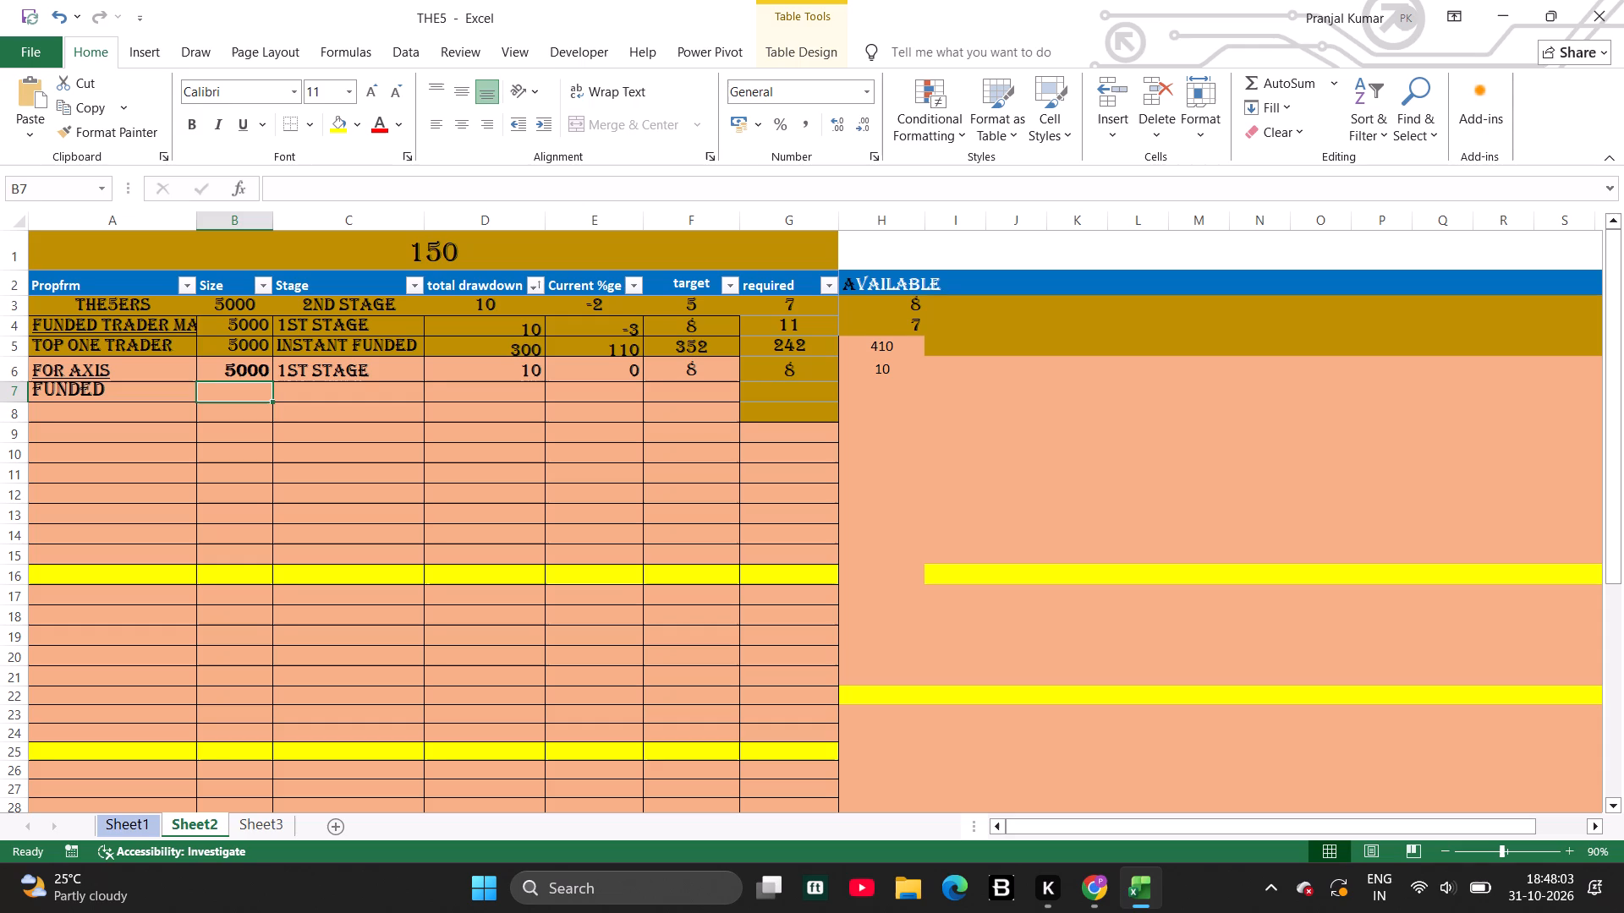
type("5000")
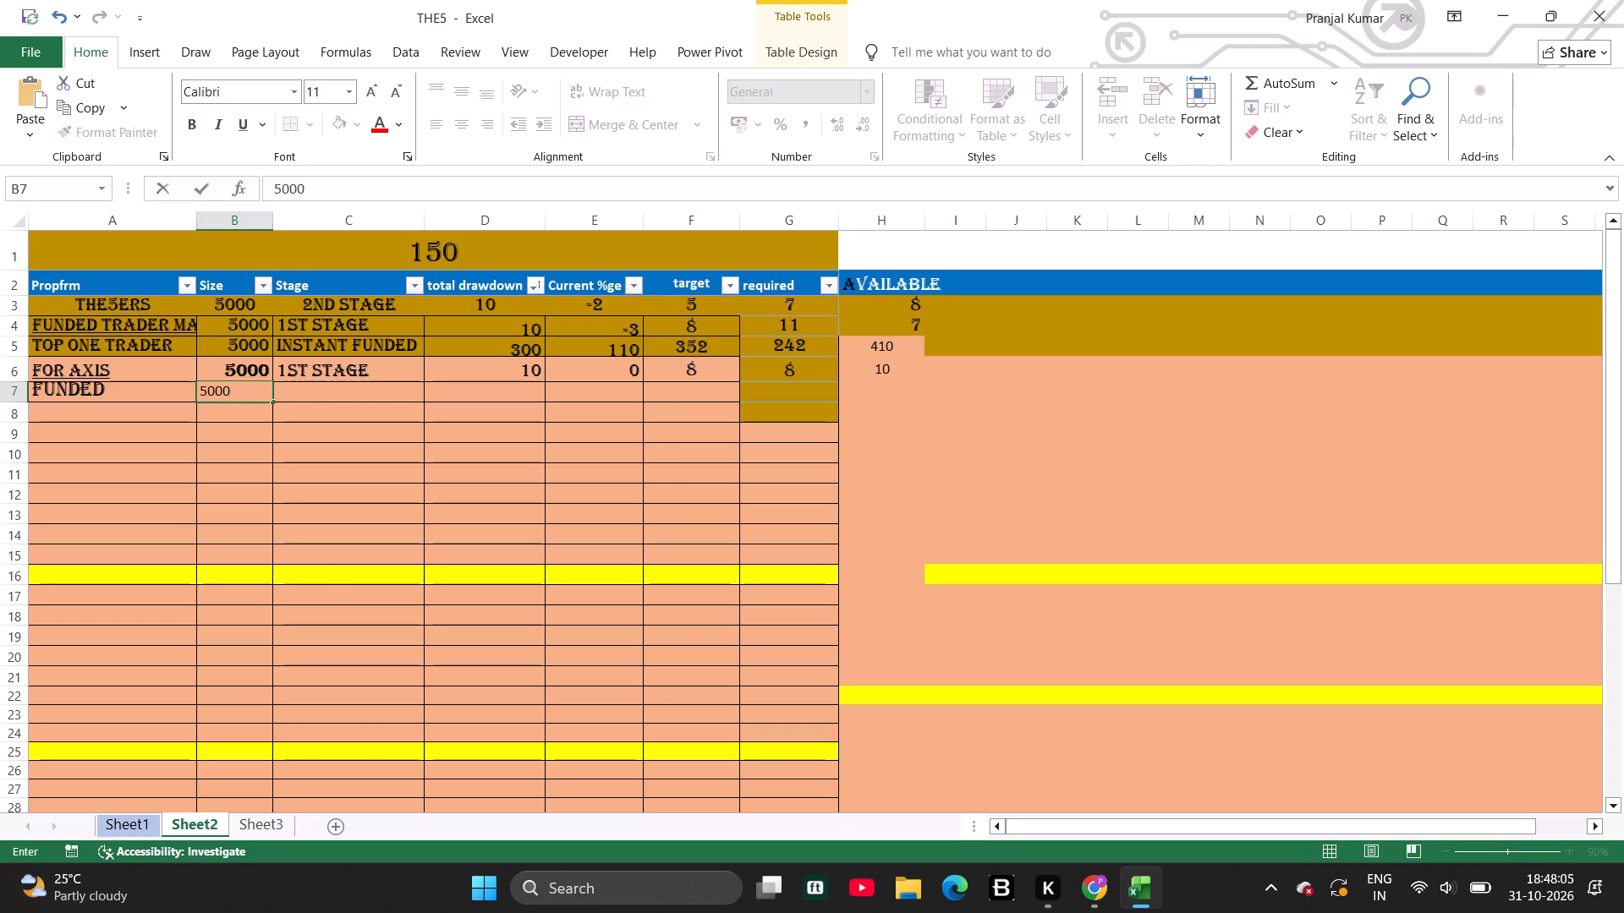
key("Return")
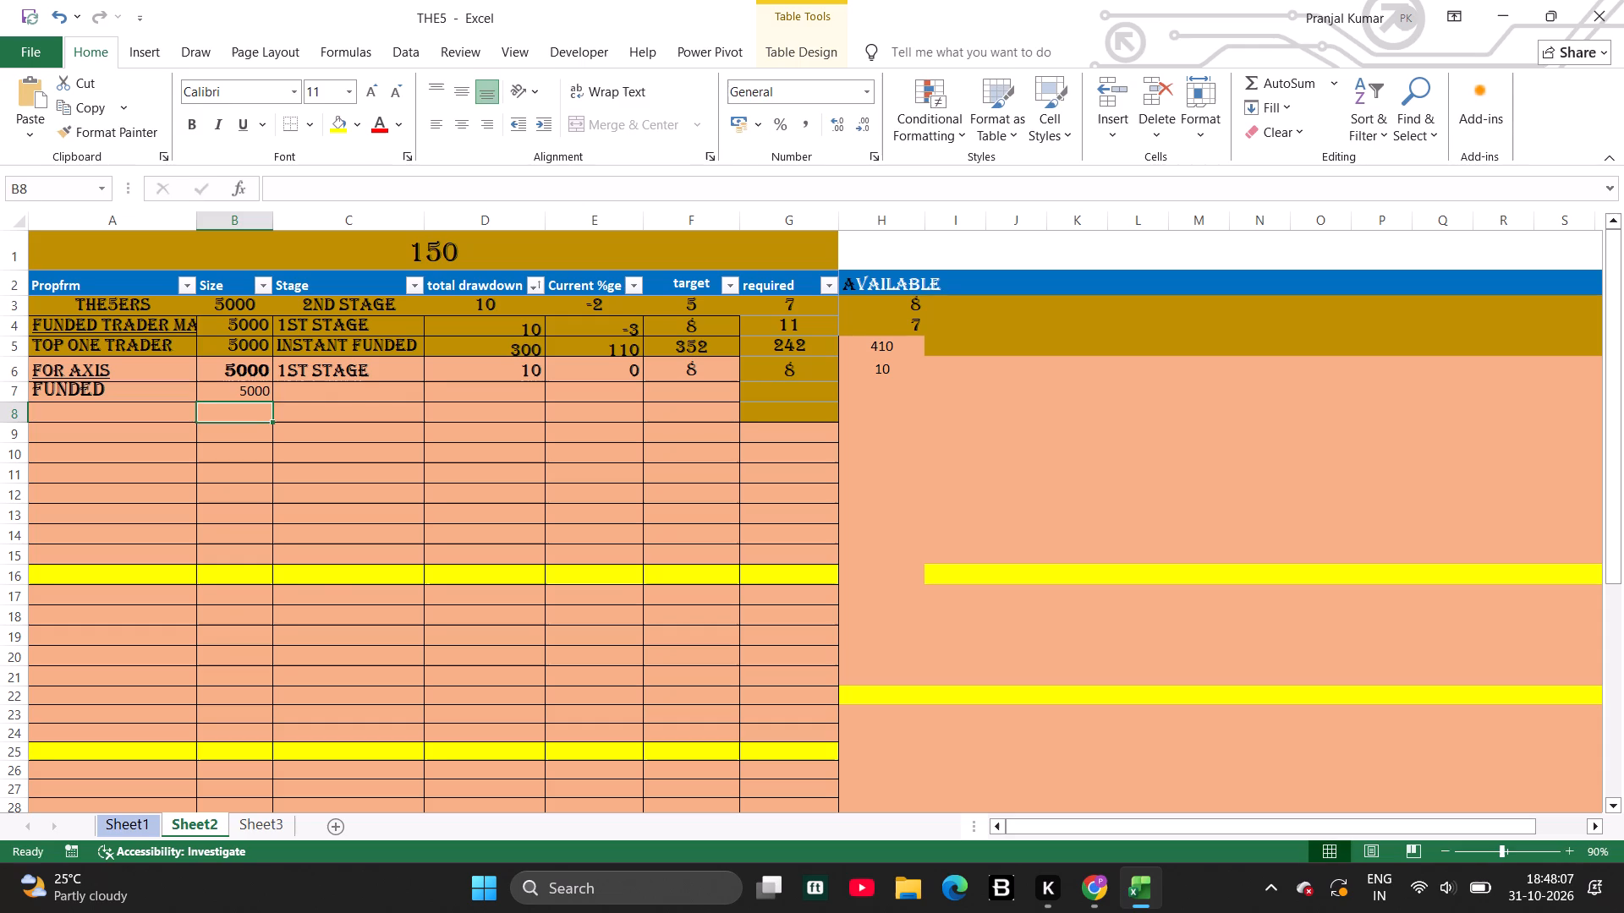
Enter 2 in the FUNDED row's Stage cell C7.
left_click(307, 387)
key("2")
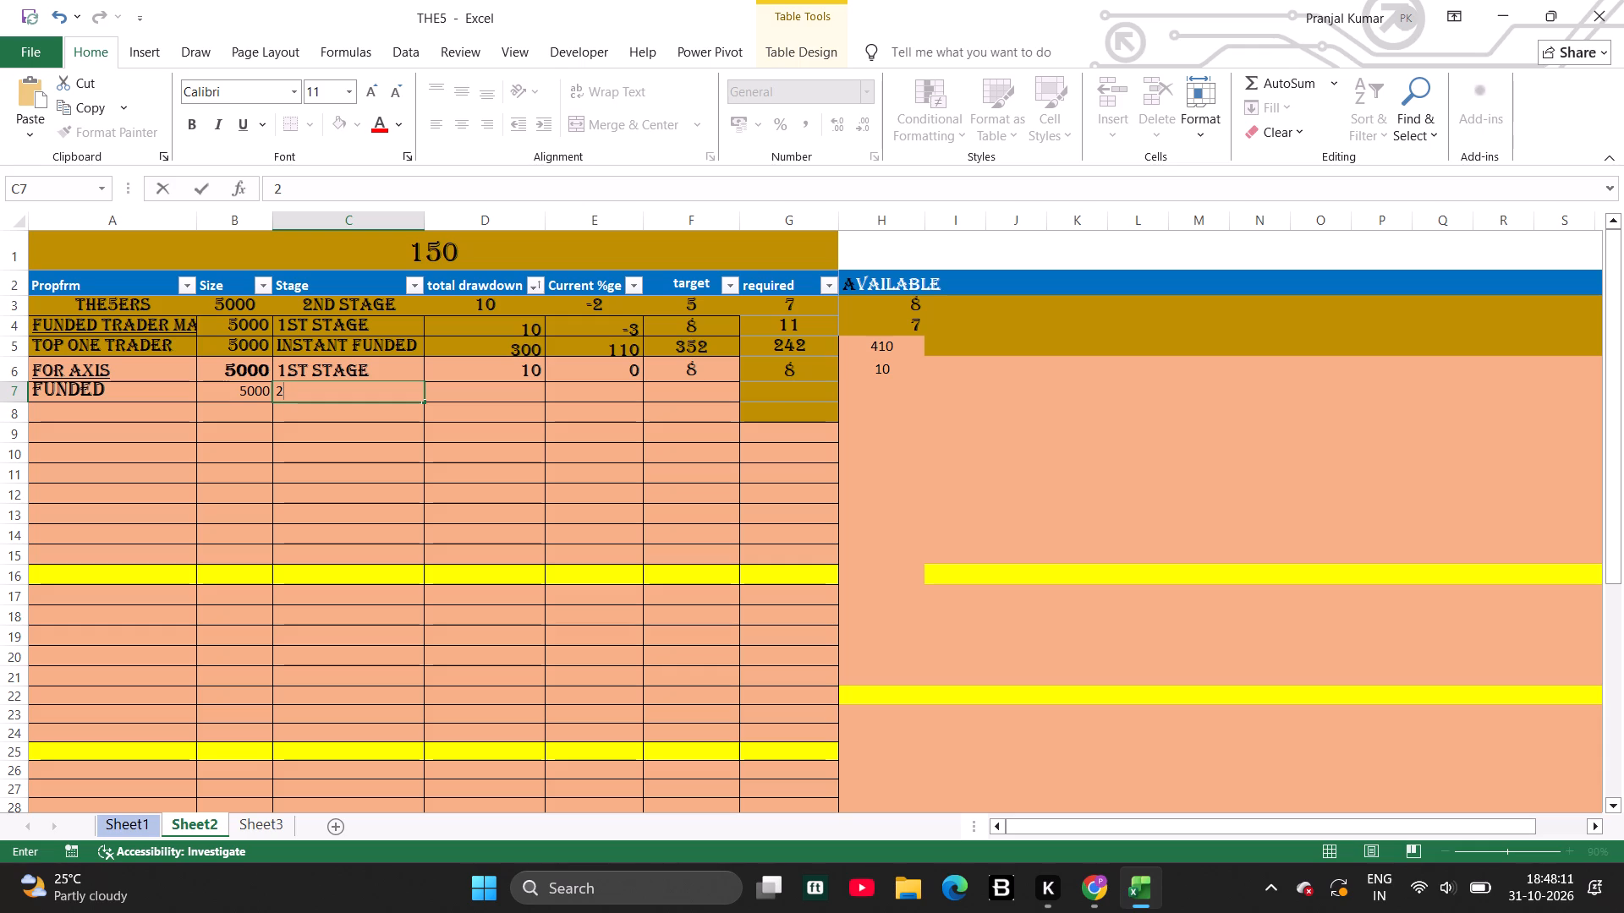
Fill the Stage entry from C6 down into C7 with its formatting and make C7 read "1st stage".
left_click(379, 358)
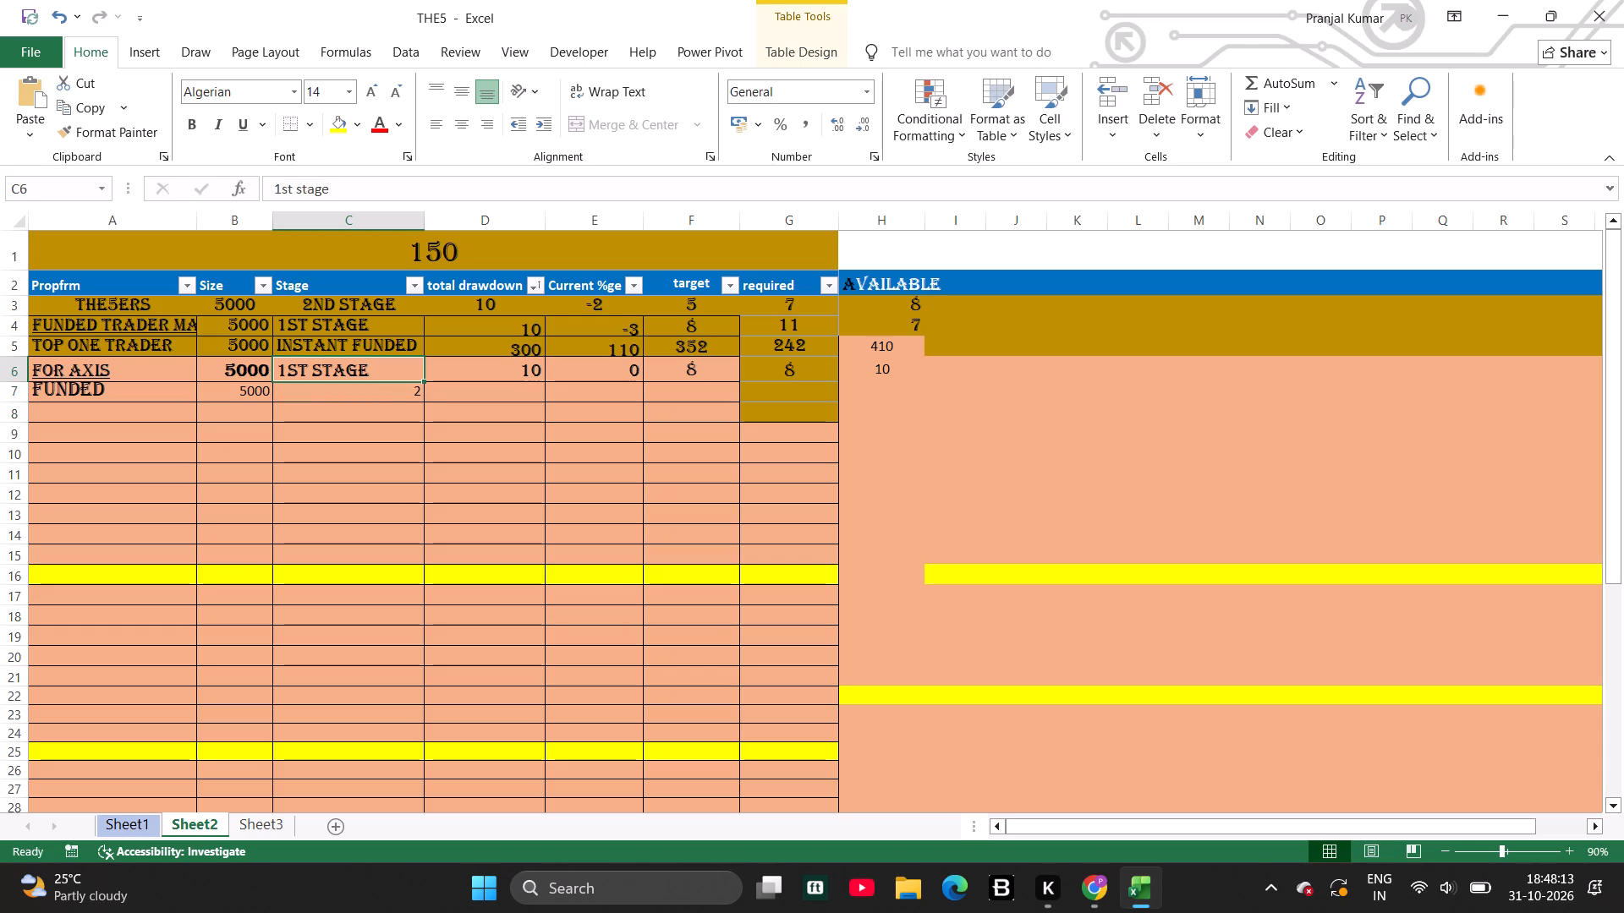
left_click_drag(425, 377, 425, 396)
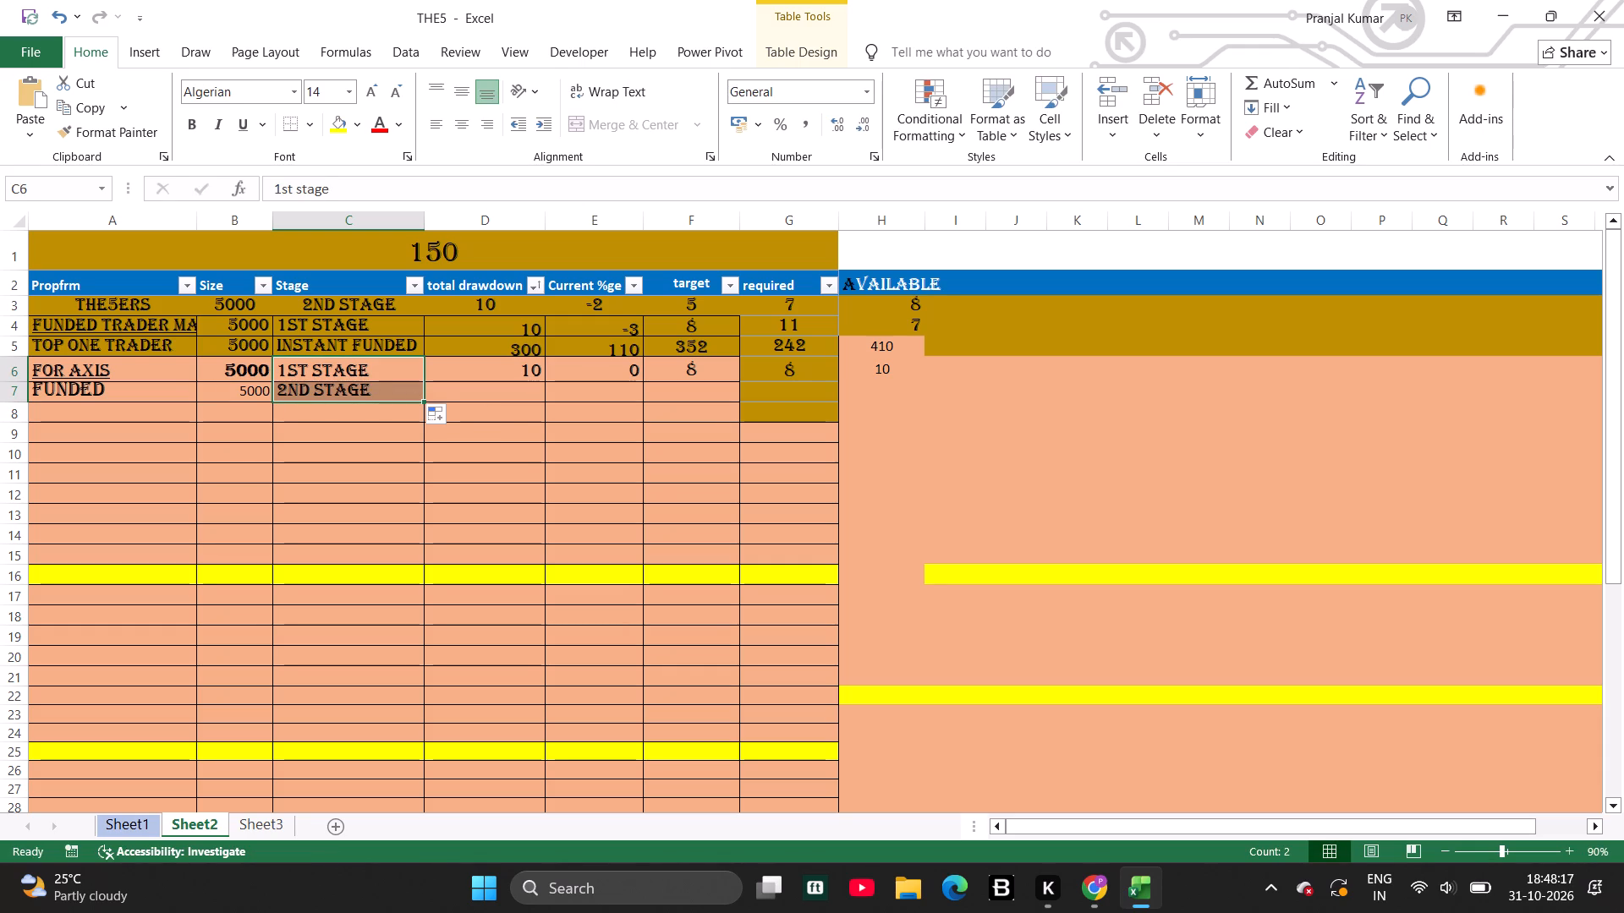
left_click(392, 395)
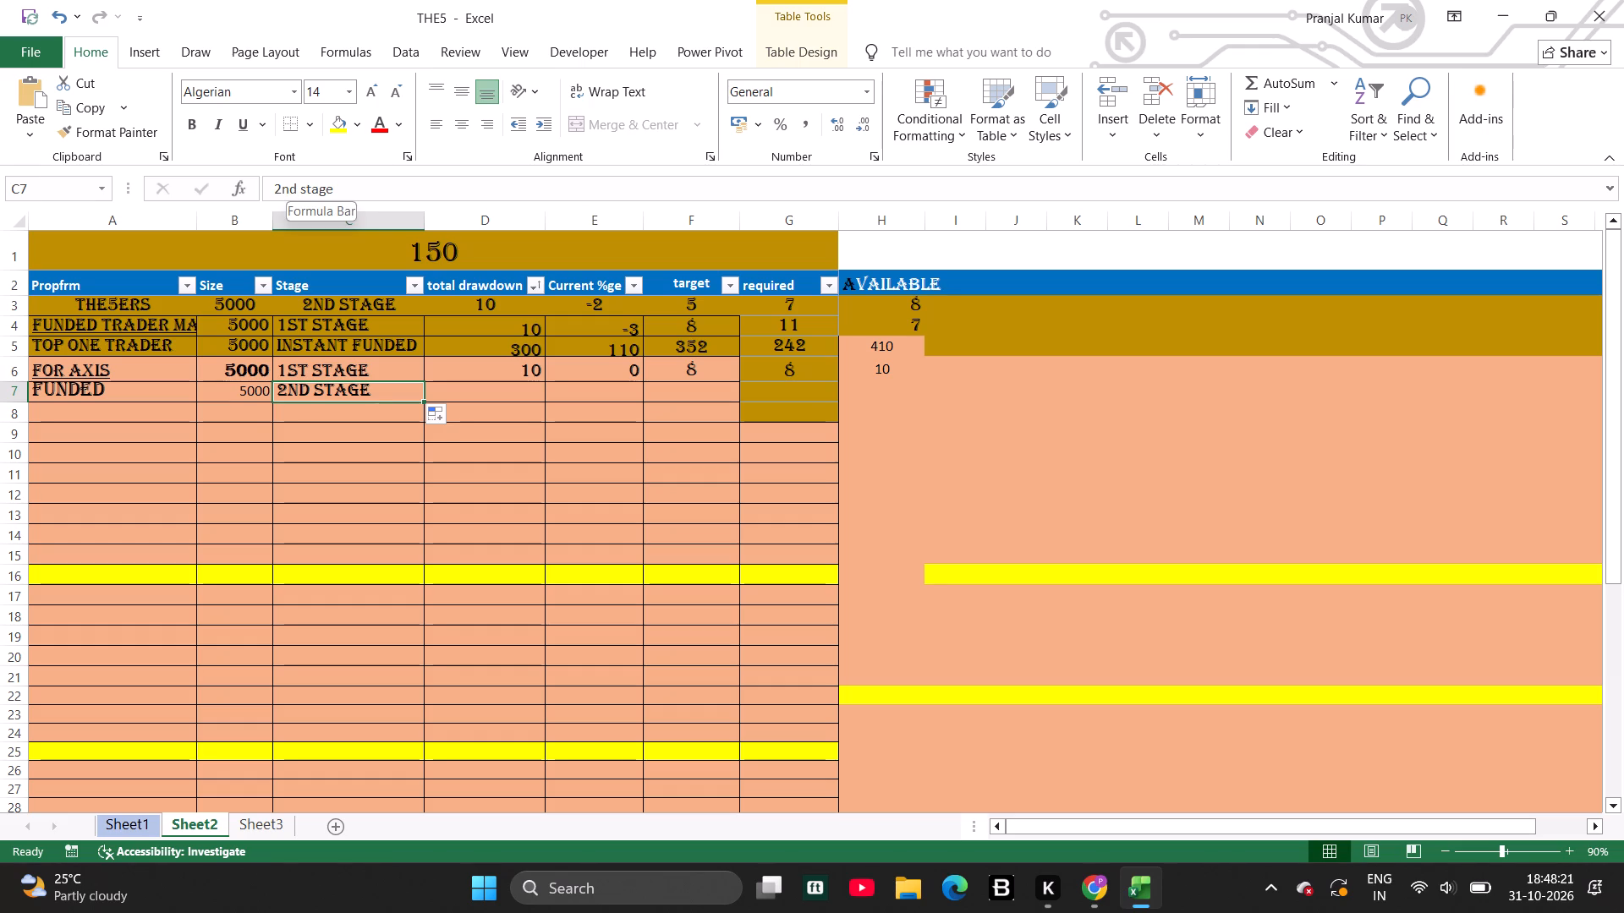
left_click_drag(299, 193, 273, 193)
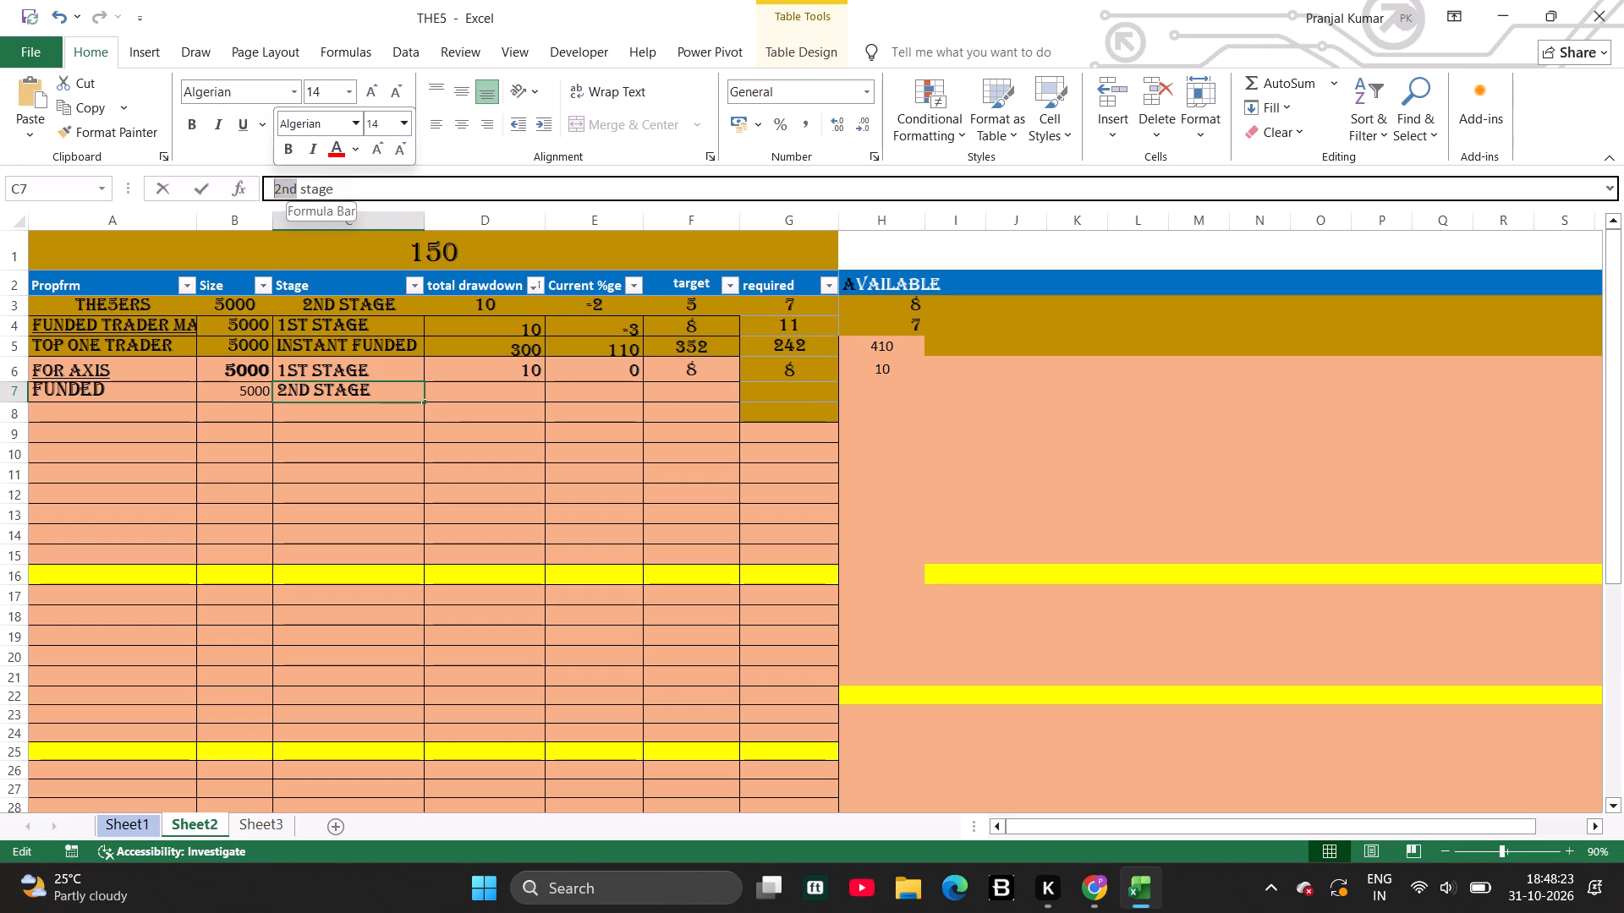
key("1")
type("st")
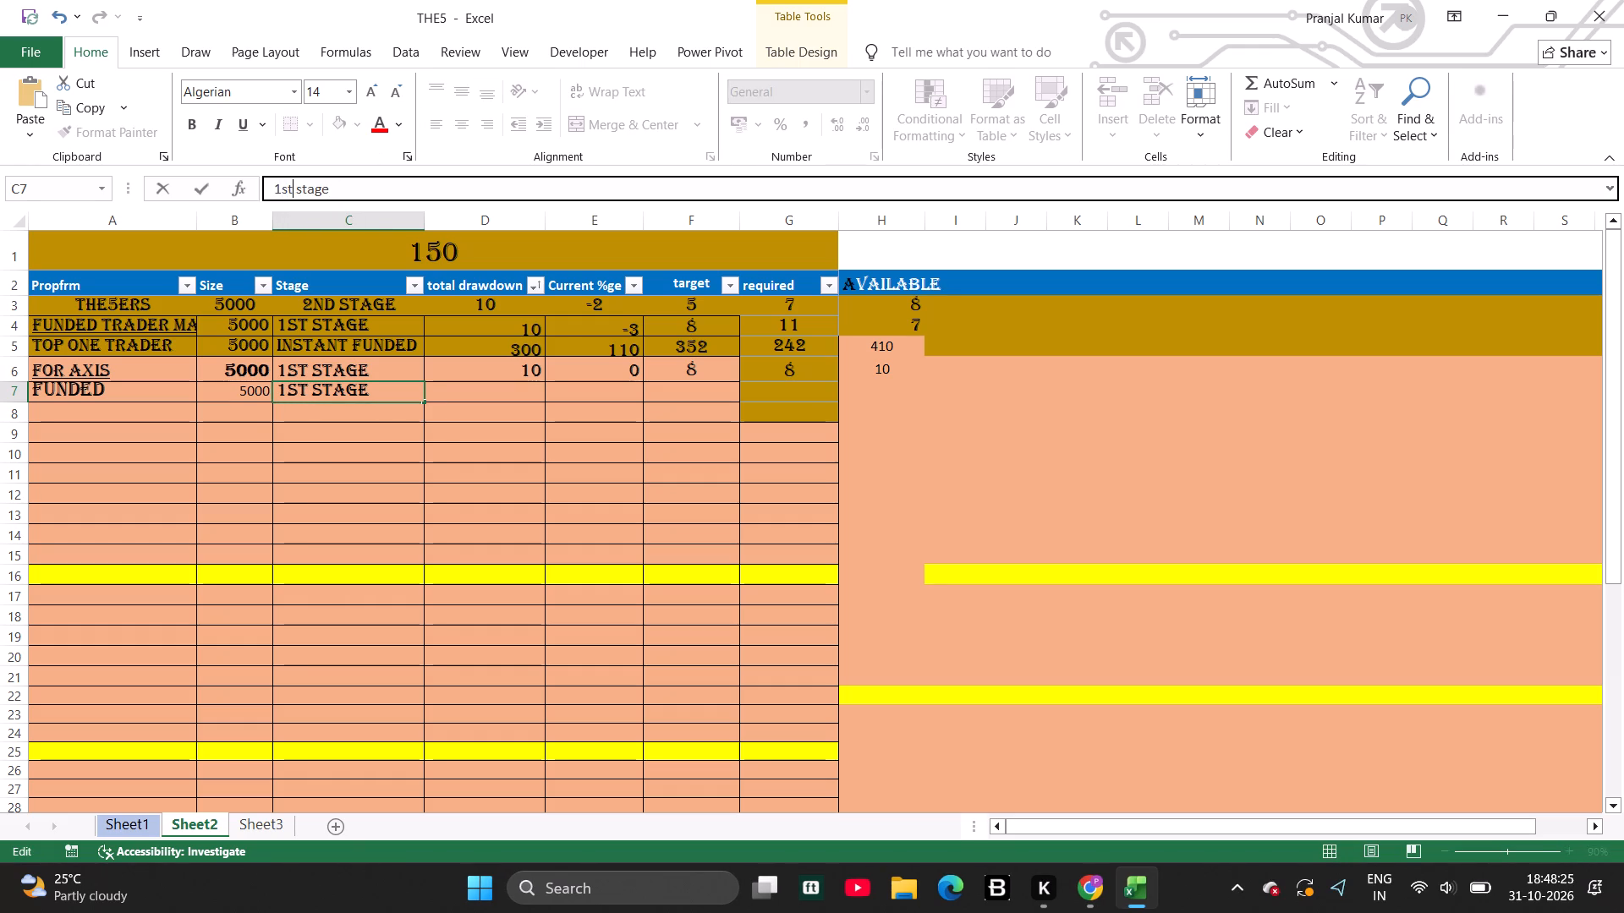
key("Return")
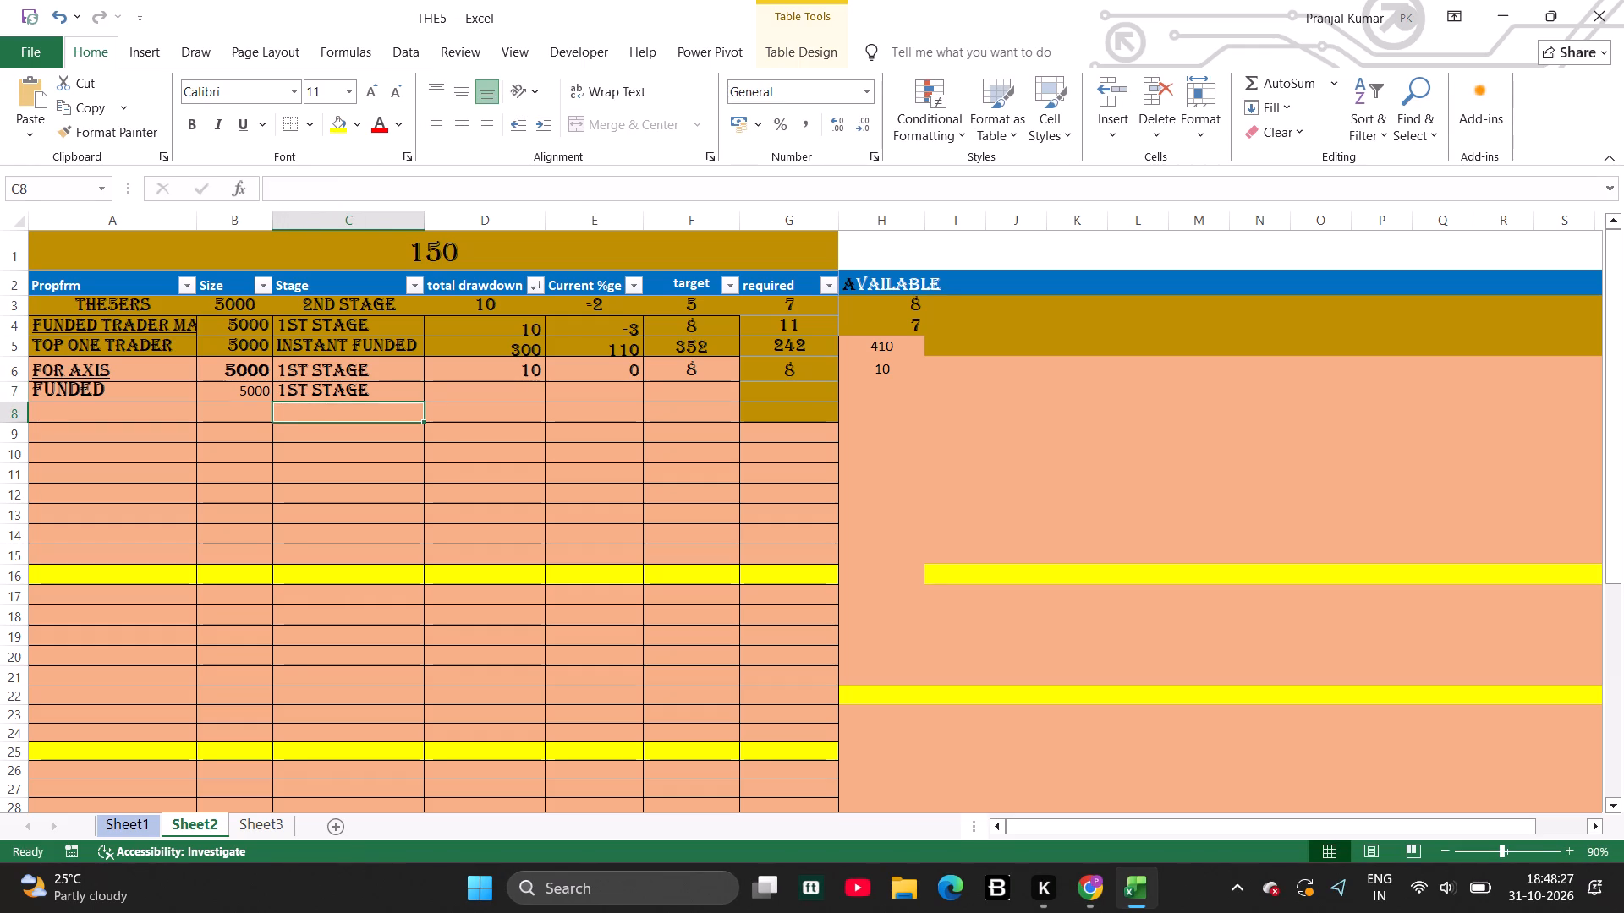
Enter 10 as the total drawdown for the FUNDED row in cell D7.
left_click(474, 392)
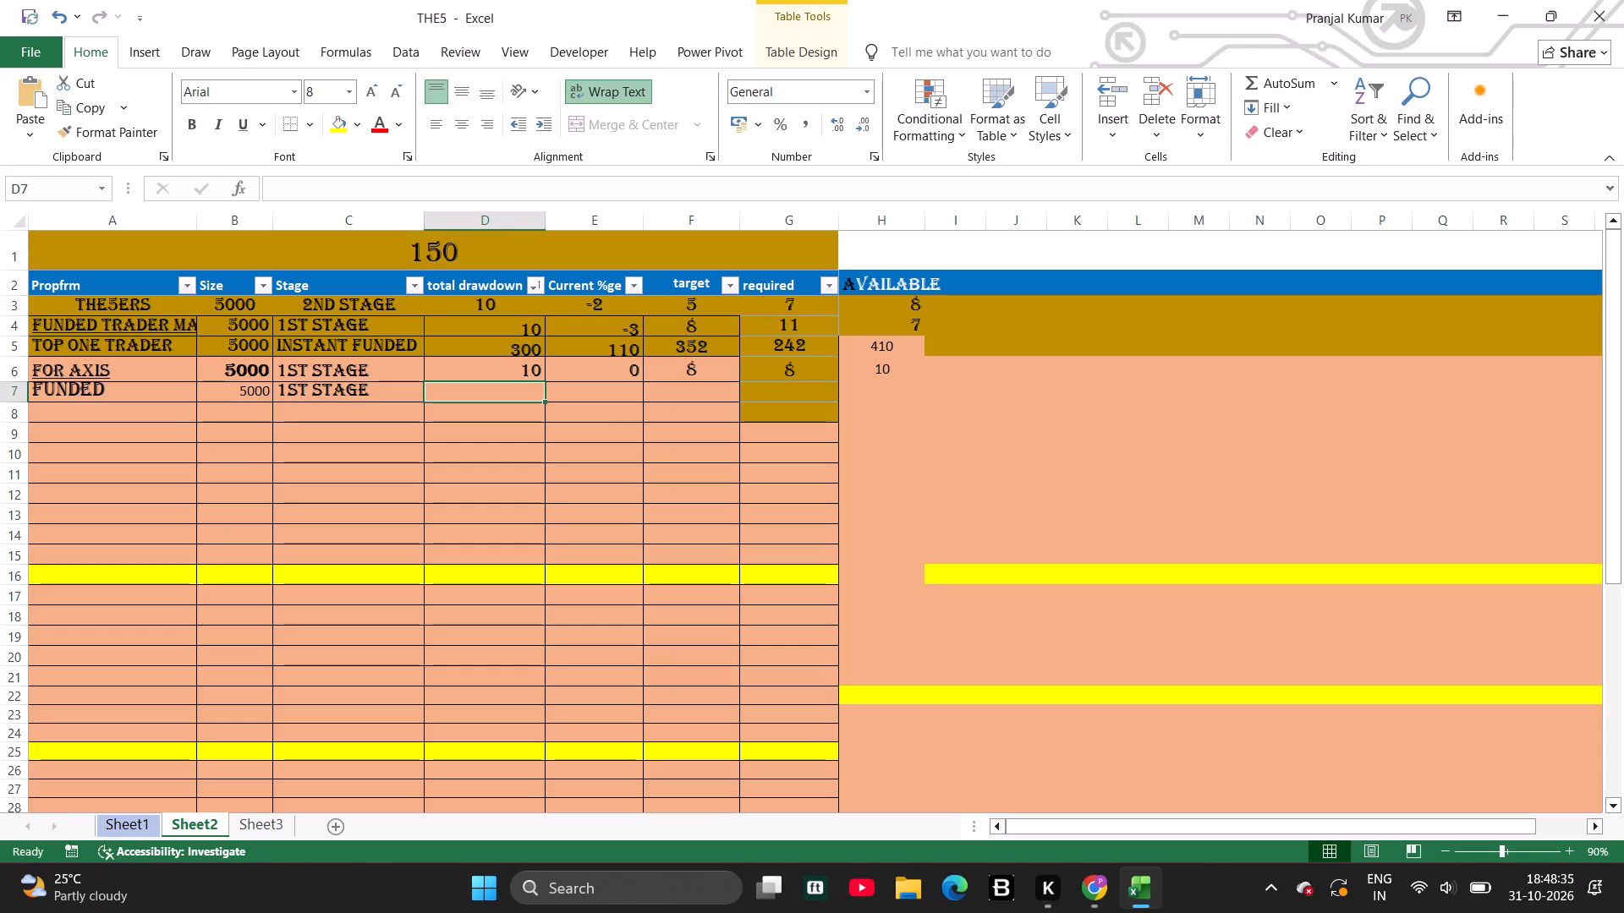
key("1")
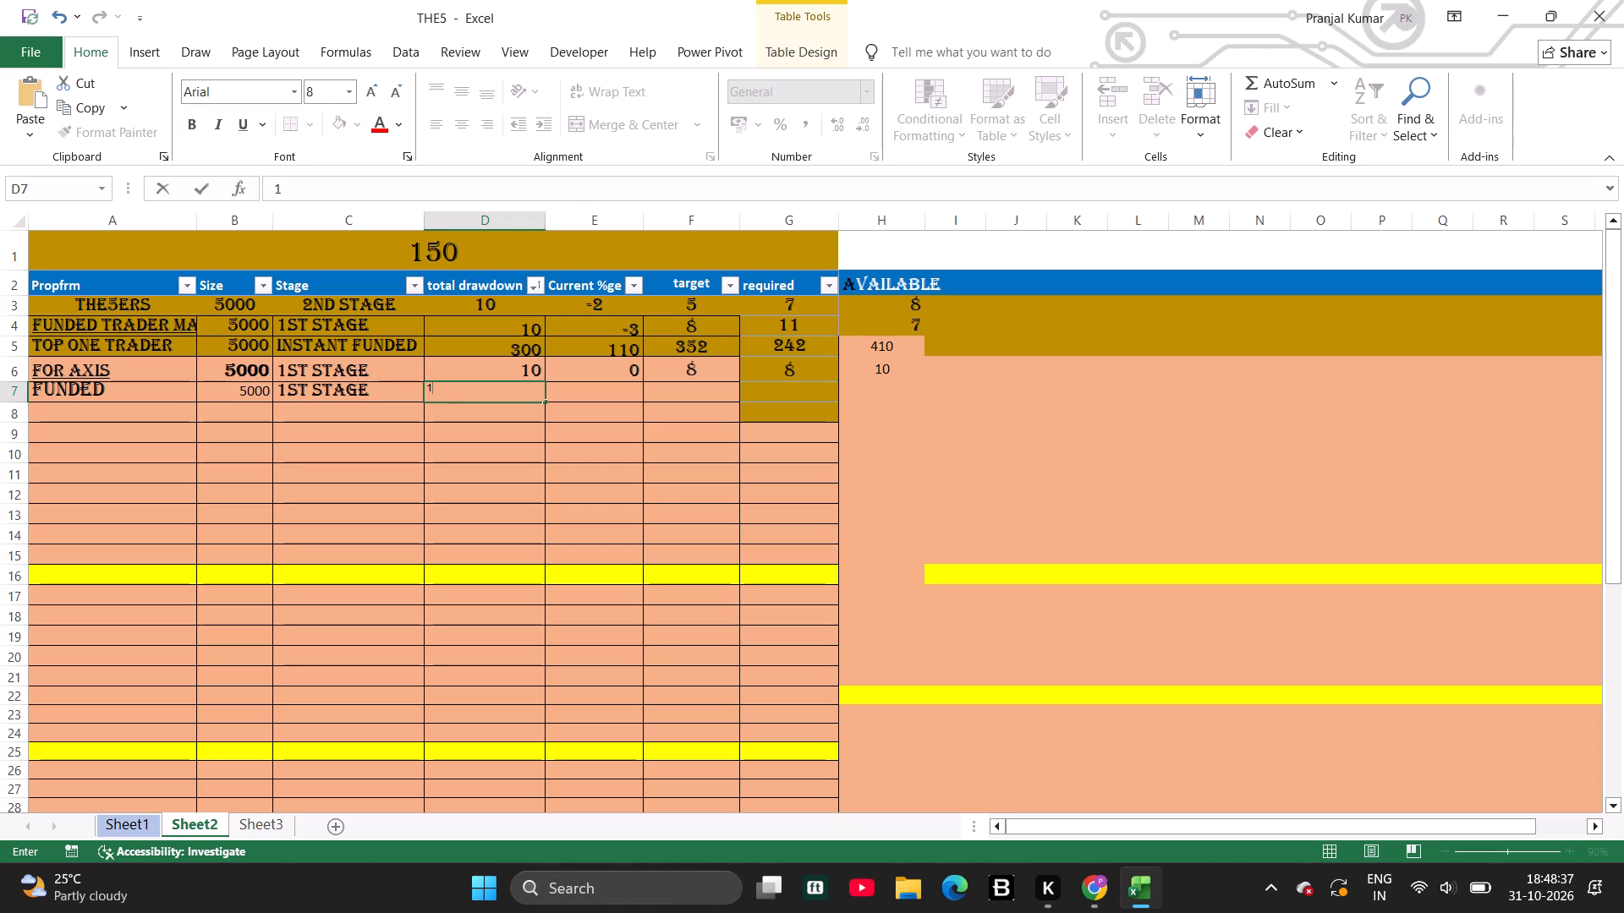
key("0")
left_click(613, 423)
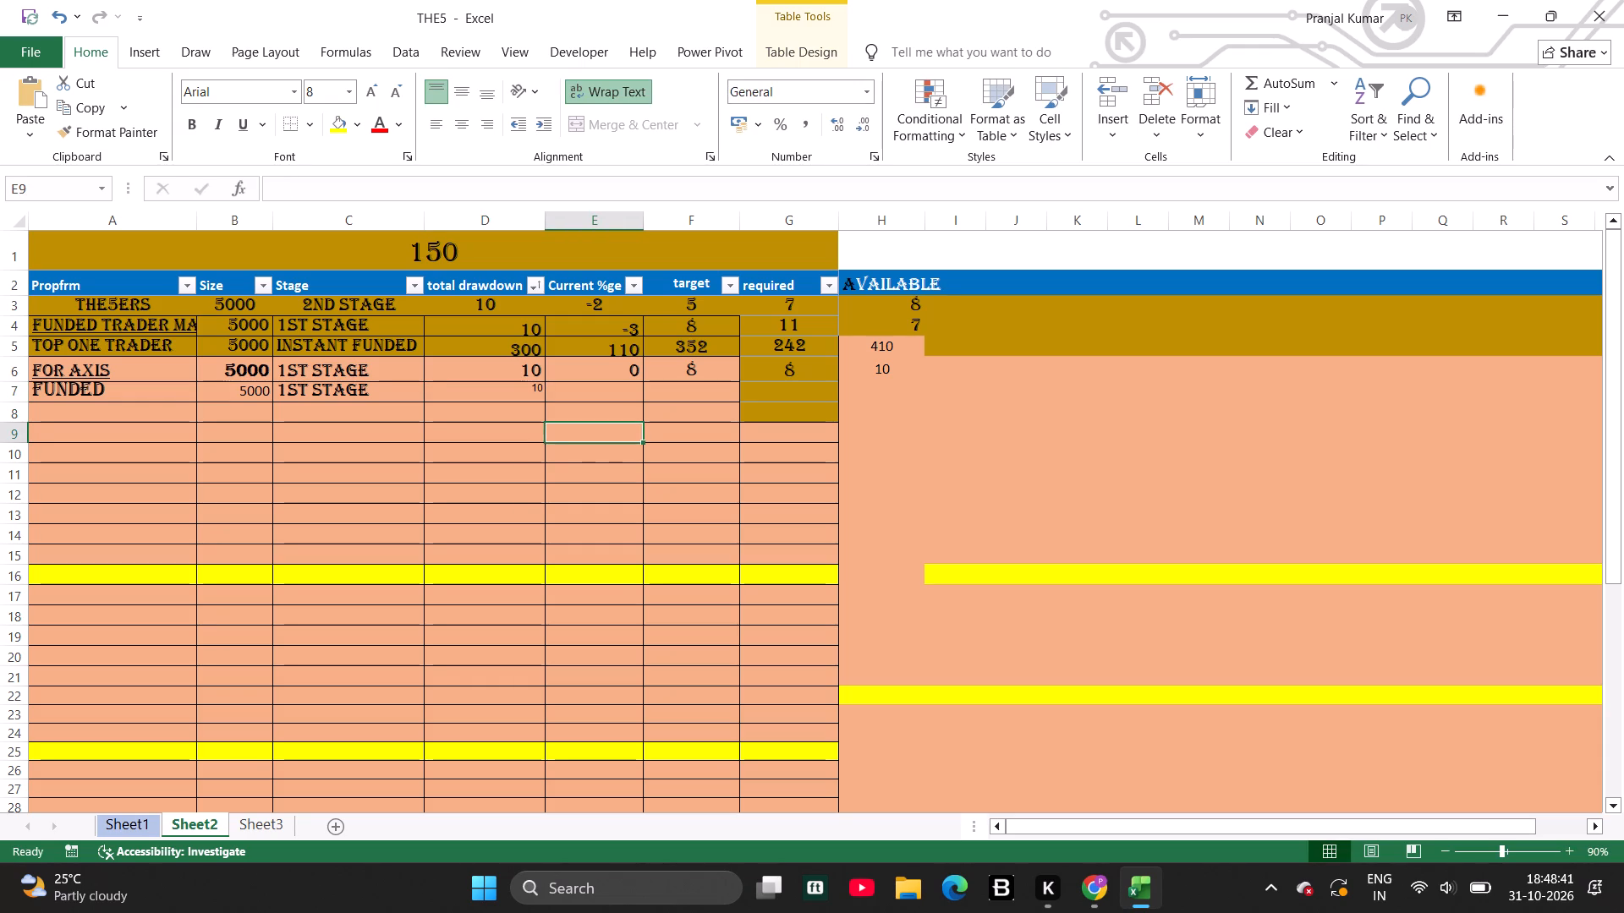
Fill the Current %ge, target and required cells E6, F6 and G6 down one row into the FUNDED row.
left_click(634, 374)
left_click_drag(644, 381, 644, 397)
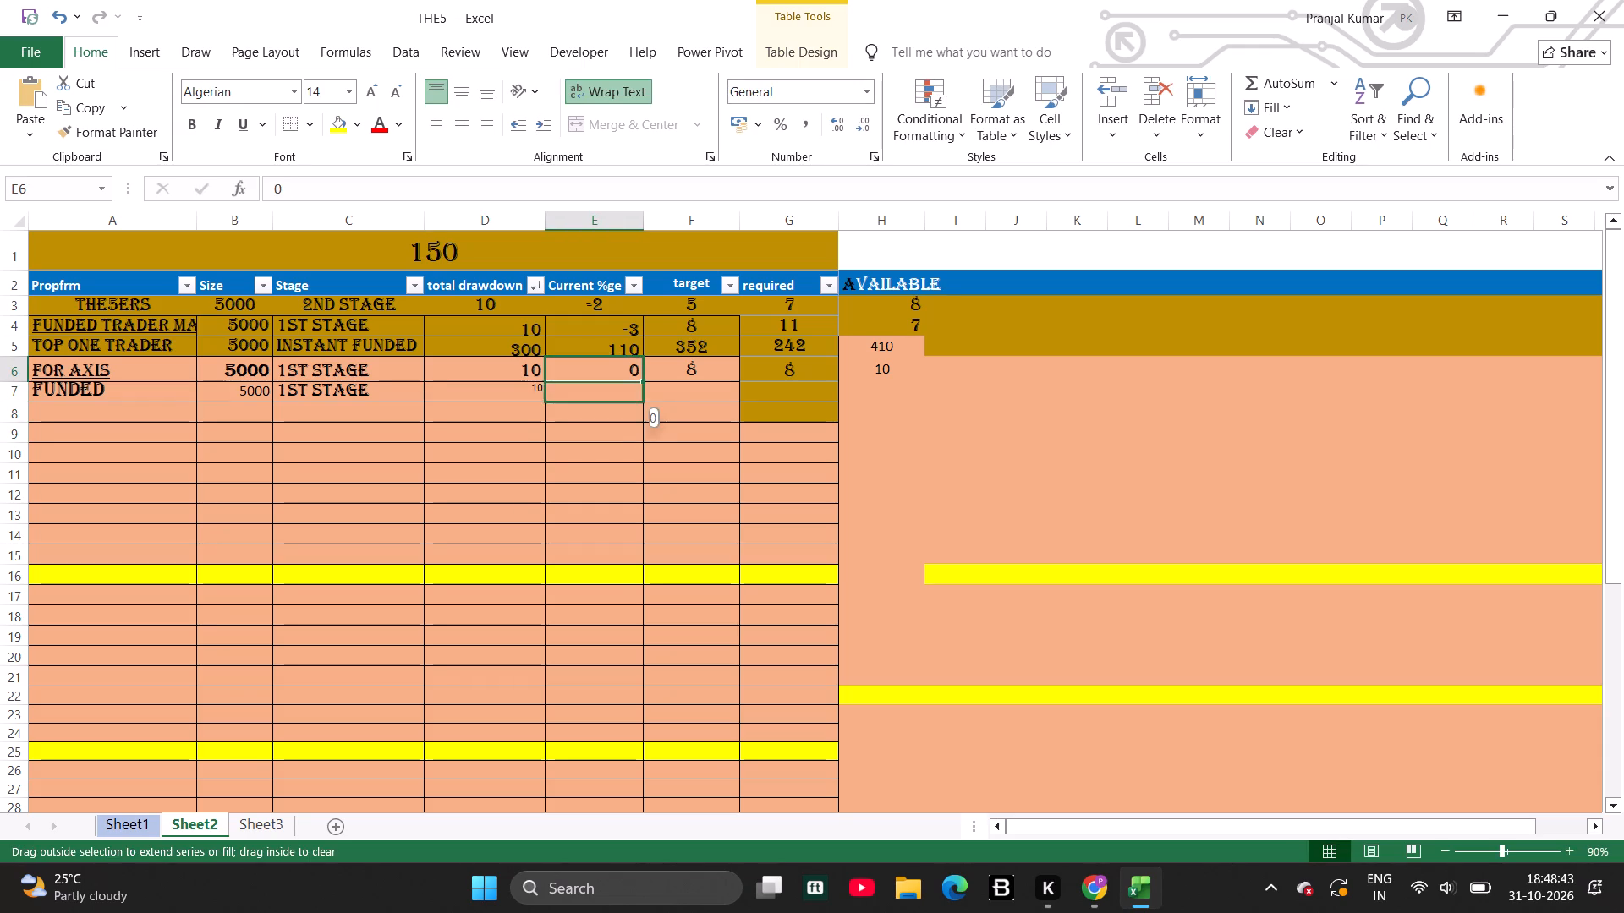
left_click_drag(644, 397, 644, 398)
left_click(705, 367)
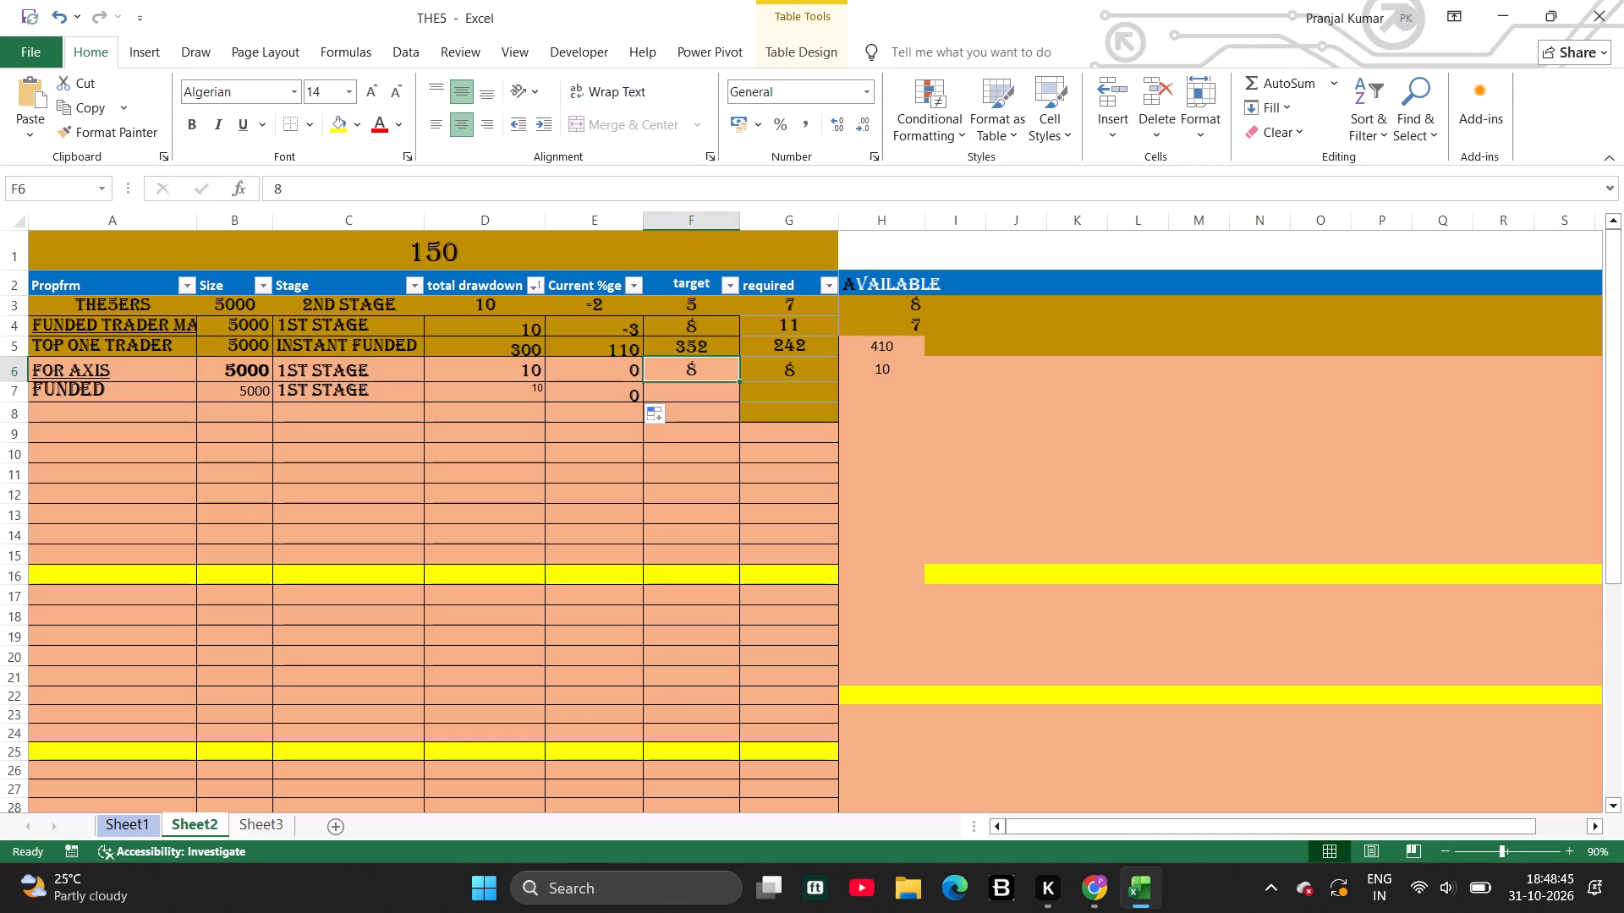
left_click_drag(736, 380, 742, 396)
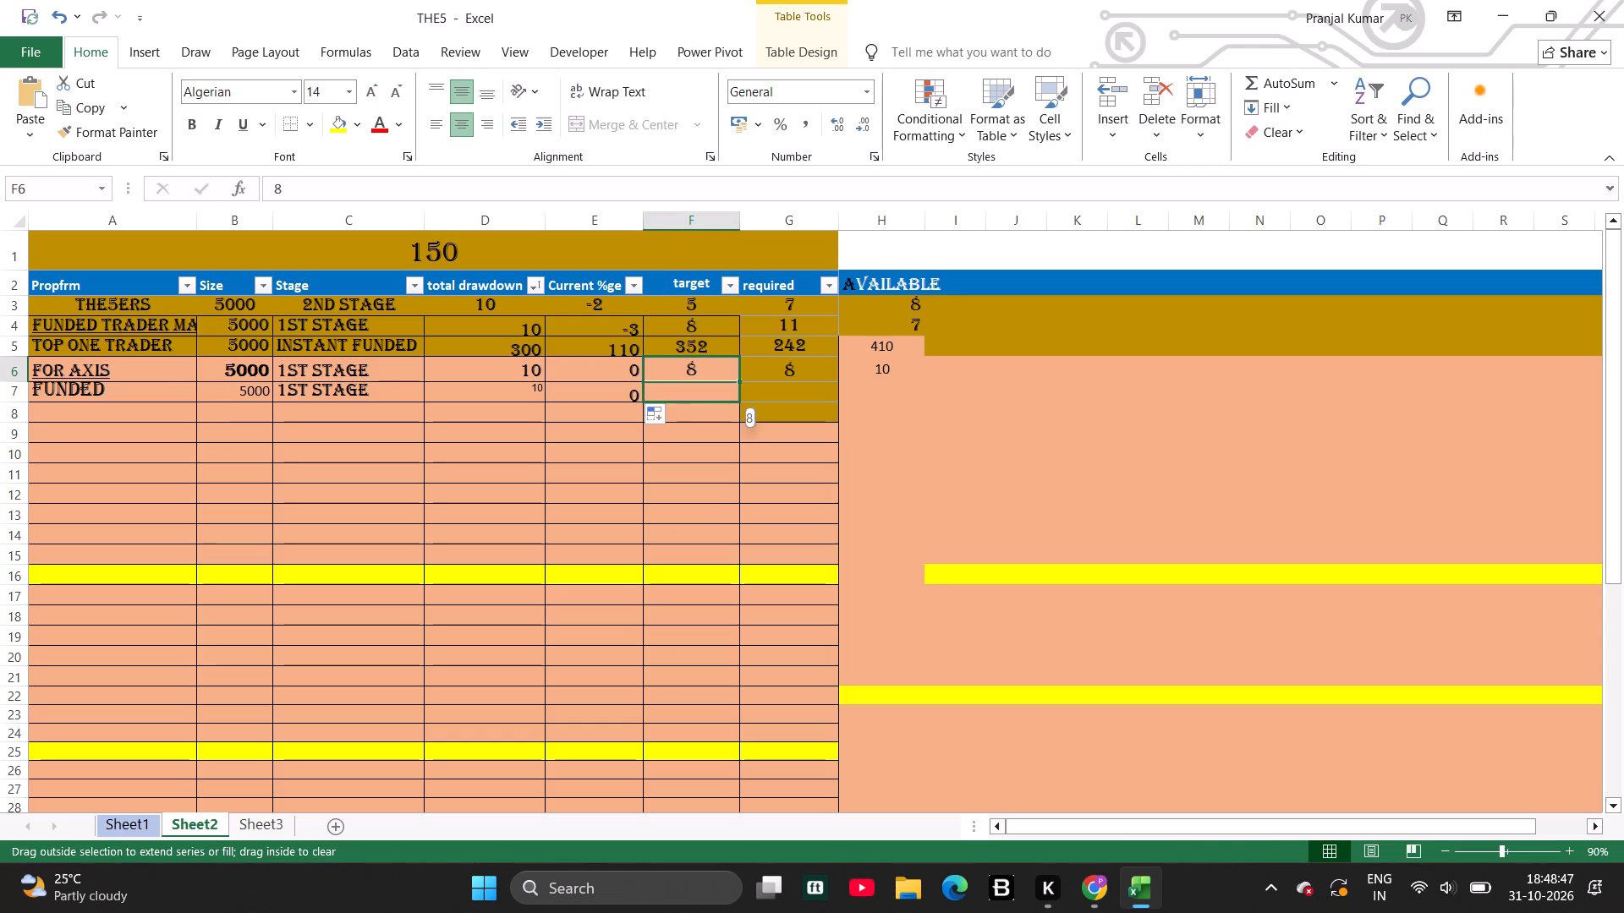
left_click_drag(742, 396, 742, 395)
left_click(807, 369)
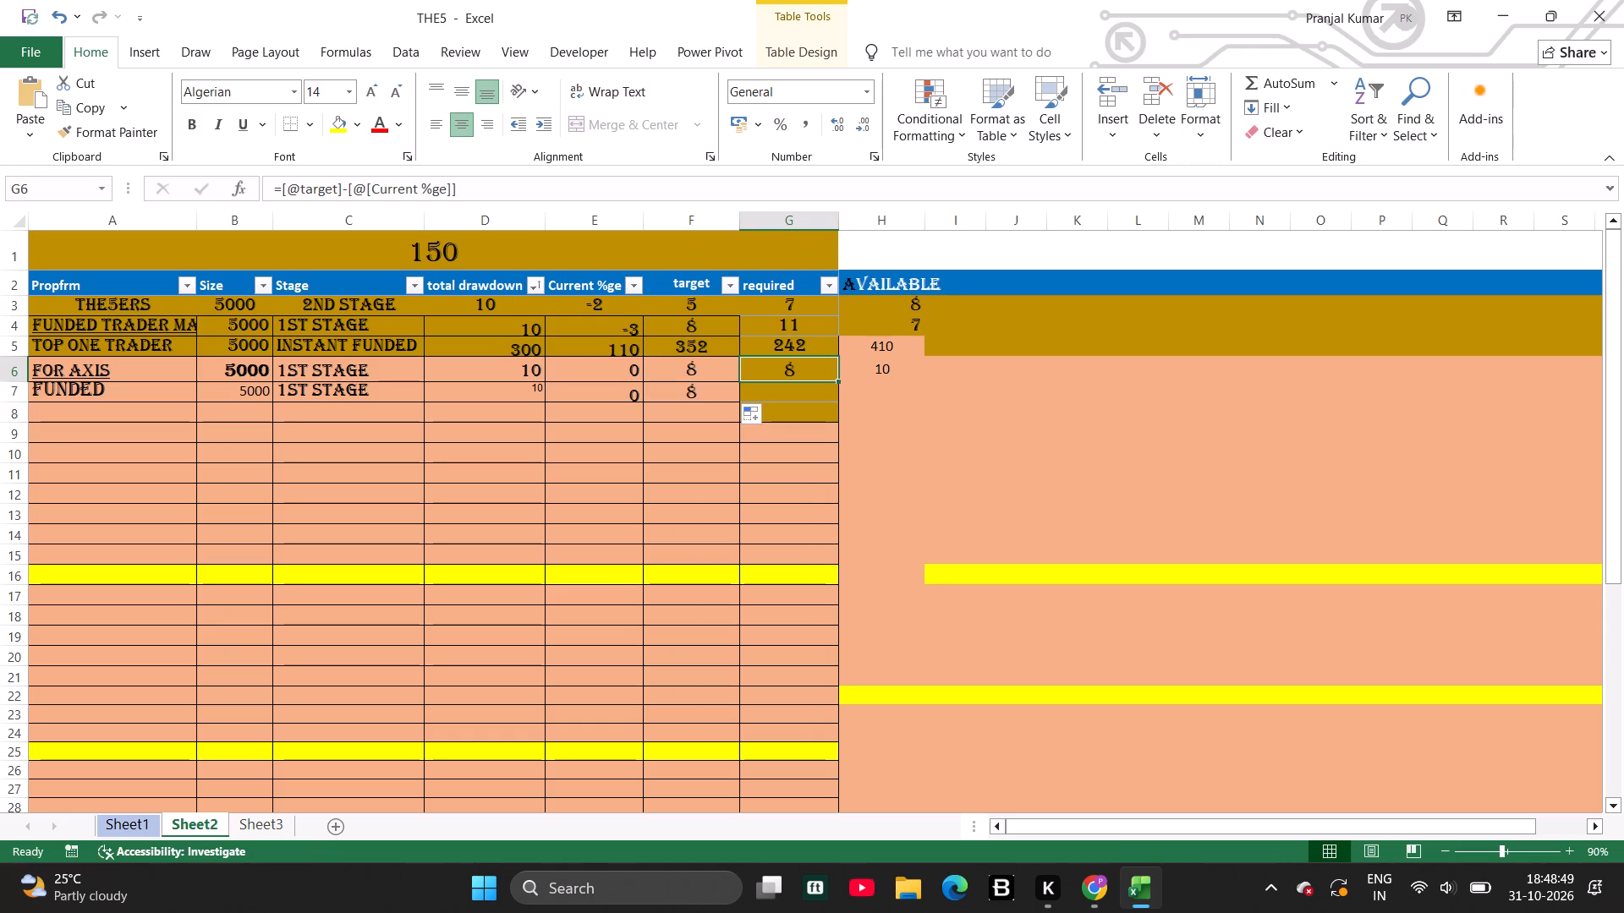
left_click_drag(838, 380, 838, 396)
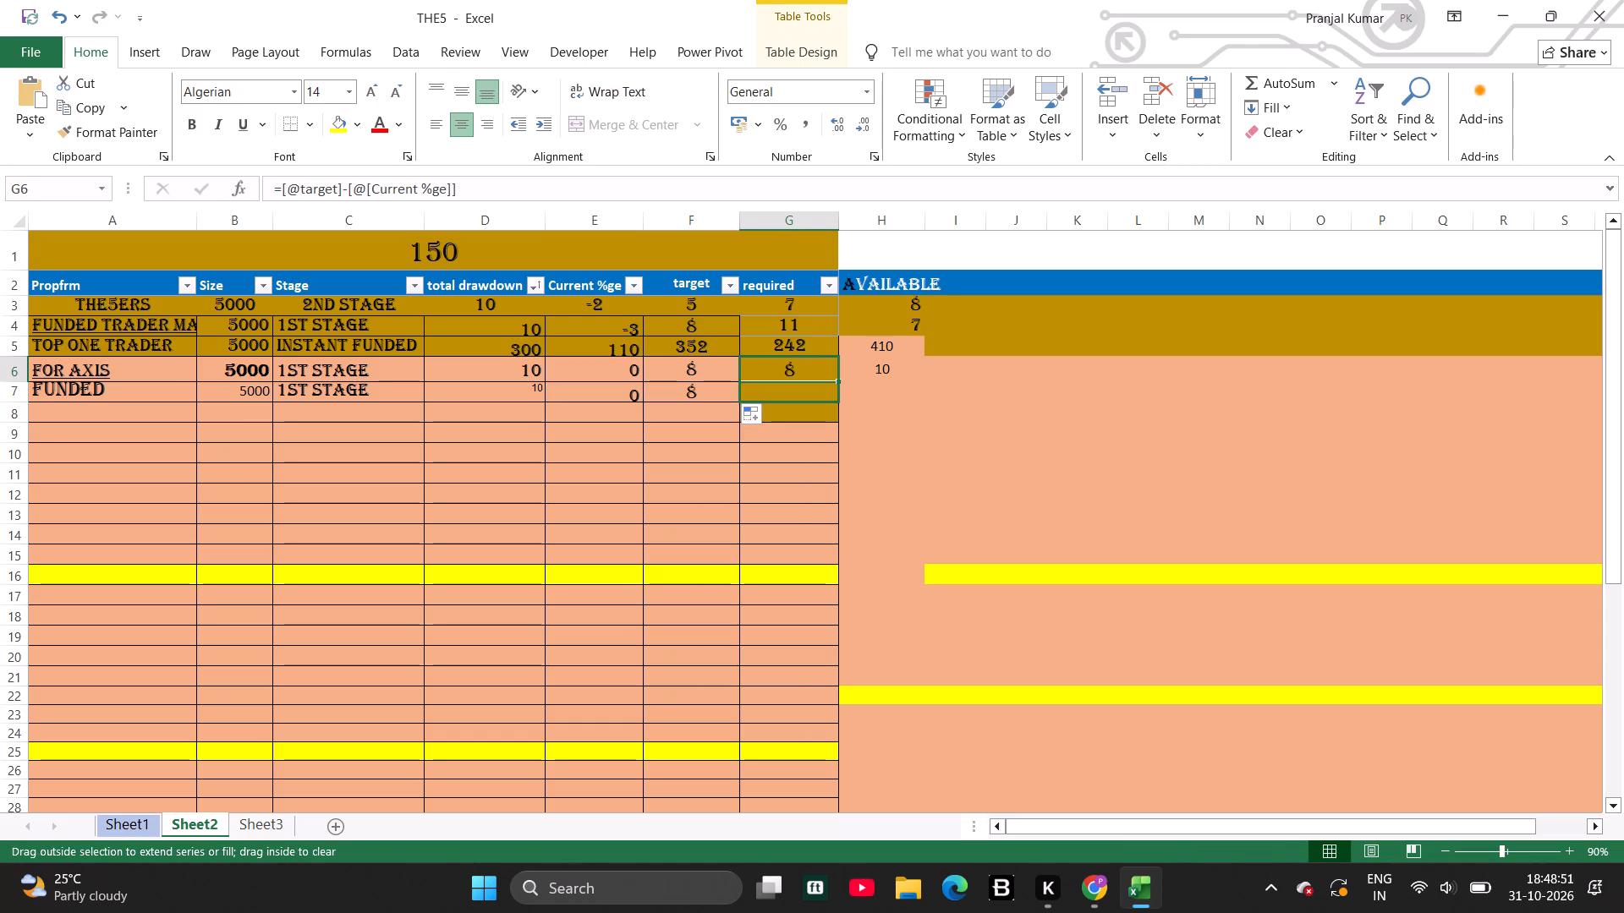
left_click_drag(838, 396, 836, 396)
Fill the AVAILABLE formula from H6 down into H7 for the FUNDED row.
left_click_drag(886, 369, 924, 382)
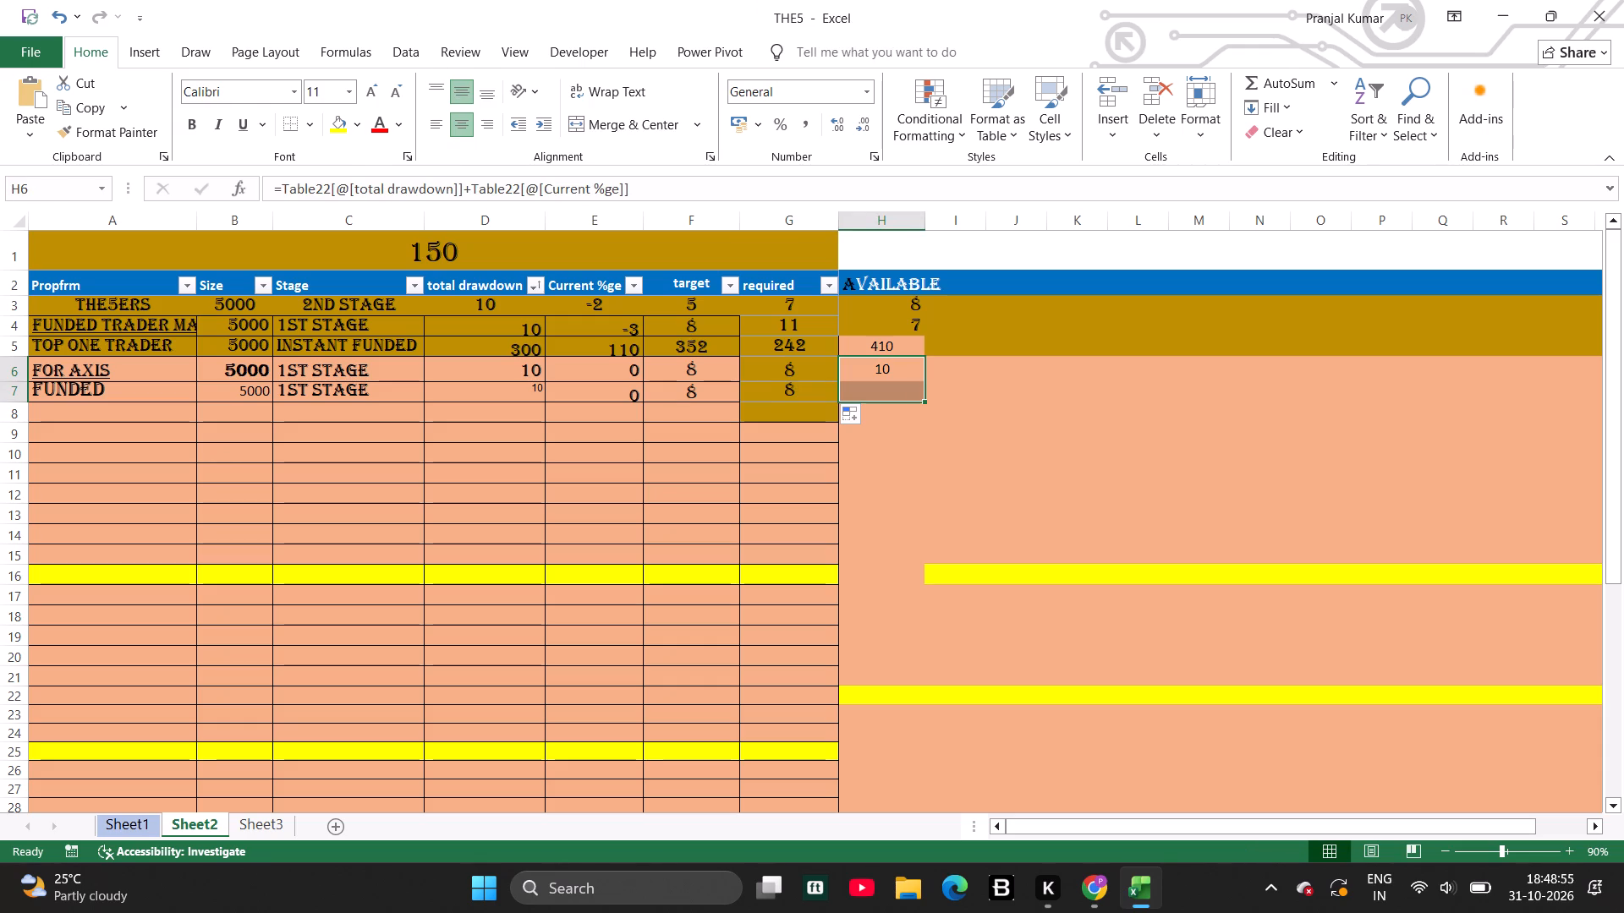
left_click(957, 412)
left_click(911, 377)
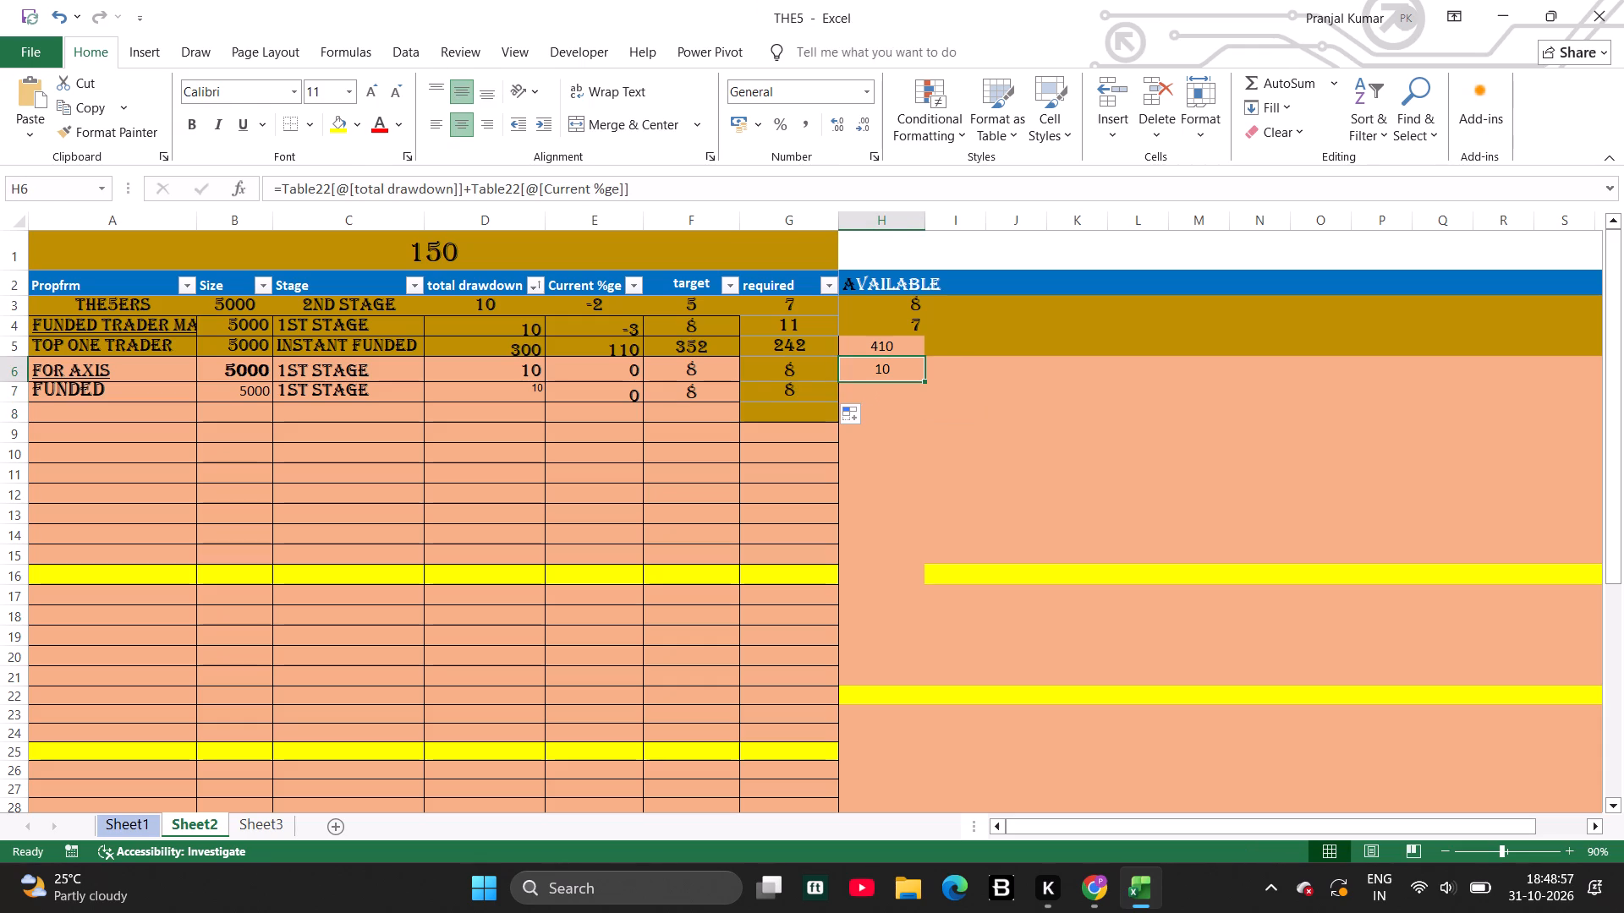
left_click_drag(923, 382, 920, 402)
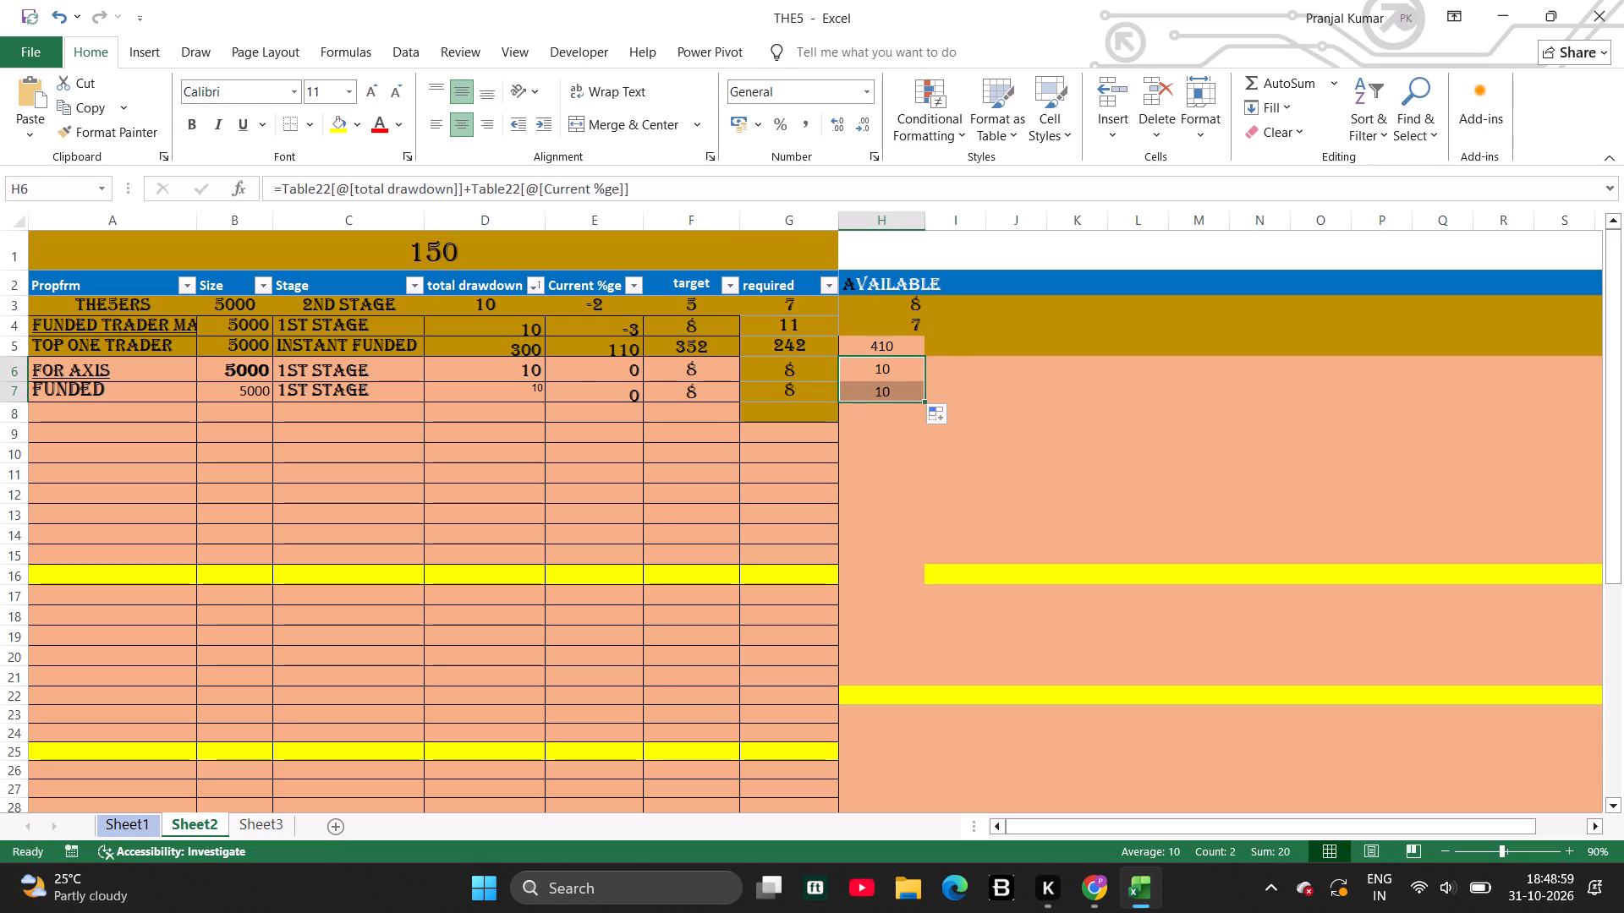
left_click(951, 456)
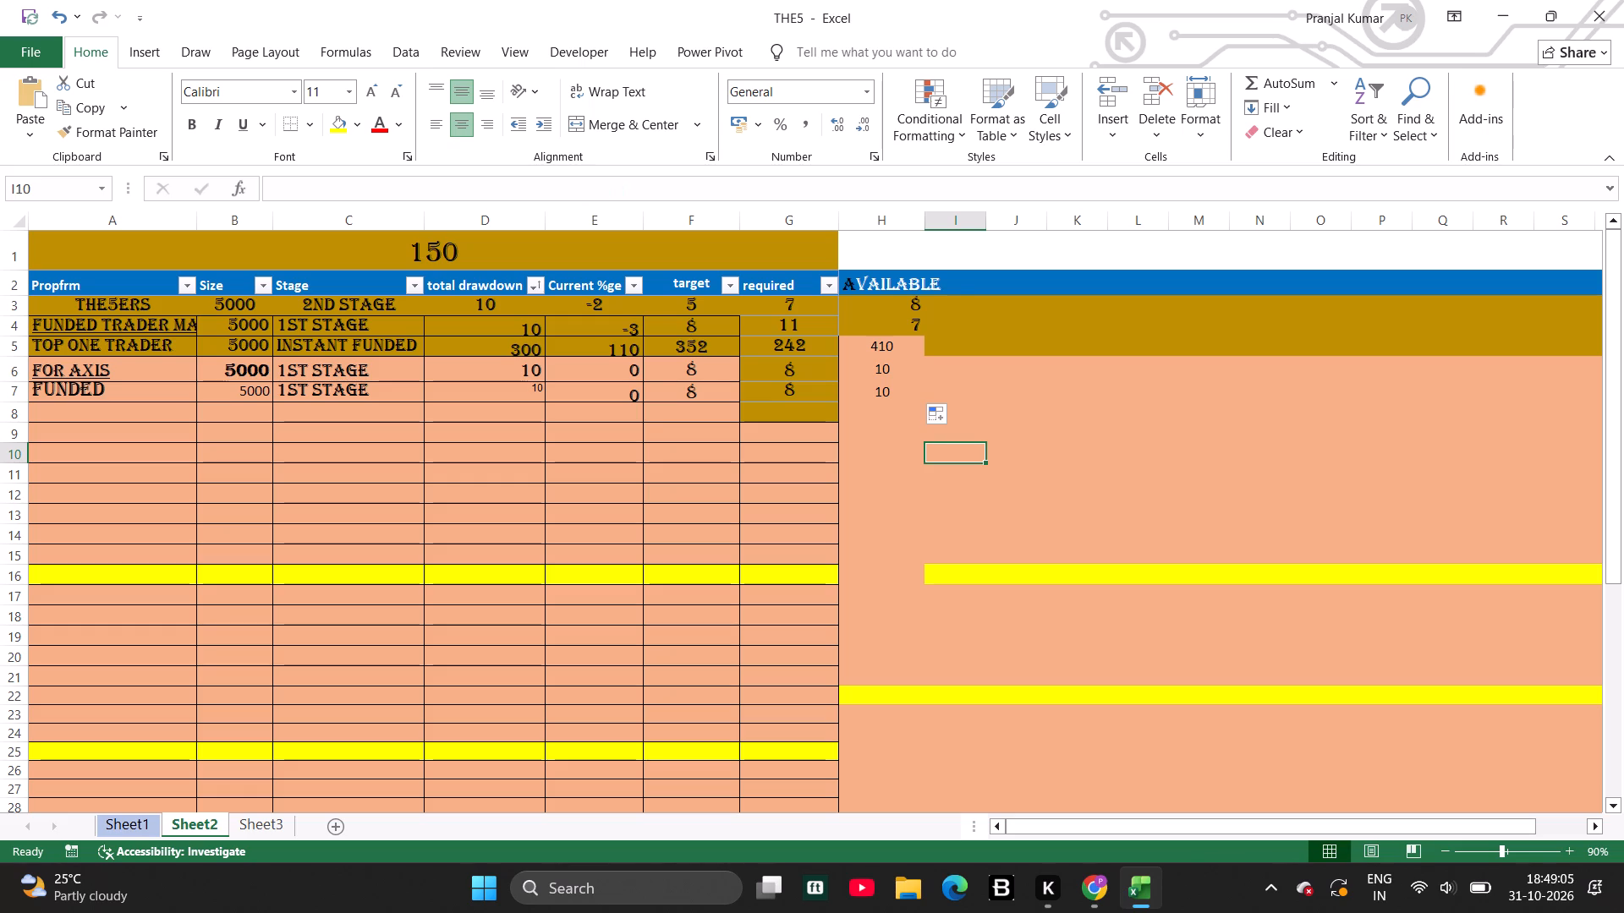
Set the font of the entire FUNDED row 7 to Algerian.
left_click(19, 390)
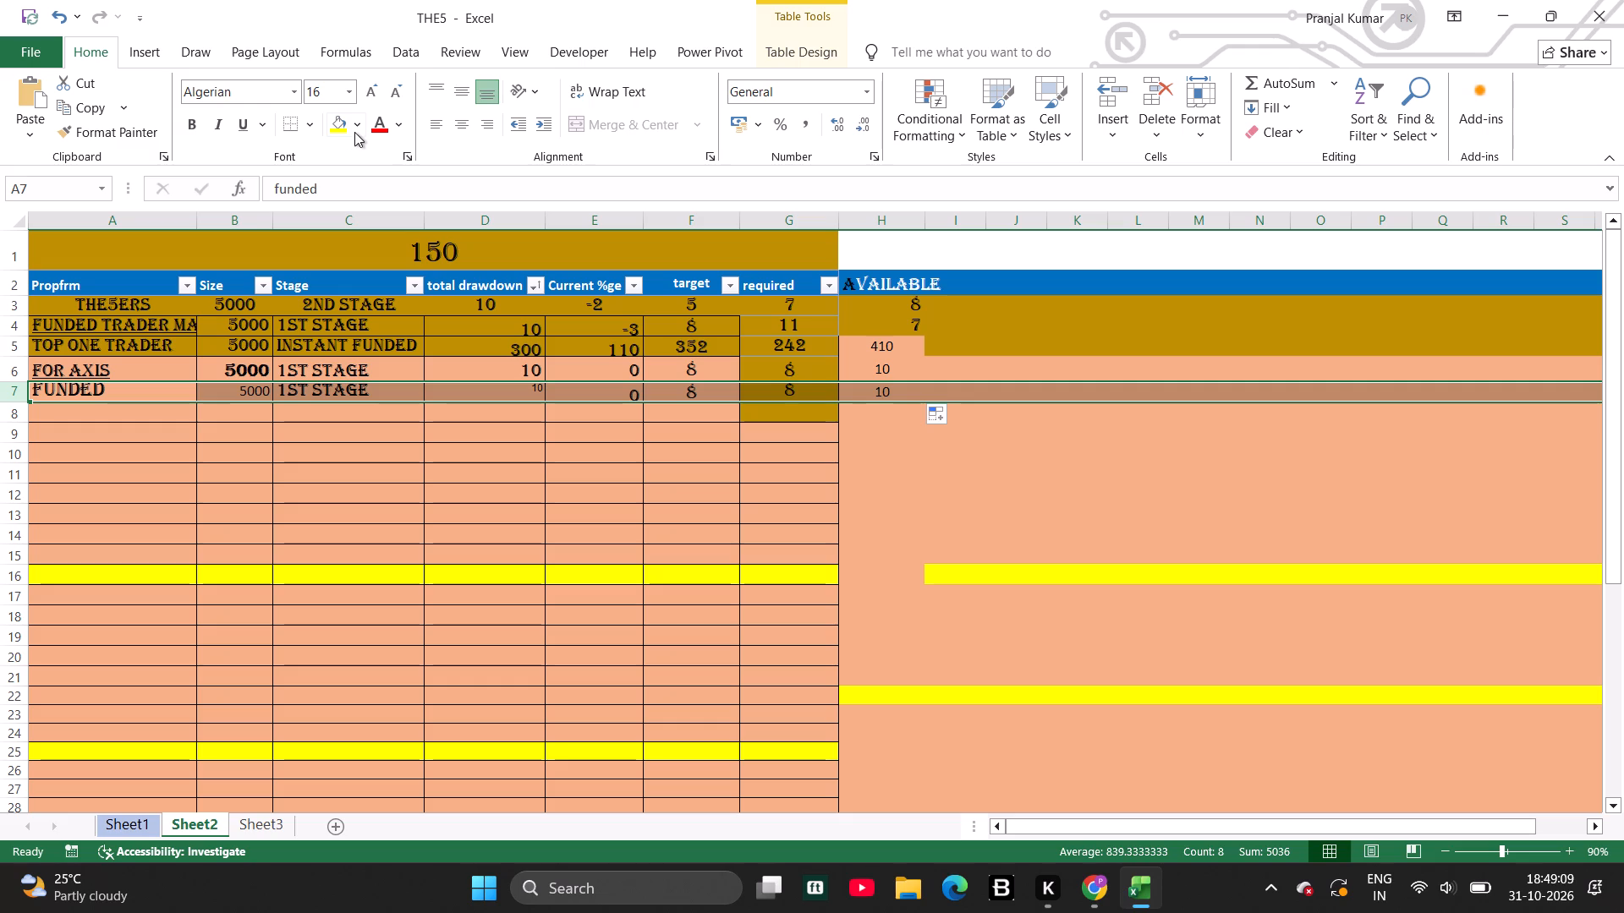
left_click(292, 94)
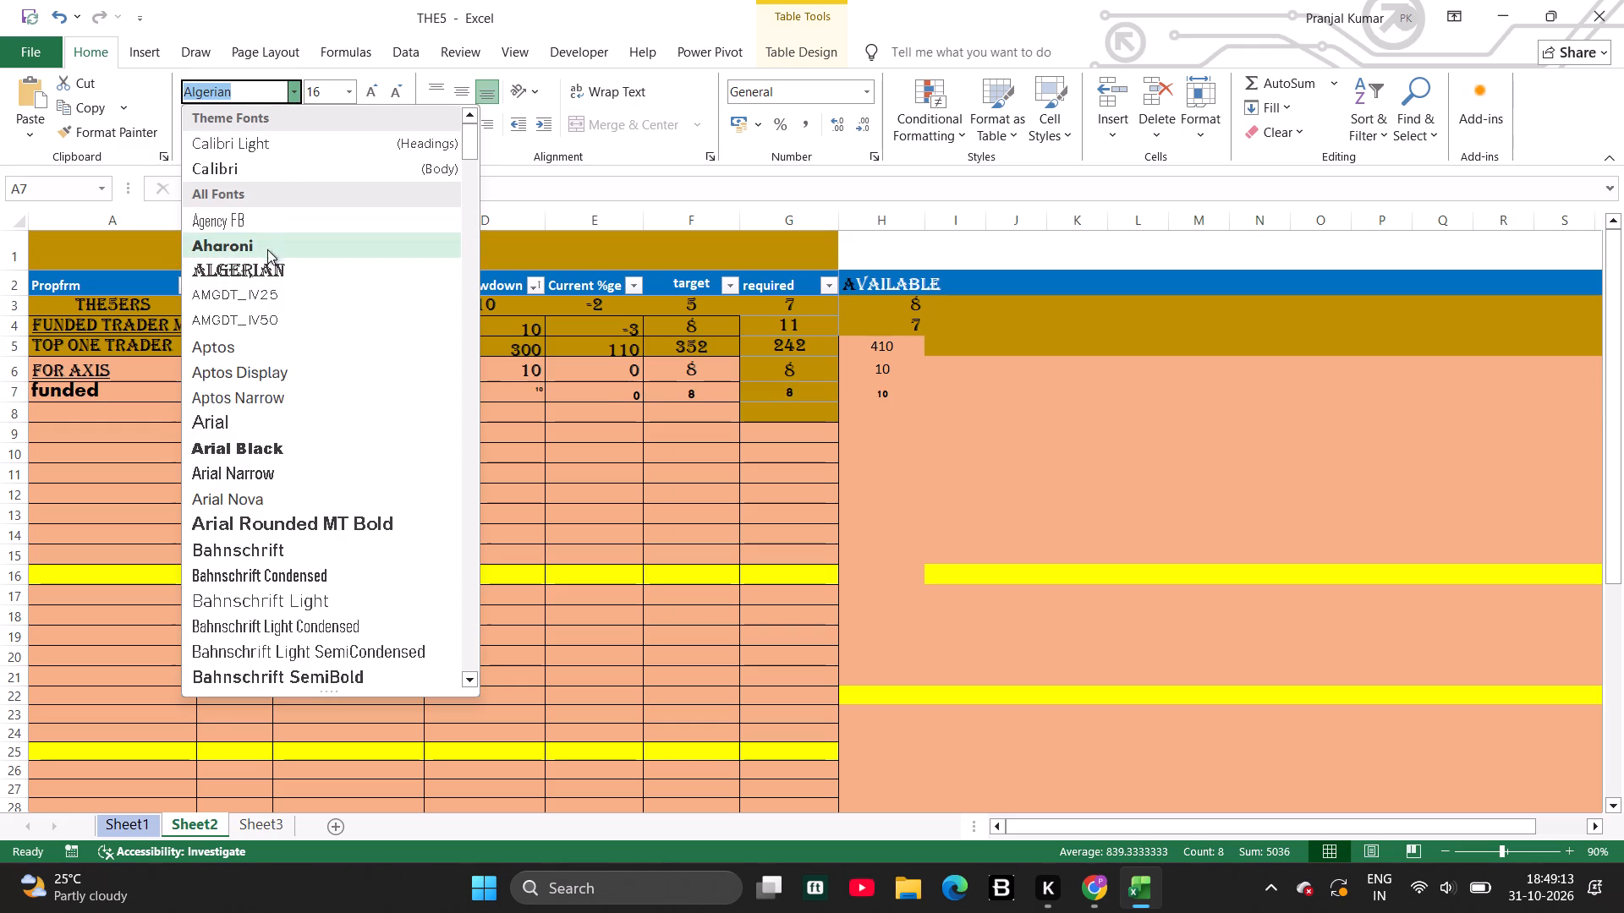
left_click(266, 259)
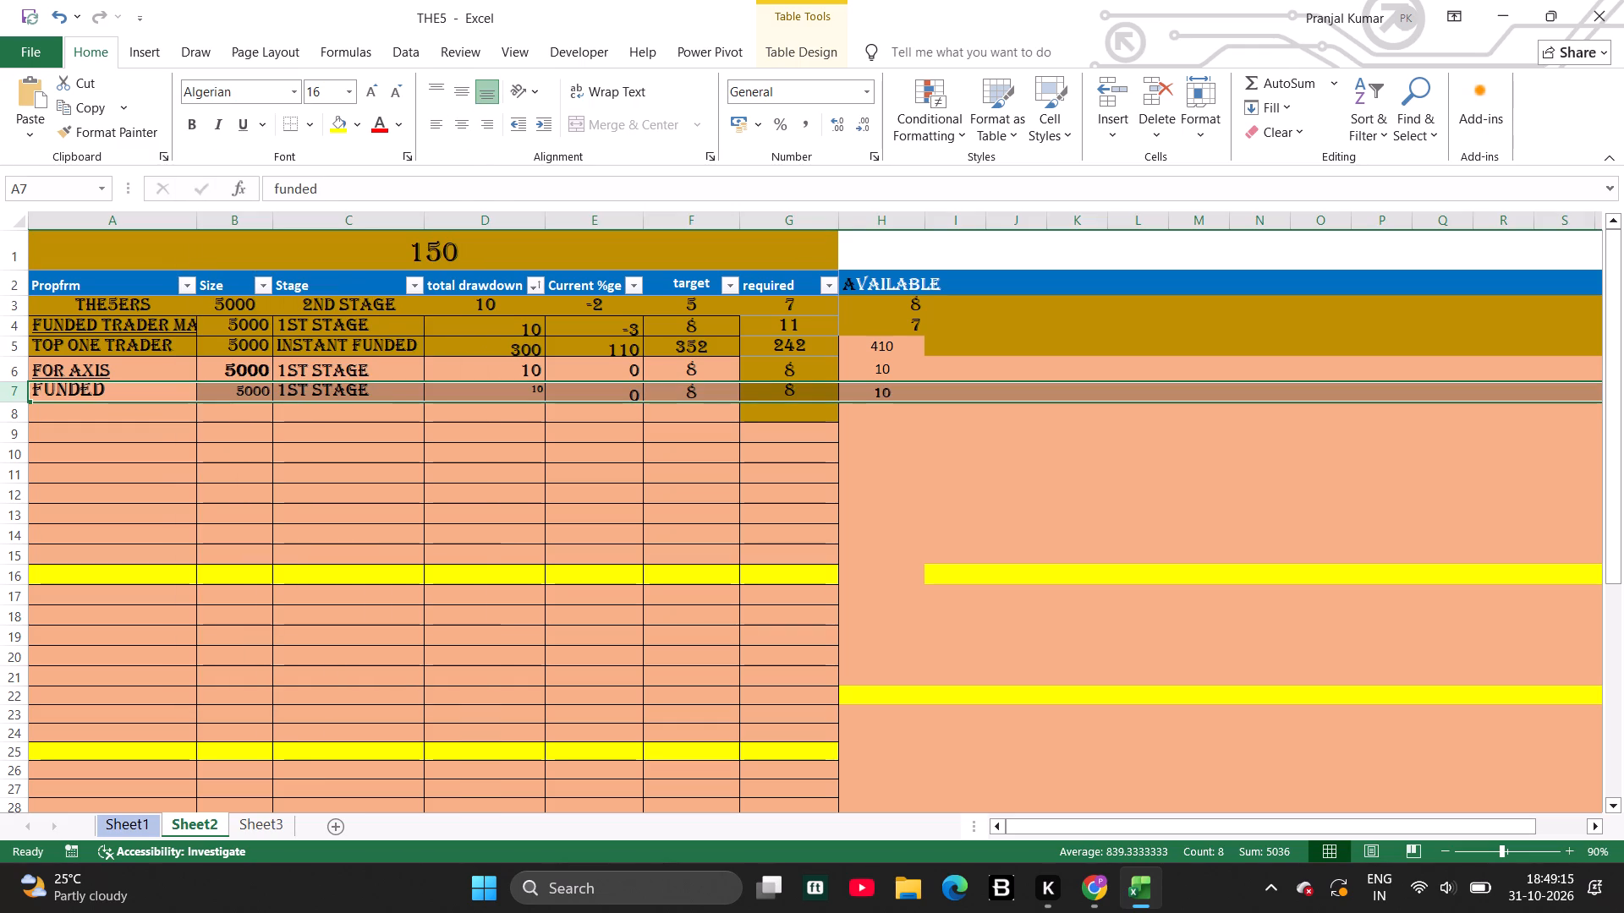
left_click(474, 456)
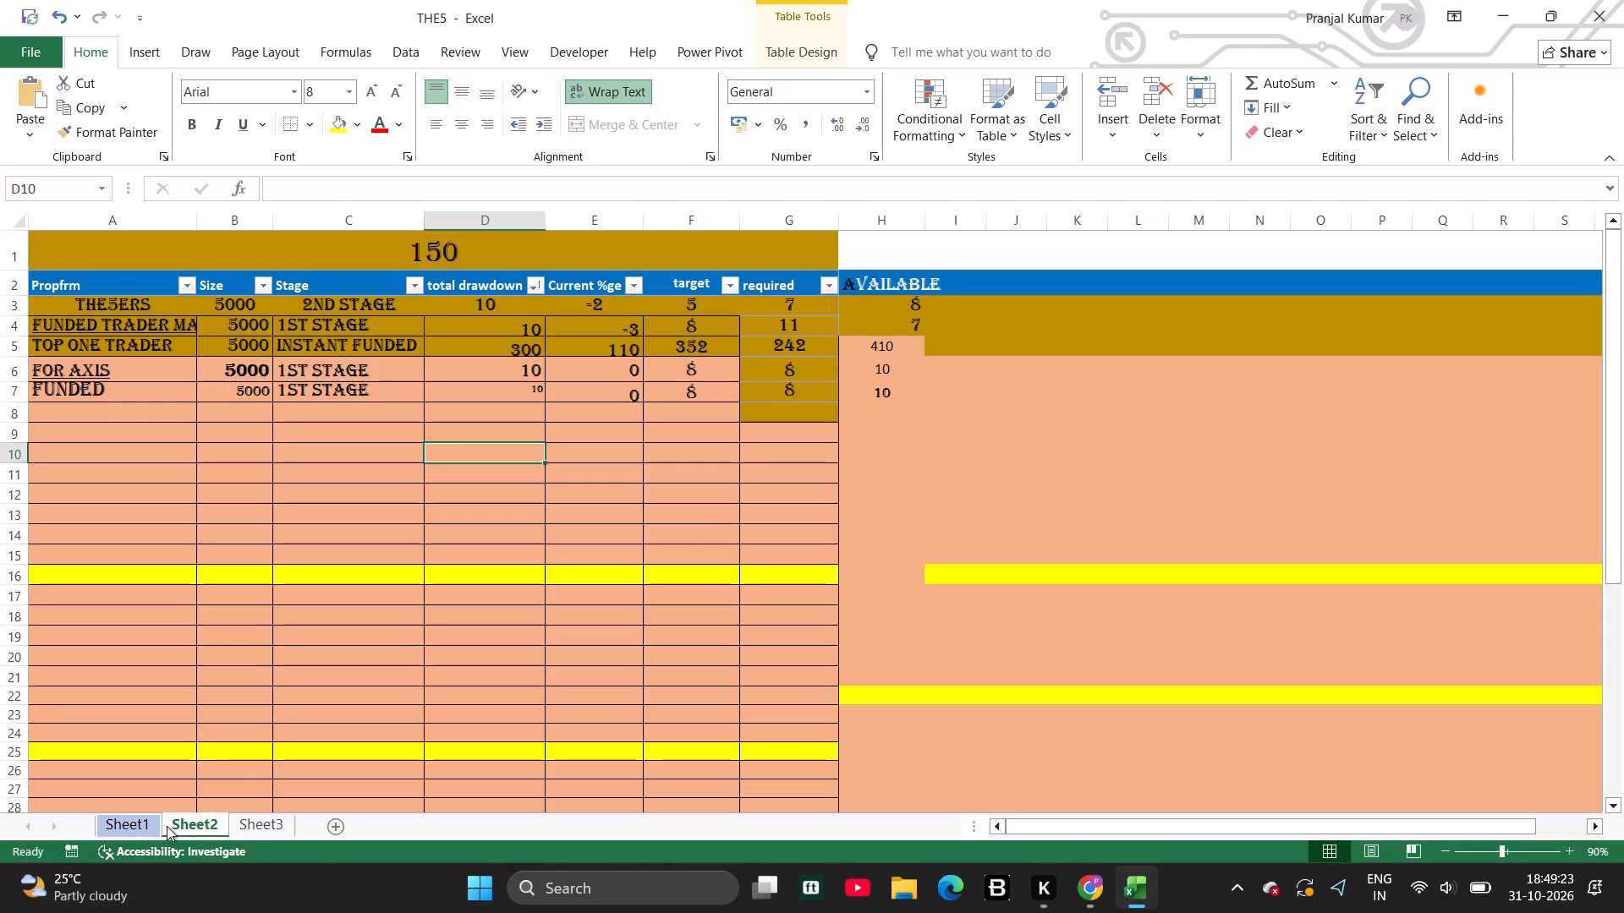
Copy the Propfrm header from Sheet2 cell A2 over the Email header in Sheet1 cell A2.
left_click(138, 822)
scroll(220, 658, "up", 3)
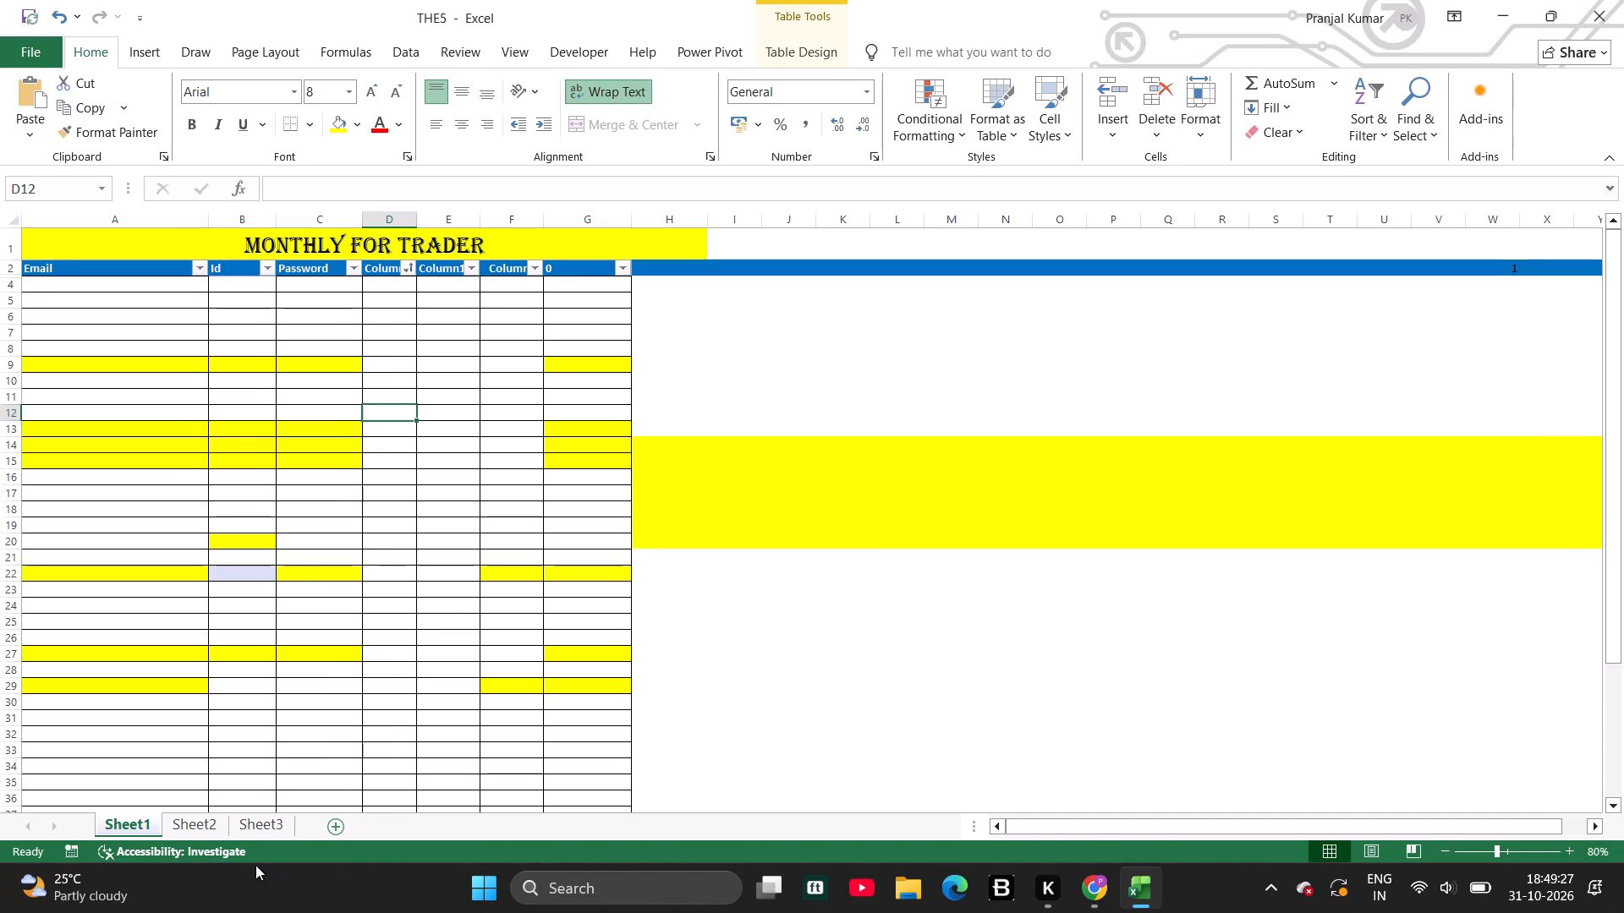
left_click(212, 828)
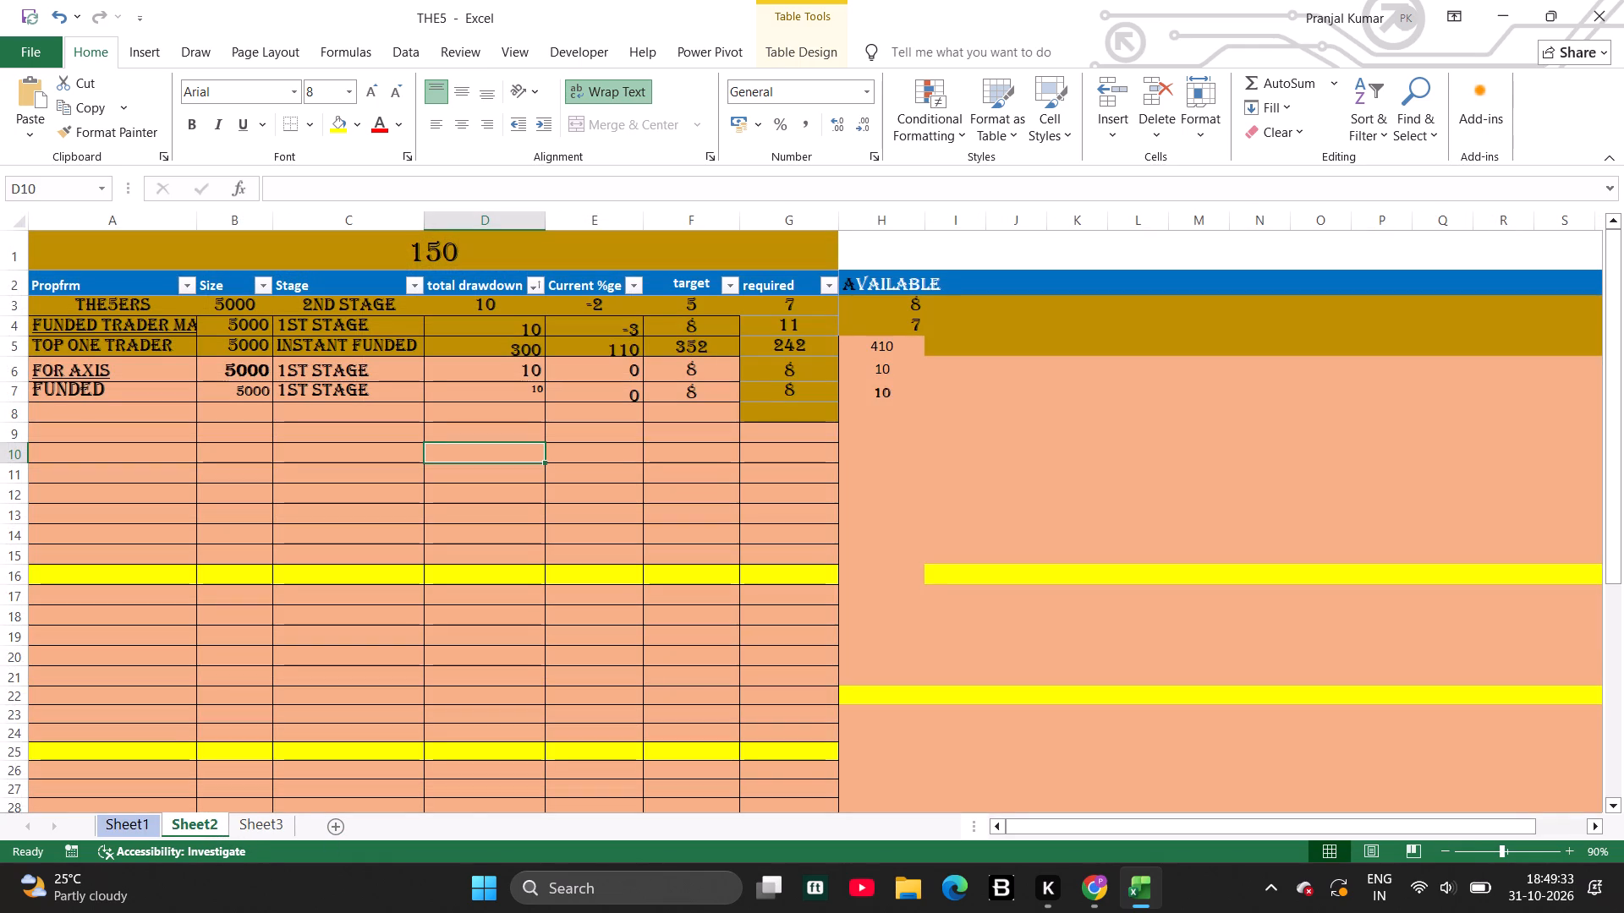
left_click(16, 286)
key("ctrl+c")
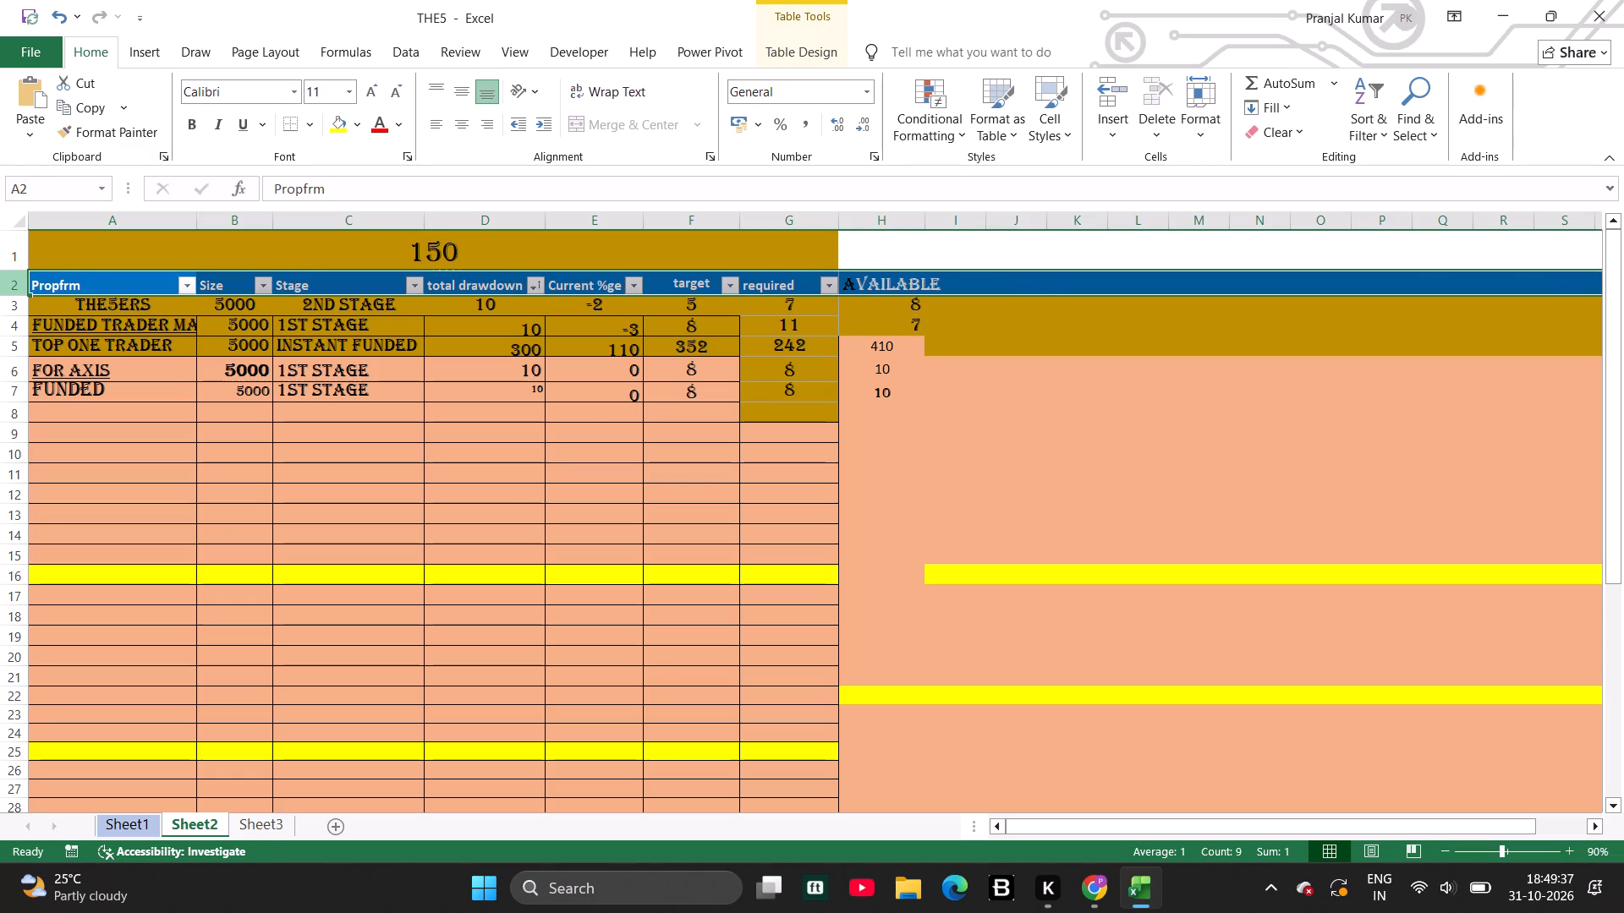
left_click(66, 280)
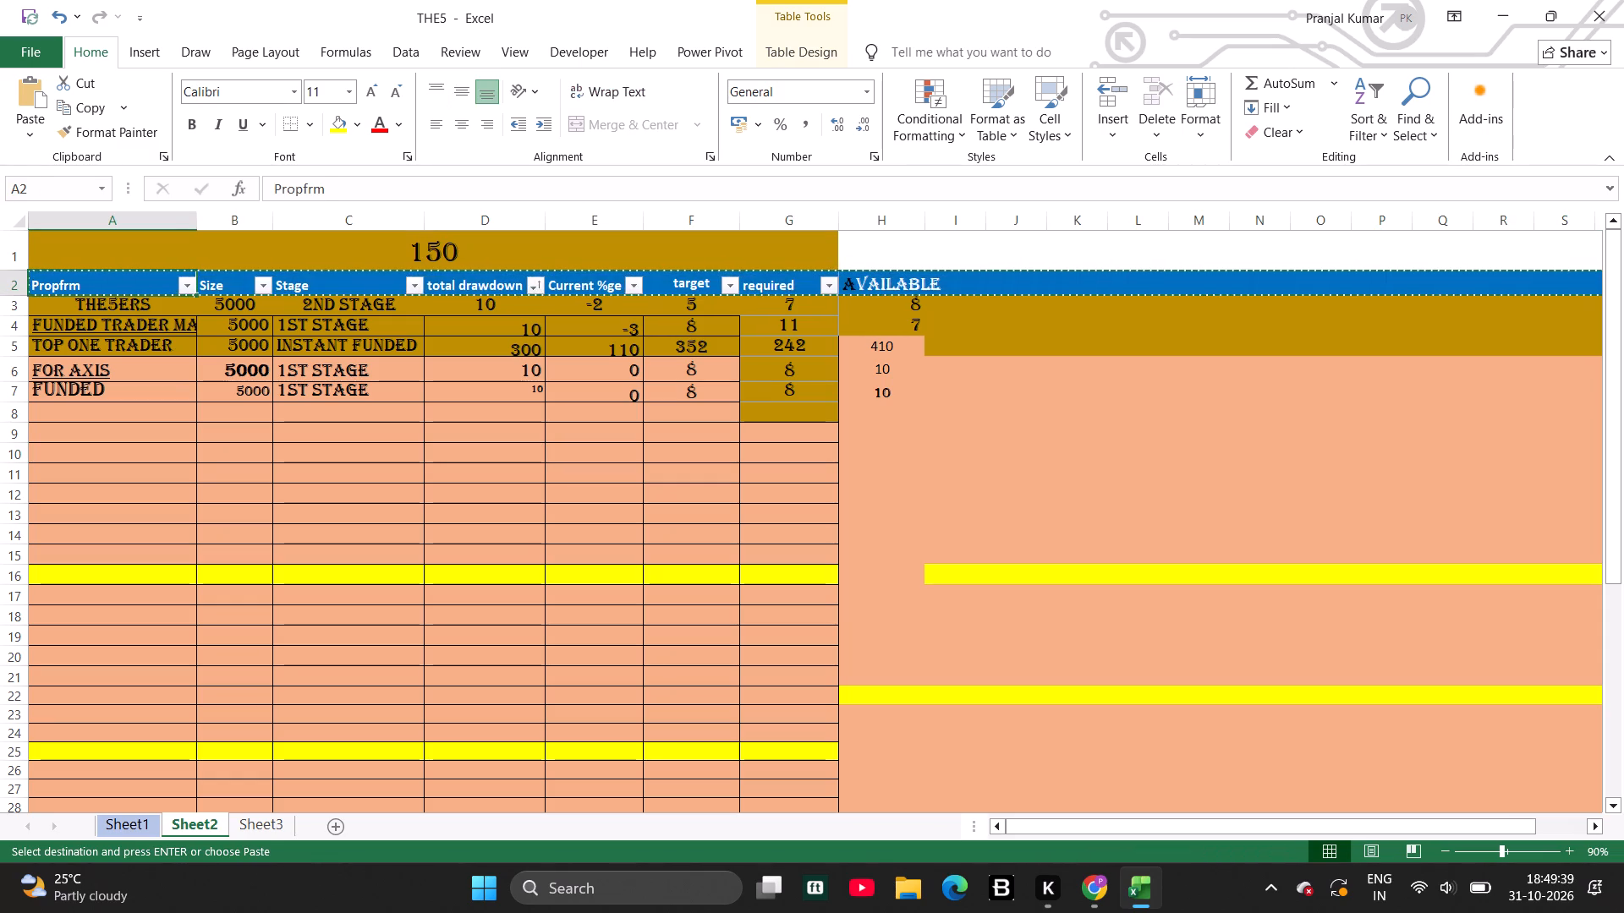
left_click(96, 284)
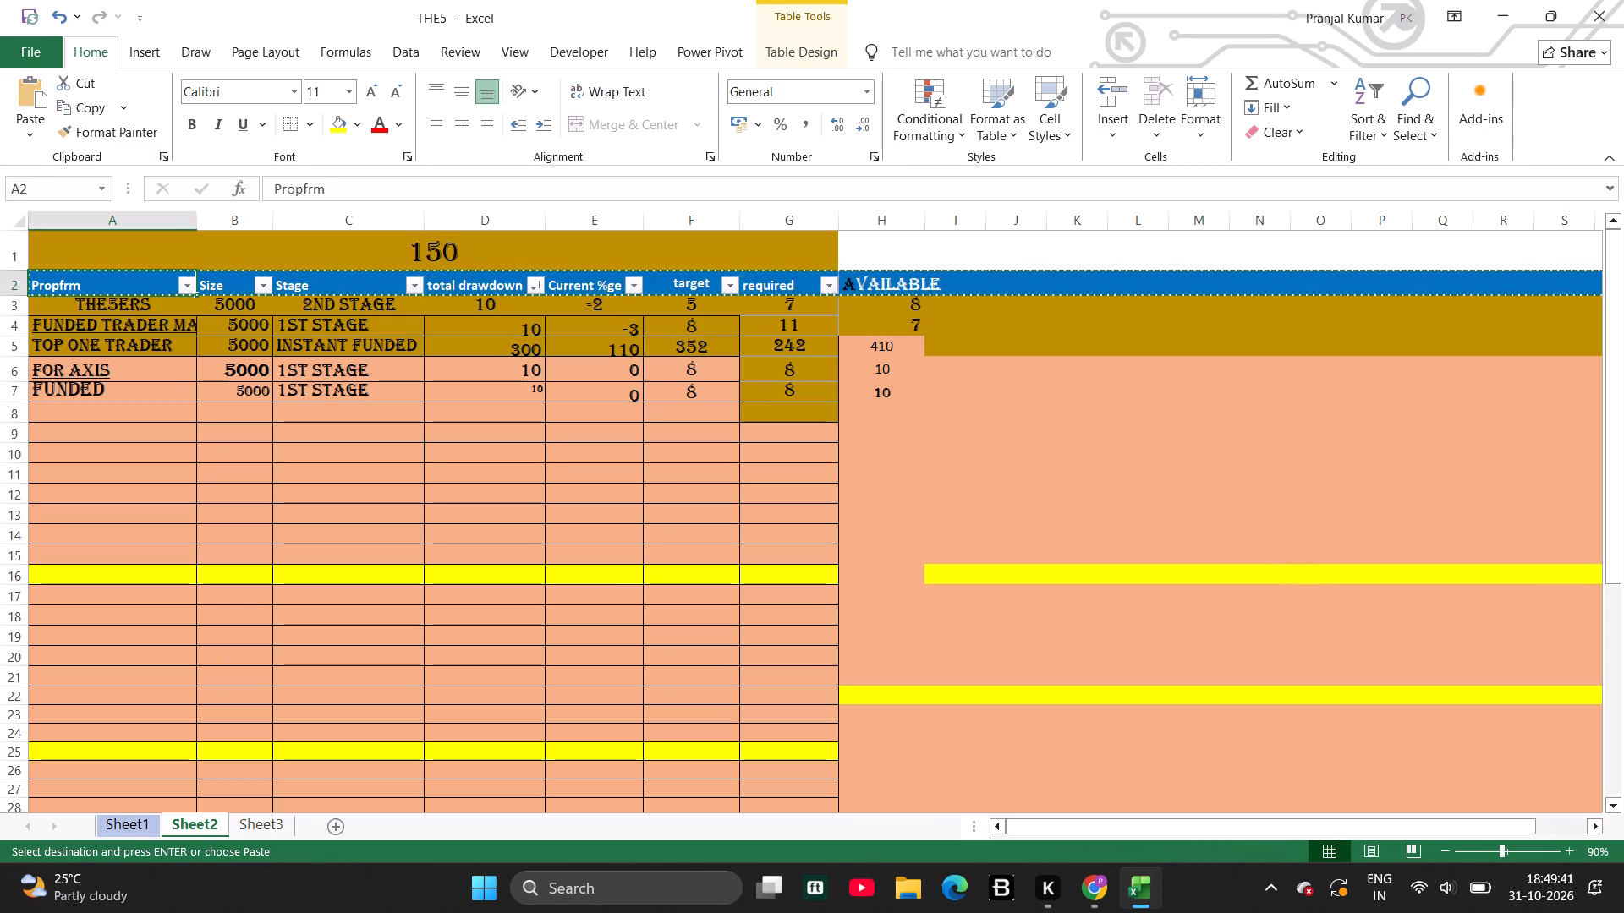
key("ctrl+c")
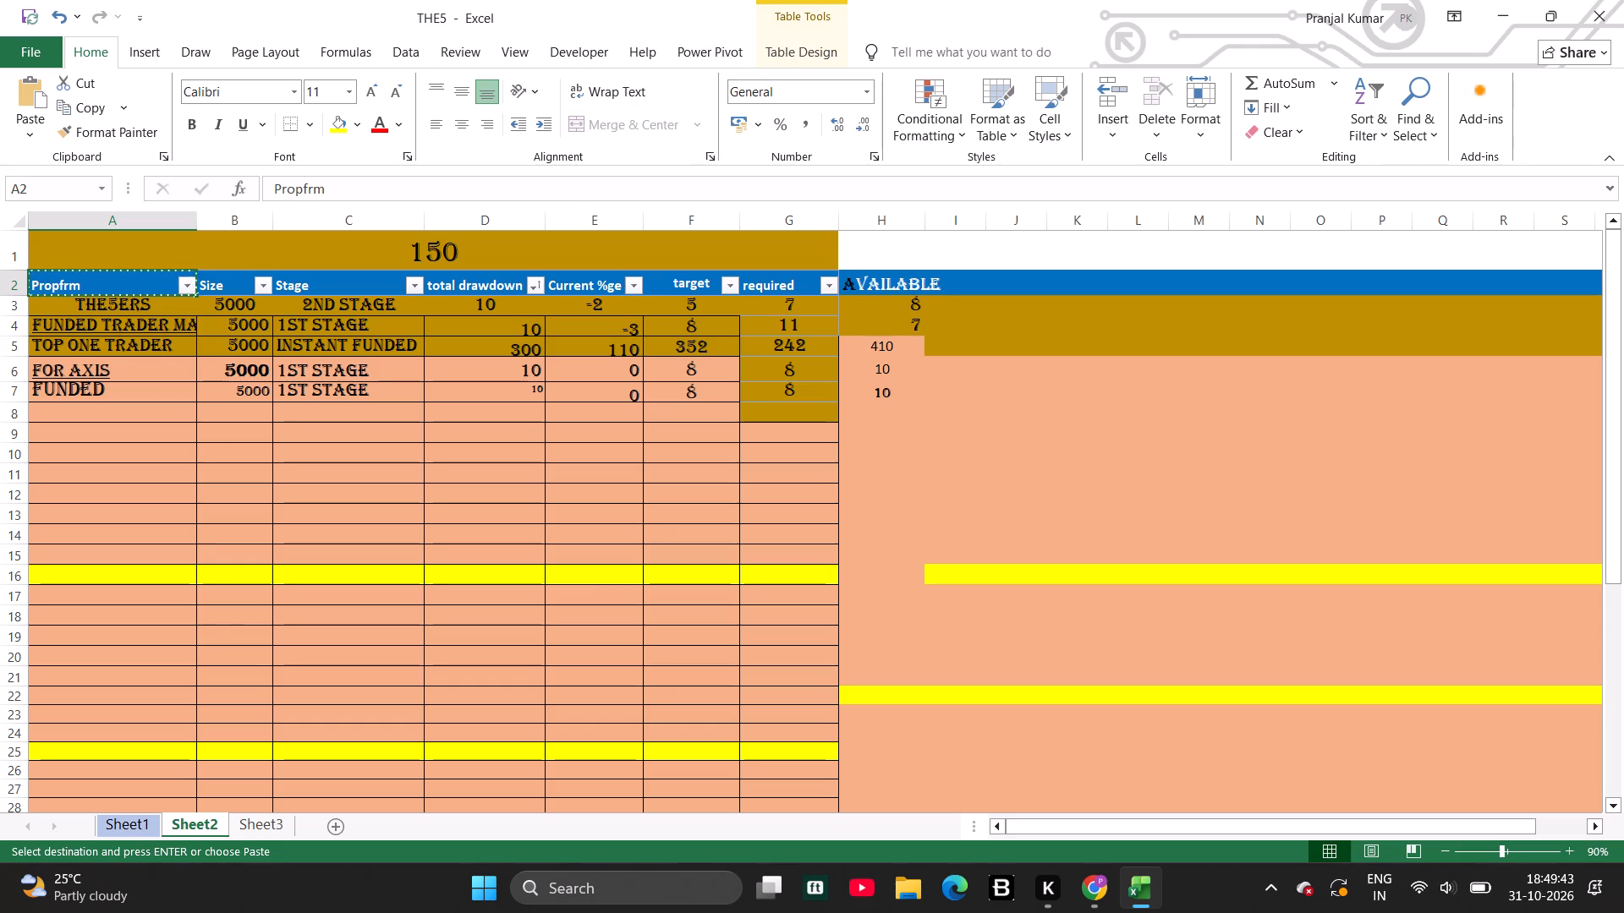
left_click(139, 823)
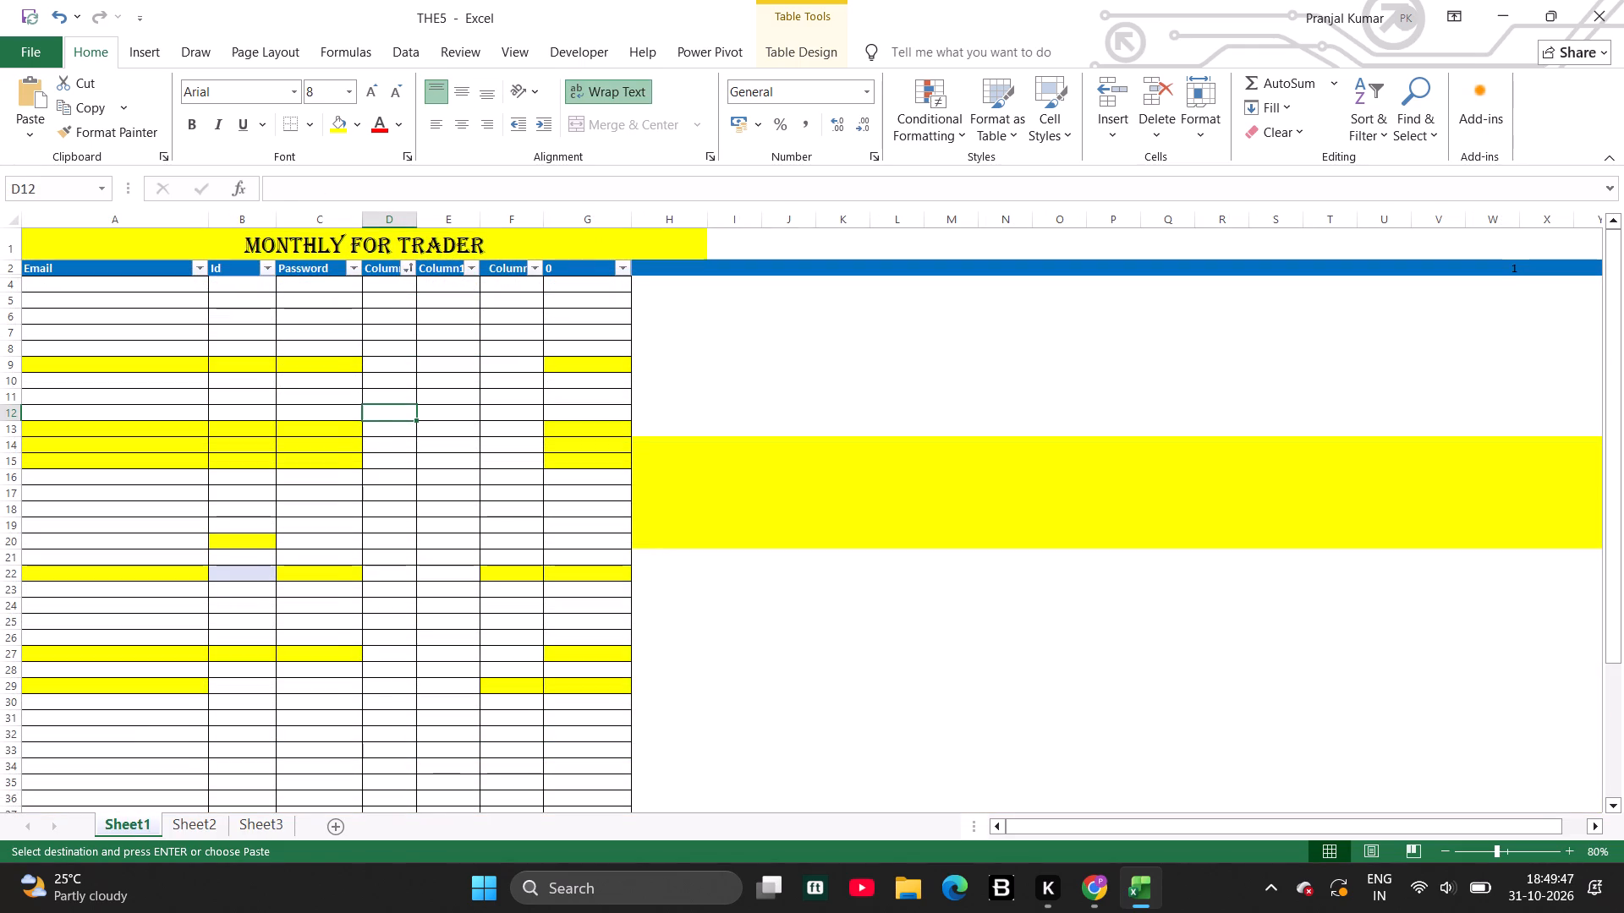
left_click(101, 273)
key("ctrl+v")
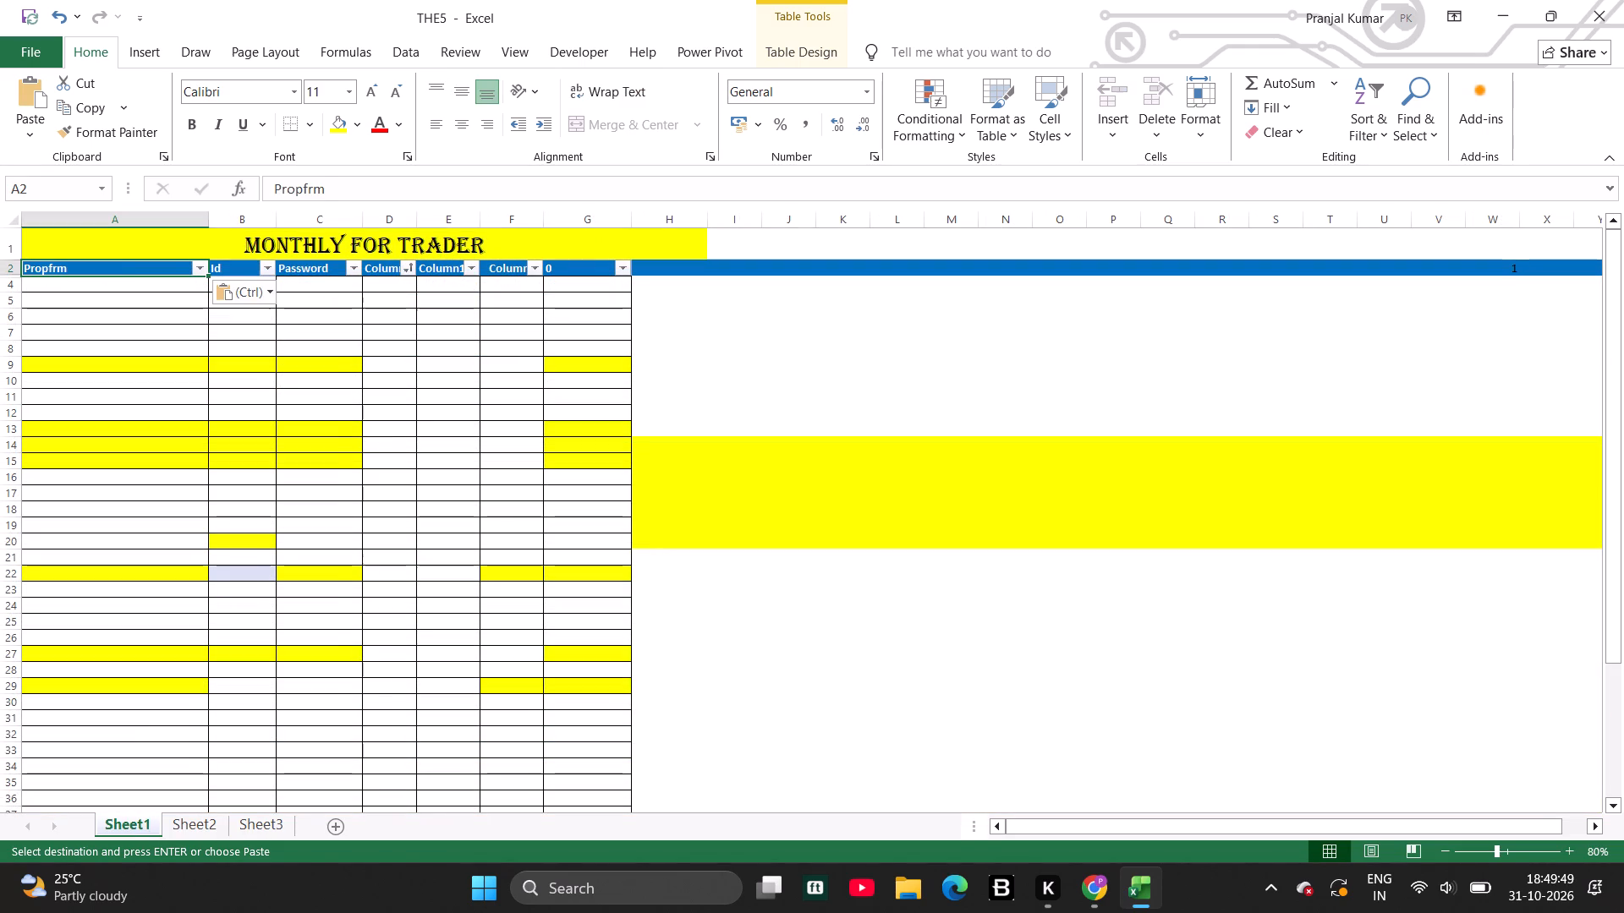
Enter "For trader" under the Propfrm header in Sheet1 cell A4.
left_click(184, 283)
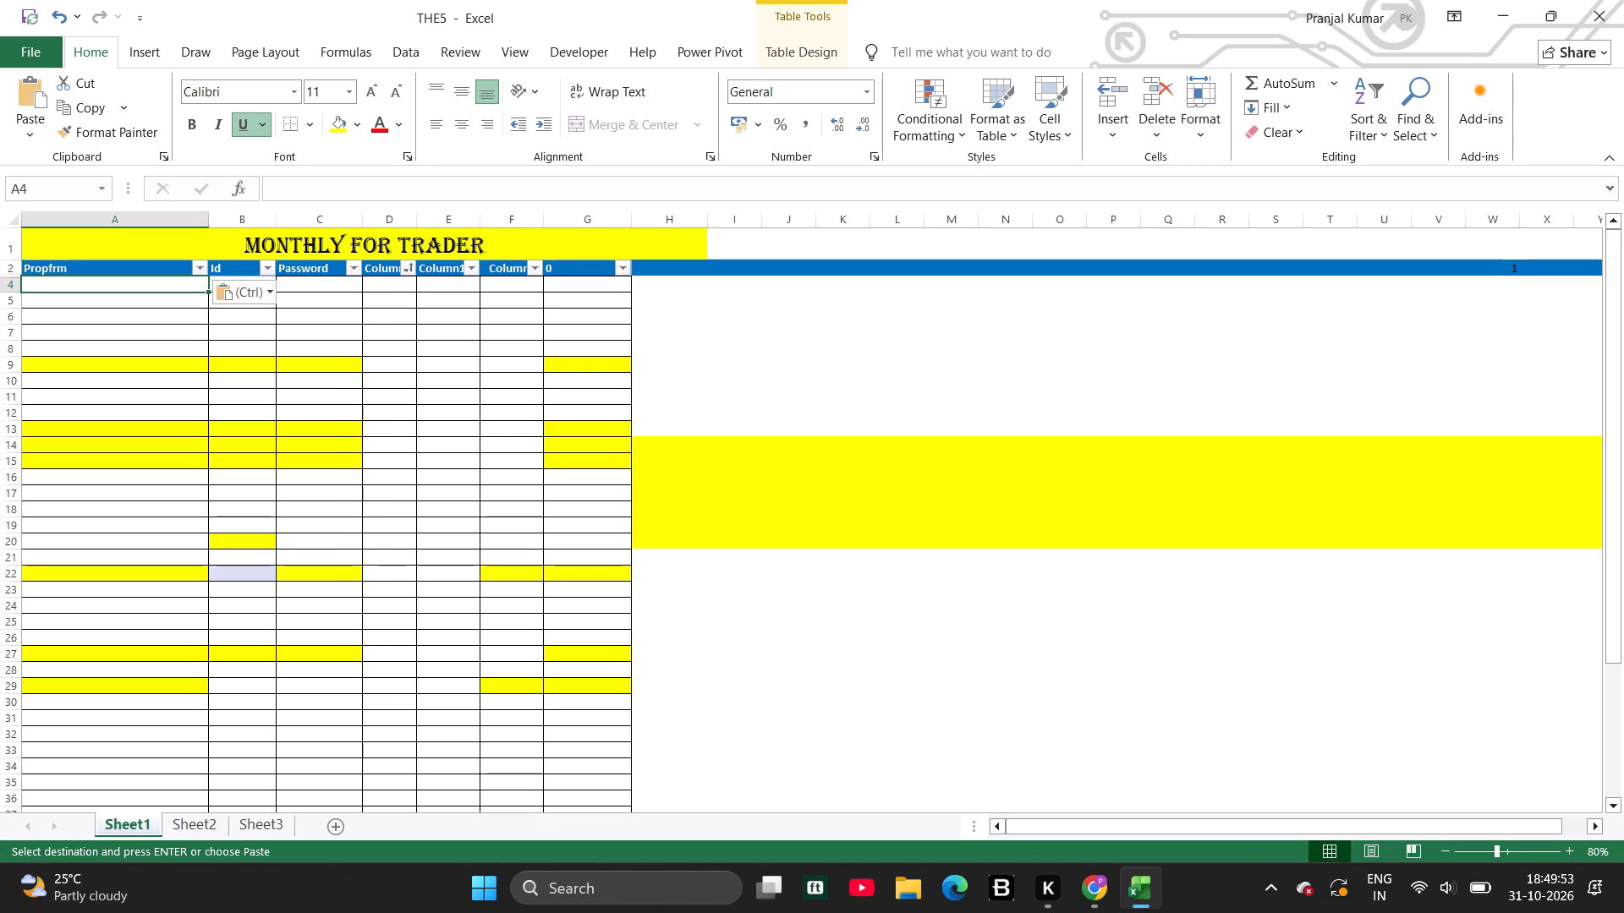
key("shift+f")
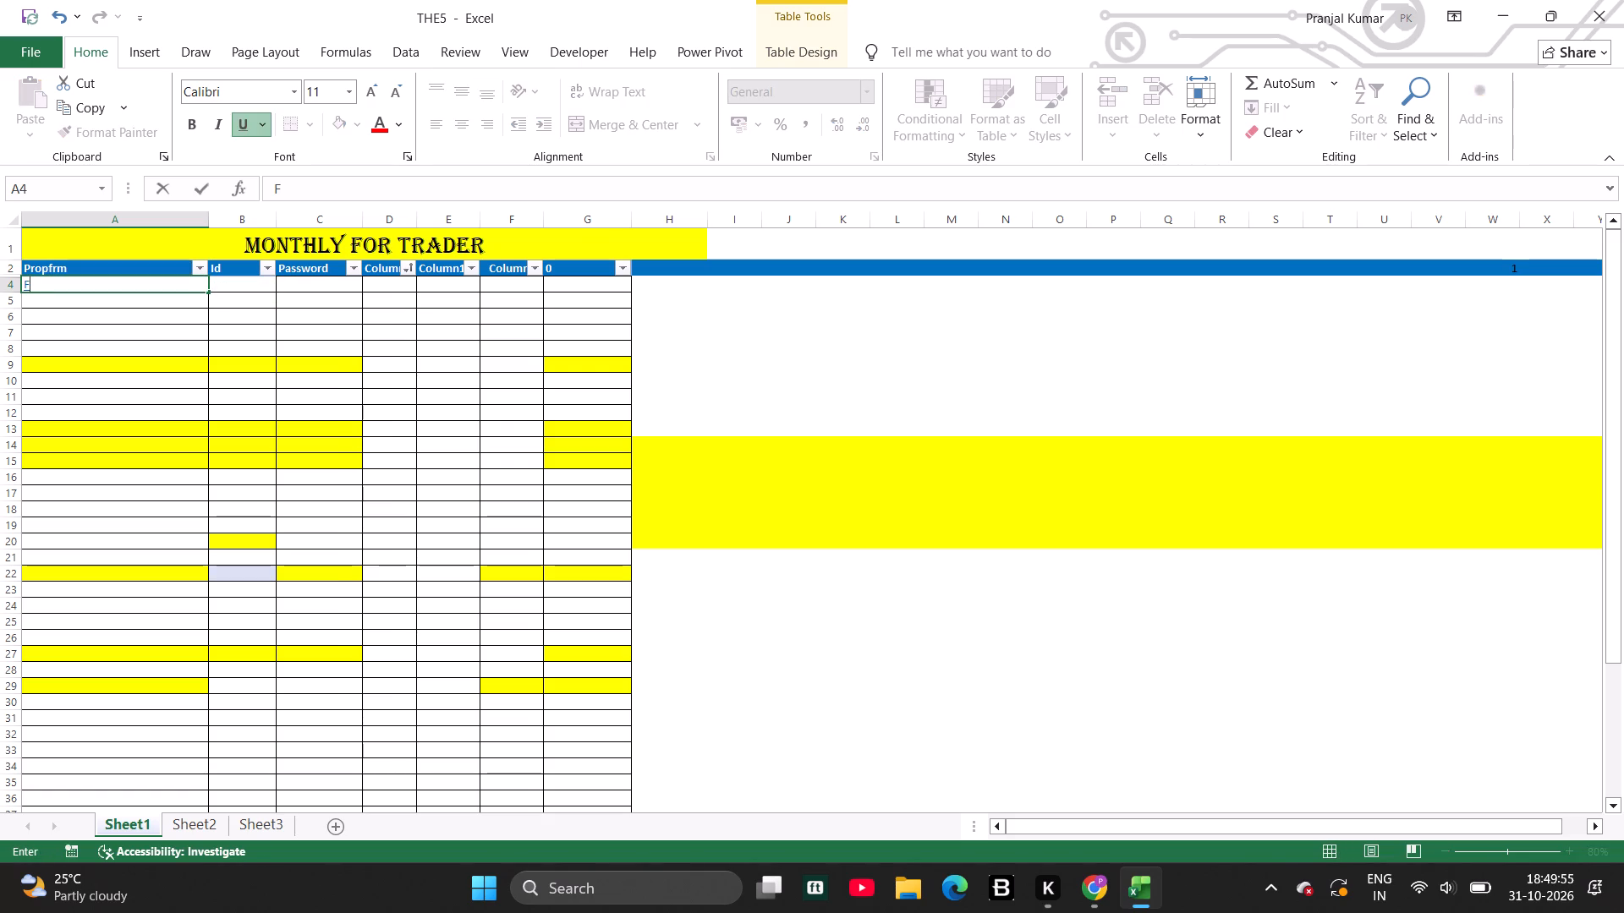
type("or")
key("space")
type("trader")
key("Down")
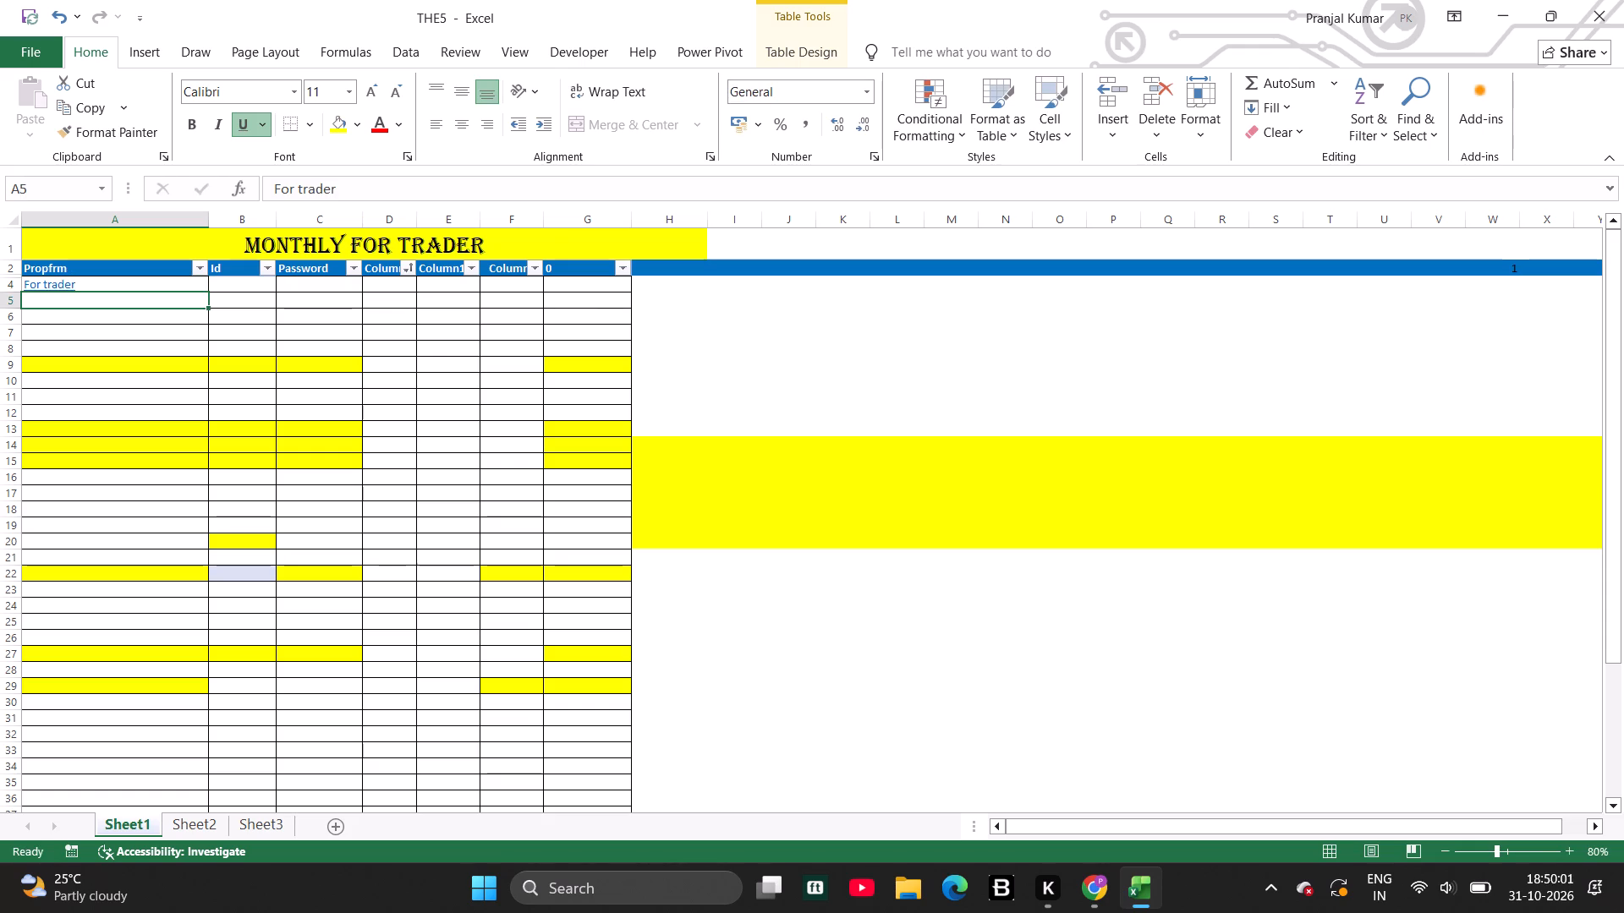
Enter "Forax" as the second prop firm in Sheet1 cell A5.
key("shift+f")
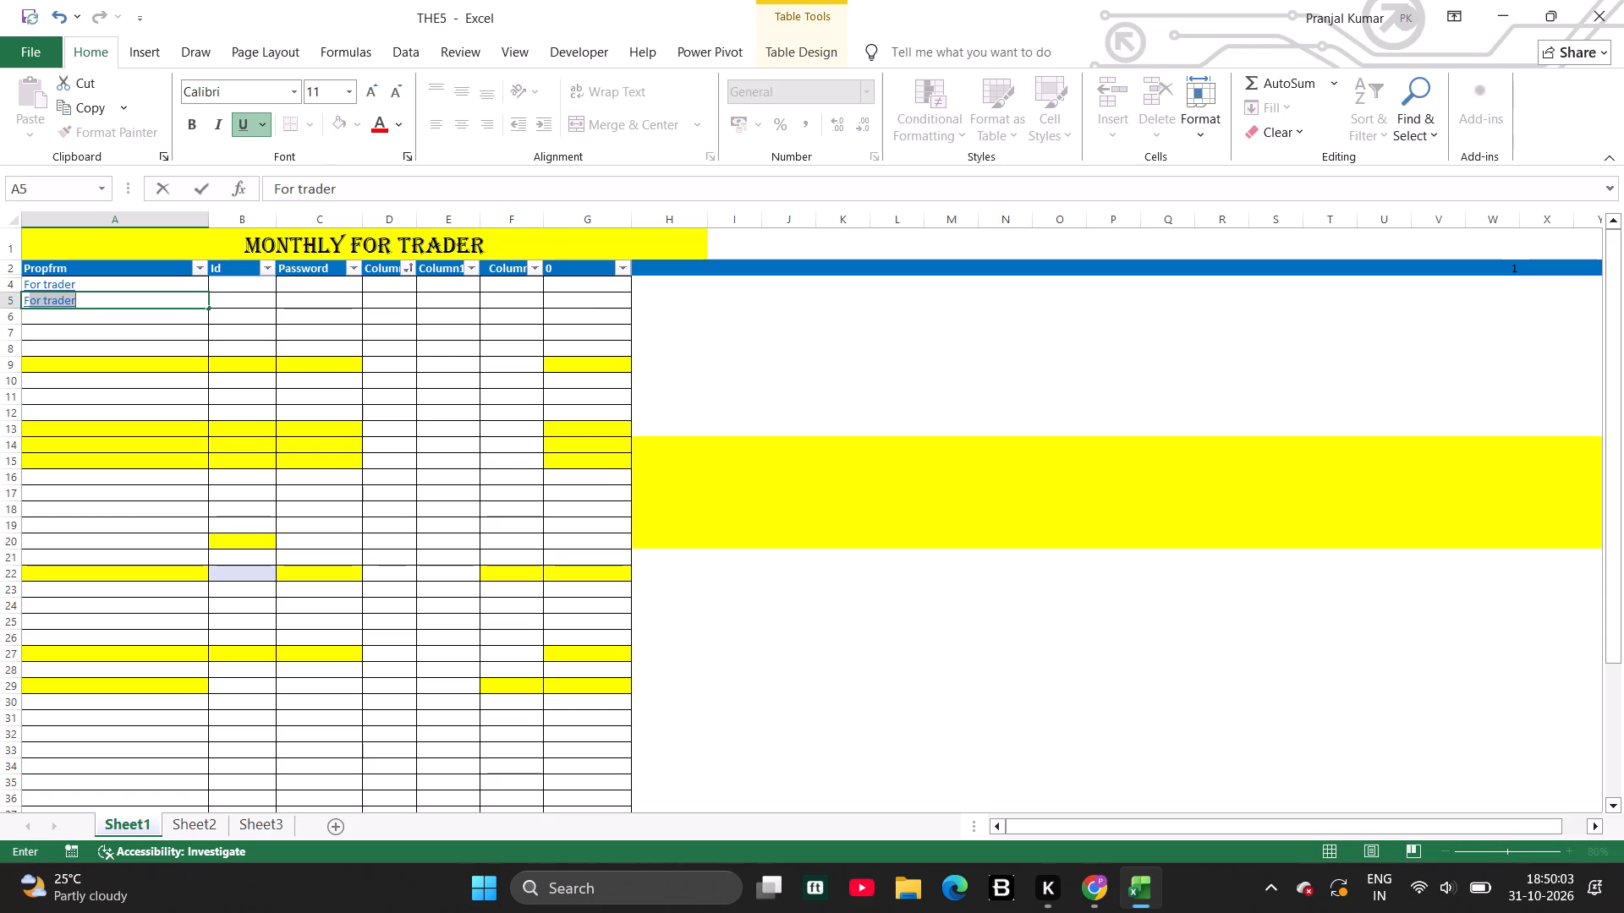
type("orax")
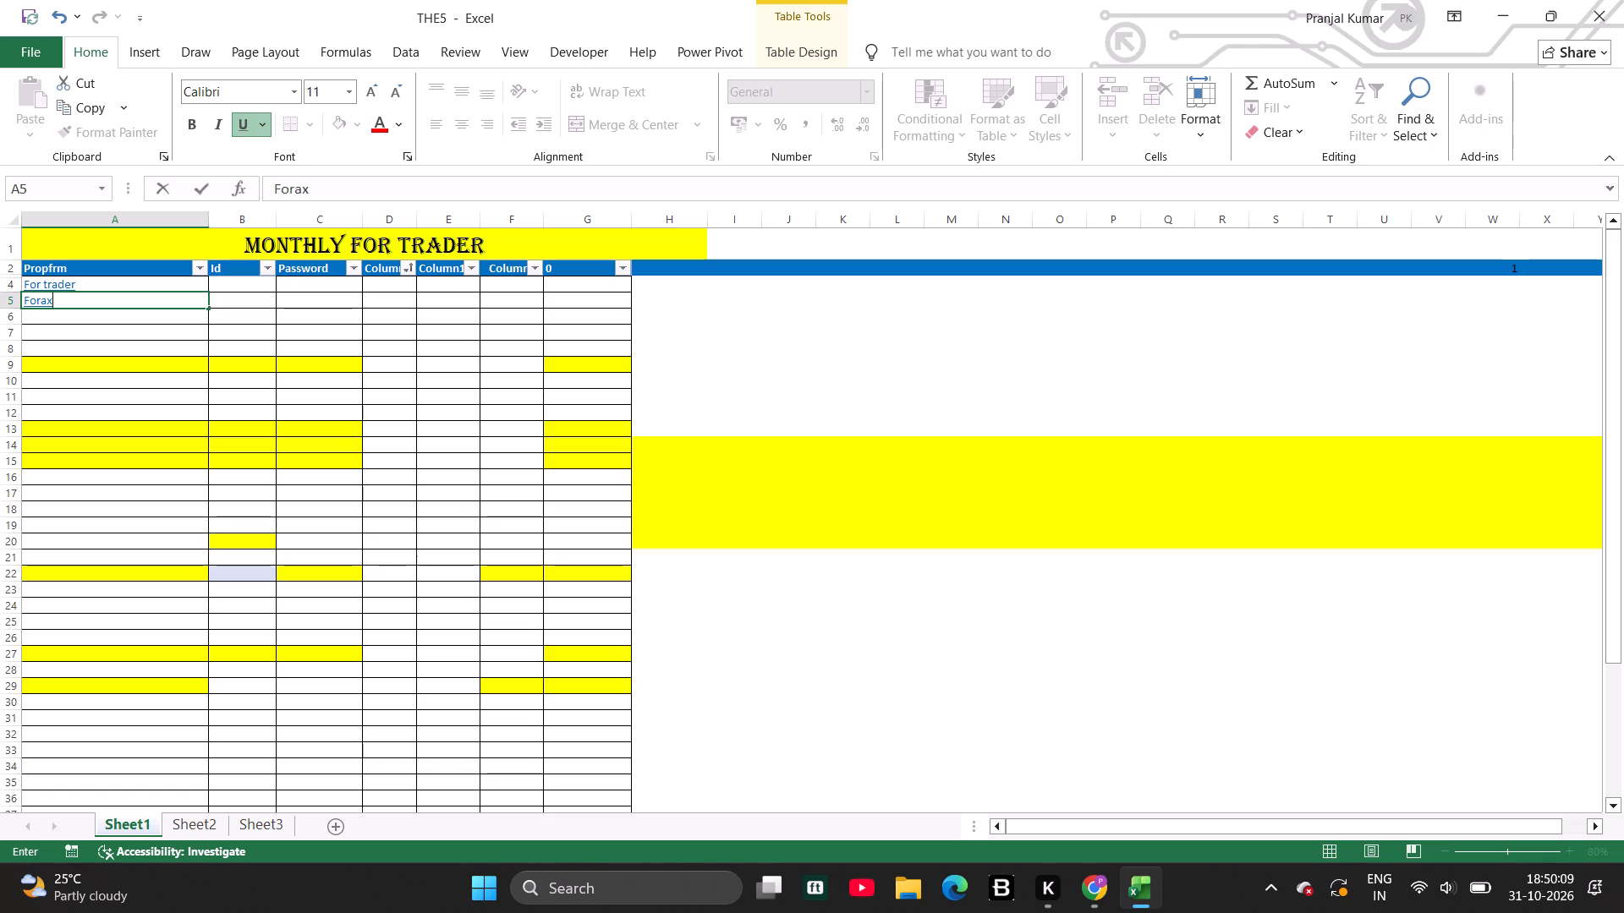
Copy the "for axis" entry from Sheet2 cell A6 over "Forax" in Sheet1 cell A5.
left_click(211, 823)
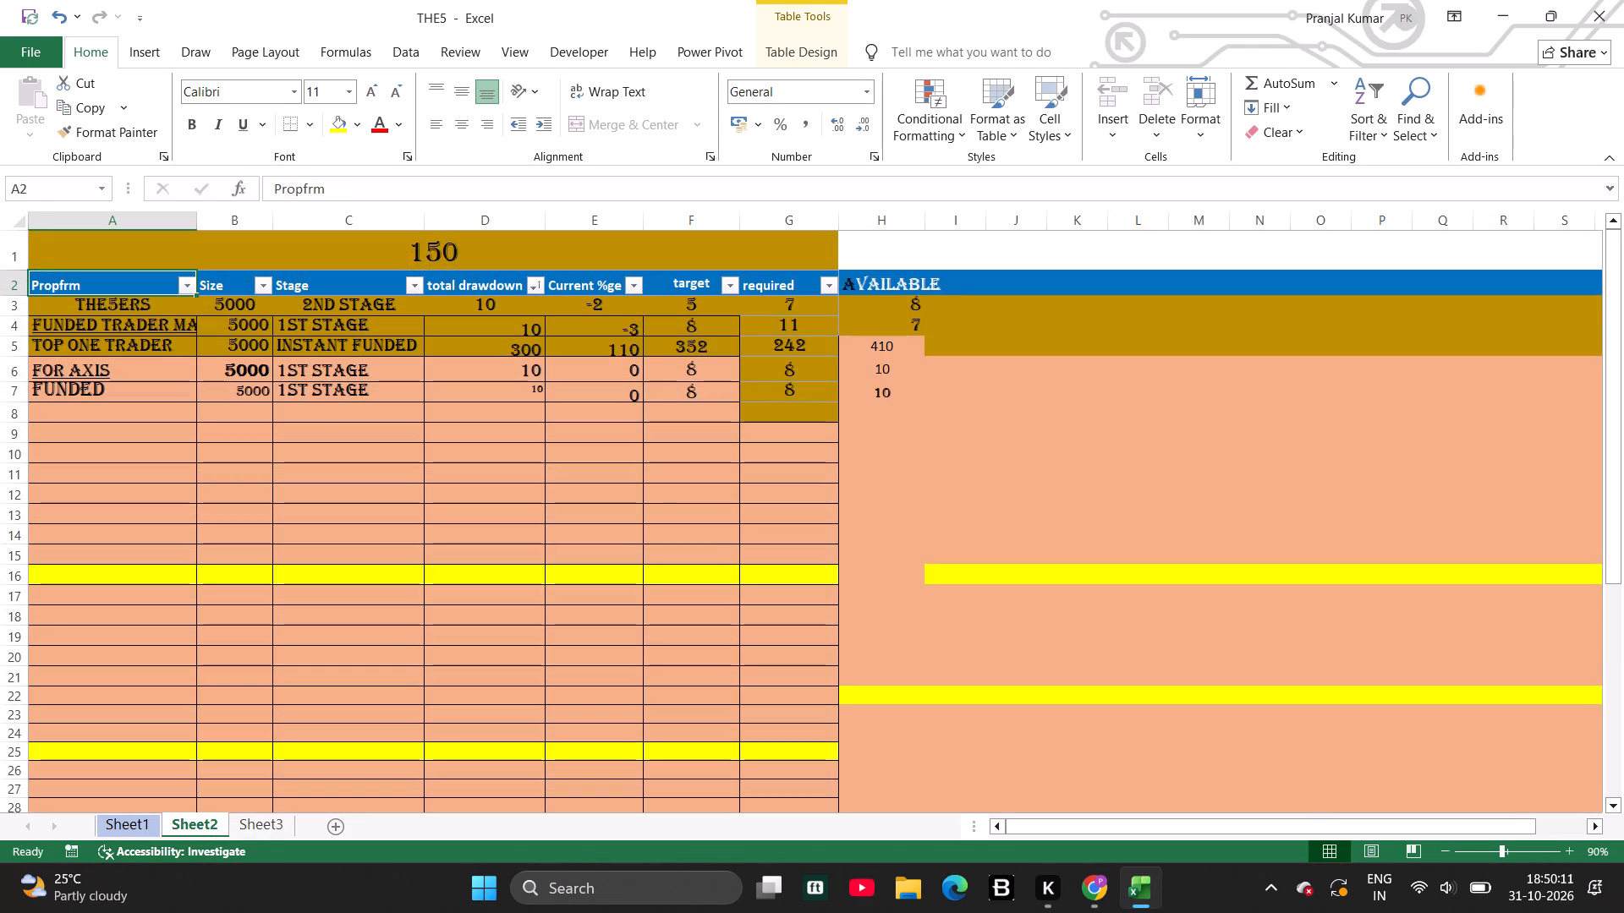
left_click(140, 369)
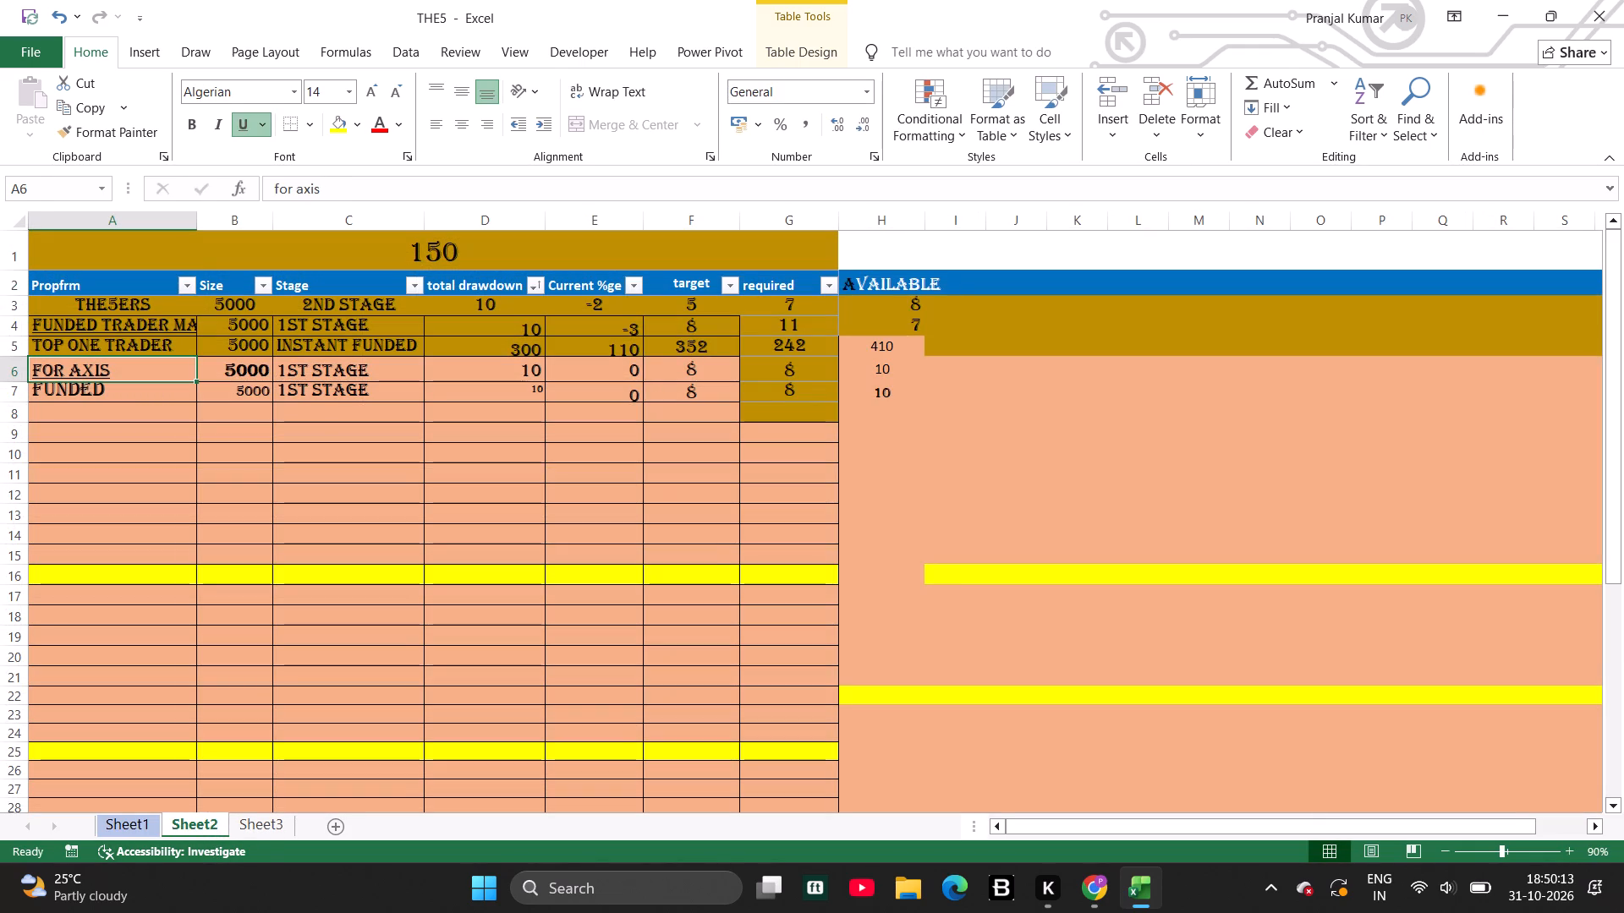
key("ctrl+c")
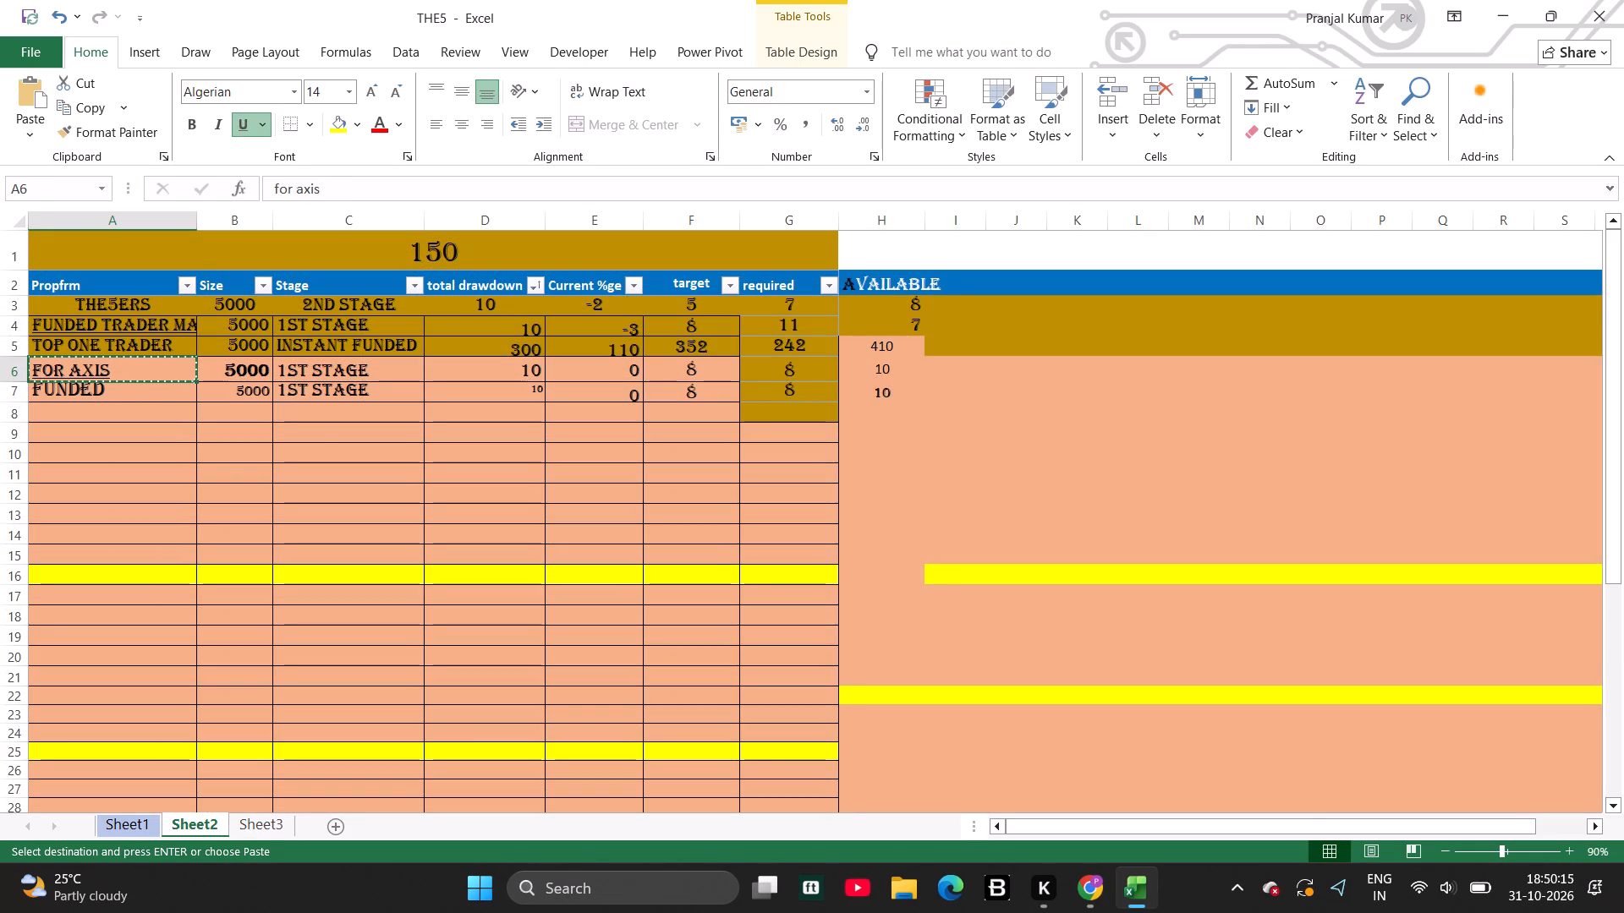
left_click(136, 818)
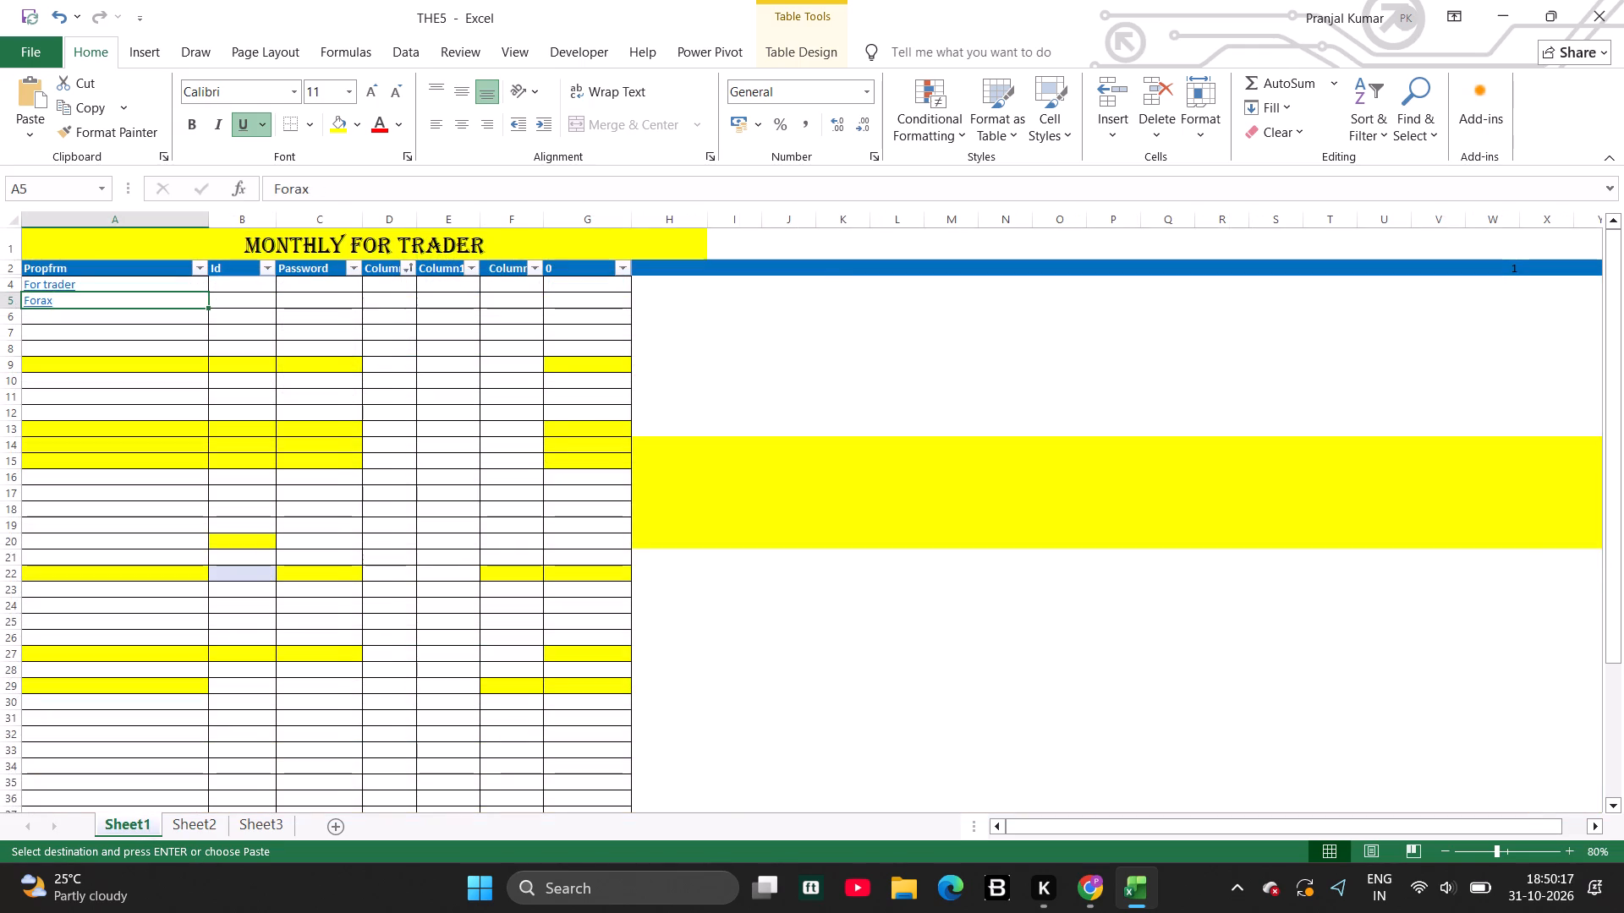
left_click(119, 300)
key("ctrl+v")
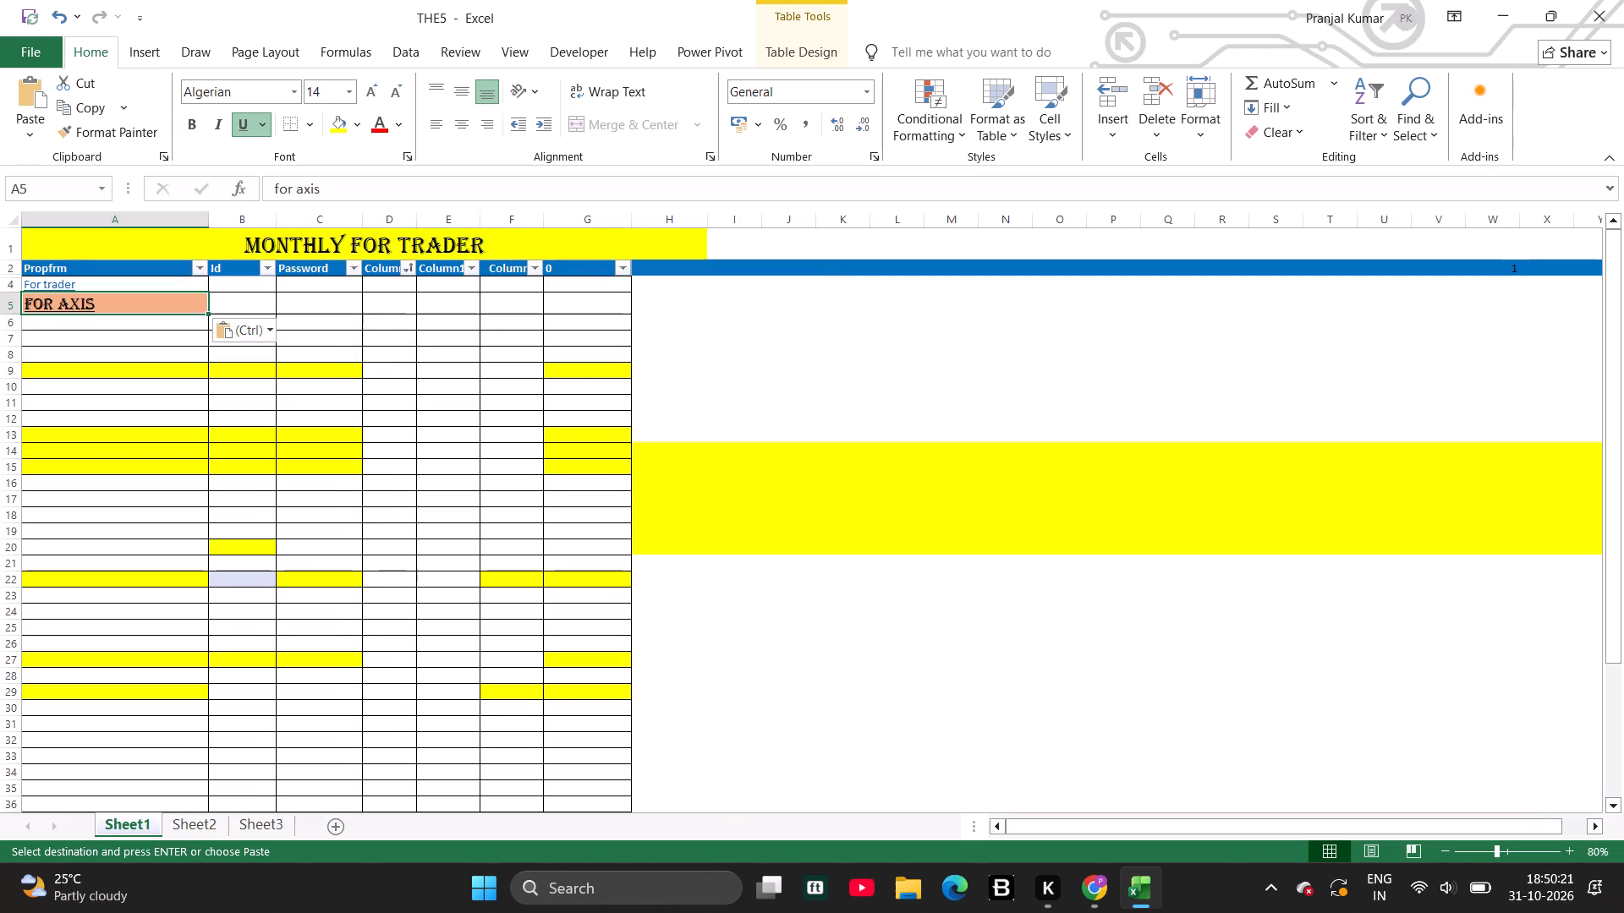
Copy the "Top One trader" entry from Sheet2 cell A5 into Sheet1 cell A6.
left_click(123, 327)
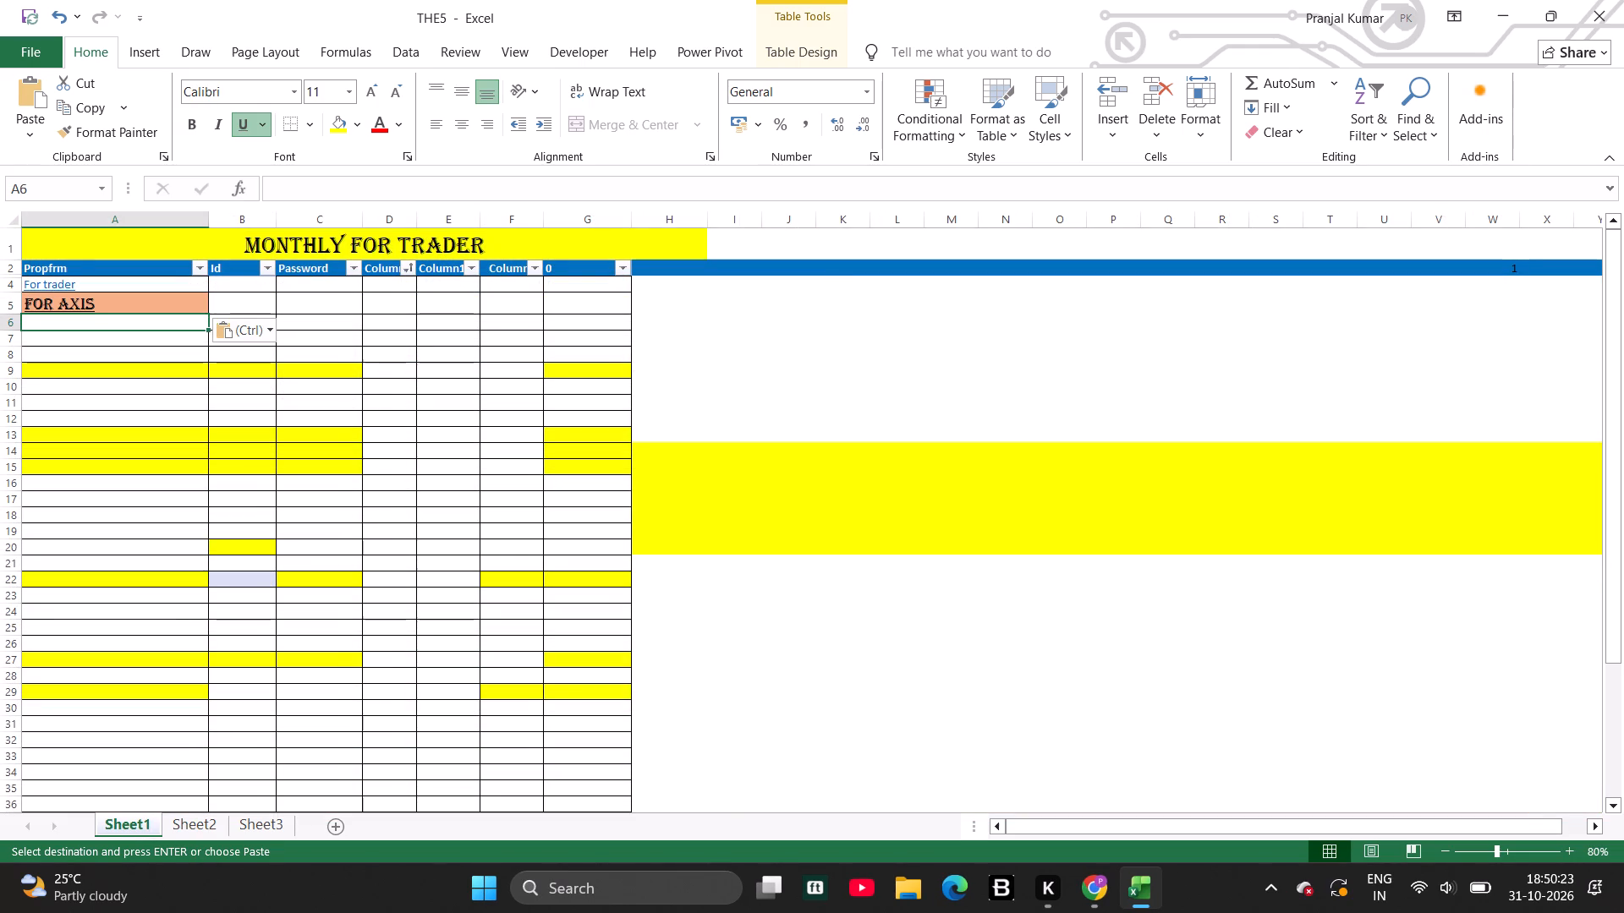
left_click(250, 825)
left_click(208, 823)
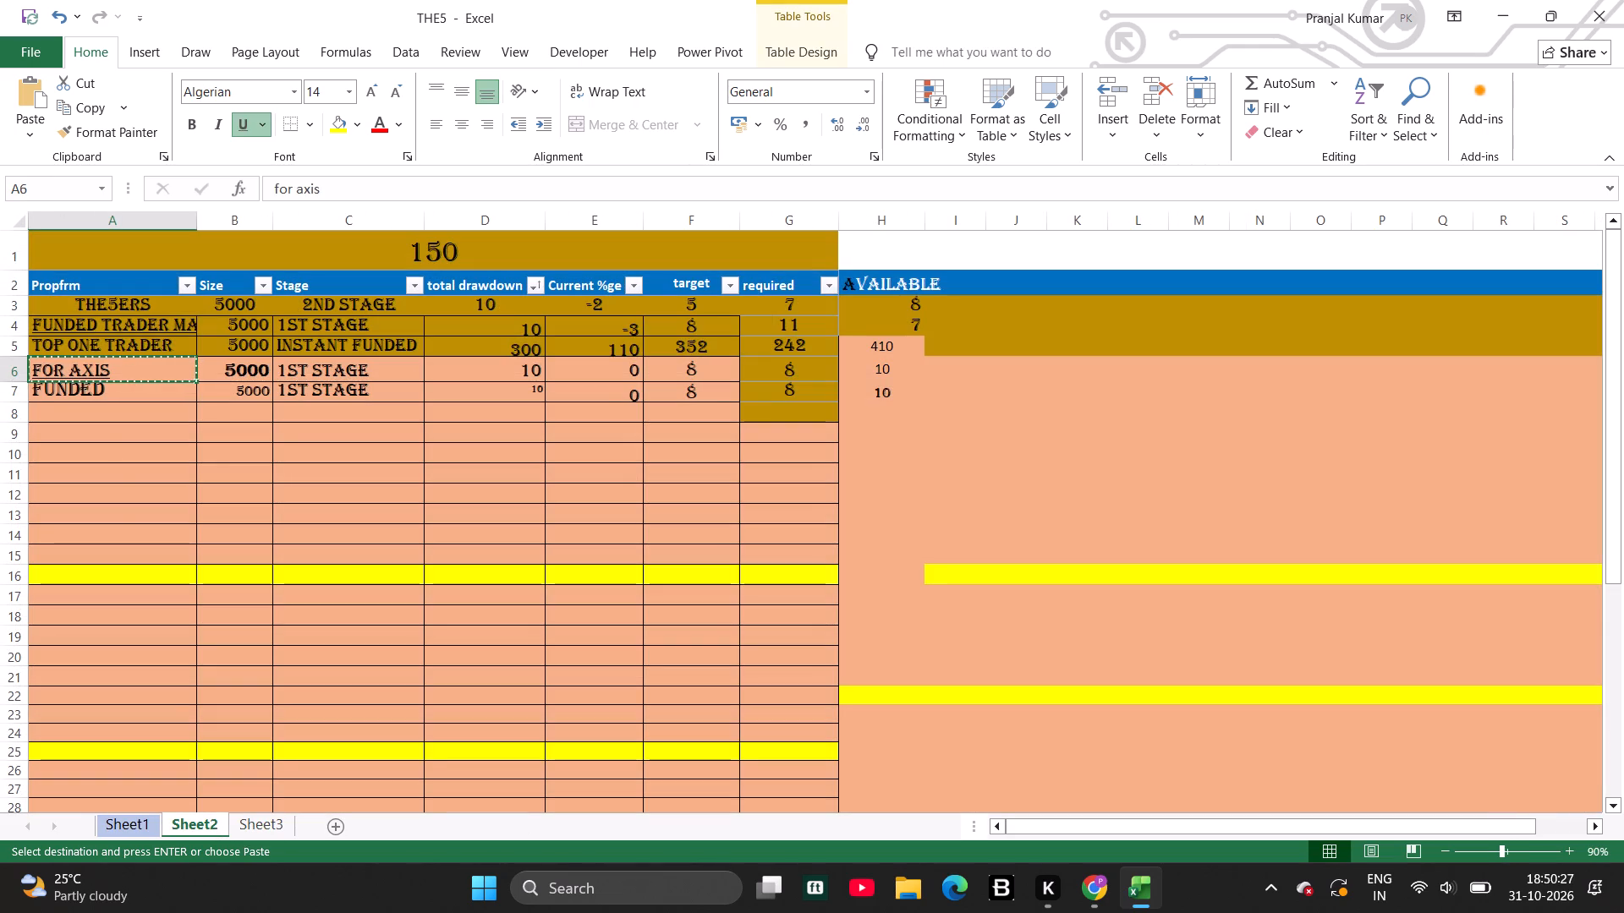
left_click(178, 346)
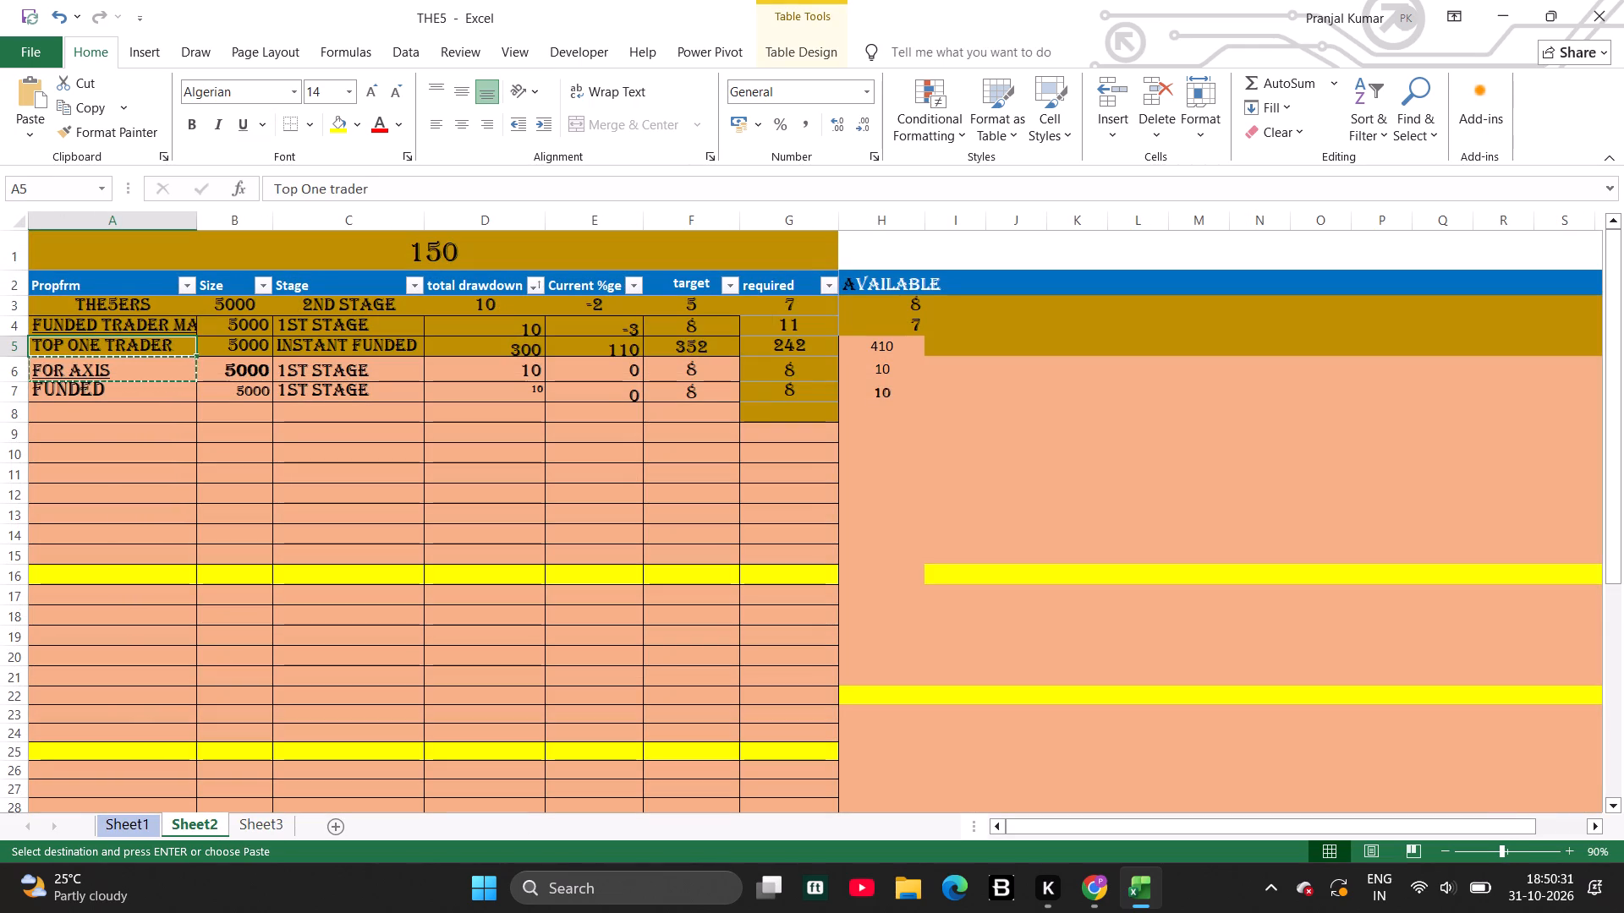
key("ctrl+c")
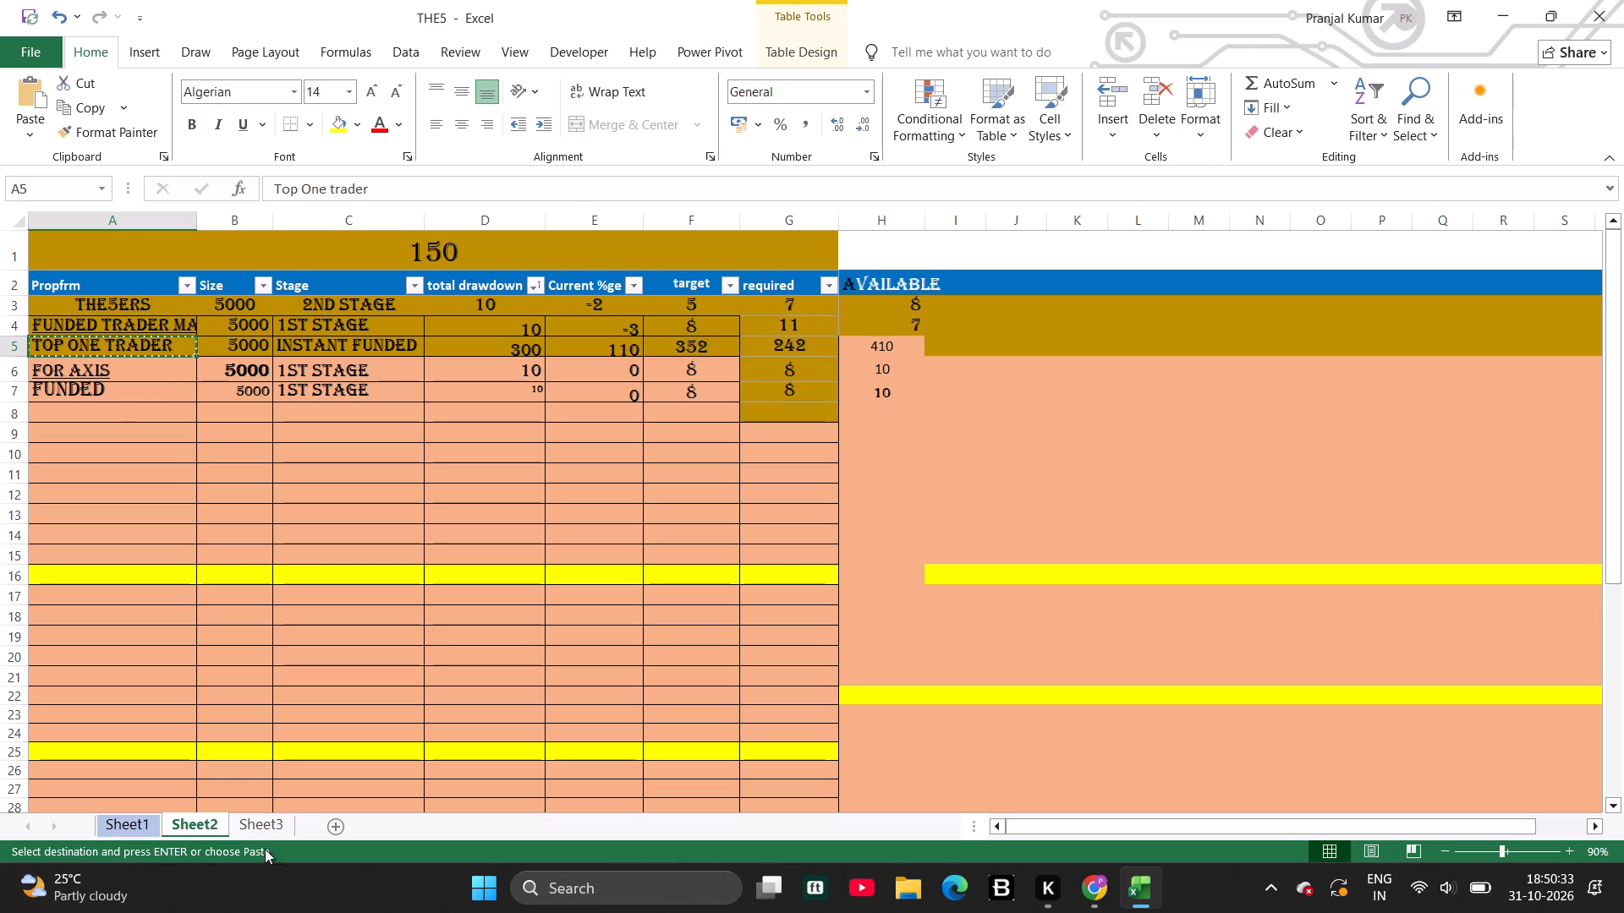
left_click(131, 831)
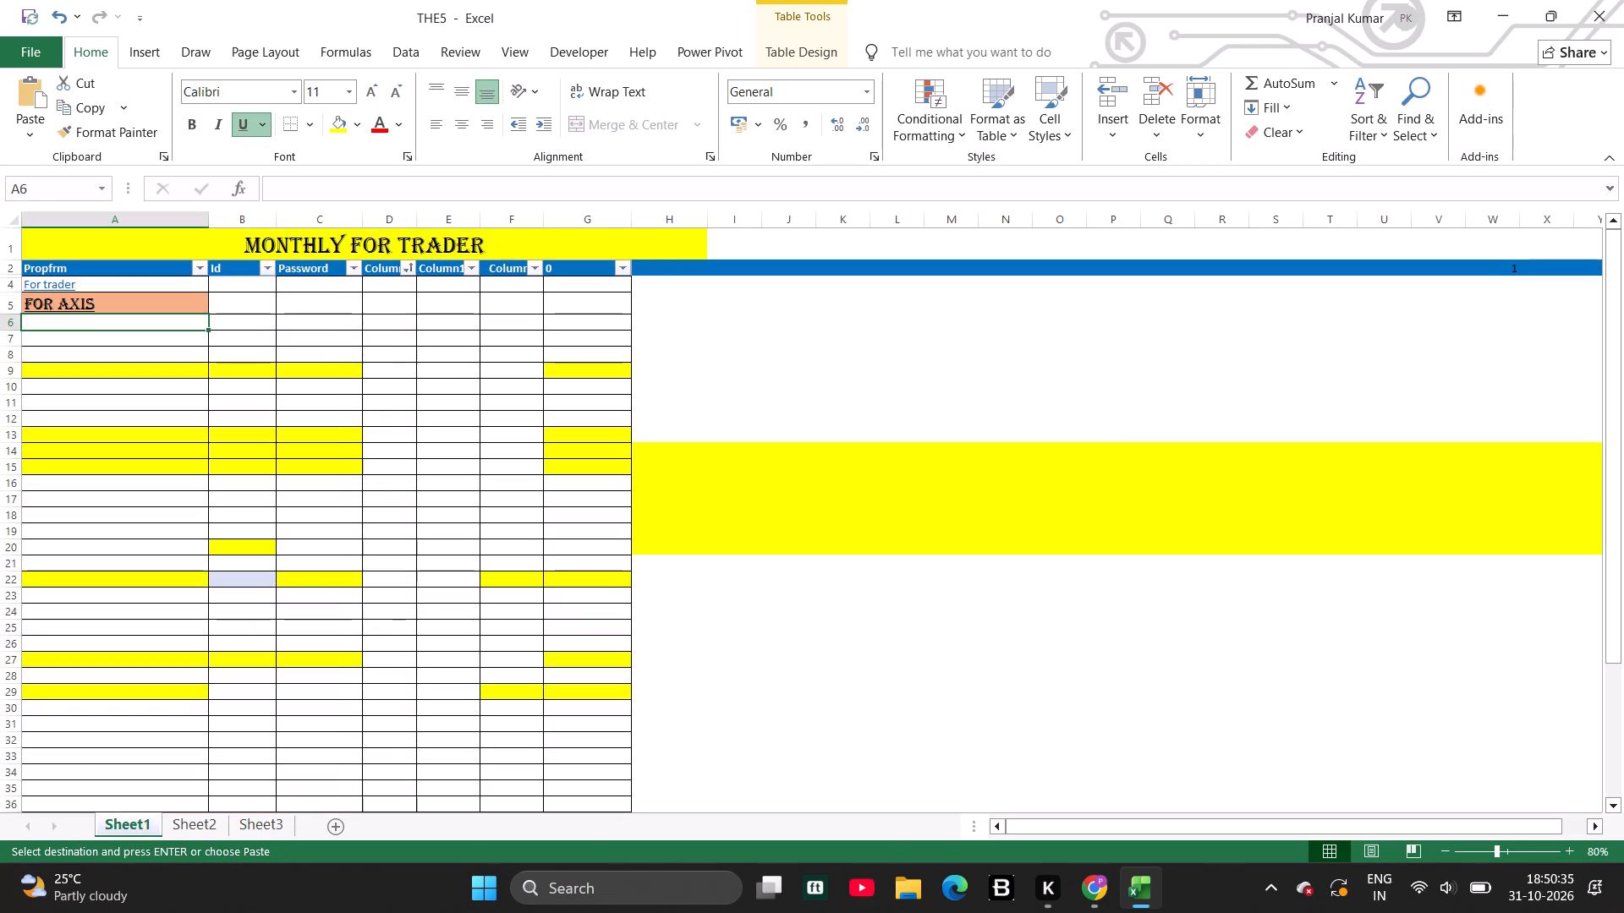
key("ctrl+v")
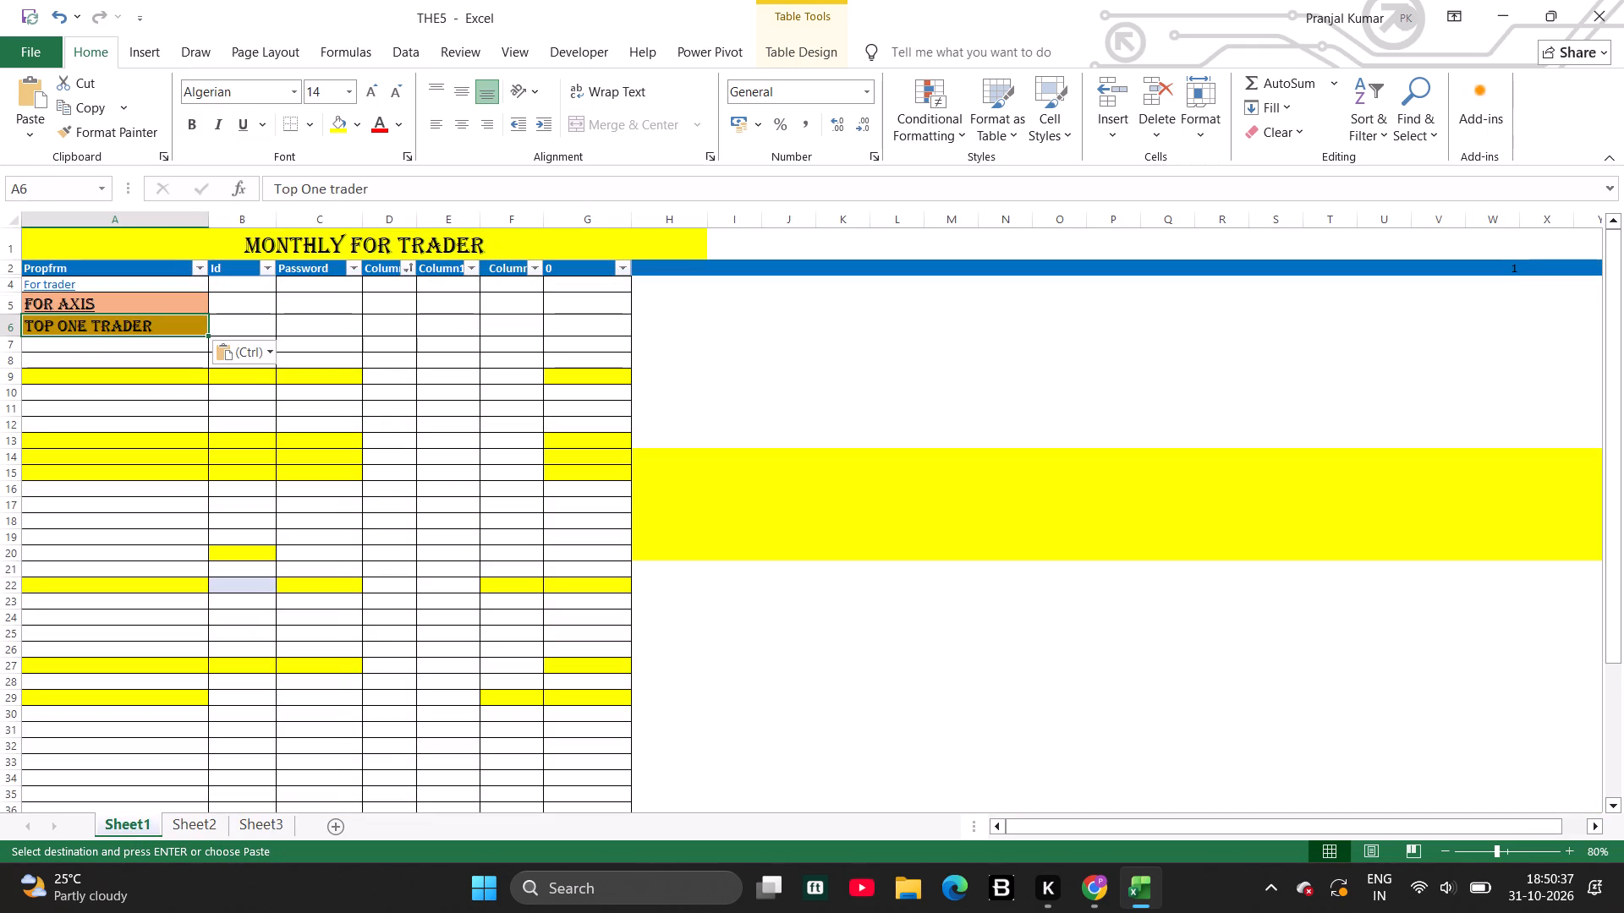
Copy the "the5ERS" entry from Sheet2 cell A3 into Sheet1 cell A7.
left_click(153, 420)
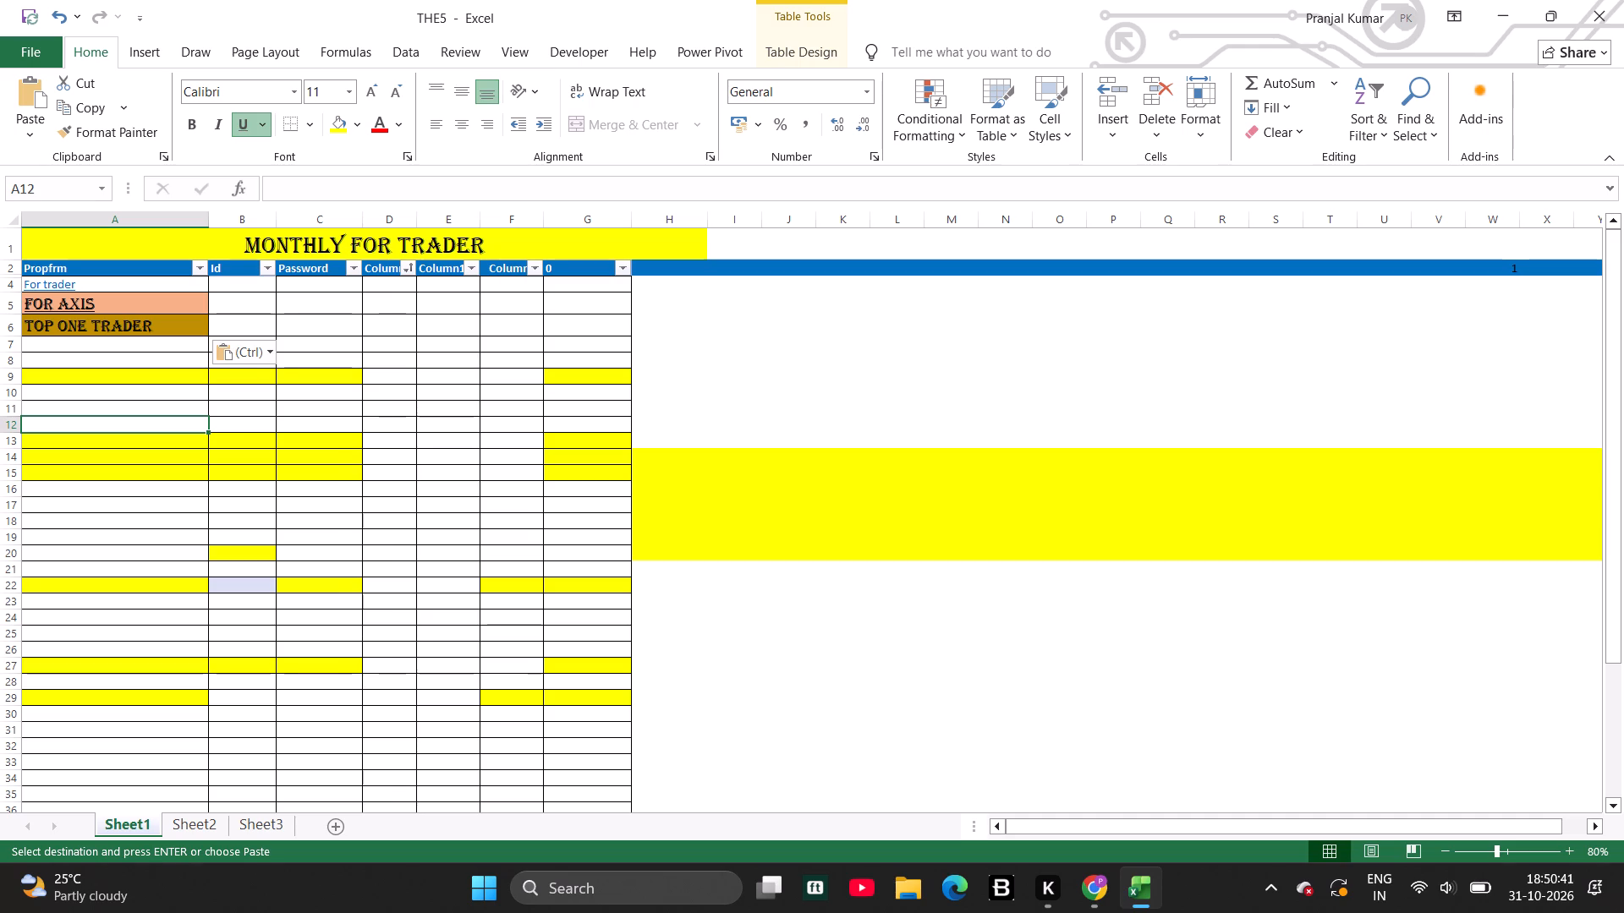
left_click(211, 823)
left_click(168, 305)
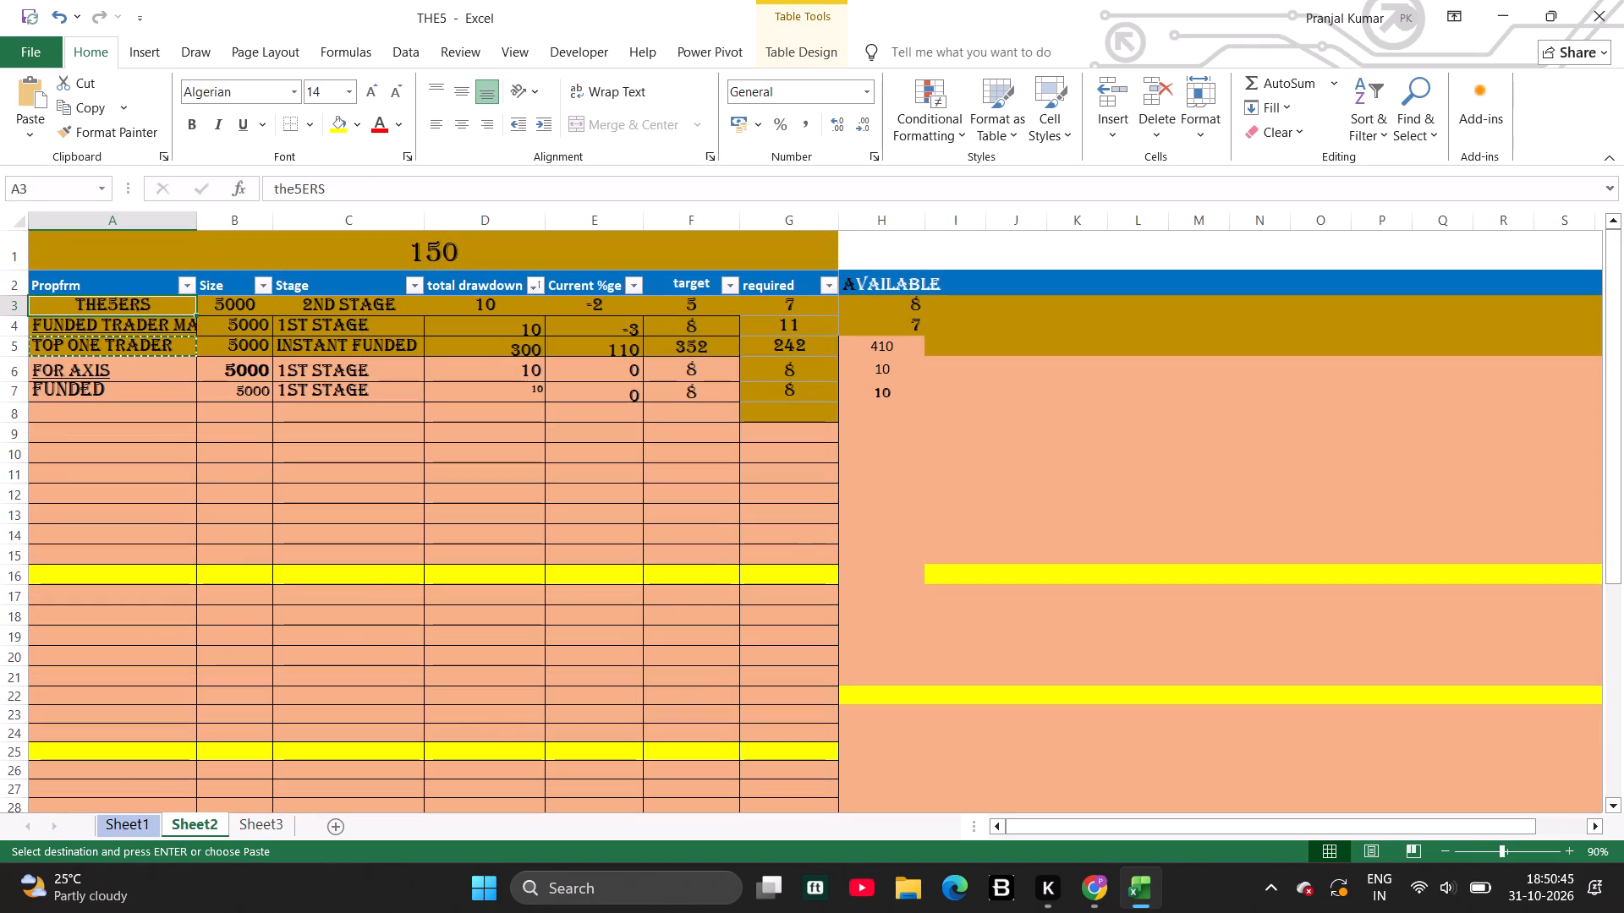
key("ctrl+c")
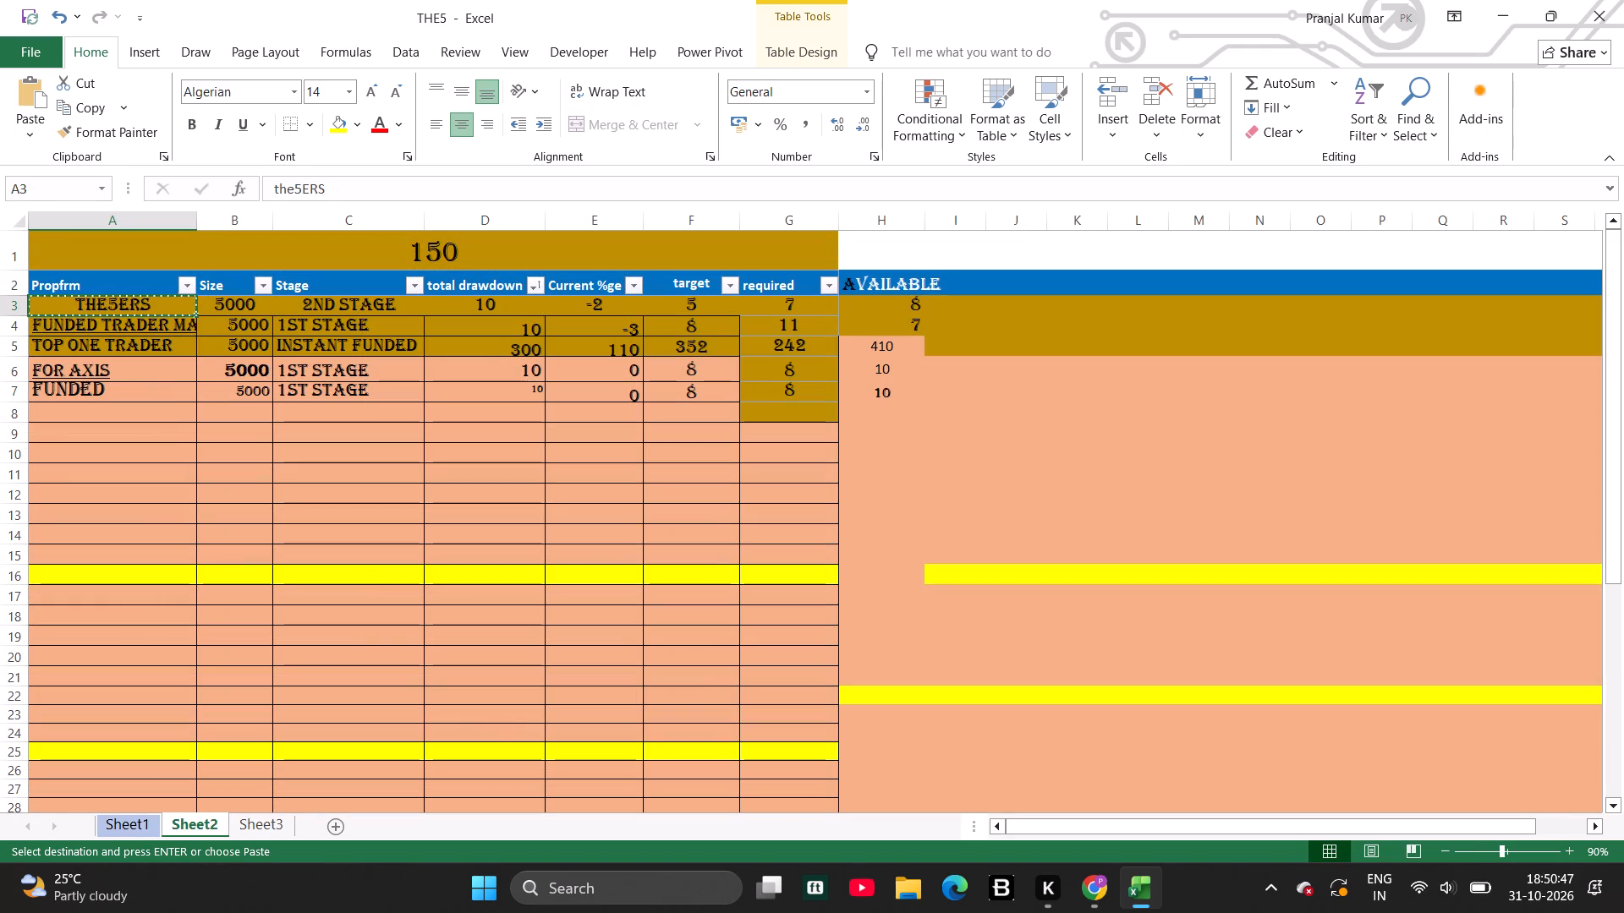
left_click(136, 823)
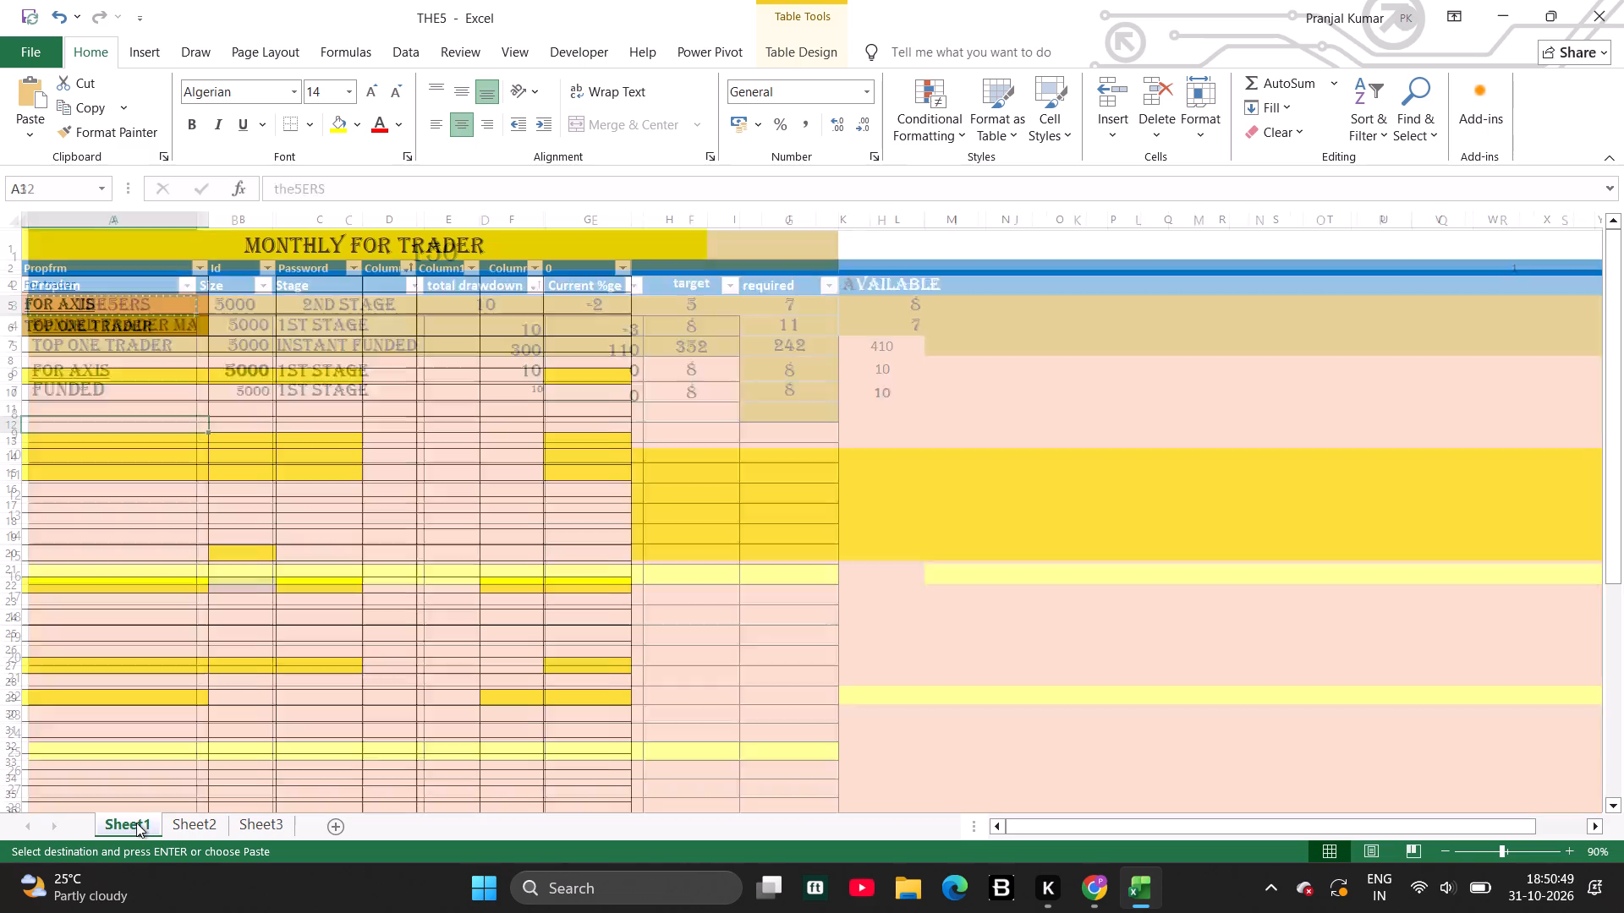
left_click(118, 347)
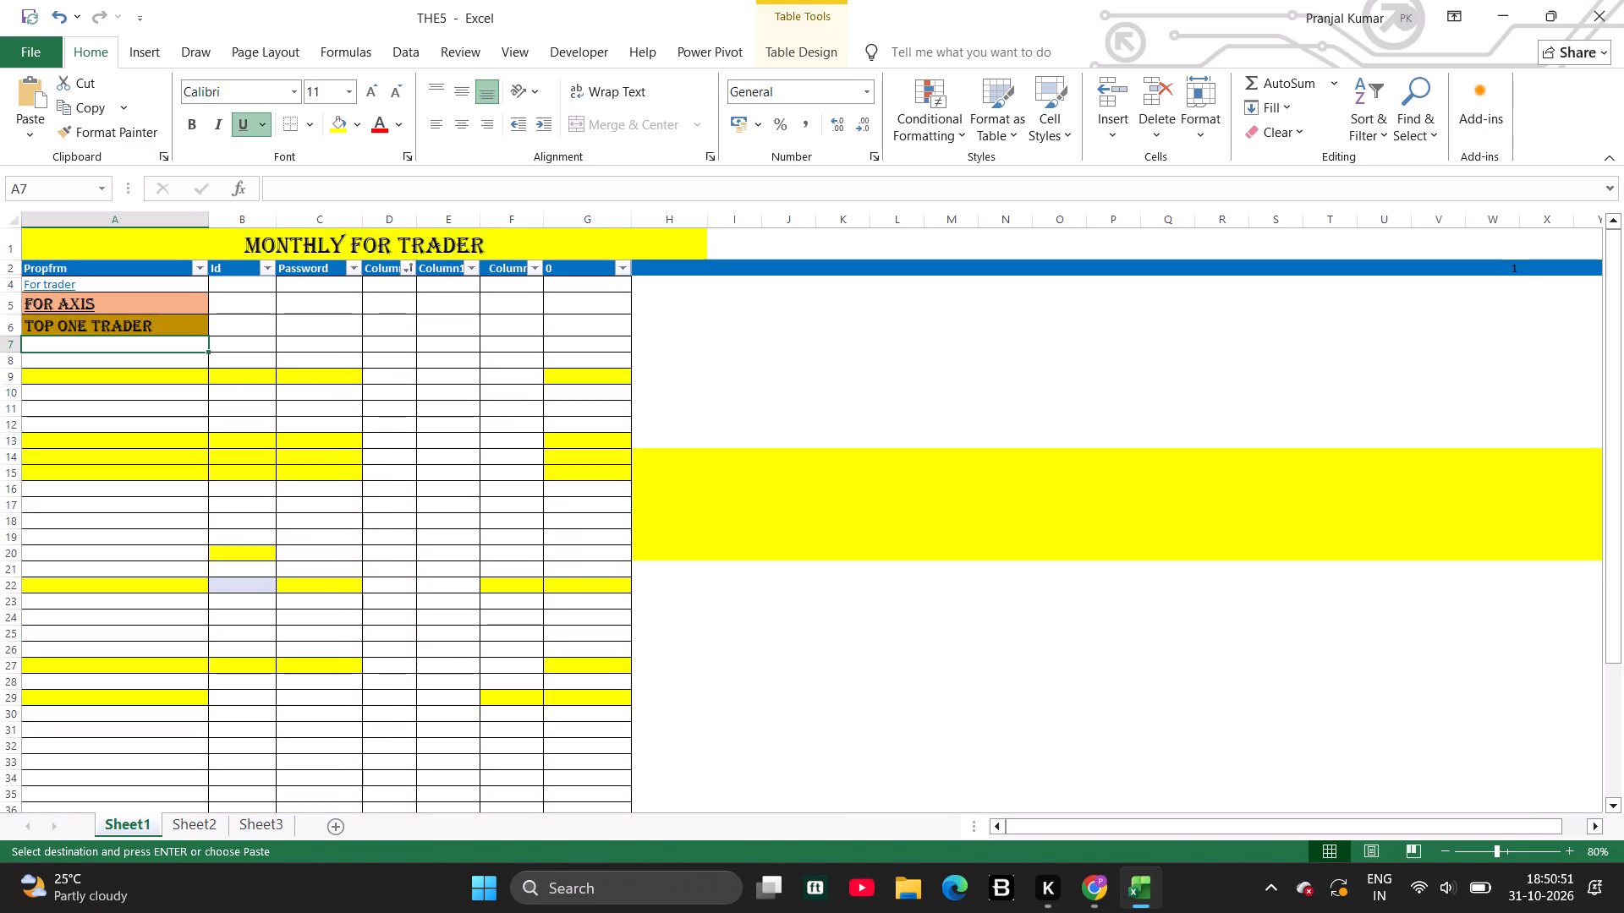
key("ctrl+v")
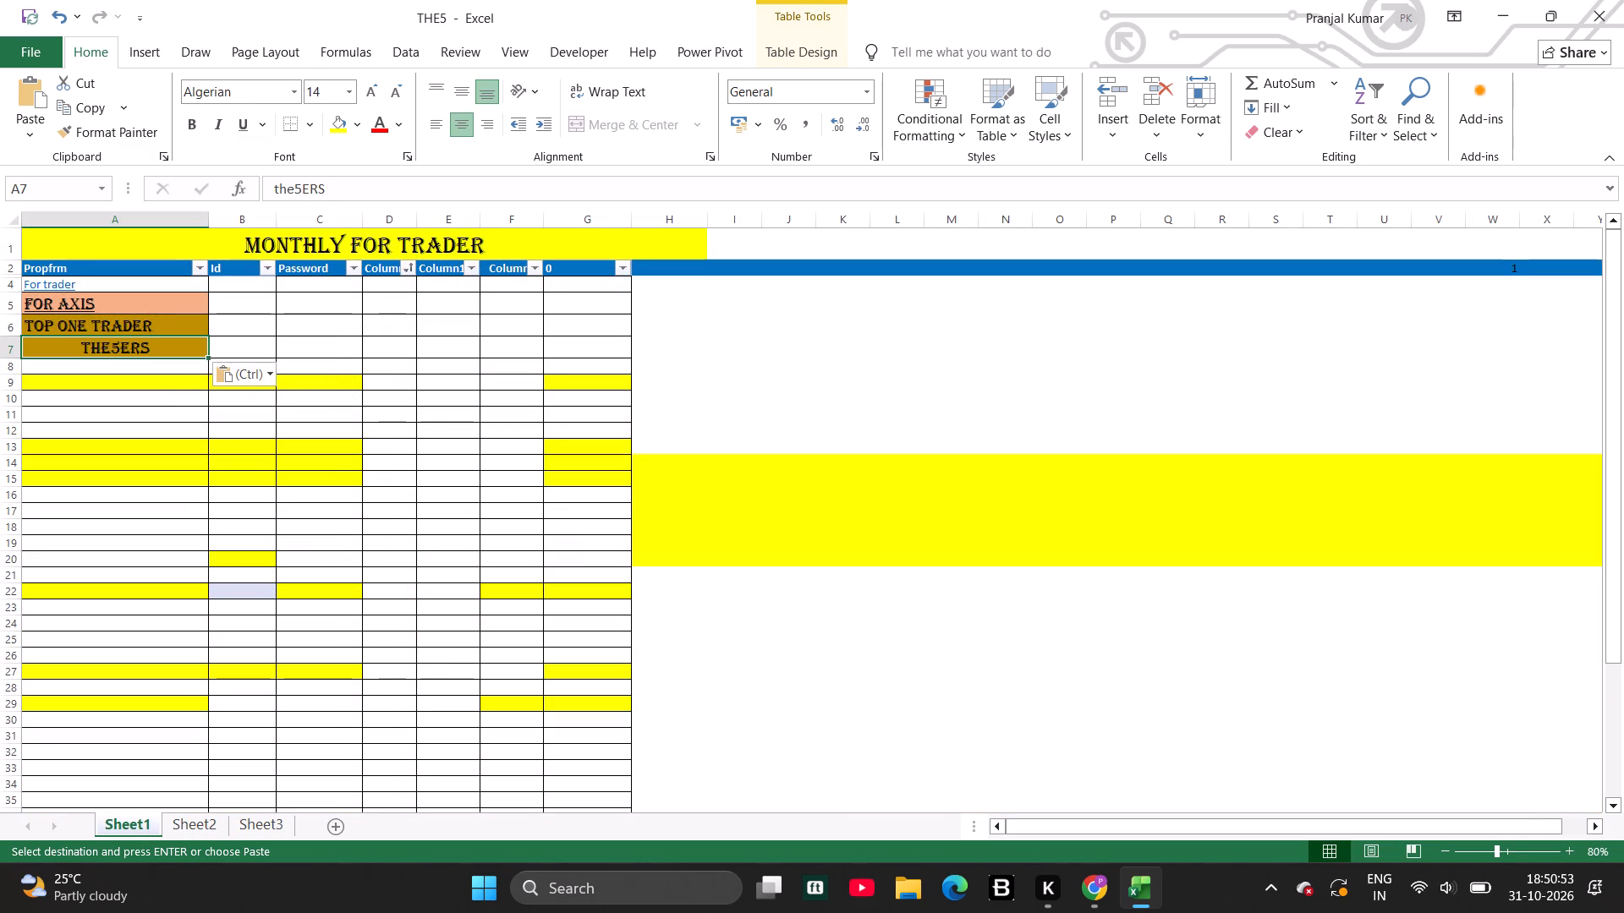
Enter "Goat Funded trader" as the next prop firm in Sheet1 cell A8.
left_click(167, 426)
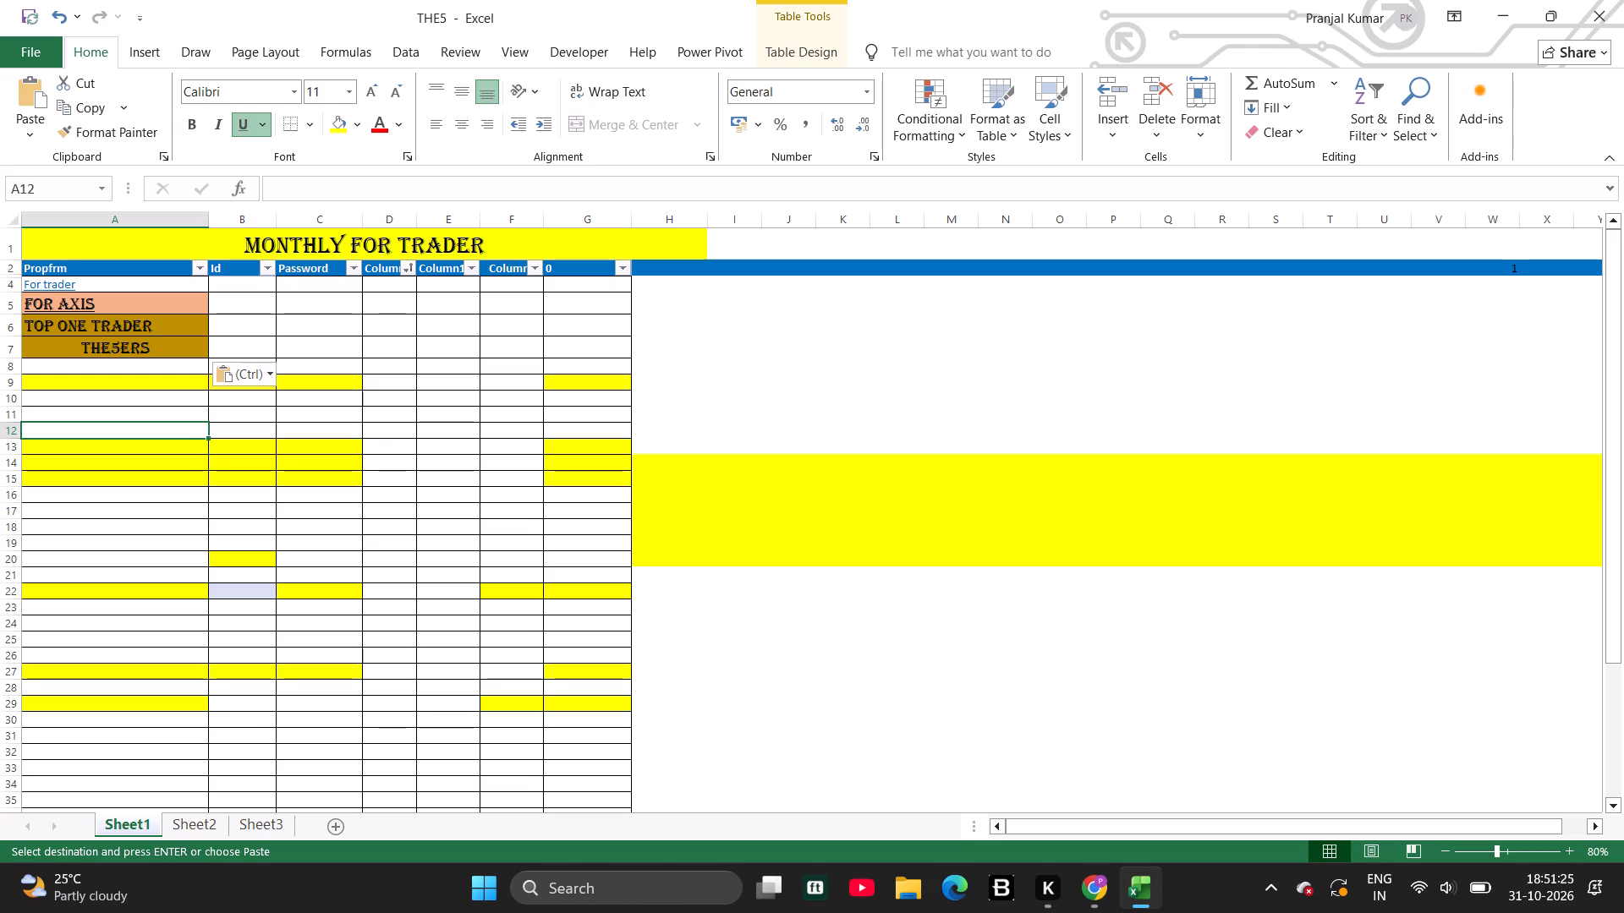
left_click(177, 366)
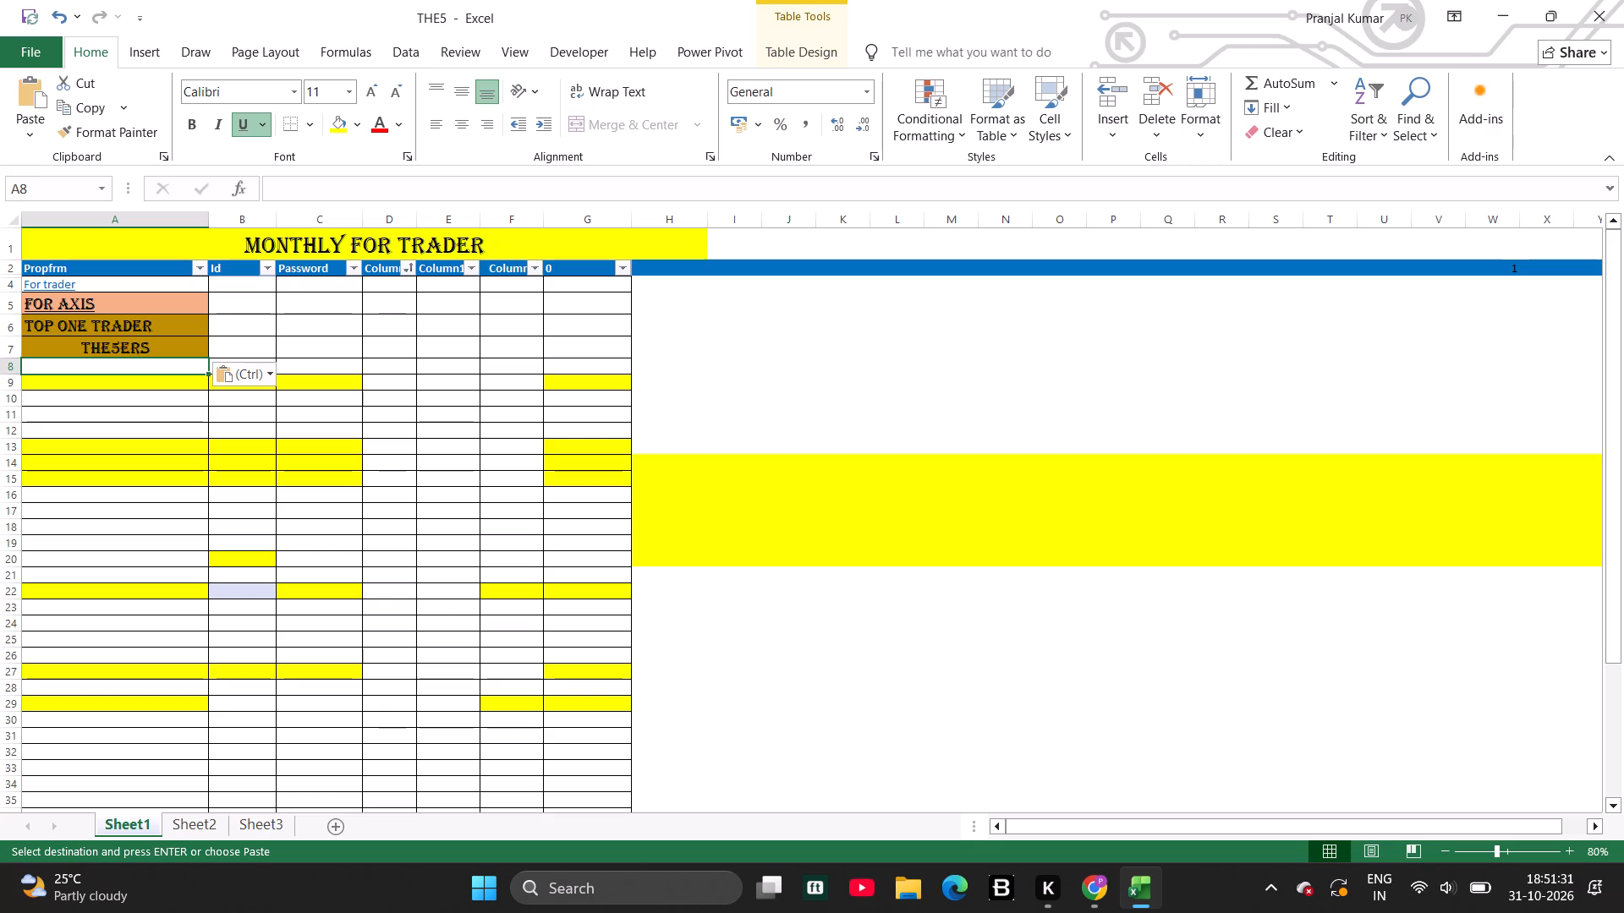
key("shift+g")
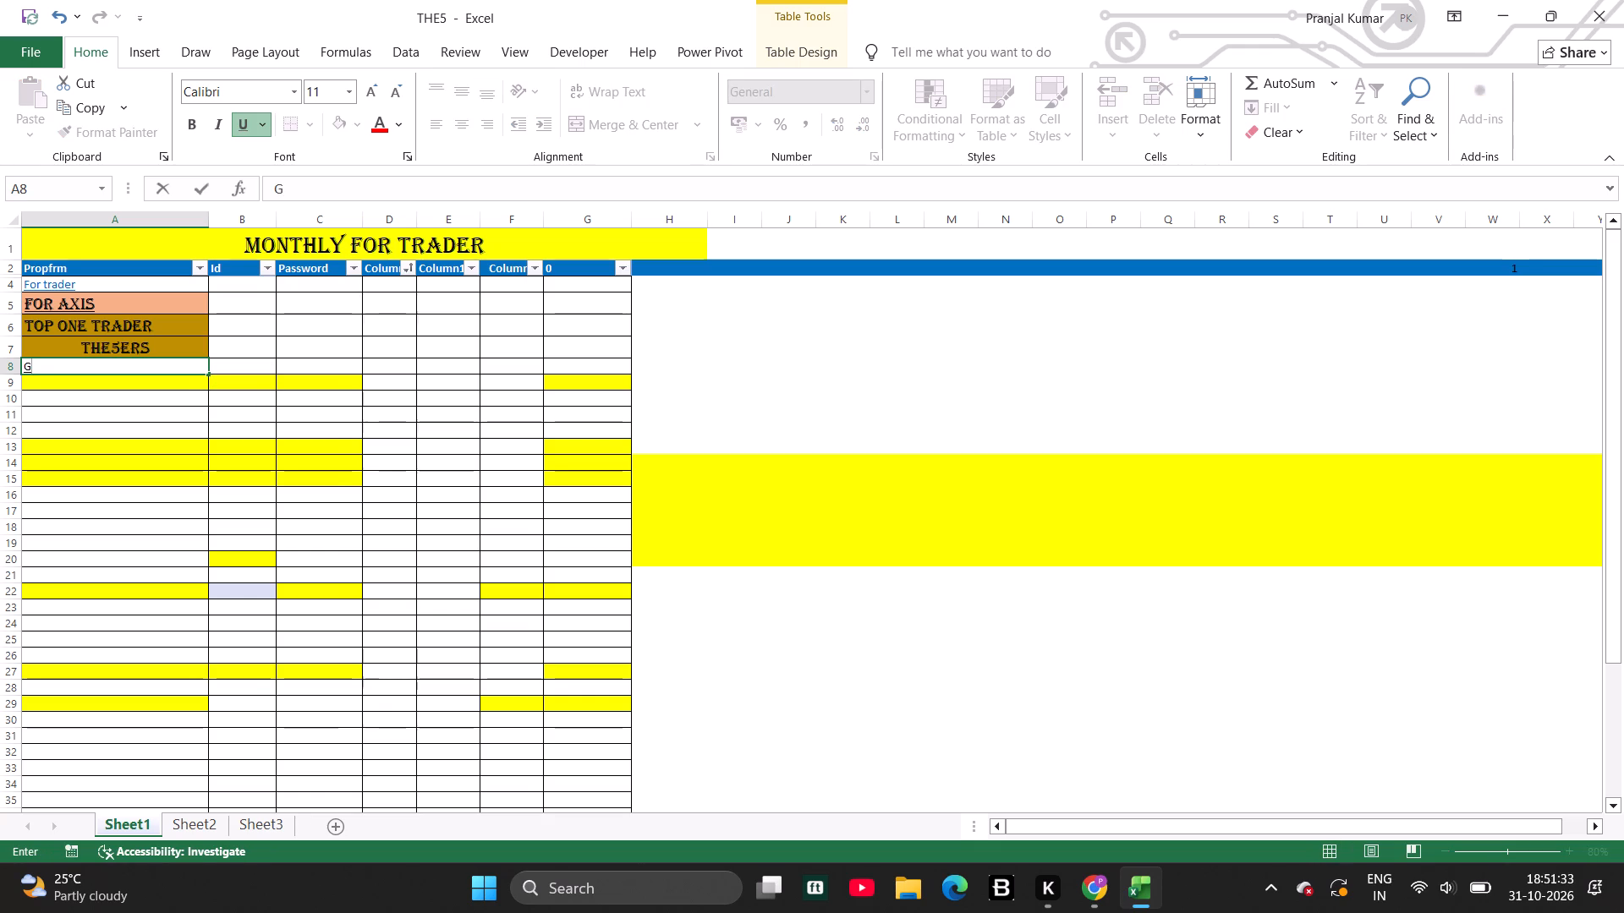
key("o")
key("a")
type("t")
key("space")
key("shift+f")
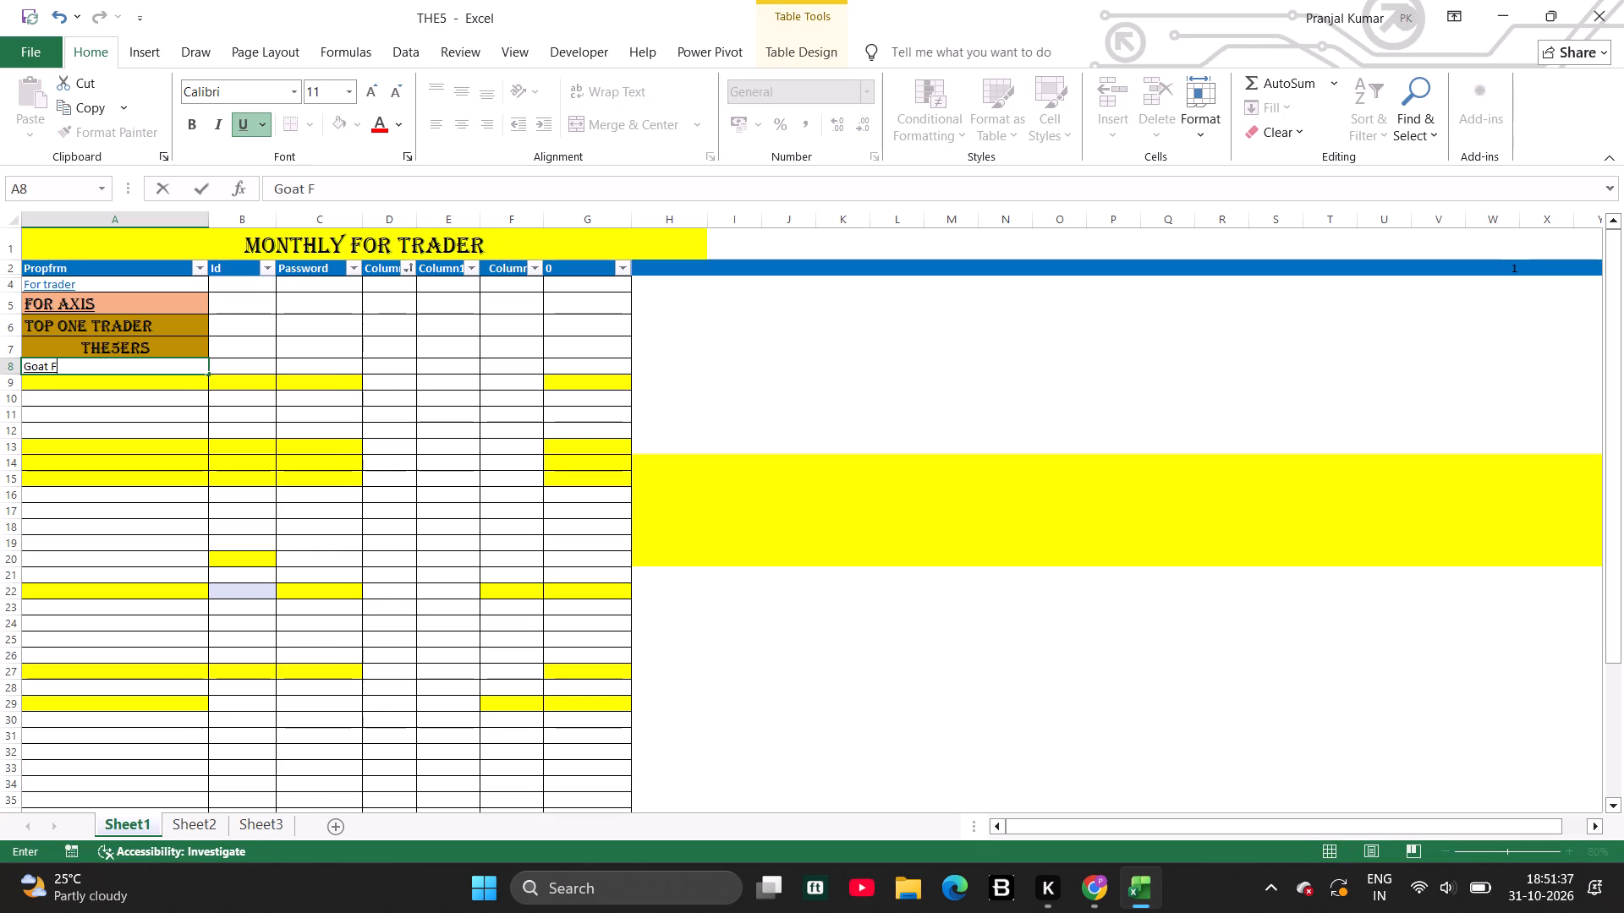
type("un")
type("ded")
key("space")
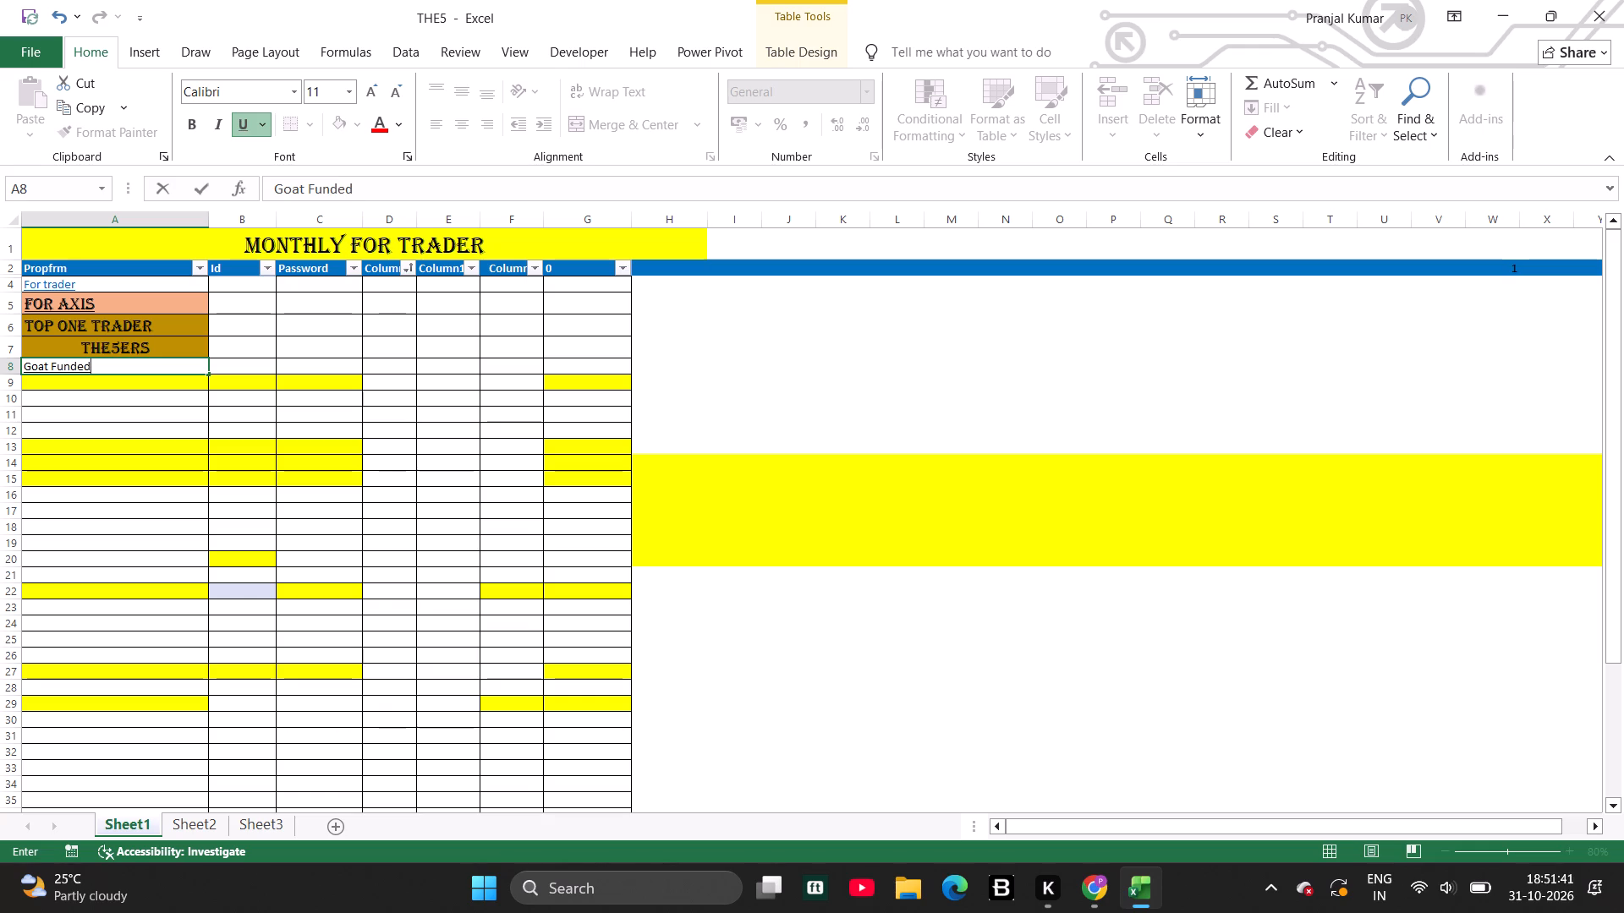
type("tra")
type("der")
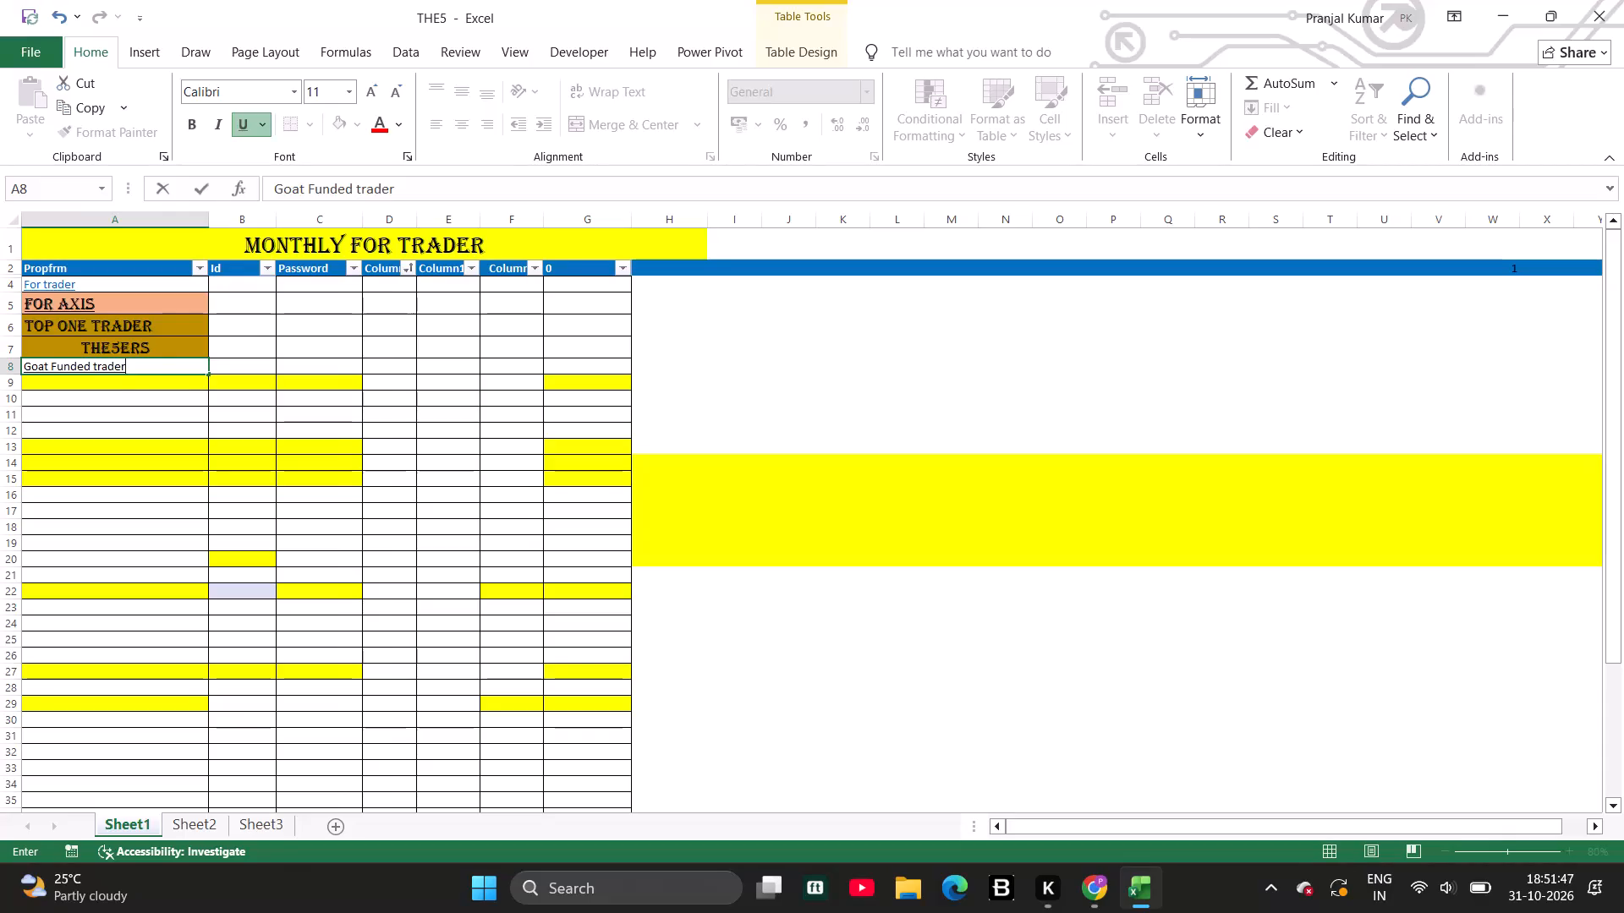
key("Down")
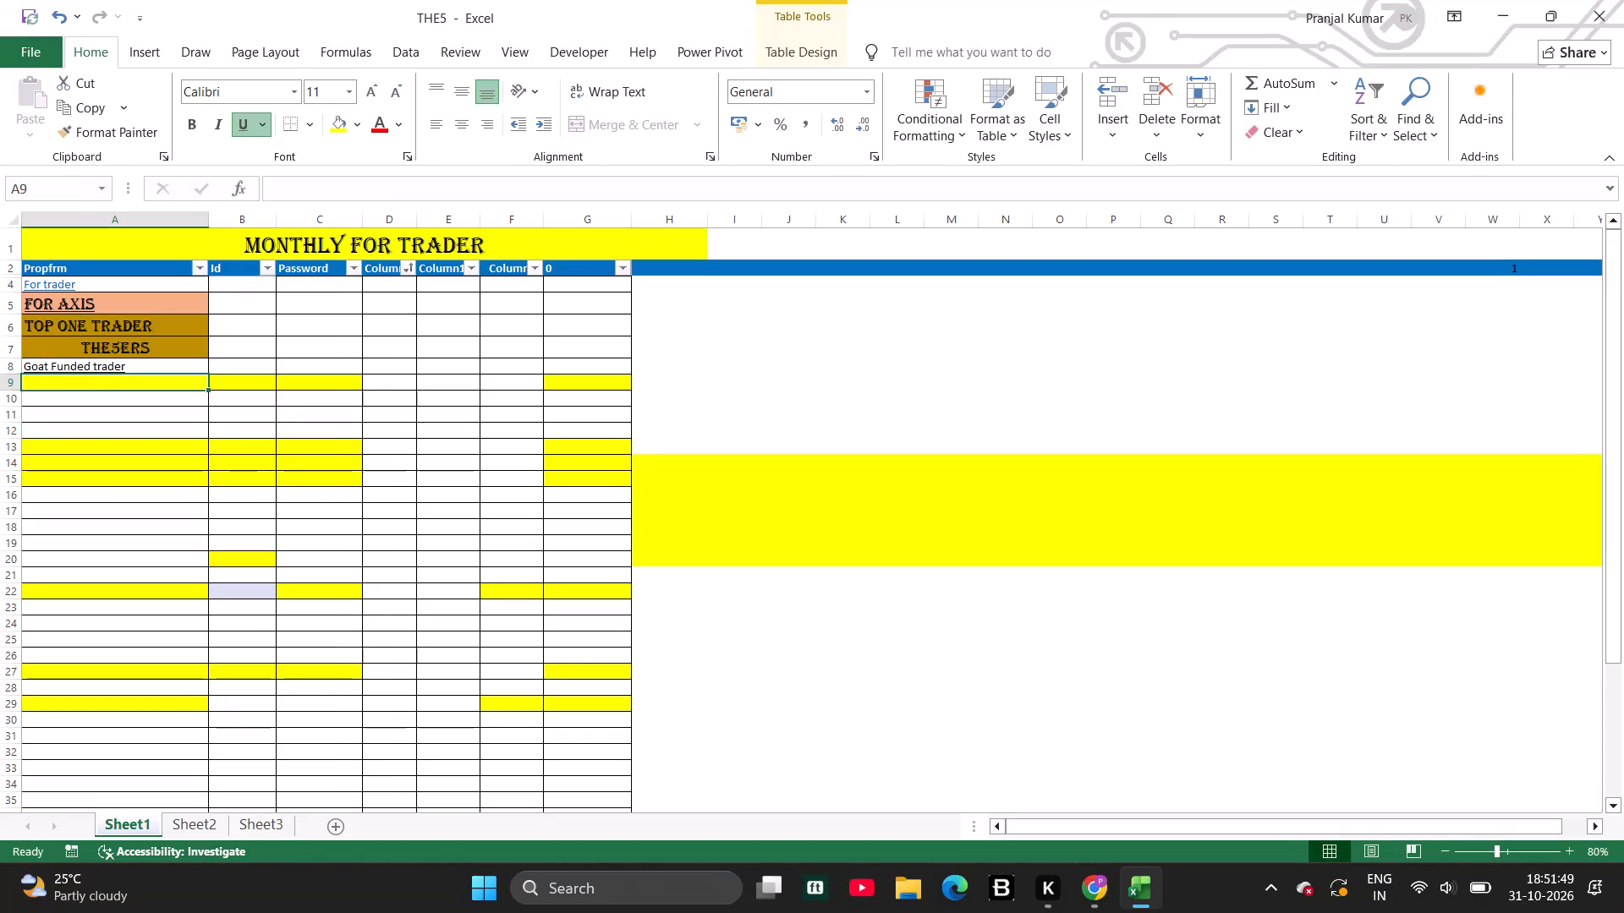
Enter "Aqua Funded" as the next prop firm in Sheet1 cell A9.
type("Aq")
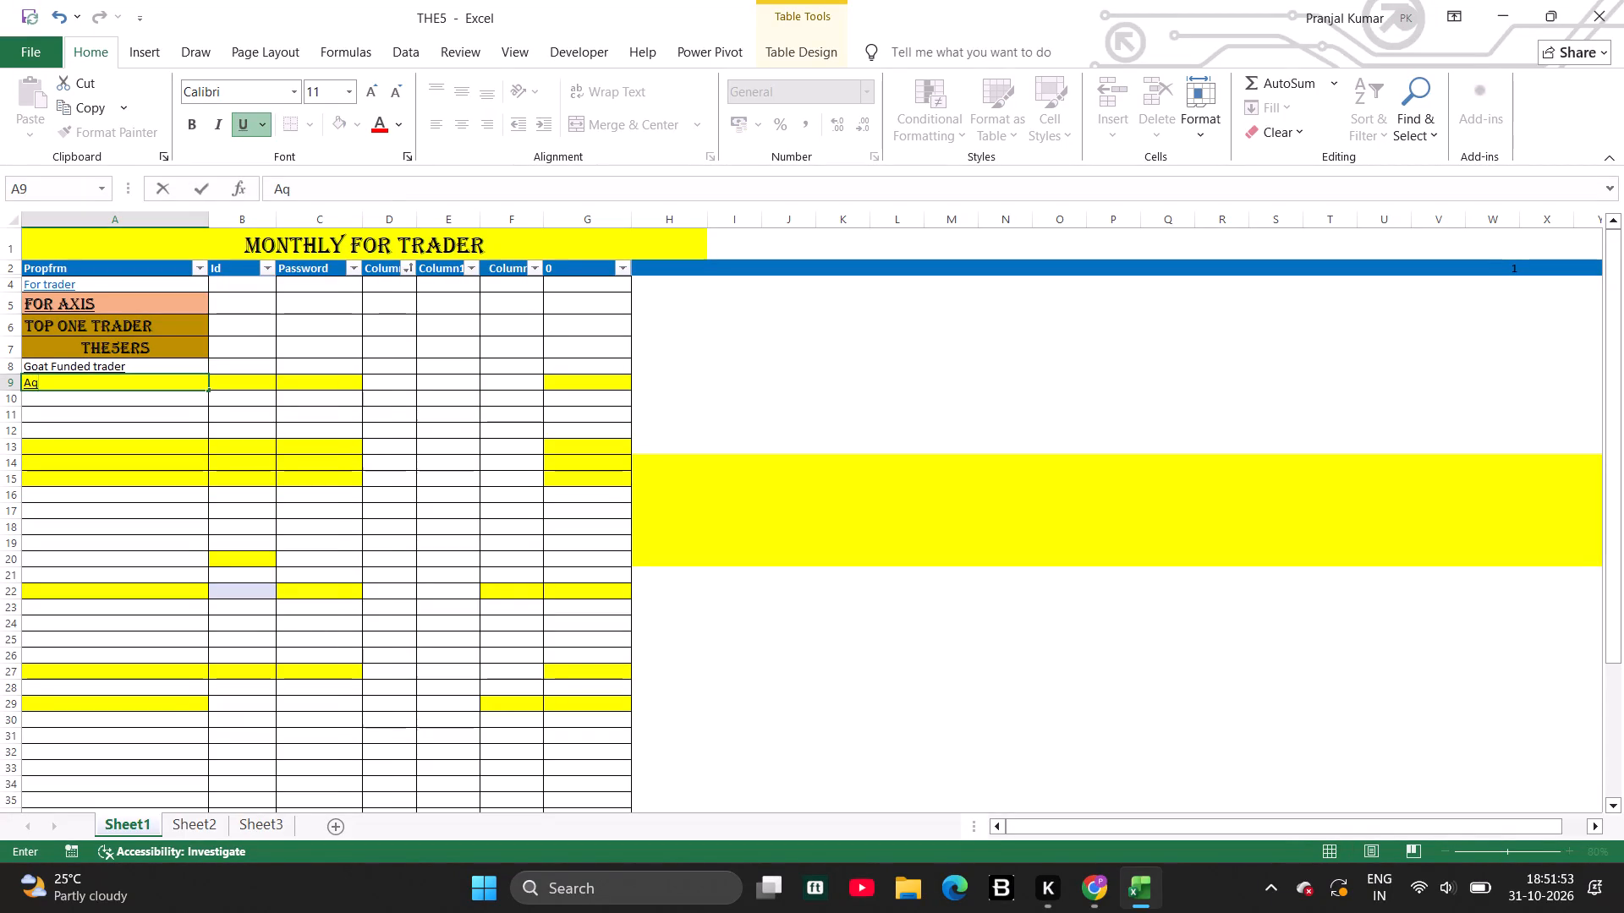
key("u")
key("a")
key("space")
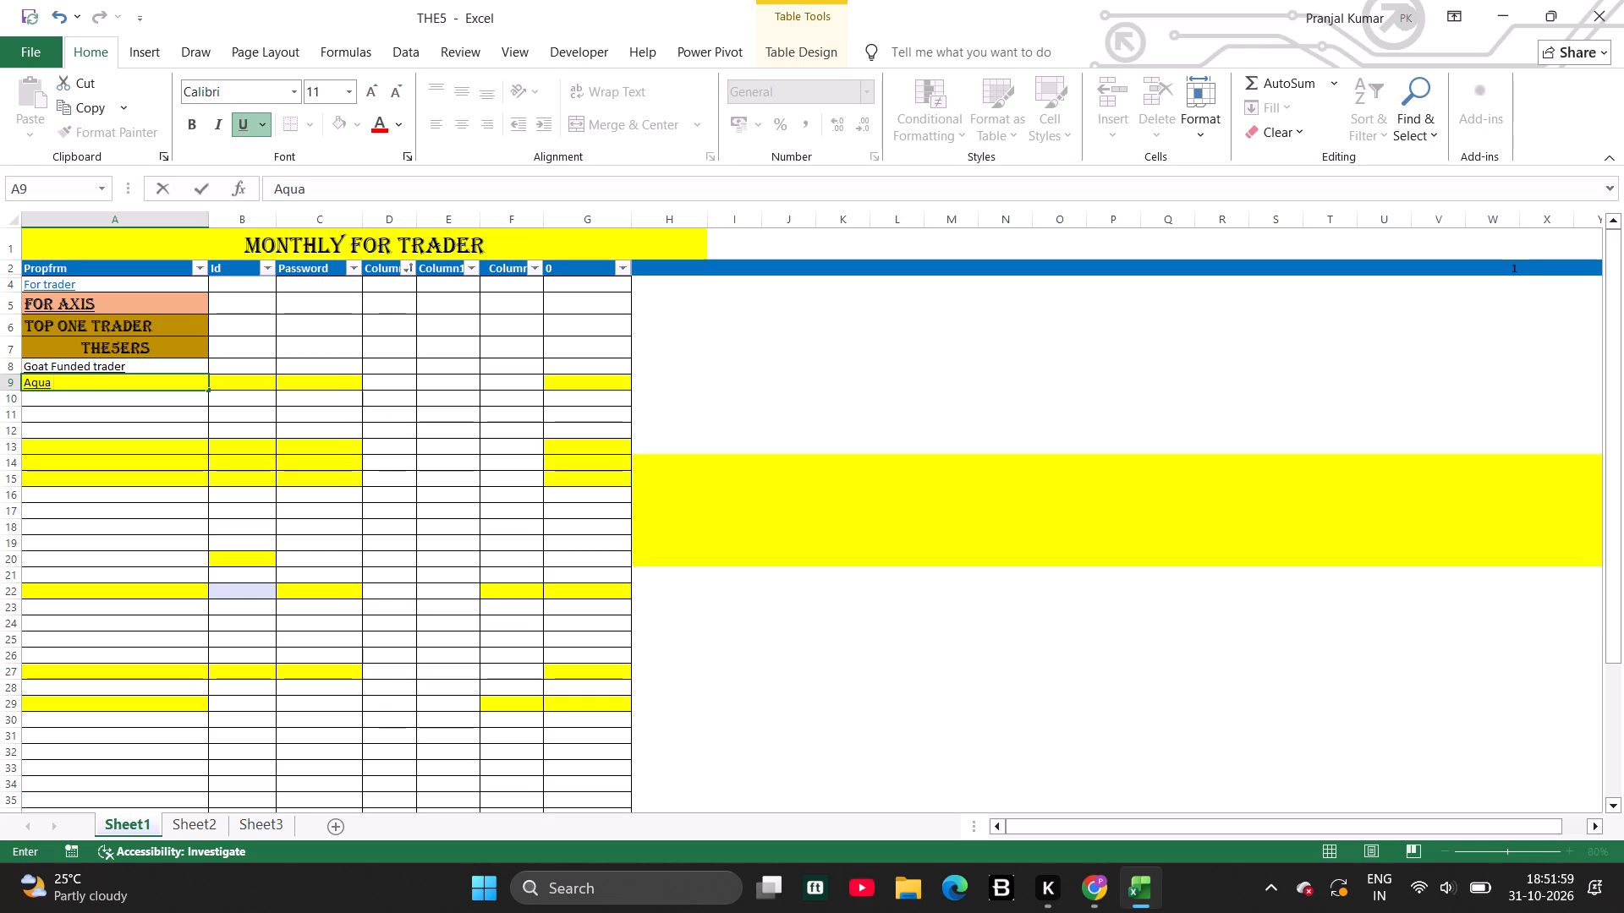
key("shift+f")
type("un")
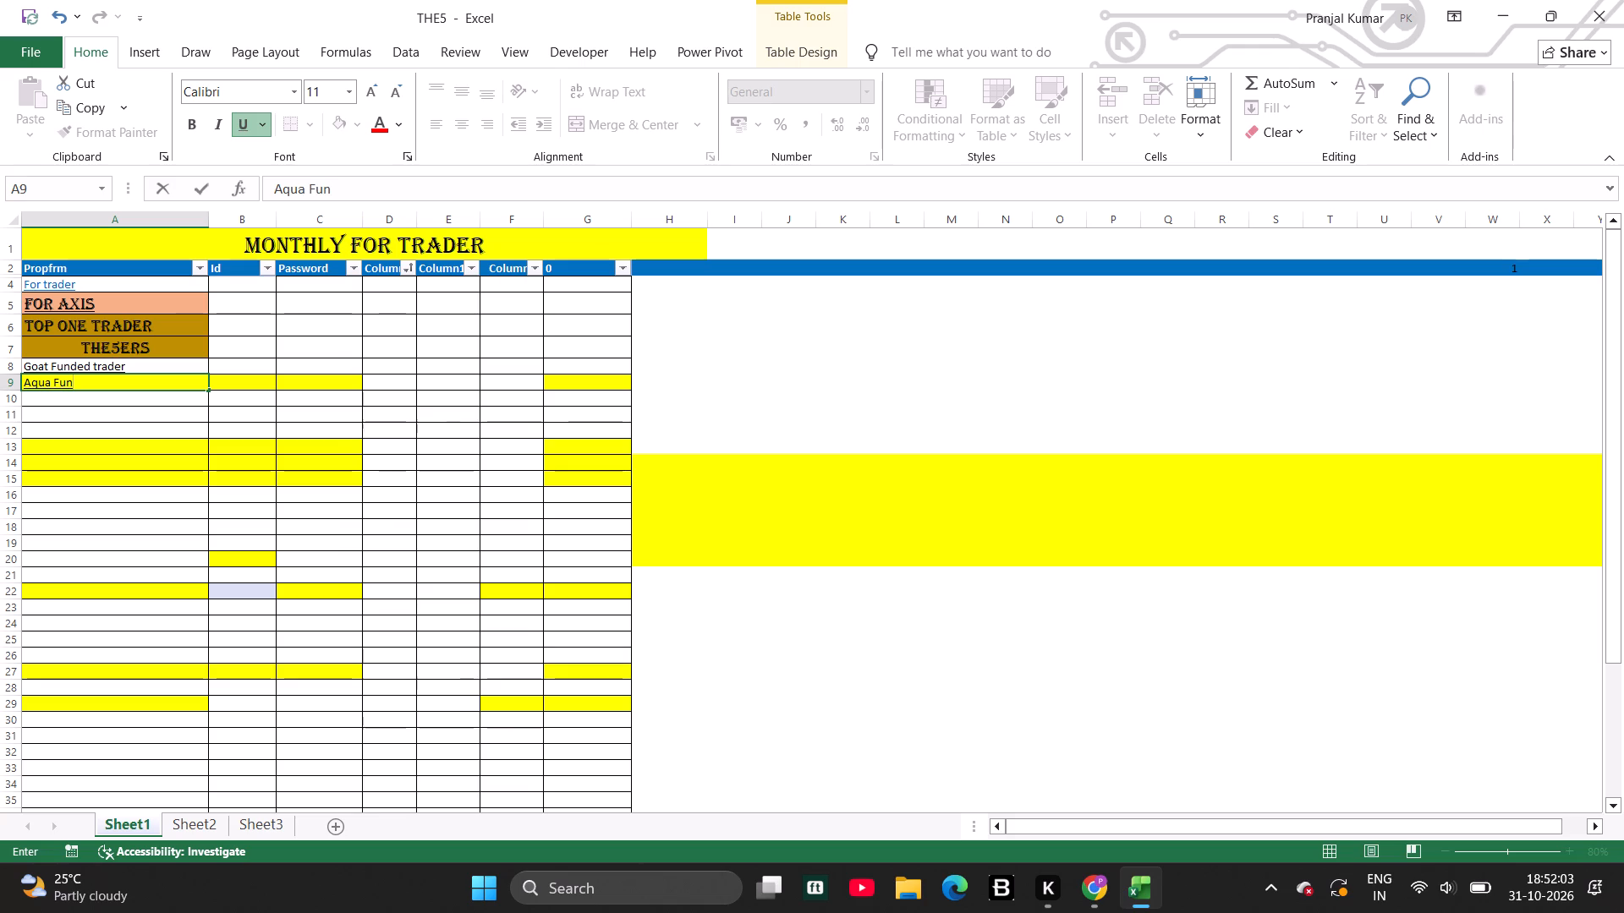
type("ded")
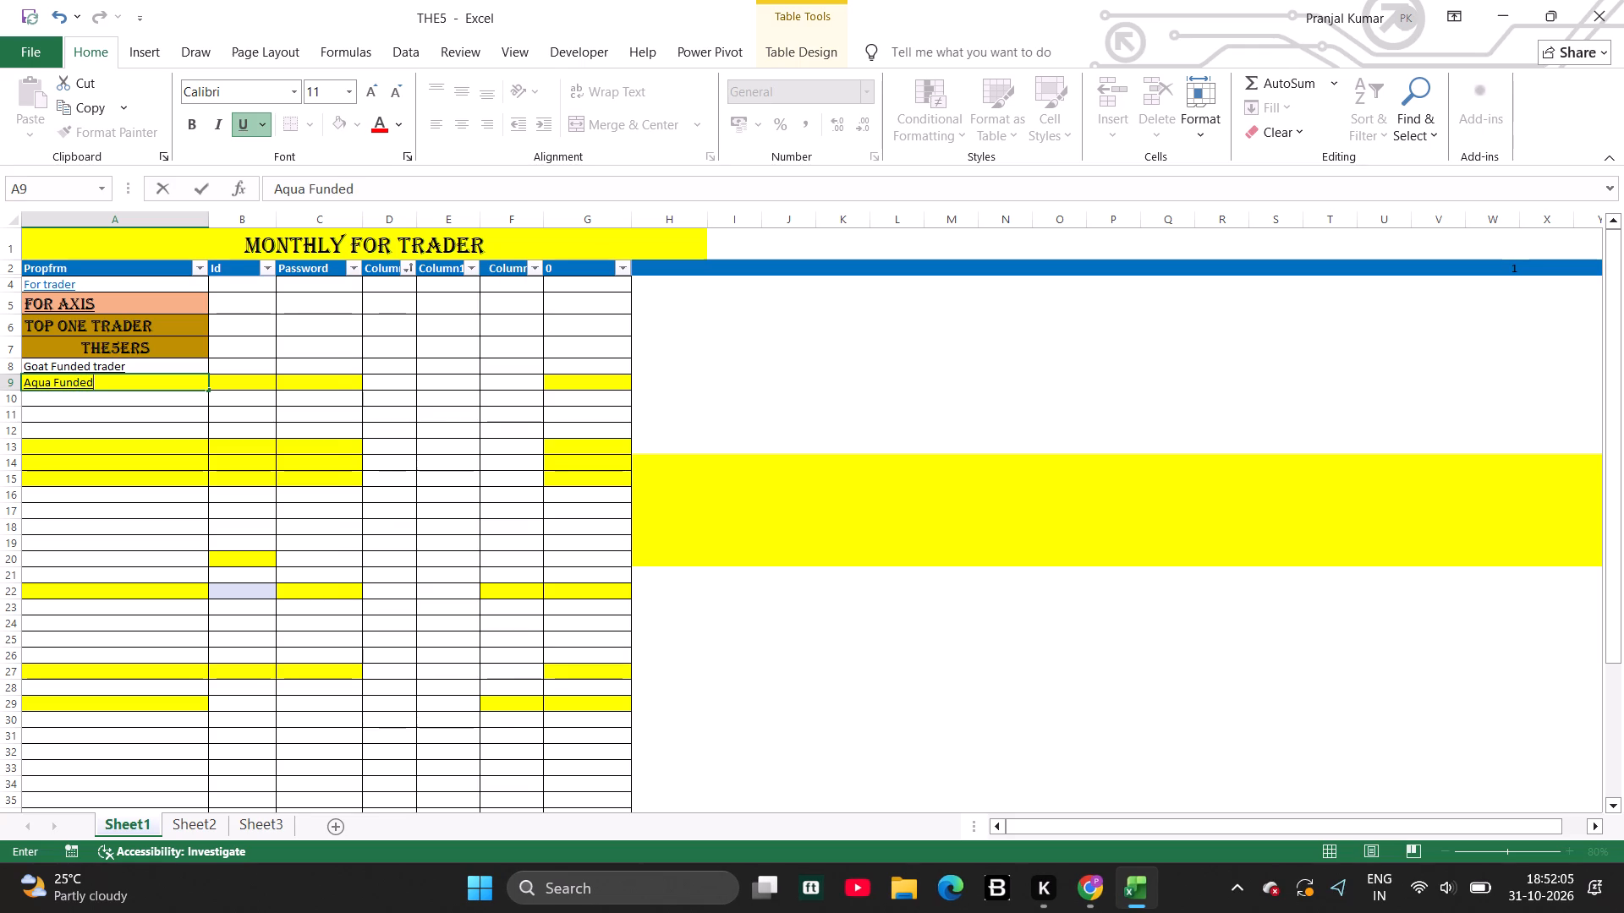
Enter "fundednext" as the next prop firm in Sheet1 cell A10.
left_click(134, 399)
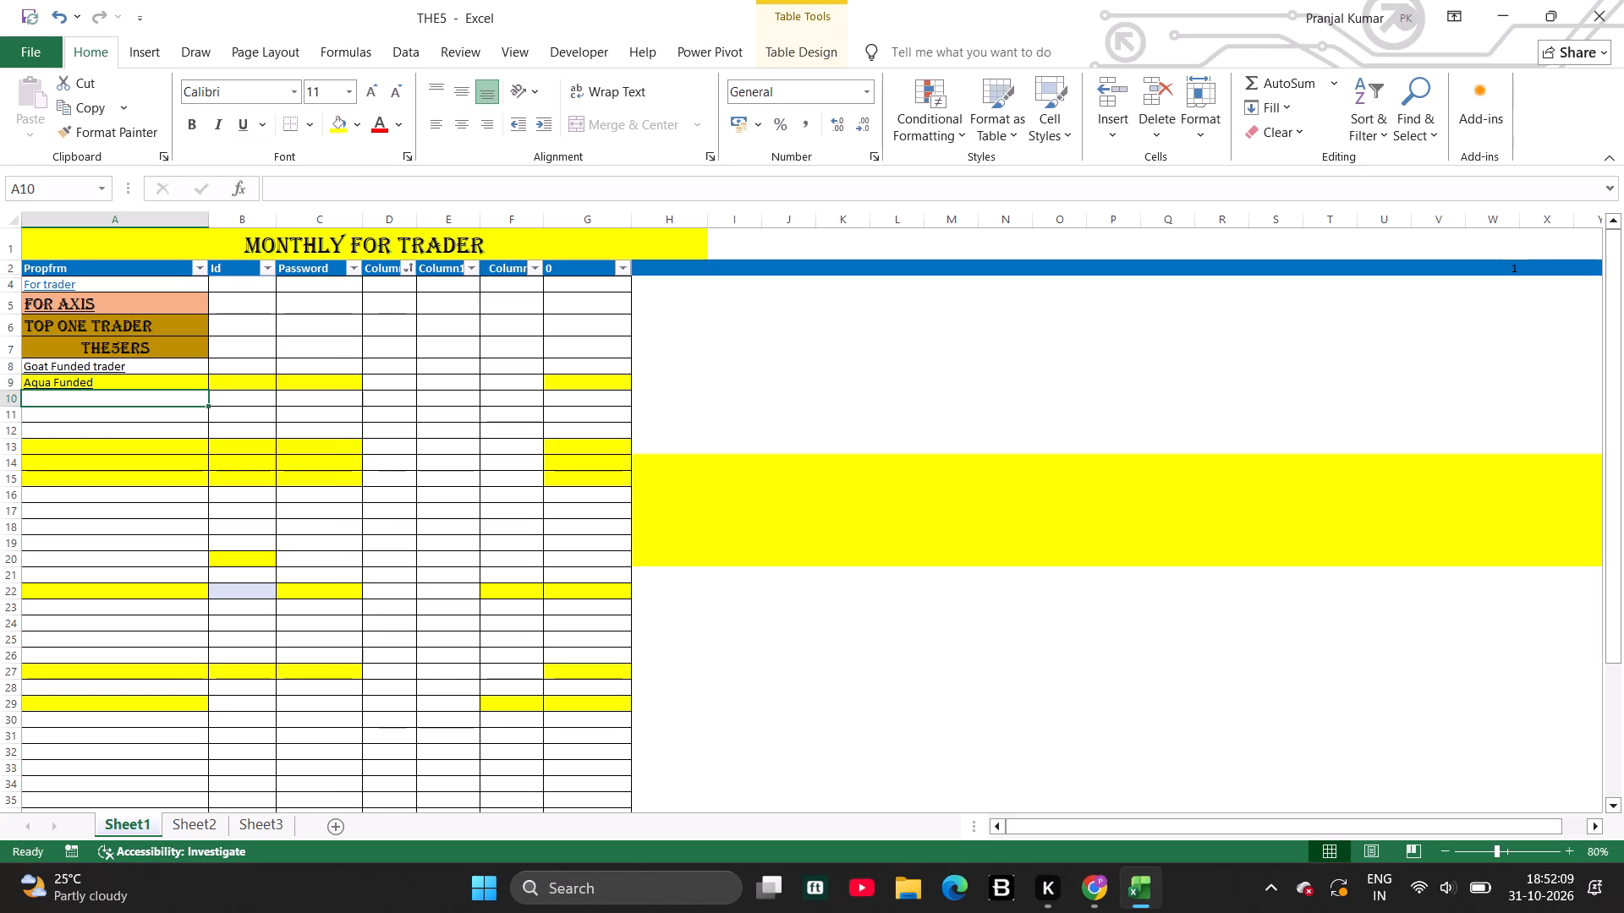
key("f")
type("unded")
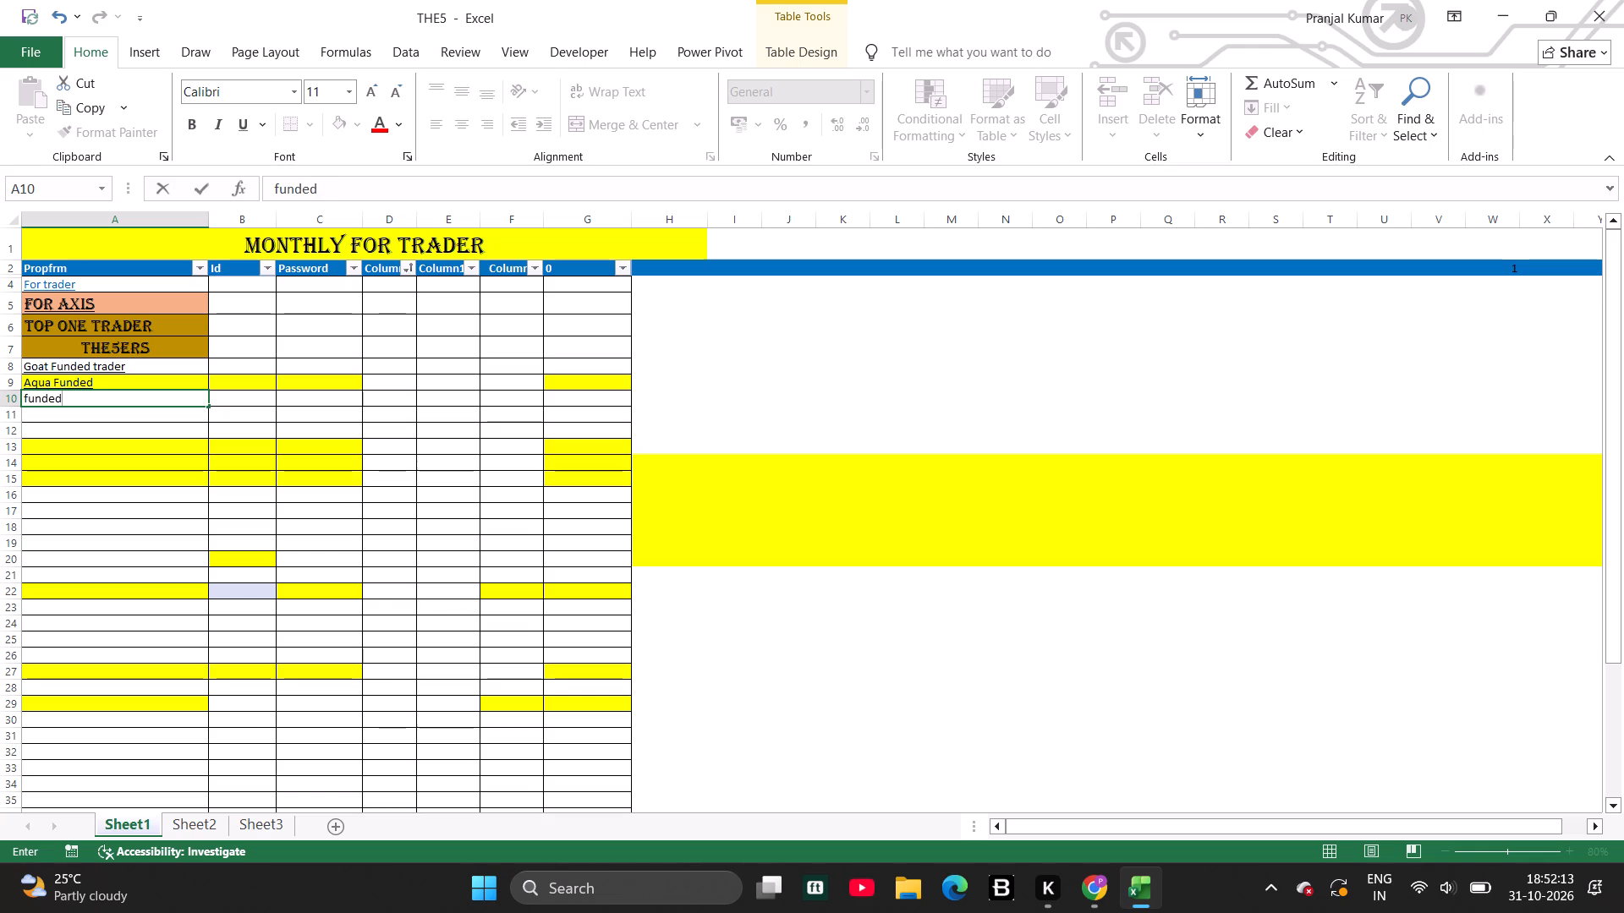
type("nex")
key("t")
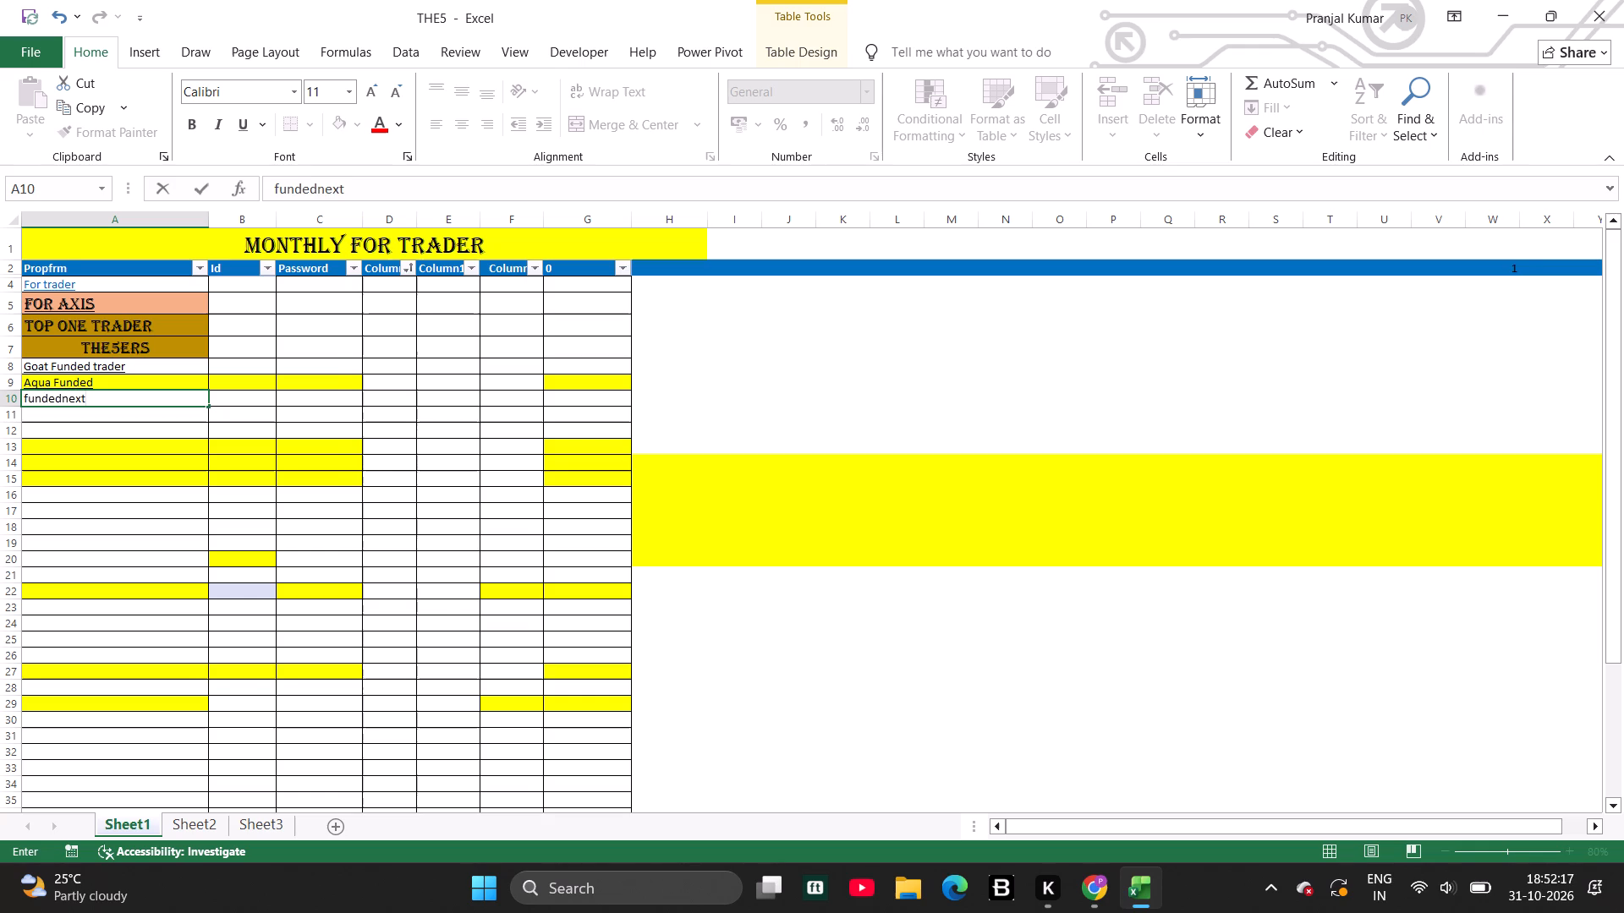
Enter "Bluegurdian" as the next prop firm in Sheet1 cell A11.
left_click(114, 413)
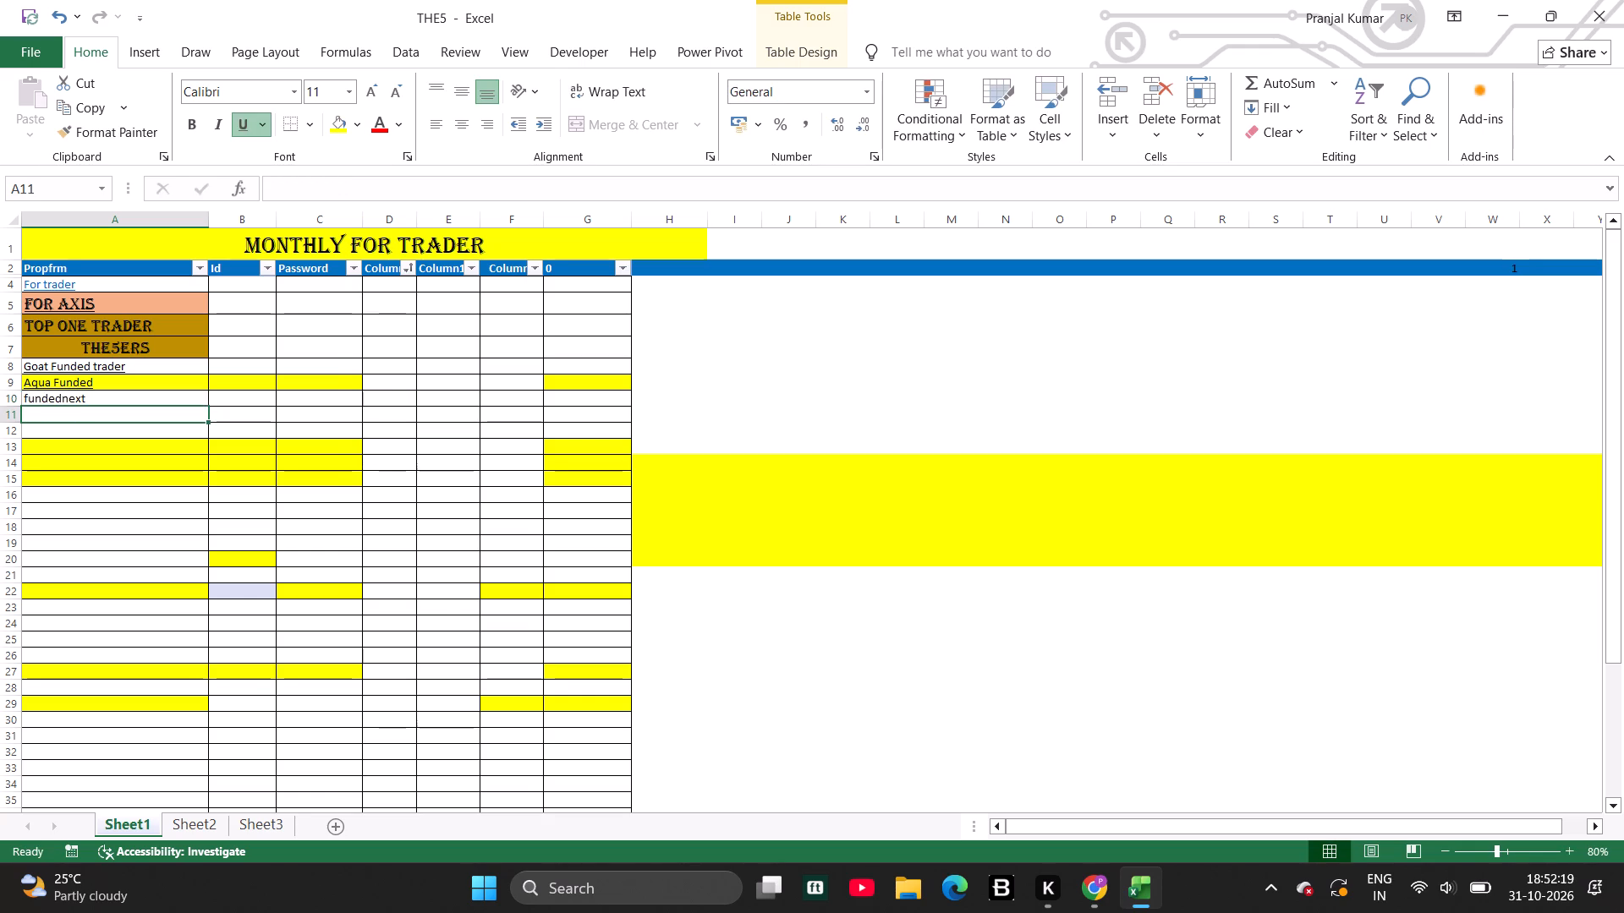
key("shift+b")
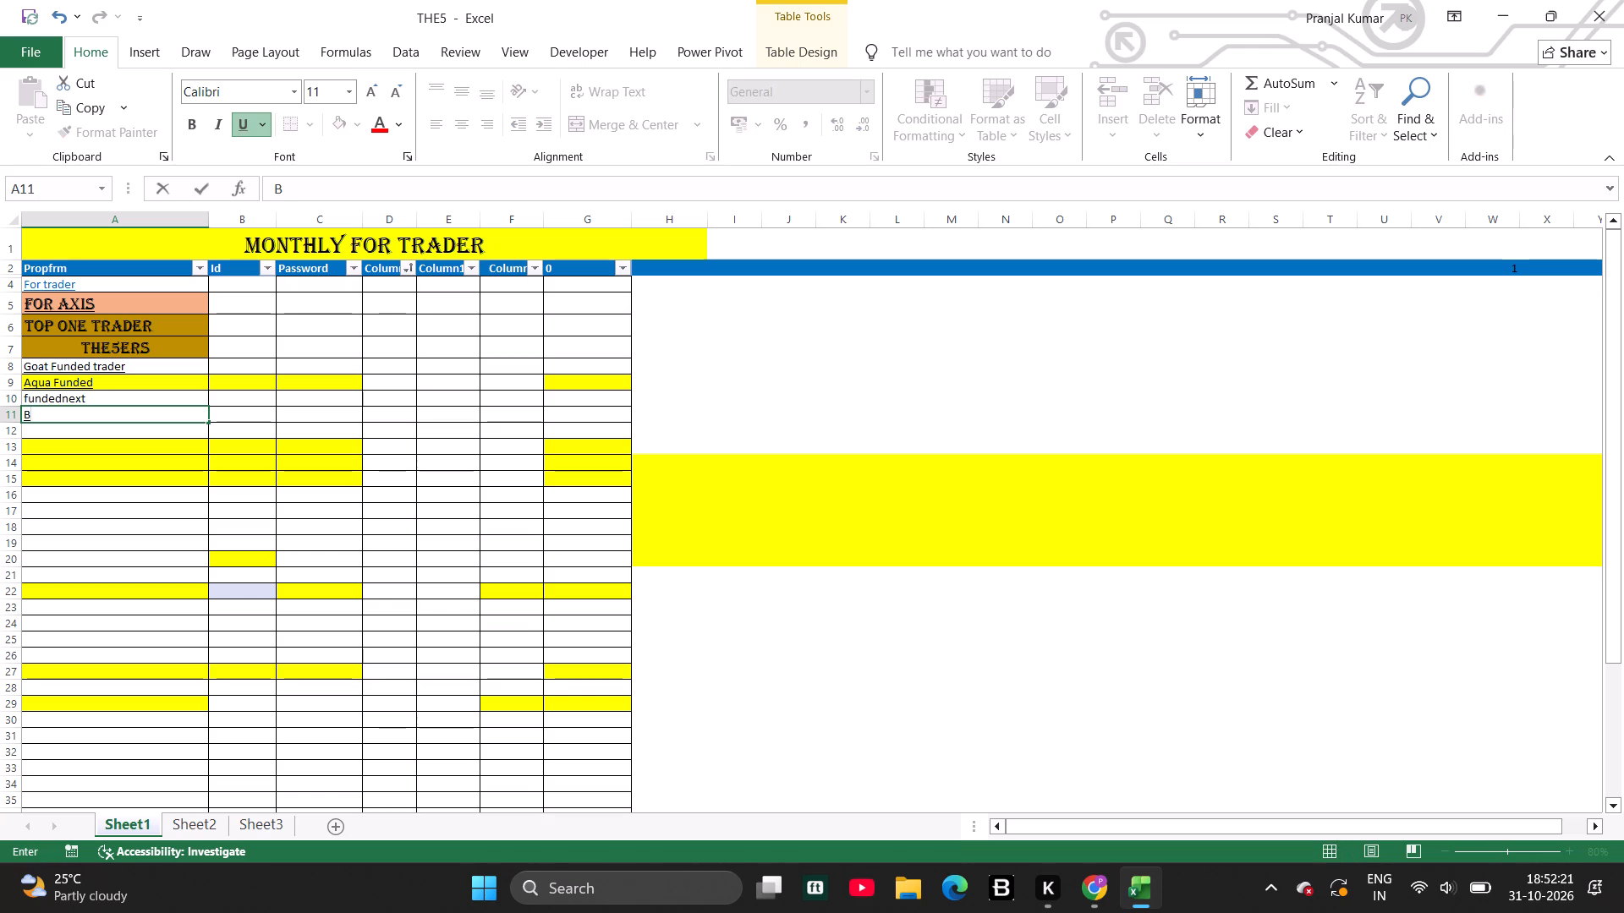
key("l")
key("u")
key("e")
type("gur")
type("dia")
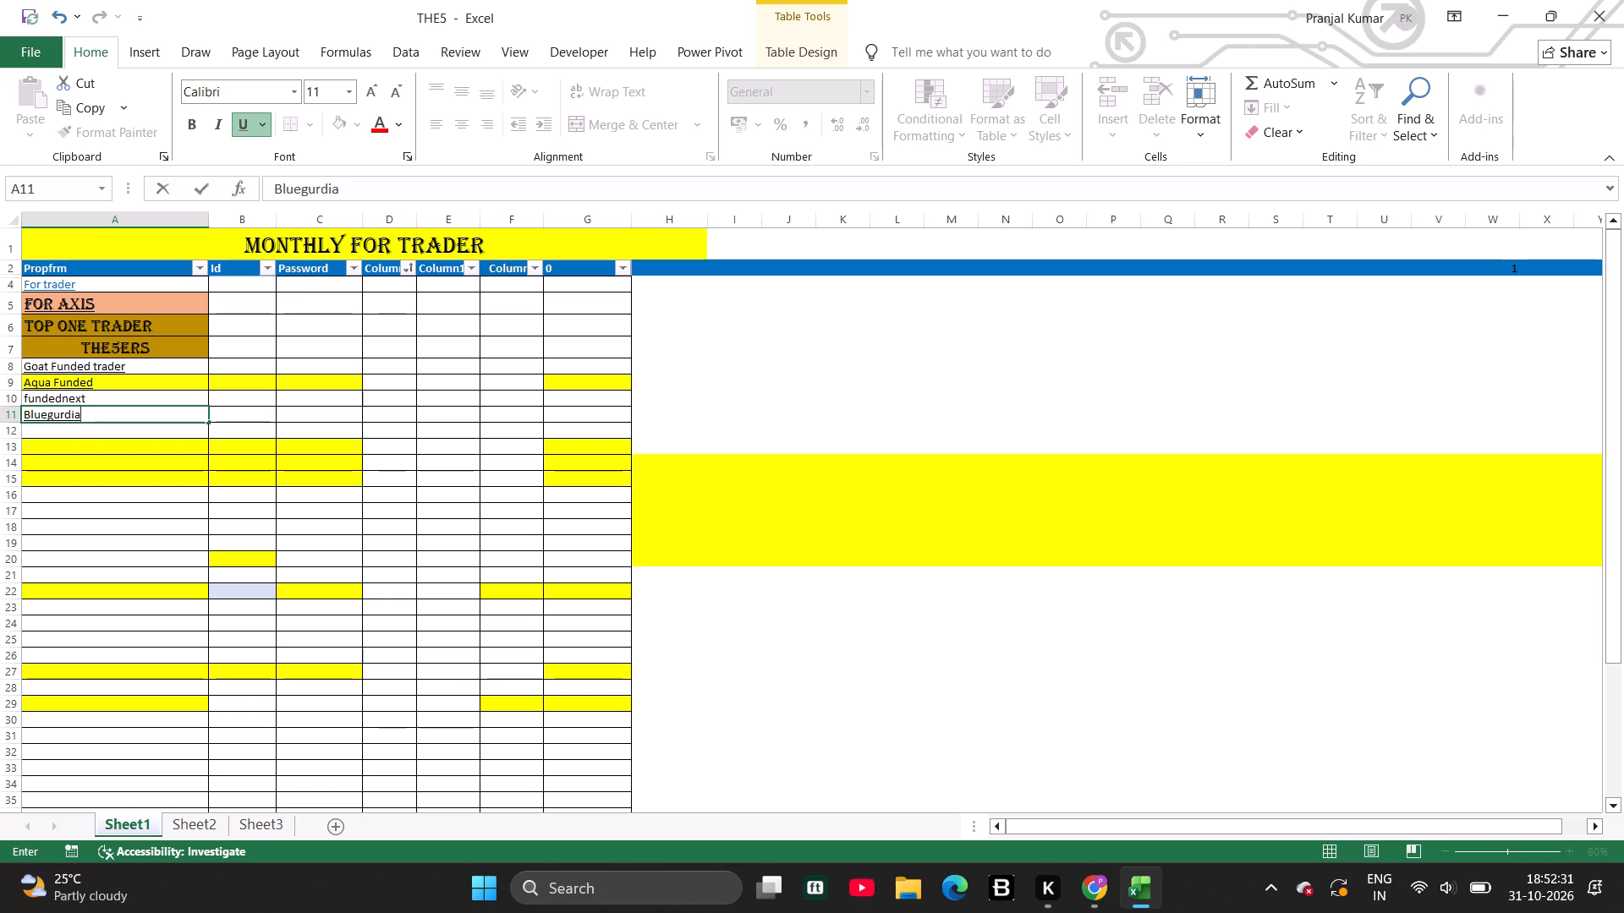
key("m")
key("BackSpace")
key("n")
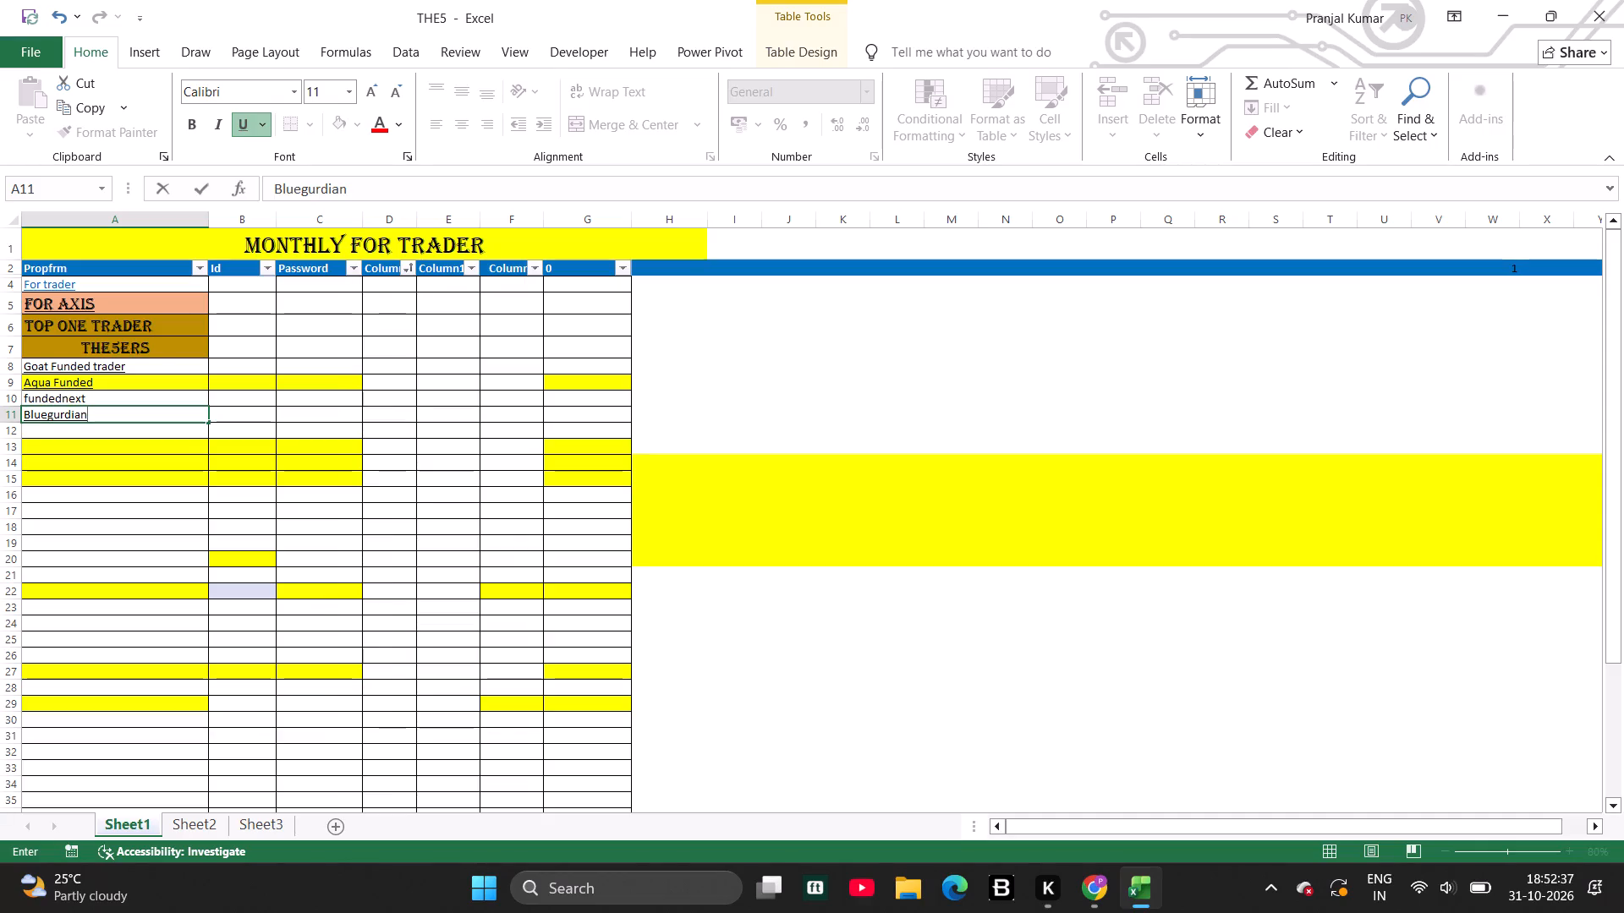
left_click(83, 424)
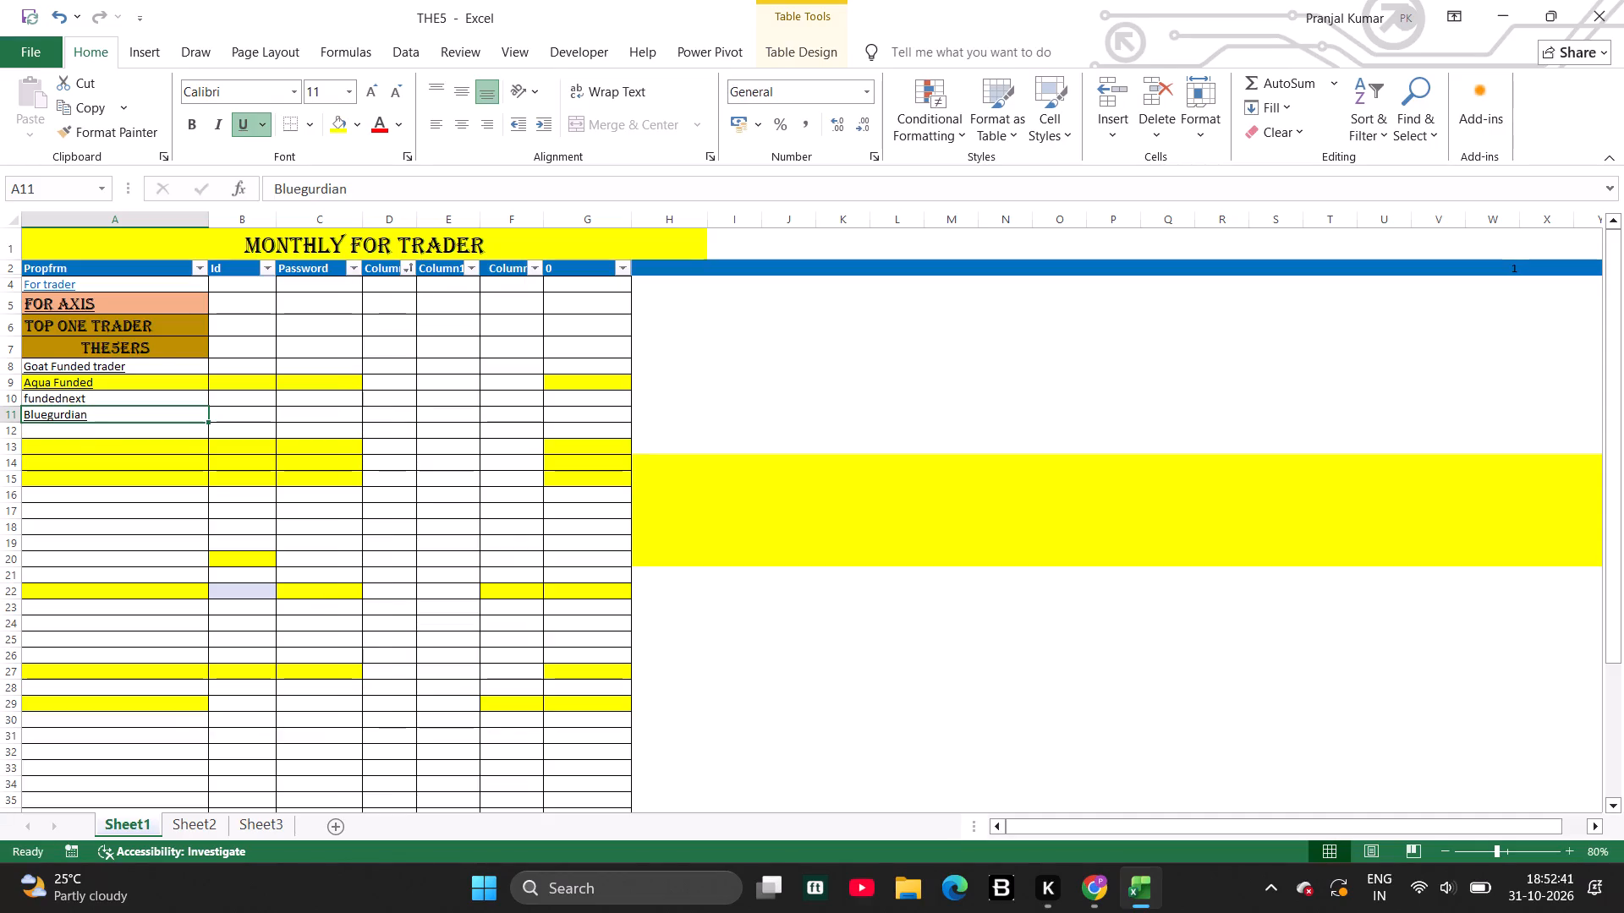
left_click(98, 435)
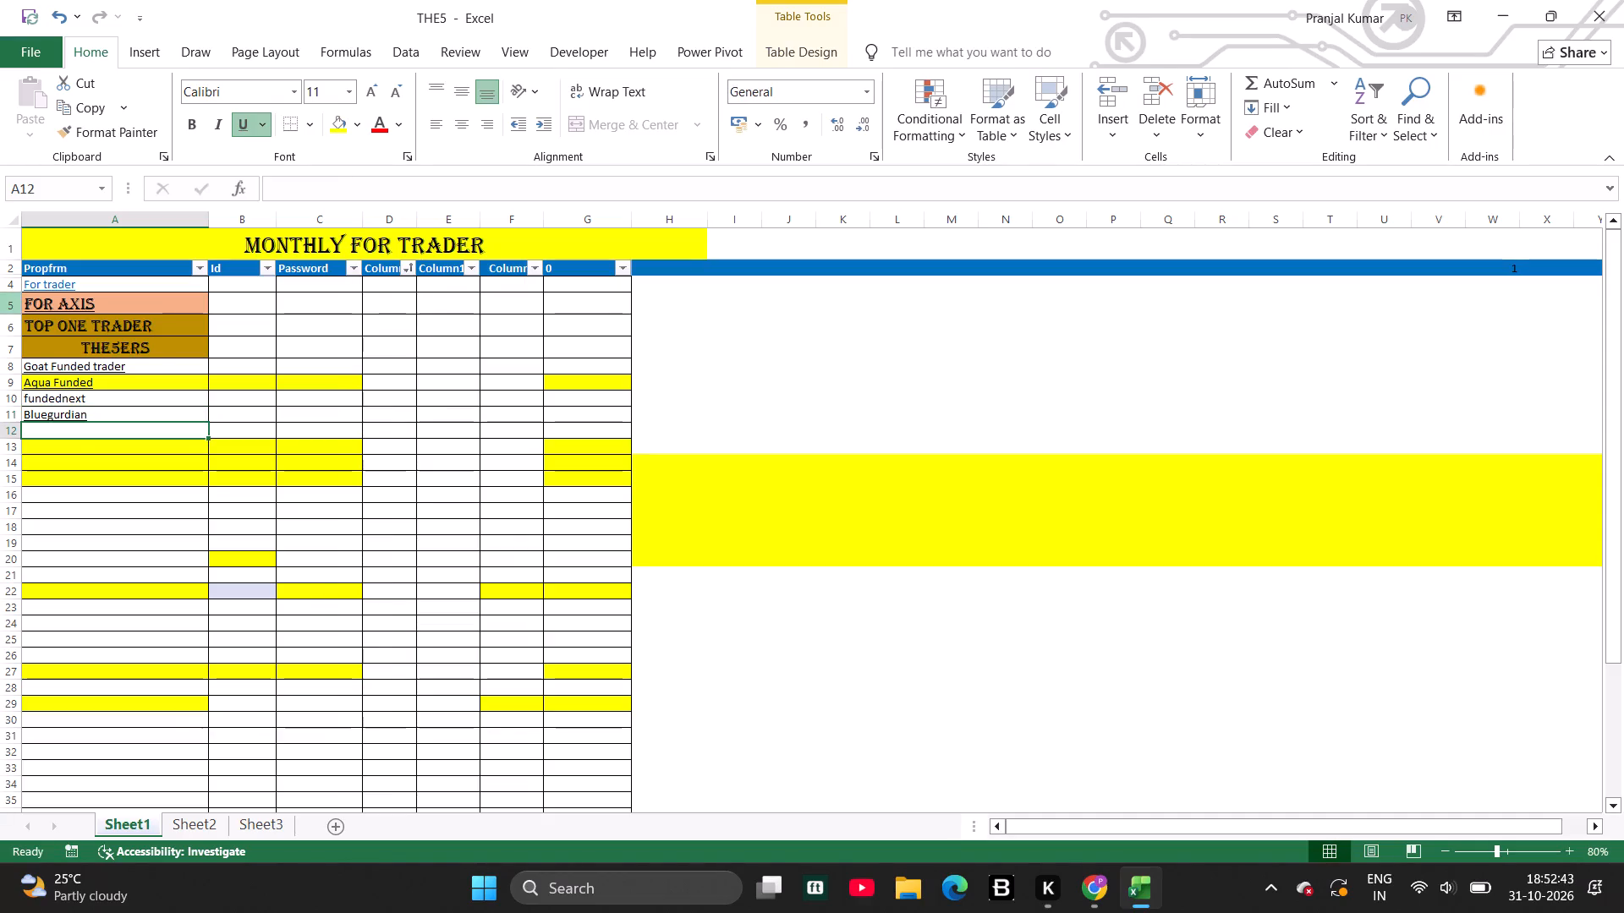
Unhide row 3 above the "For trader" row and clear its Propfrm entry in cell A3.
double_click(8, 278)
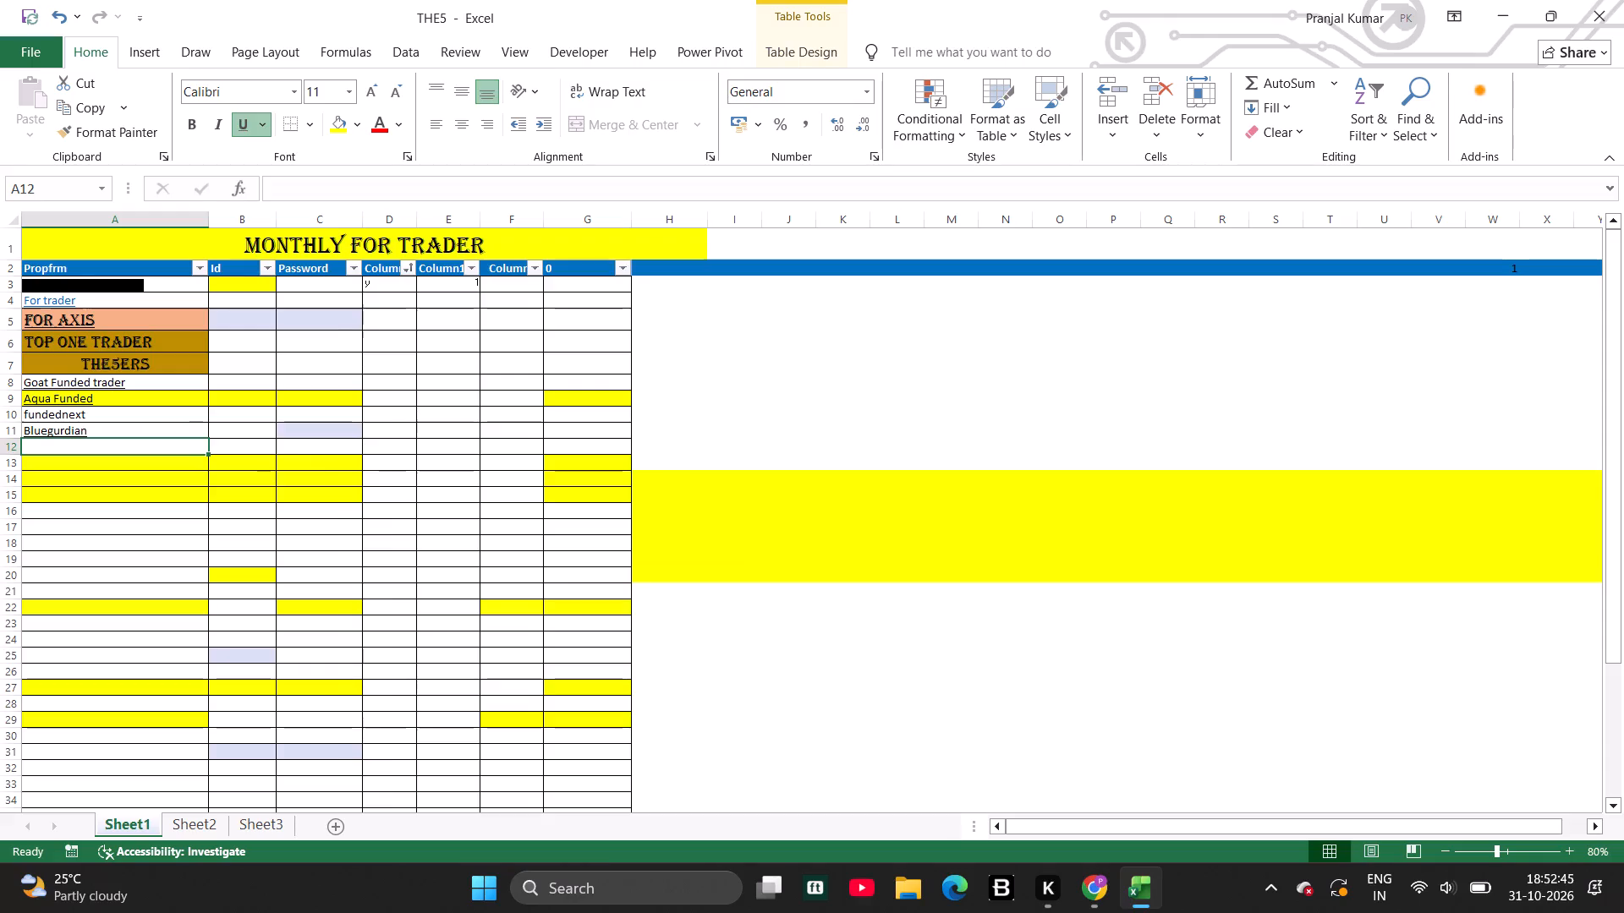
left_click(158, 287)
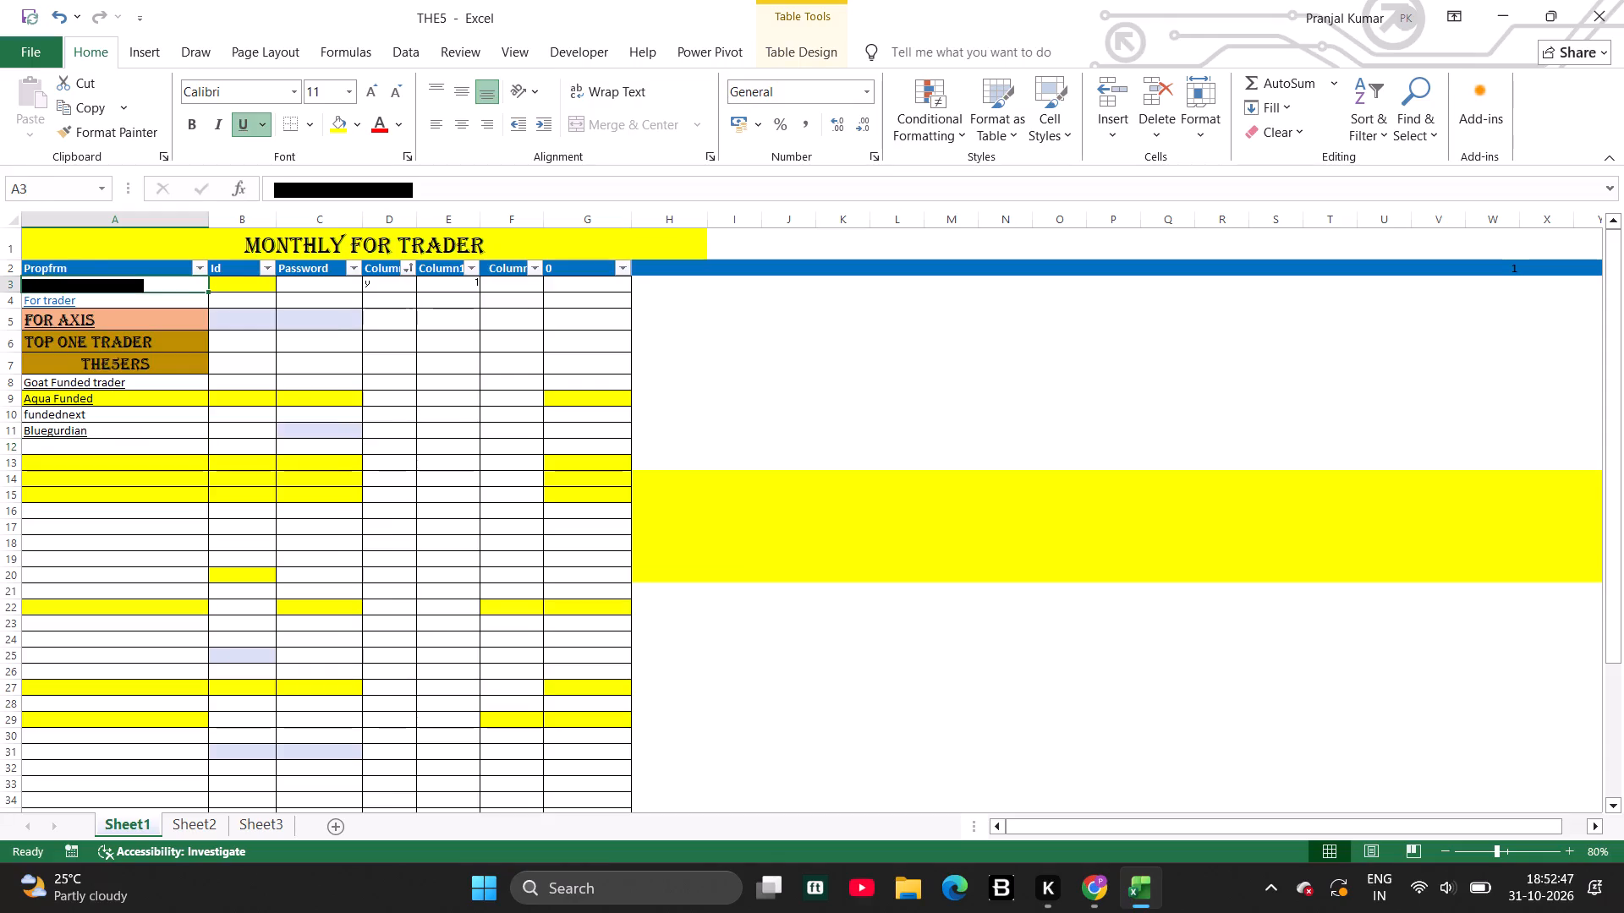
key("BackSpace")
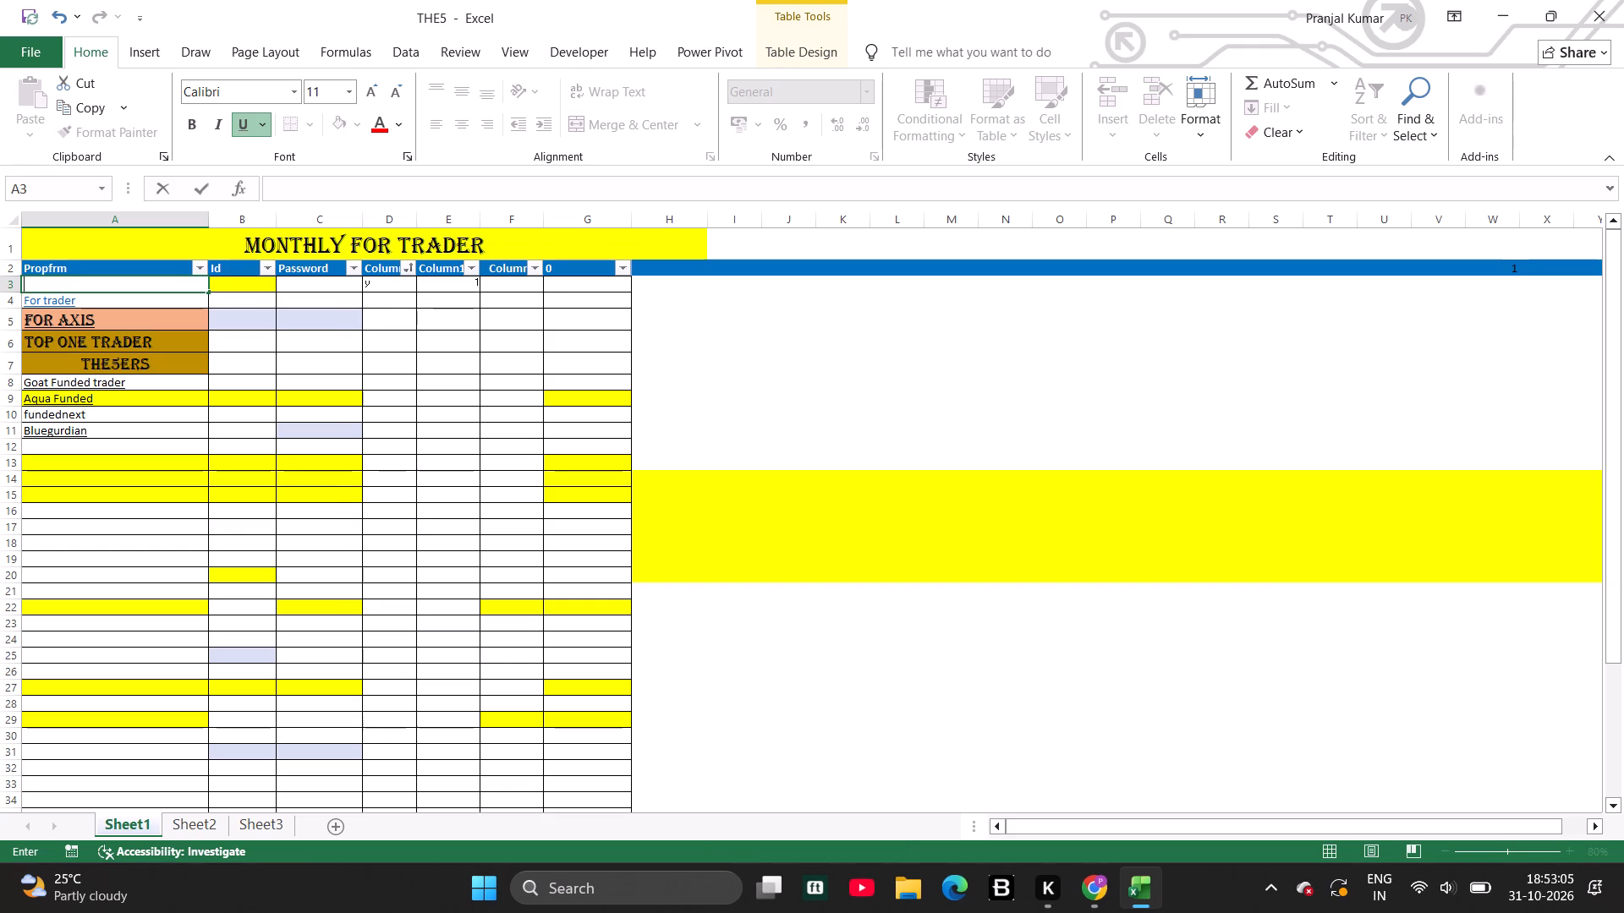
Rename the Column4 header in cell D2, beside the Password column, as "Server".
left_click(387, 284)
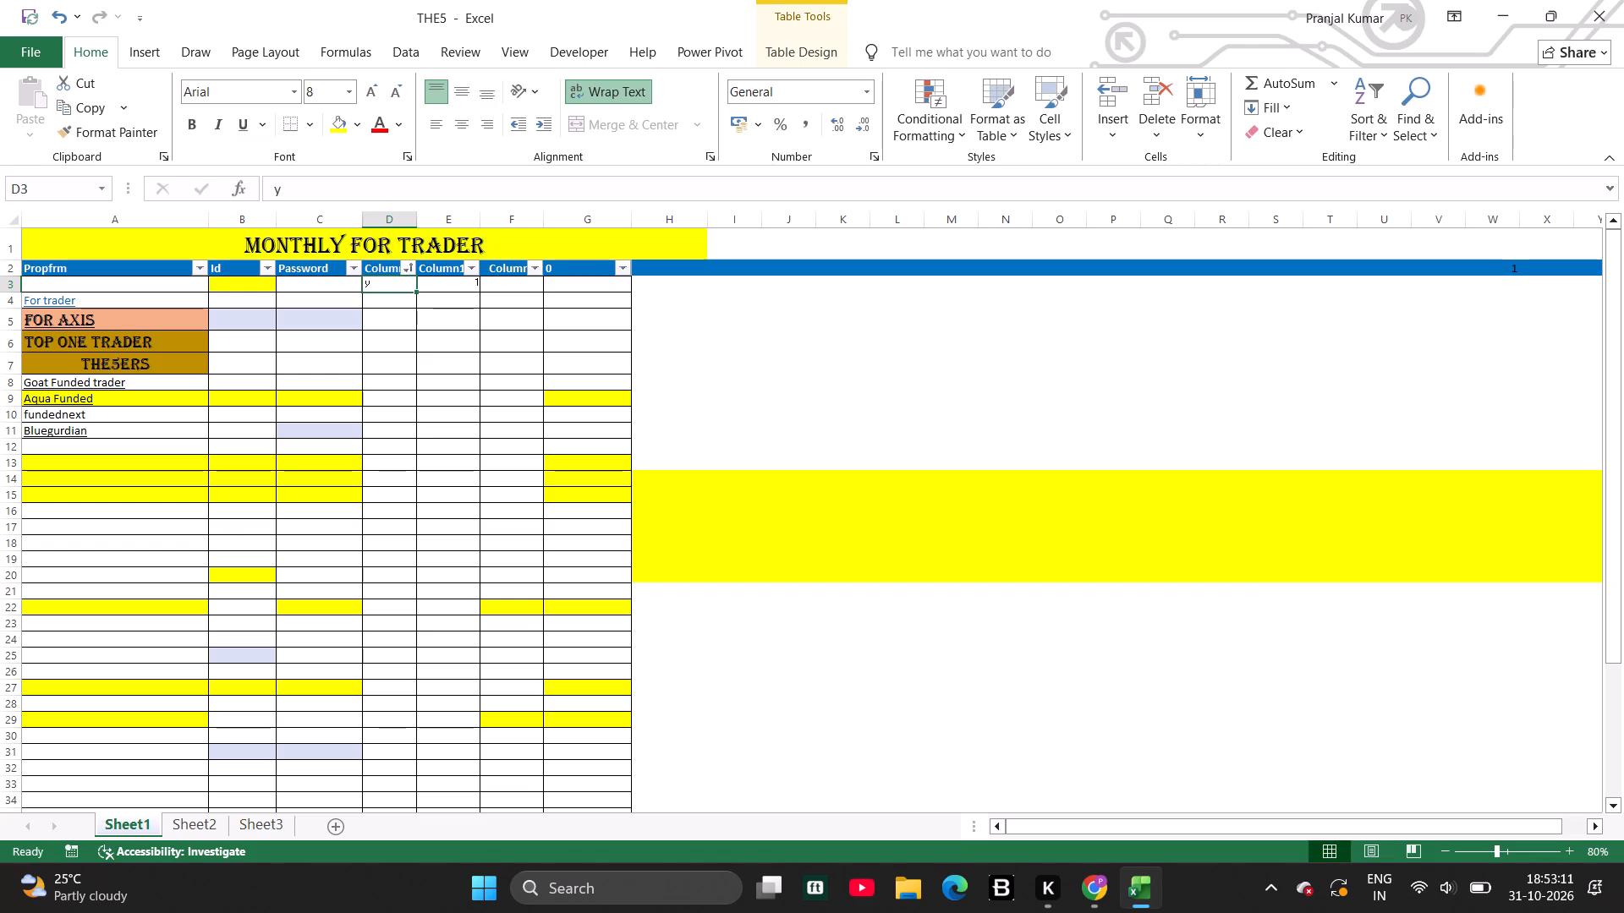
left_click(383, 272)
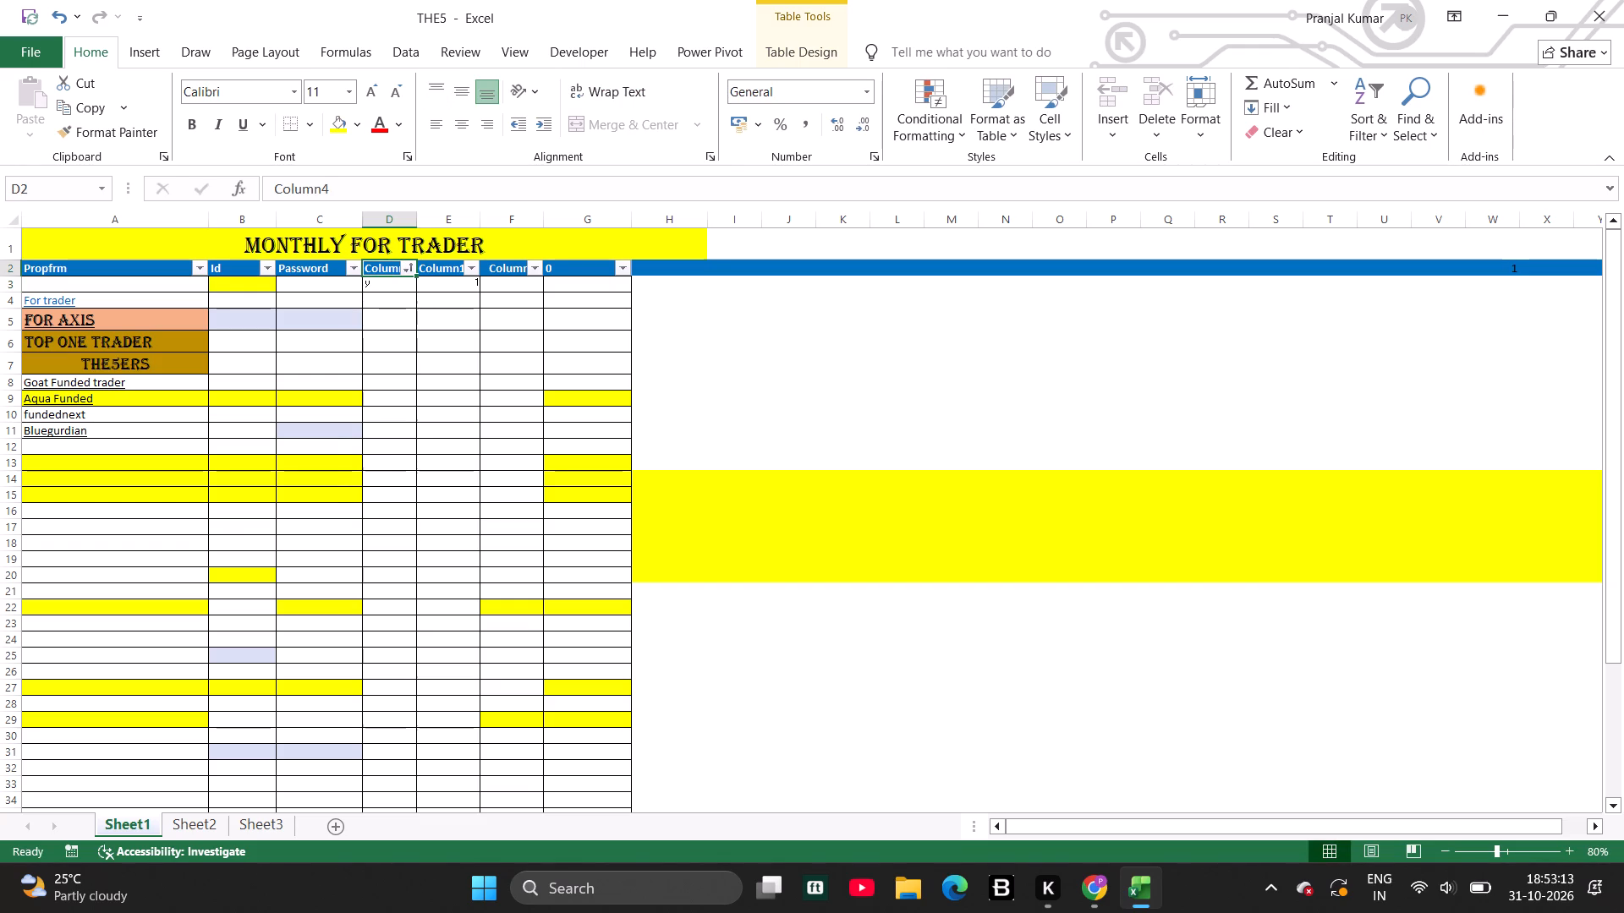
key("shift+s")
type("erv")
type("er")
key("space")
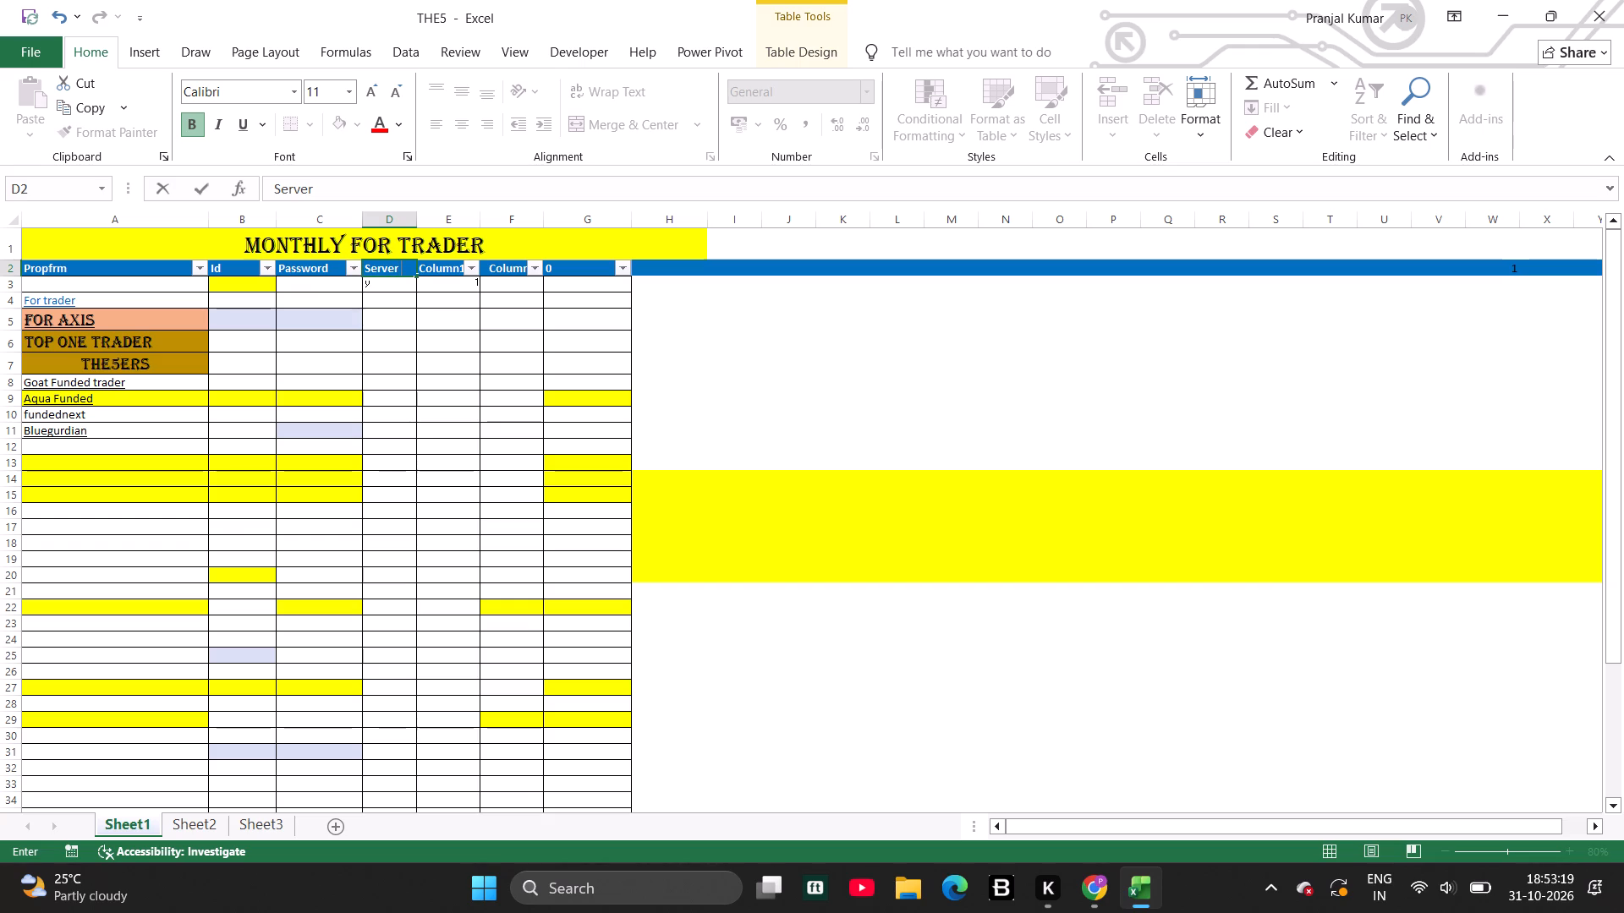
Fill column E from cell E3 down to E12 with the number series 1 to 10.
left_click(471, 287)
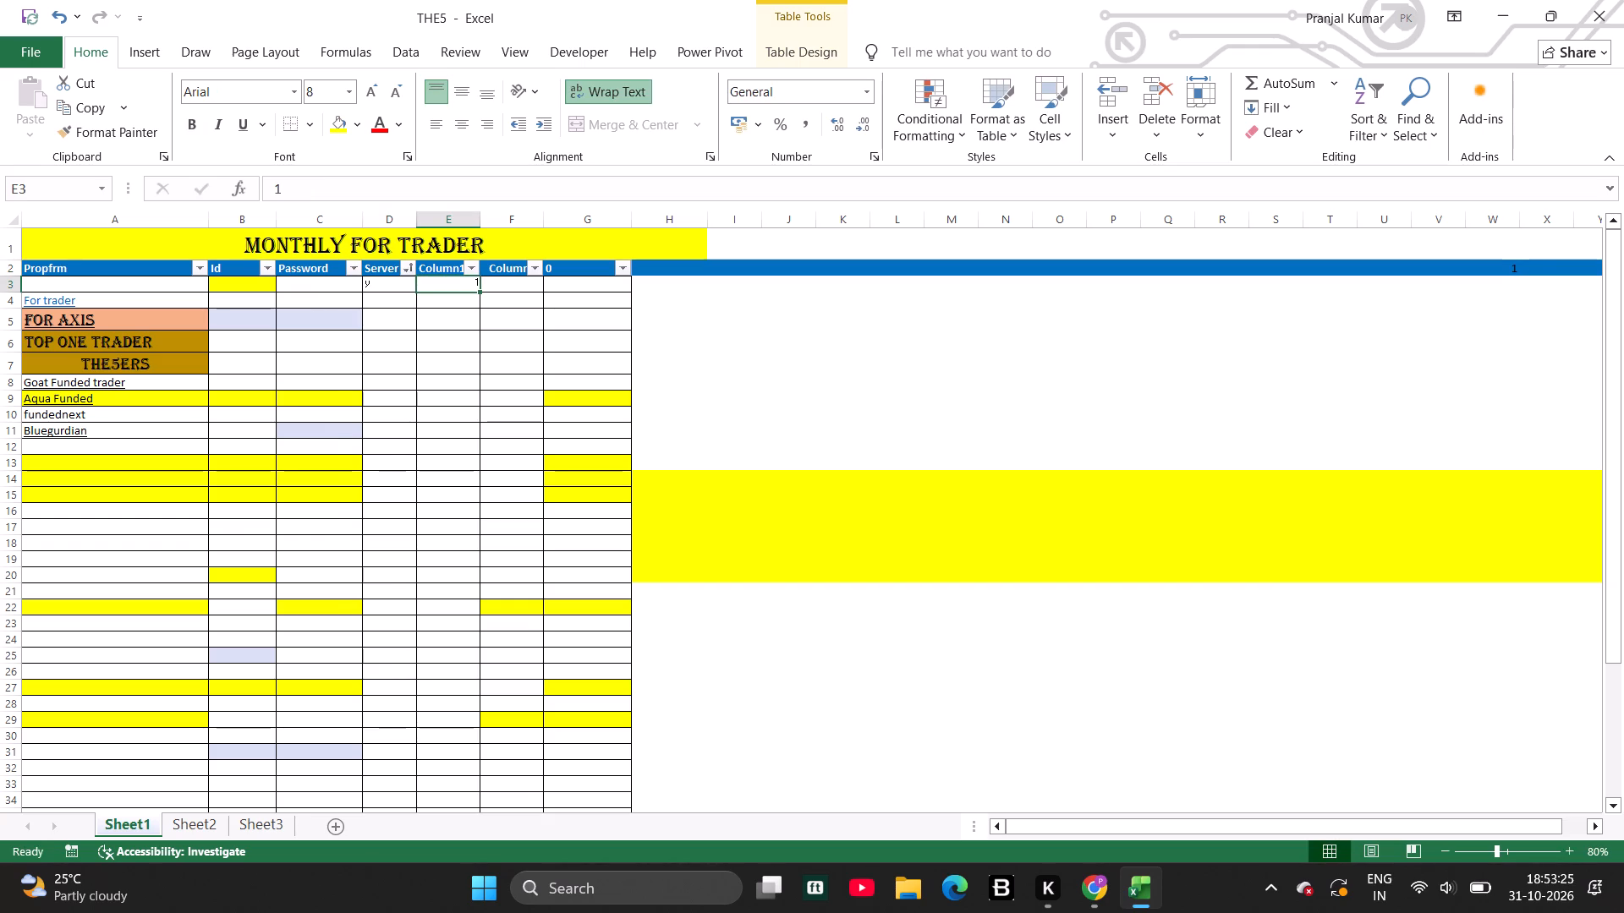
left_click_drag(480, 289, 499, 459)
left_click(491, 478)
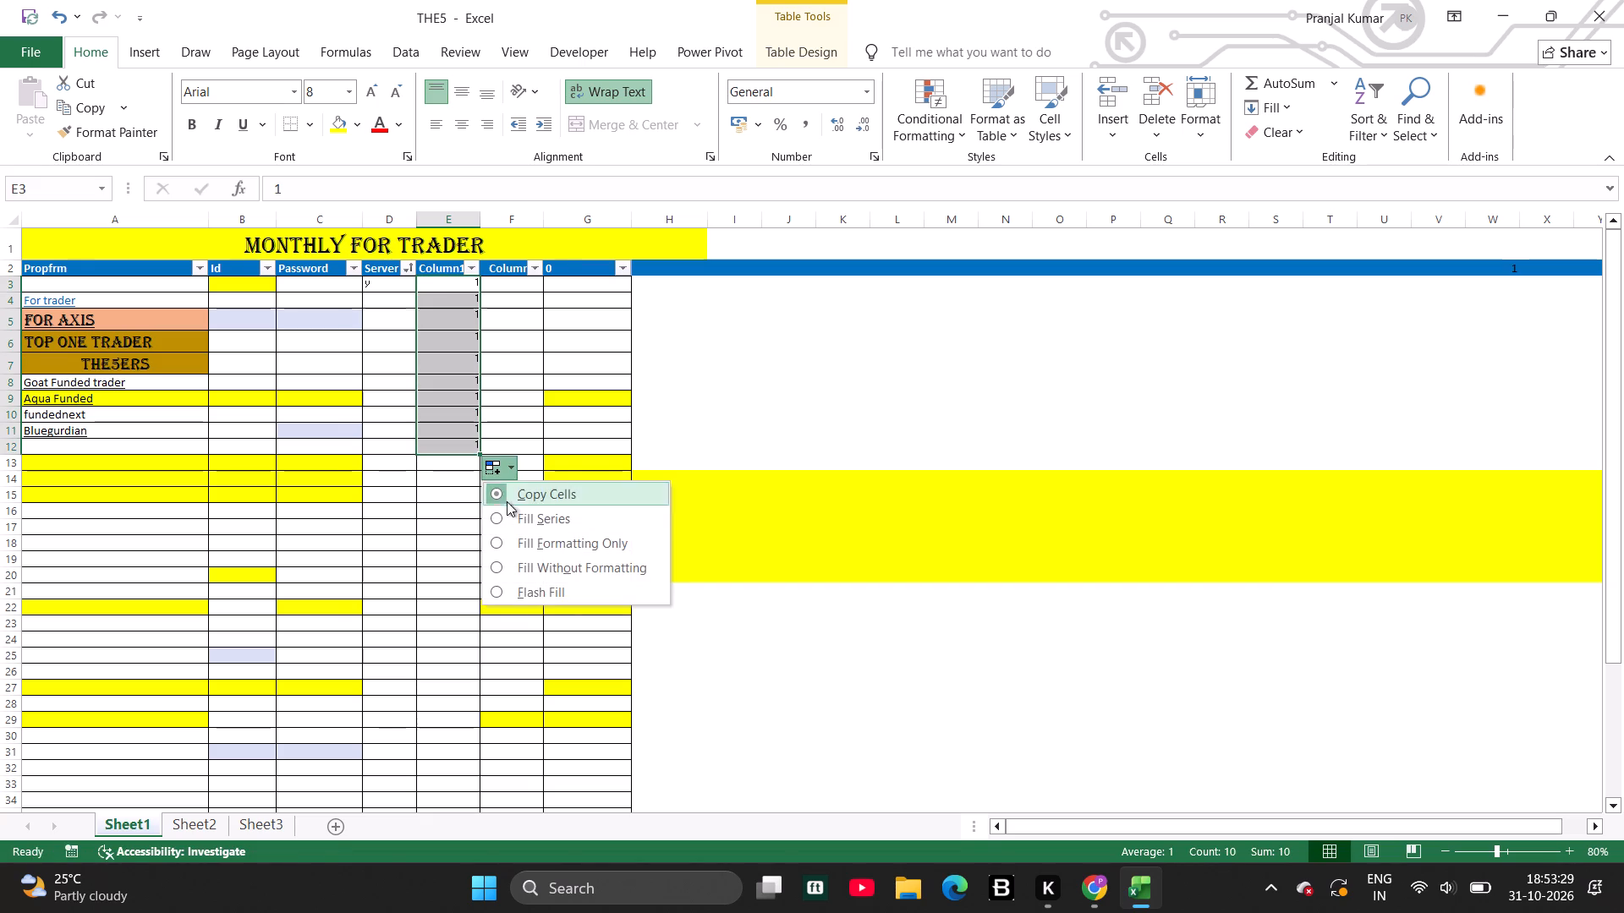
left_click(513, 523)
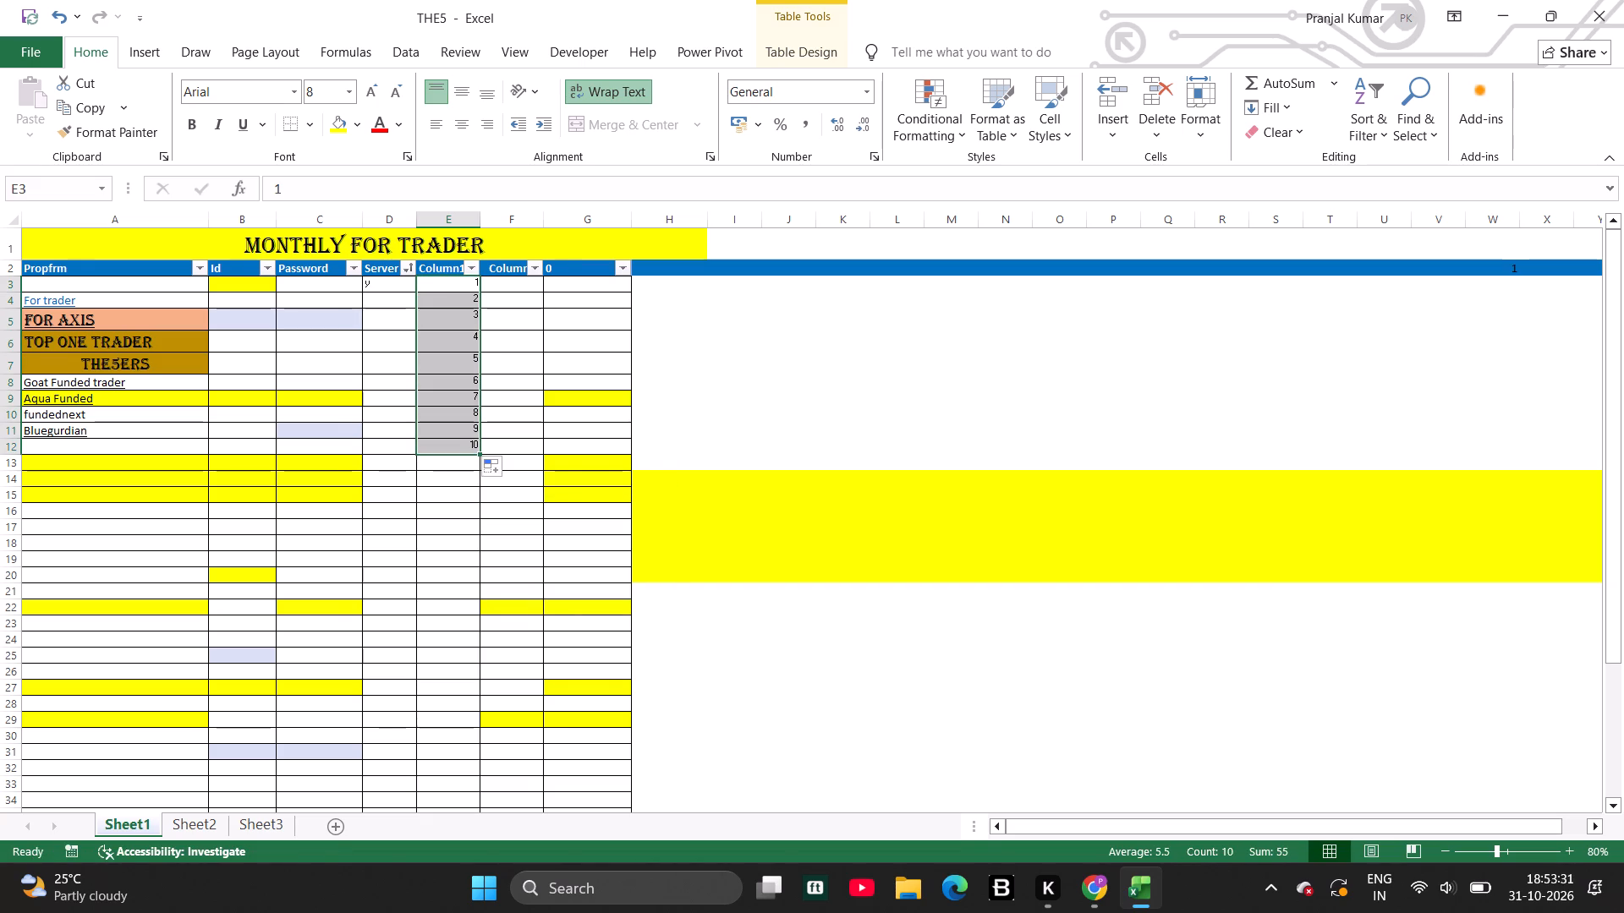
left_click(426, 558)
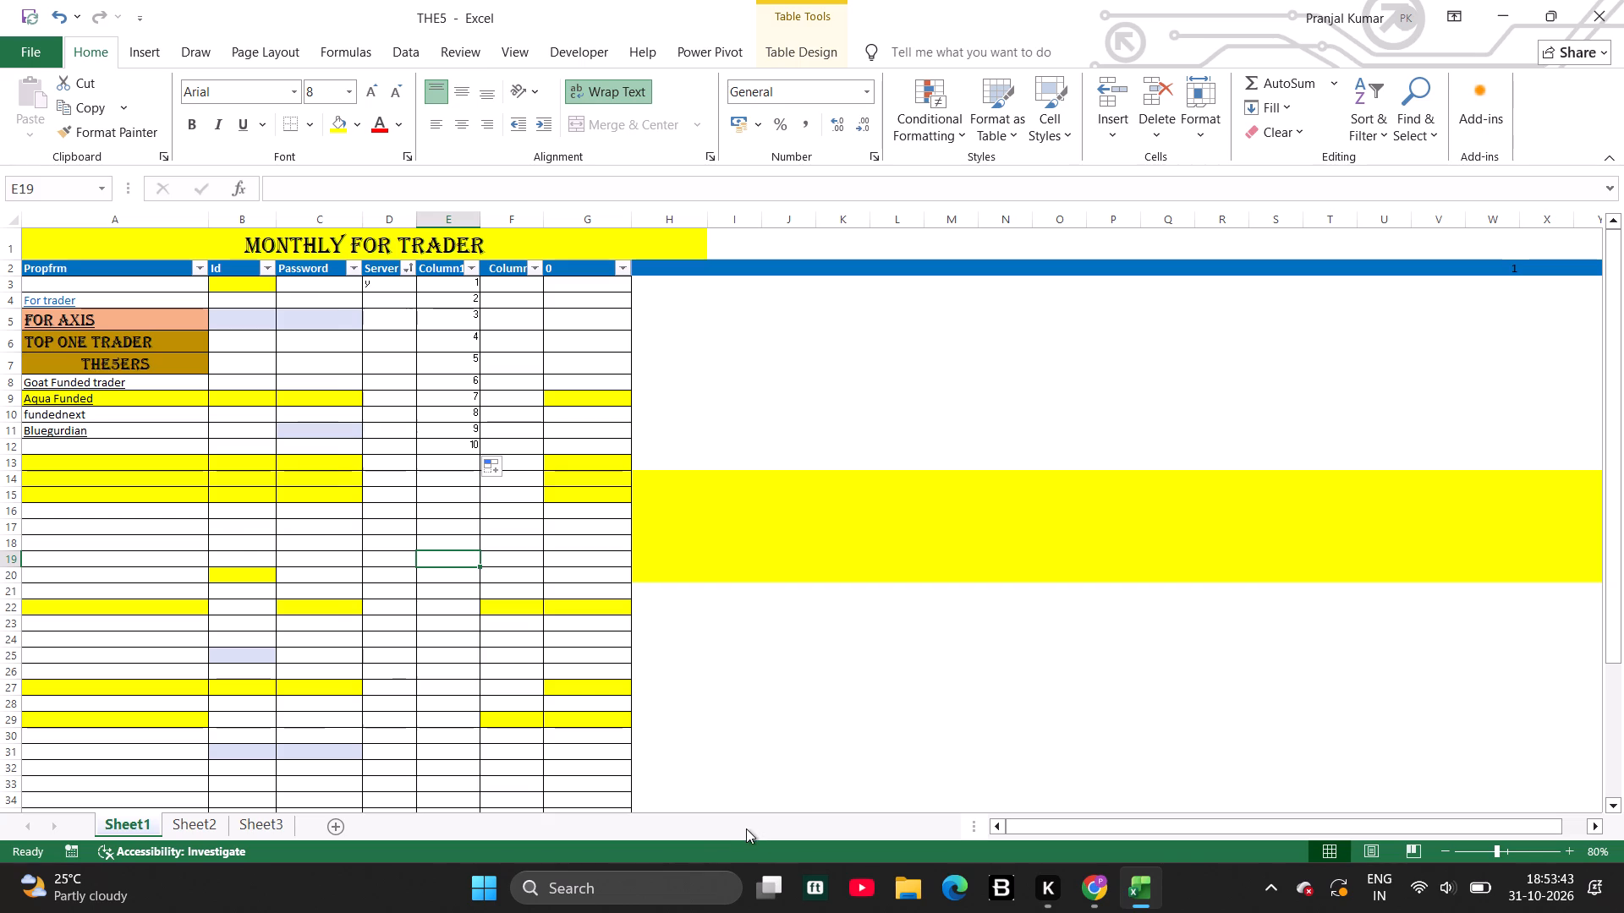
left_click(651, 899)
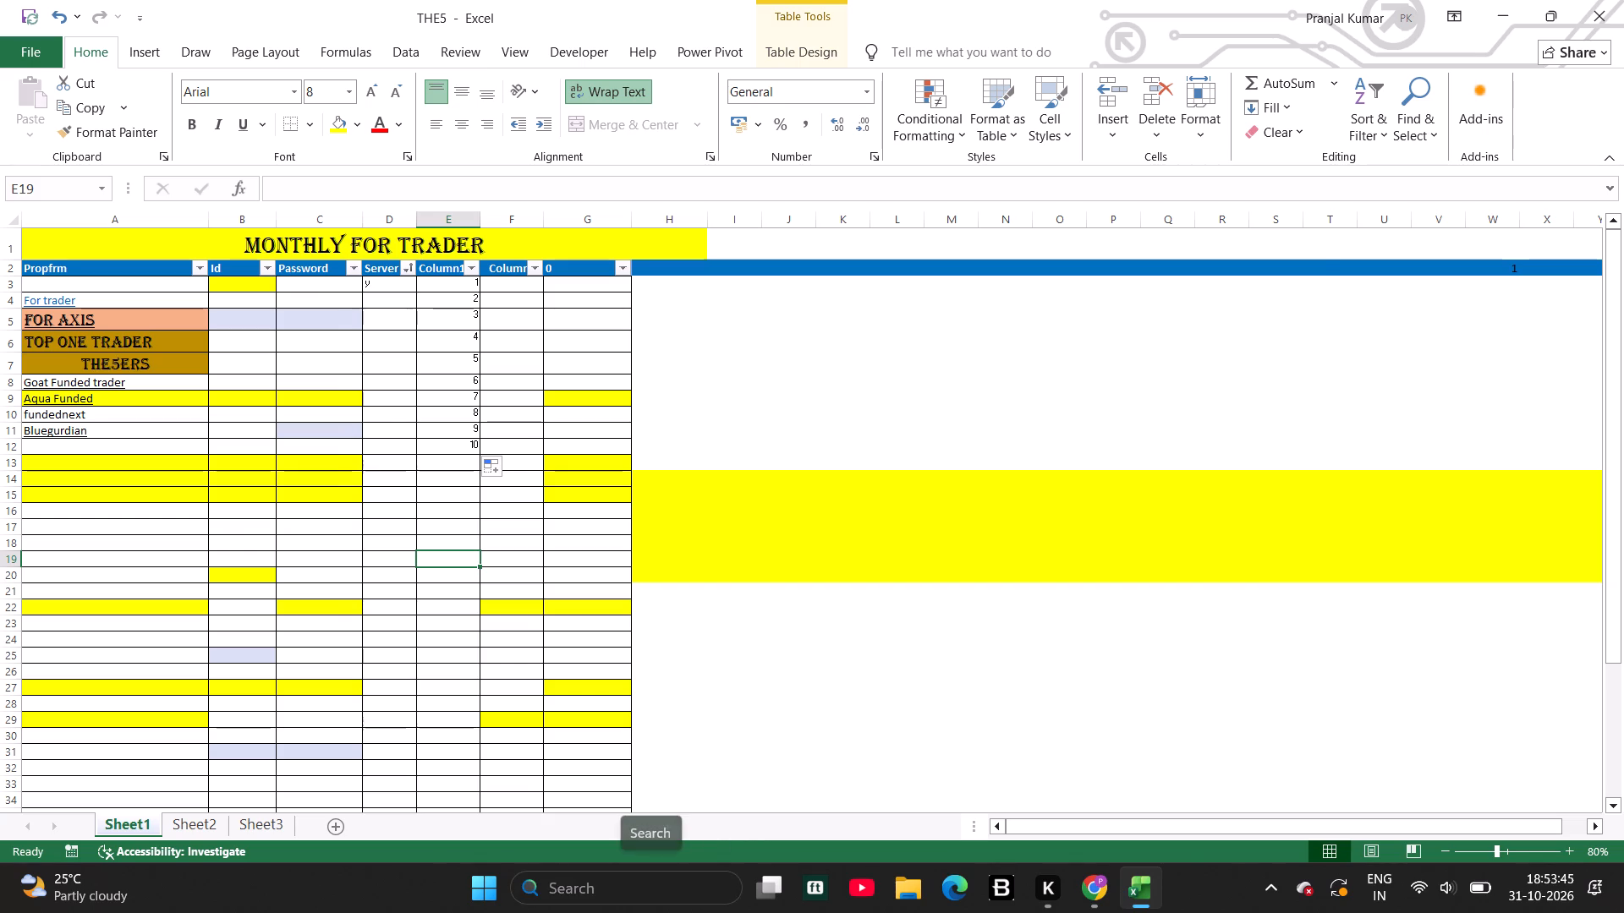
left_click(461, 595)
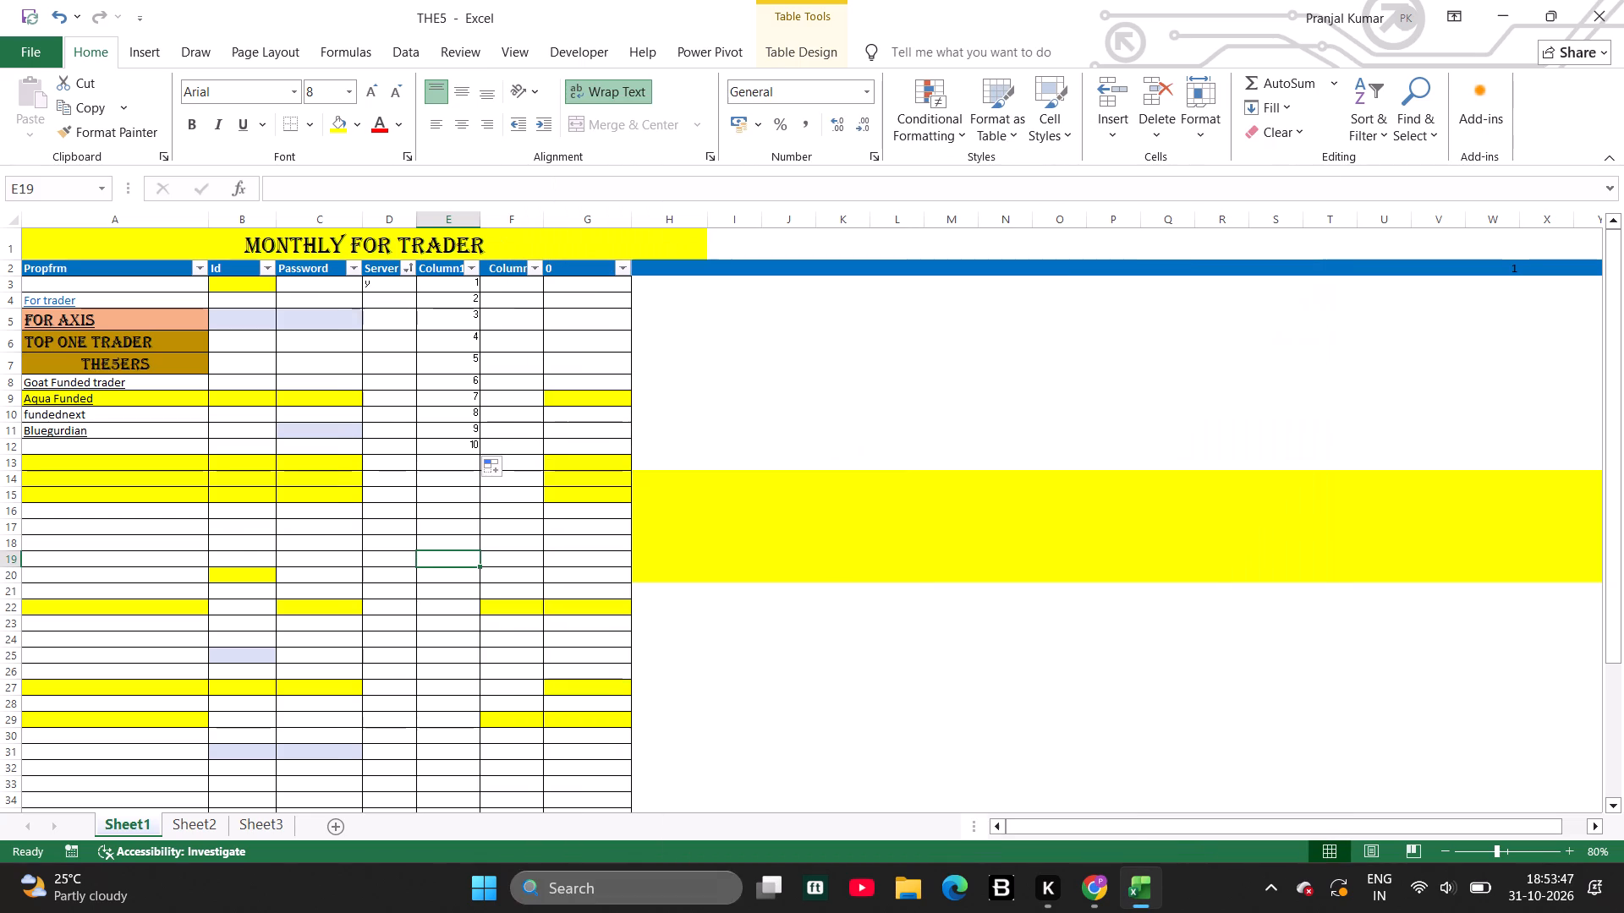
Switch to Chrome and open the standings of Blue Guardian's October Competition.
left_click(1097, 890)
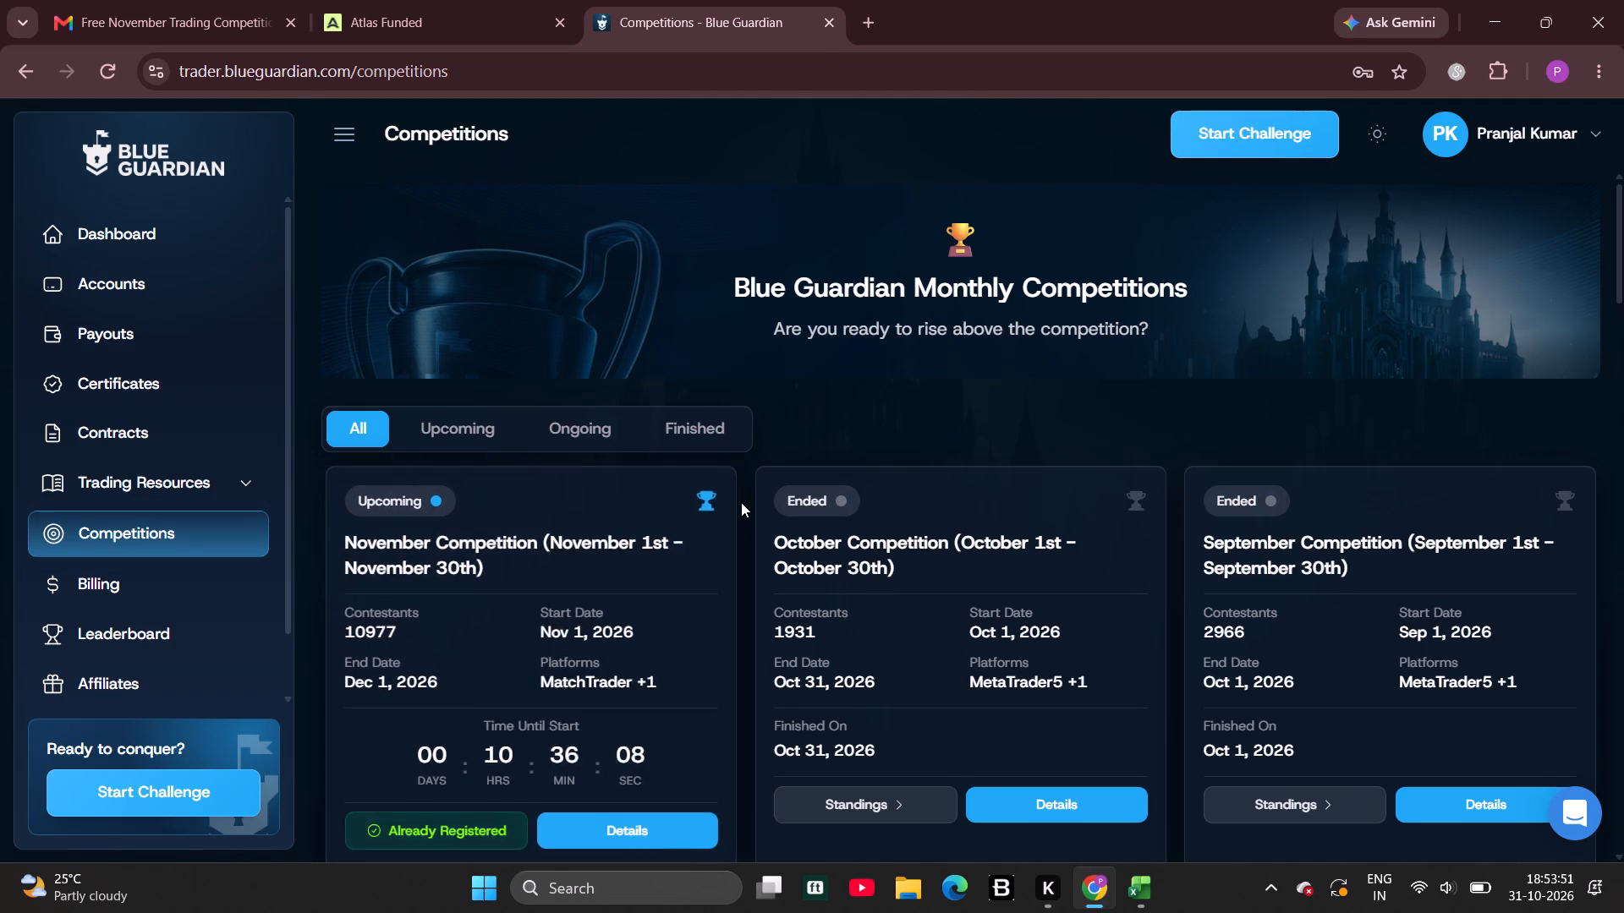
scroll(741, 502, "down", 2)
scroll(741, 502, "up", 1)
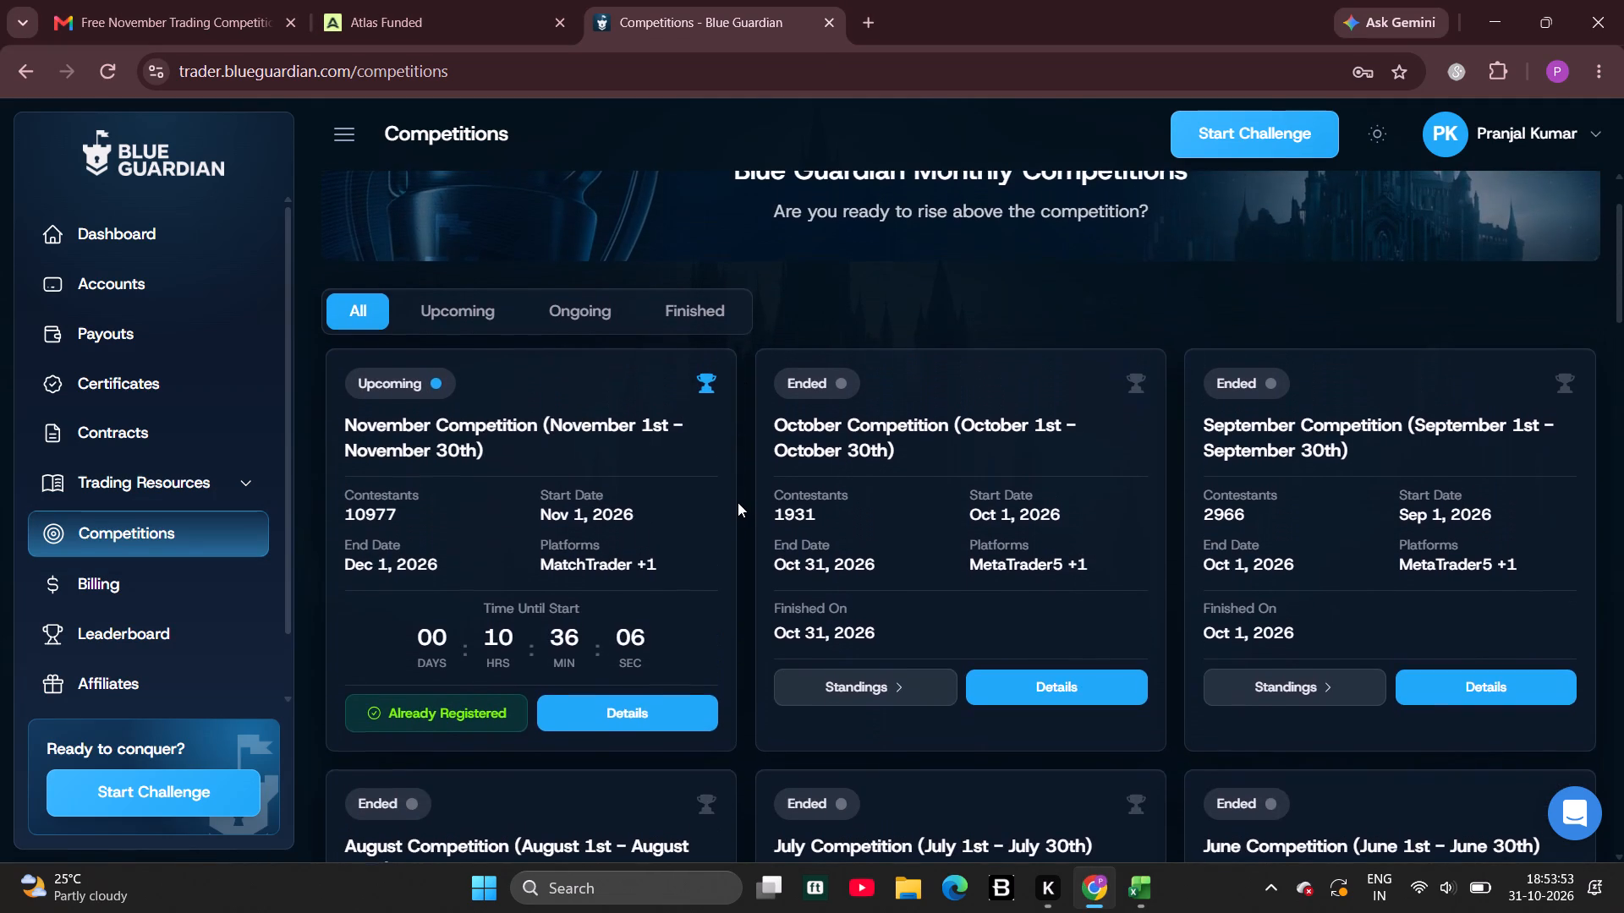
scroll(529, 491, "down", 1)
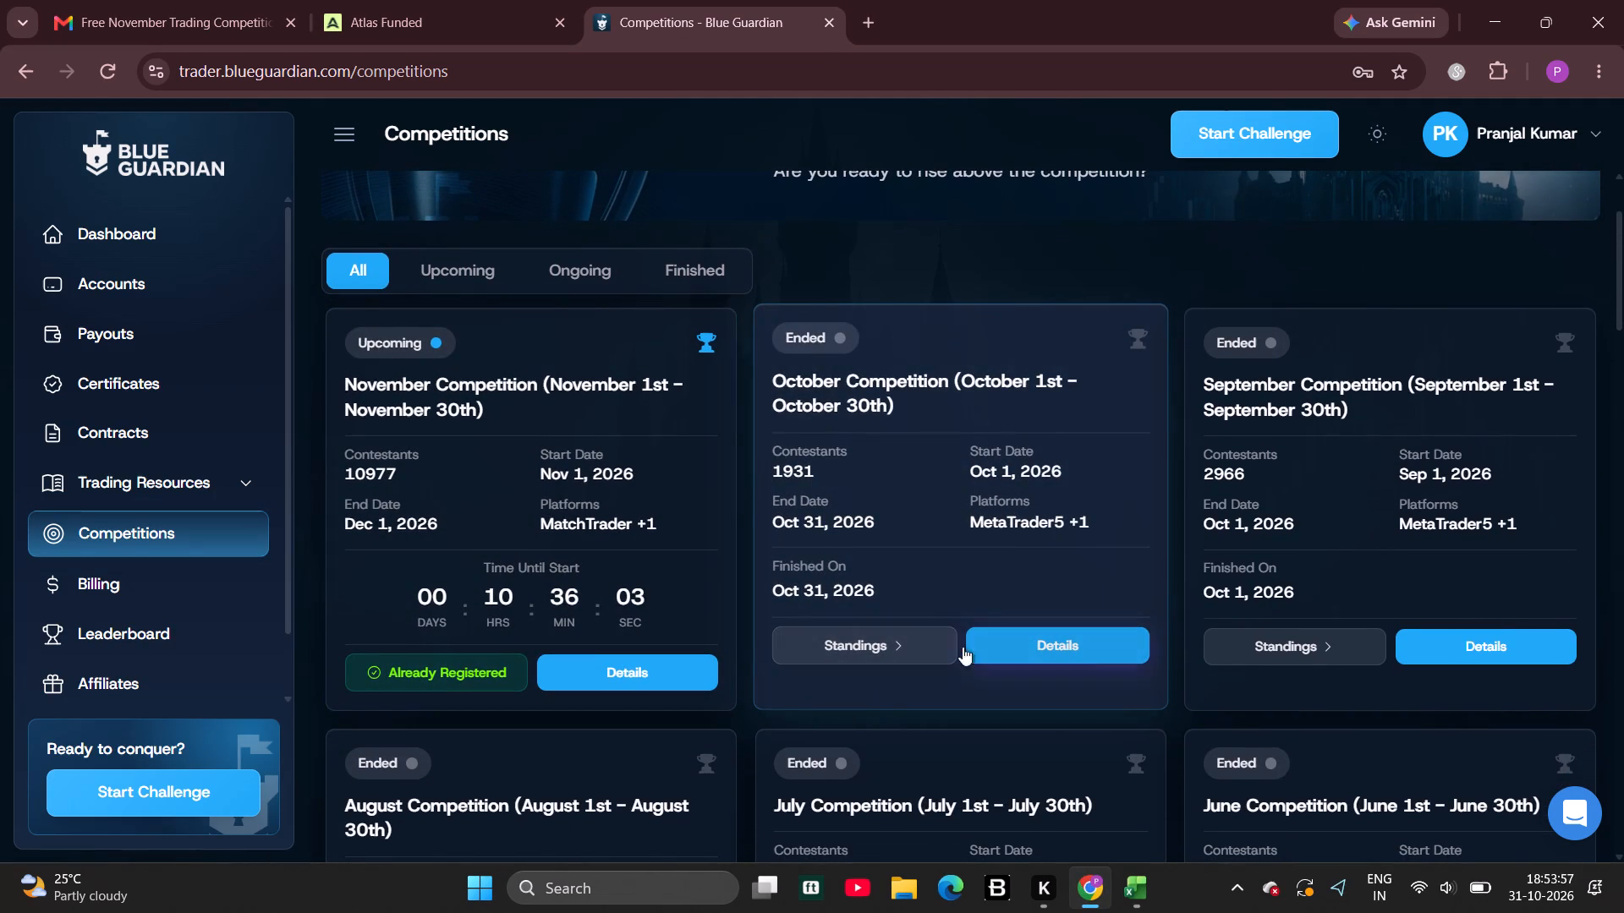
left_click(915, 648)
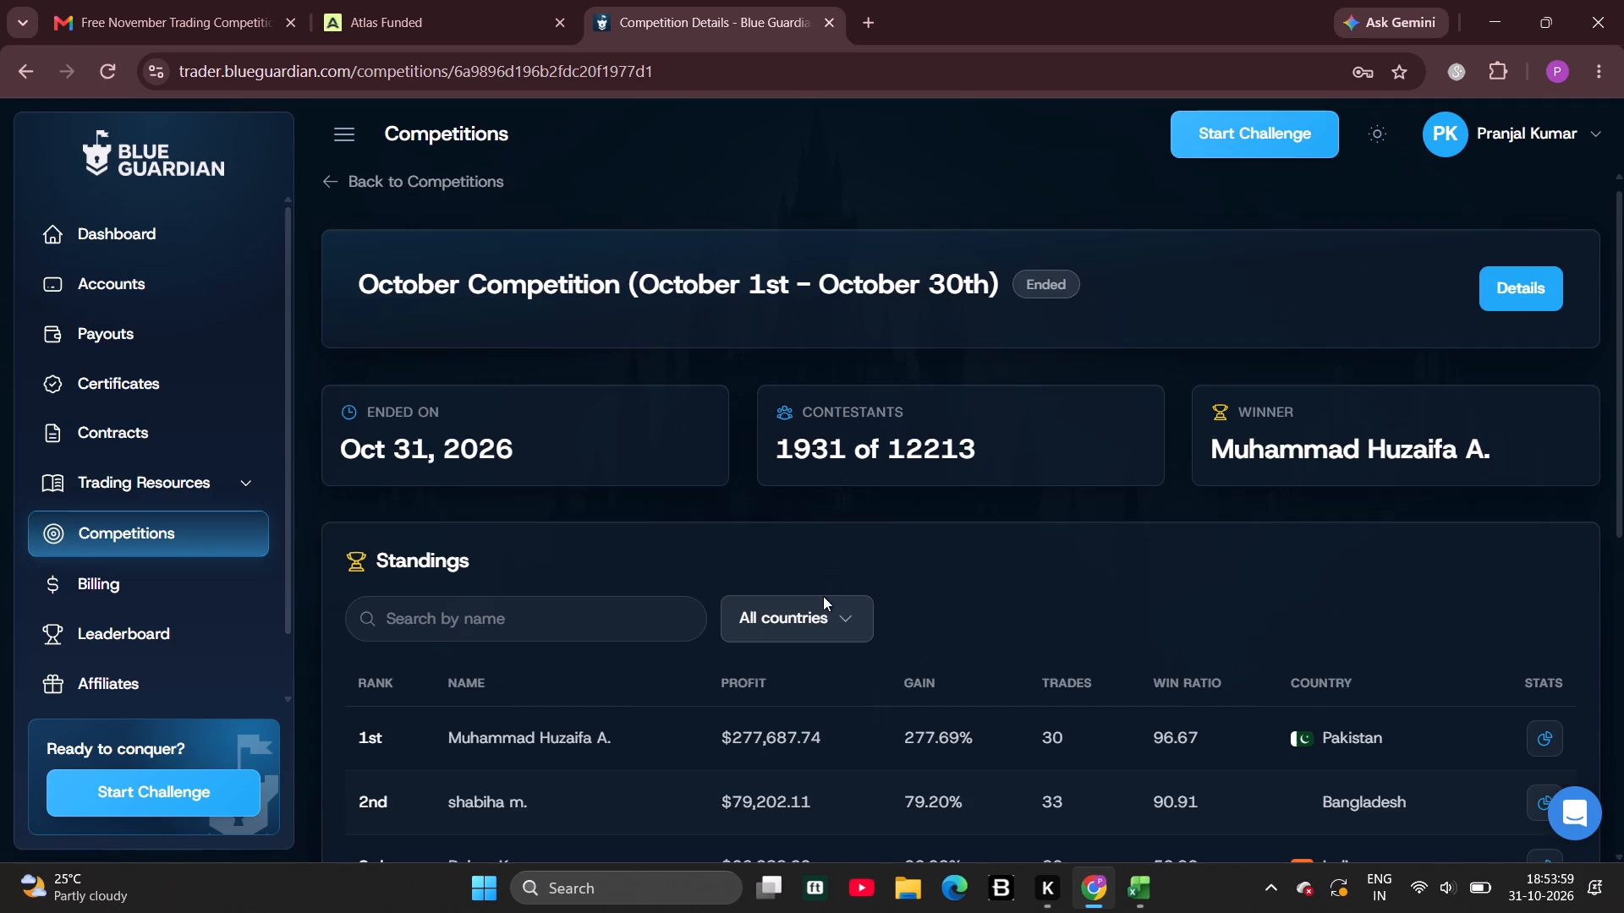
Show 100 rows per page in the October Competition standings and examine the ranked traders' profits and gains.
scroll(808, 591, "down", 11)
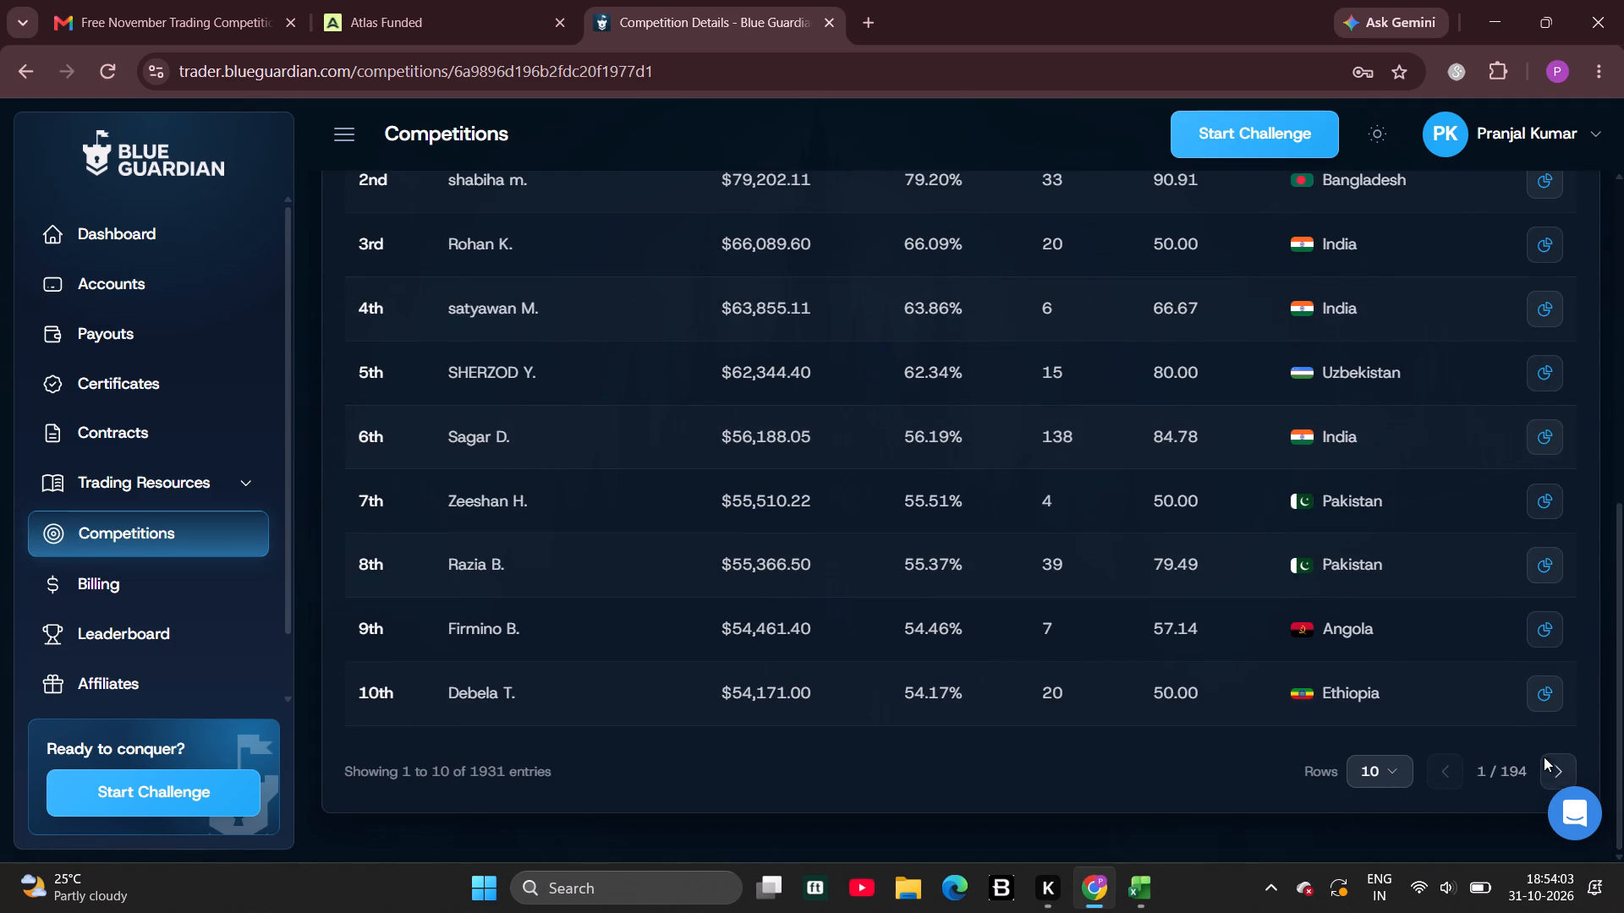
left_click(1380, 779)
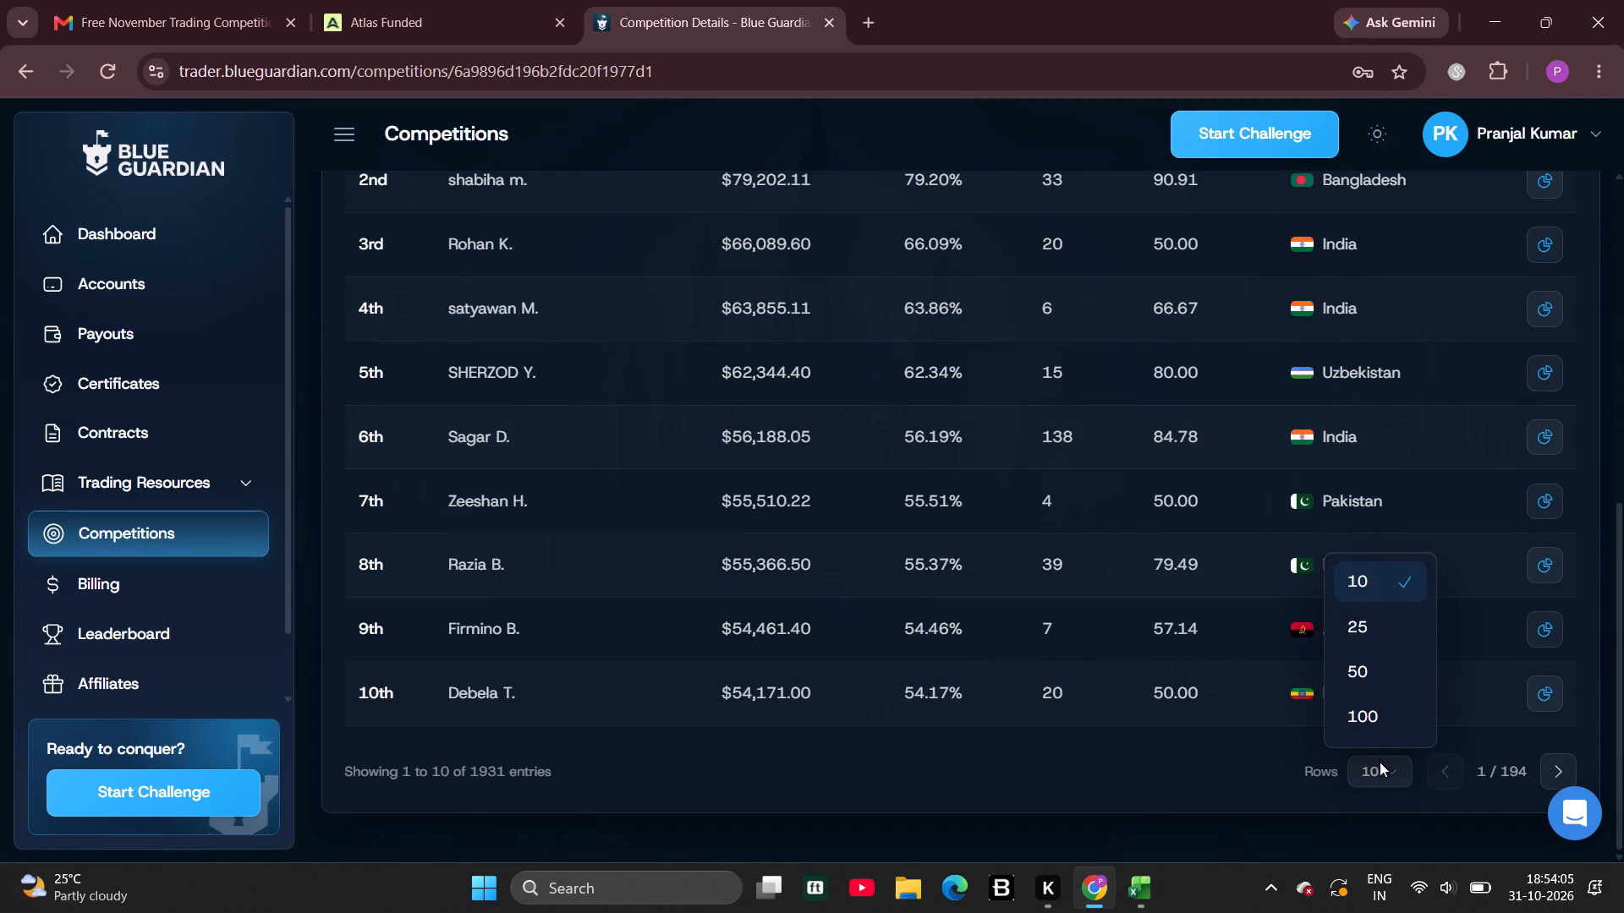
left_click(1373, 724)
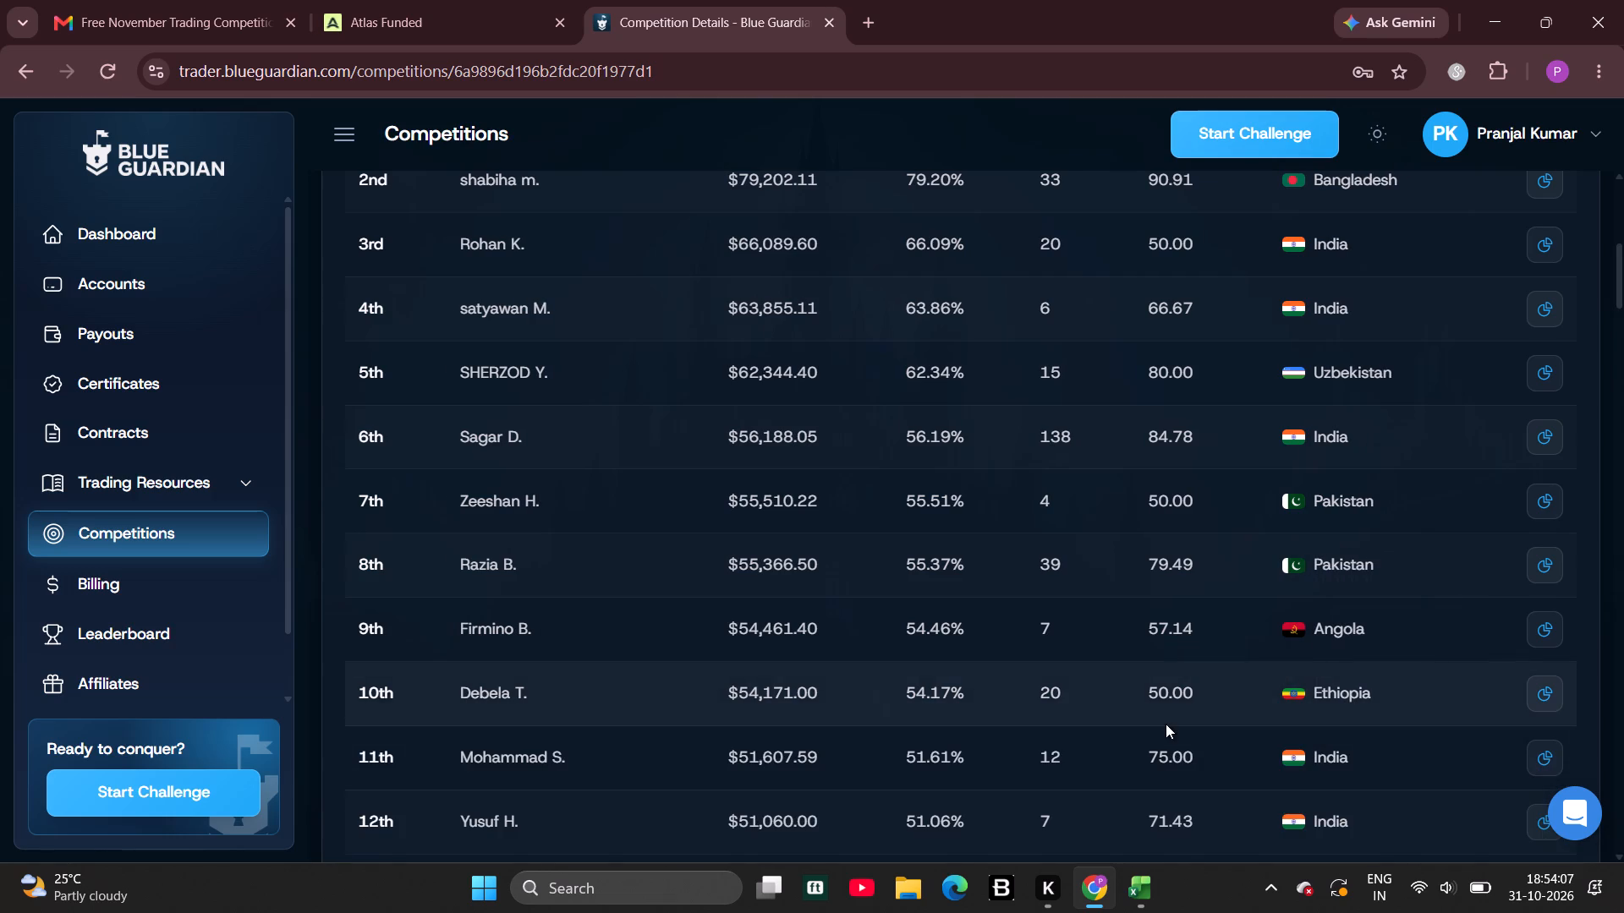
scroll(1166, 724, "down", 11)
scroll(1166, 724, "up", 5)
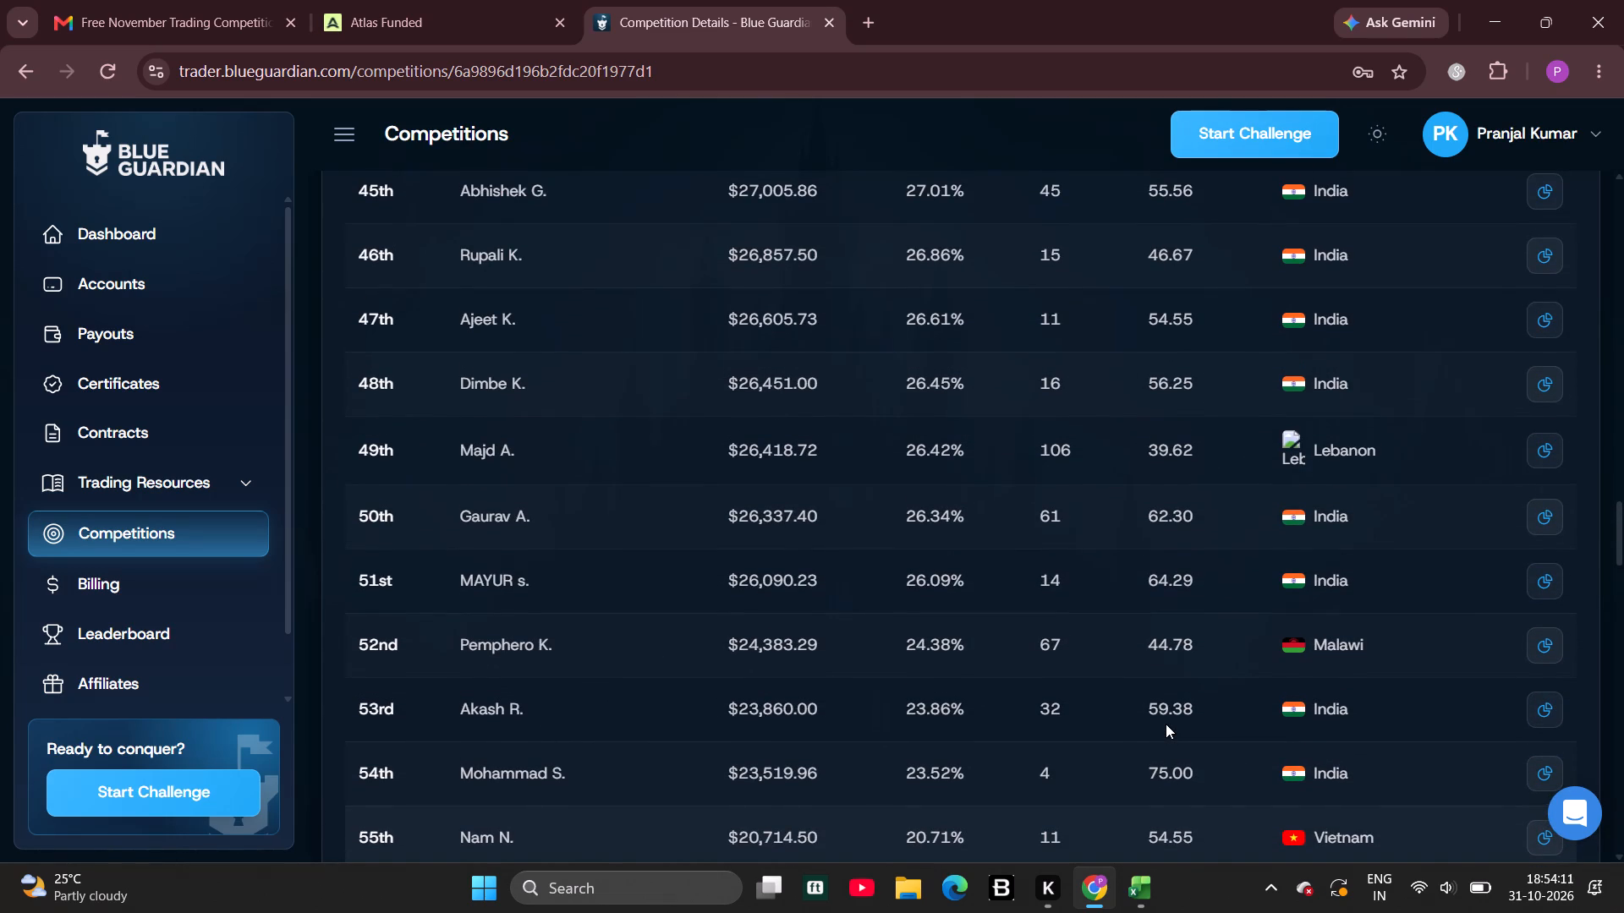
scroll(1166, 724, "up", 3)
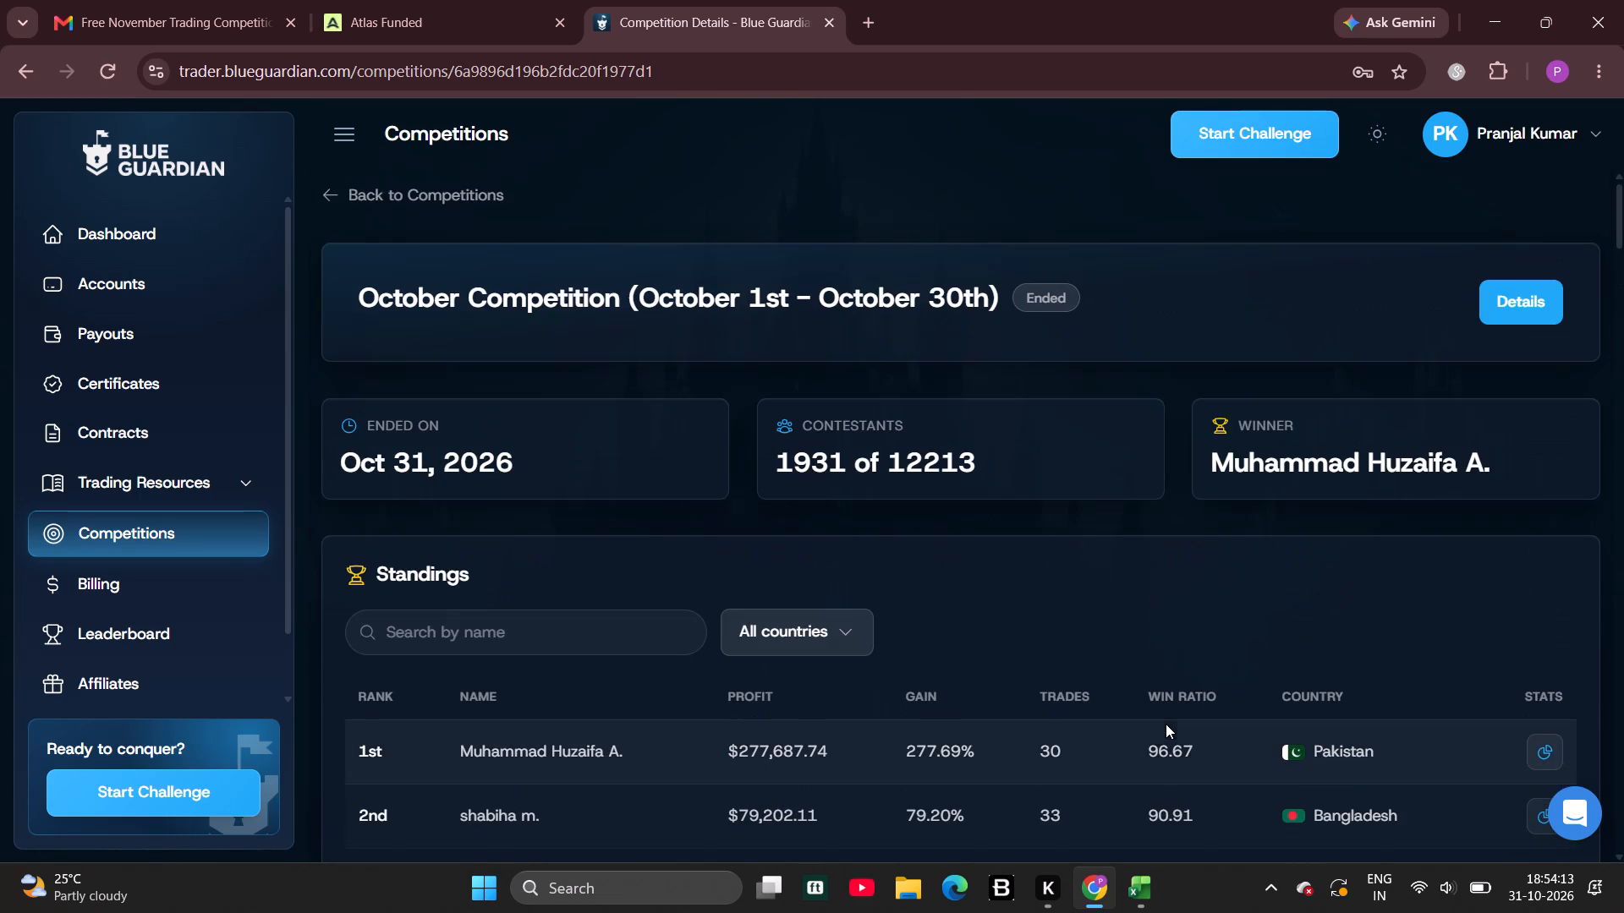
scroll(1166, 724, "down", 6)
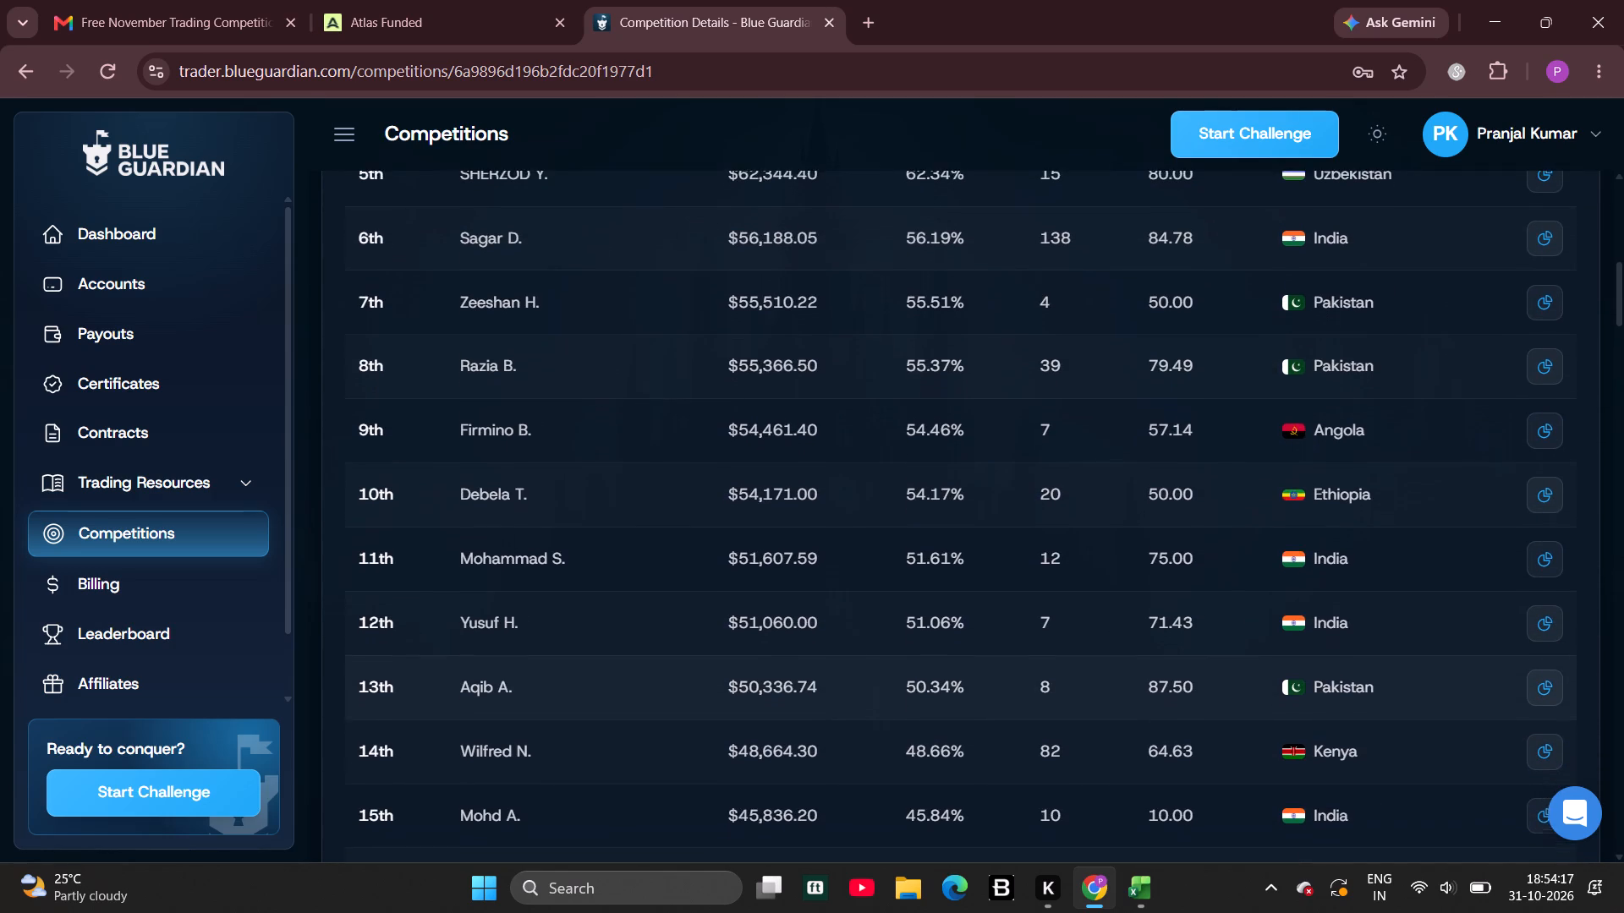
Review the profits and gains of the top-ranked traders in the October Competition standings.
scroll(1166, 724, "up", 4)
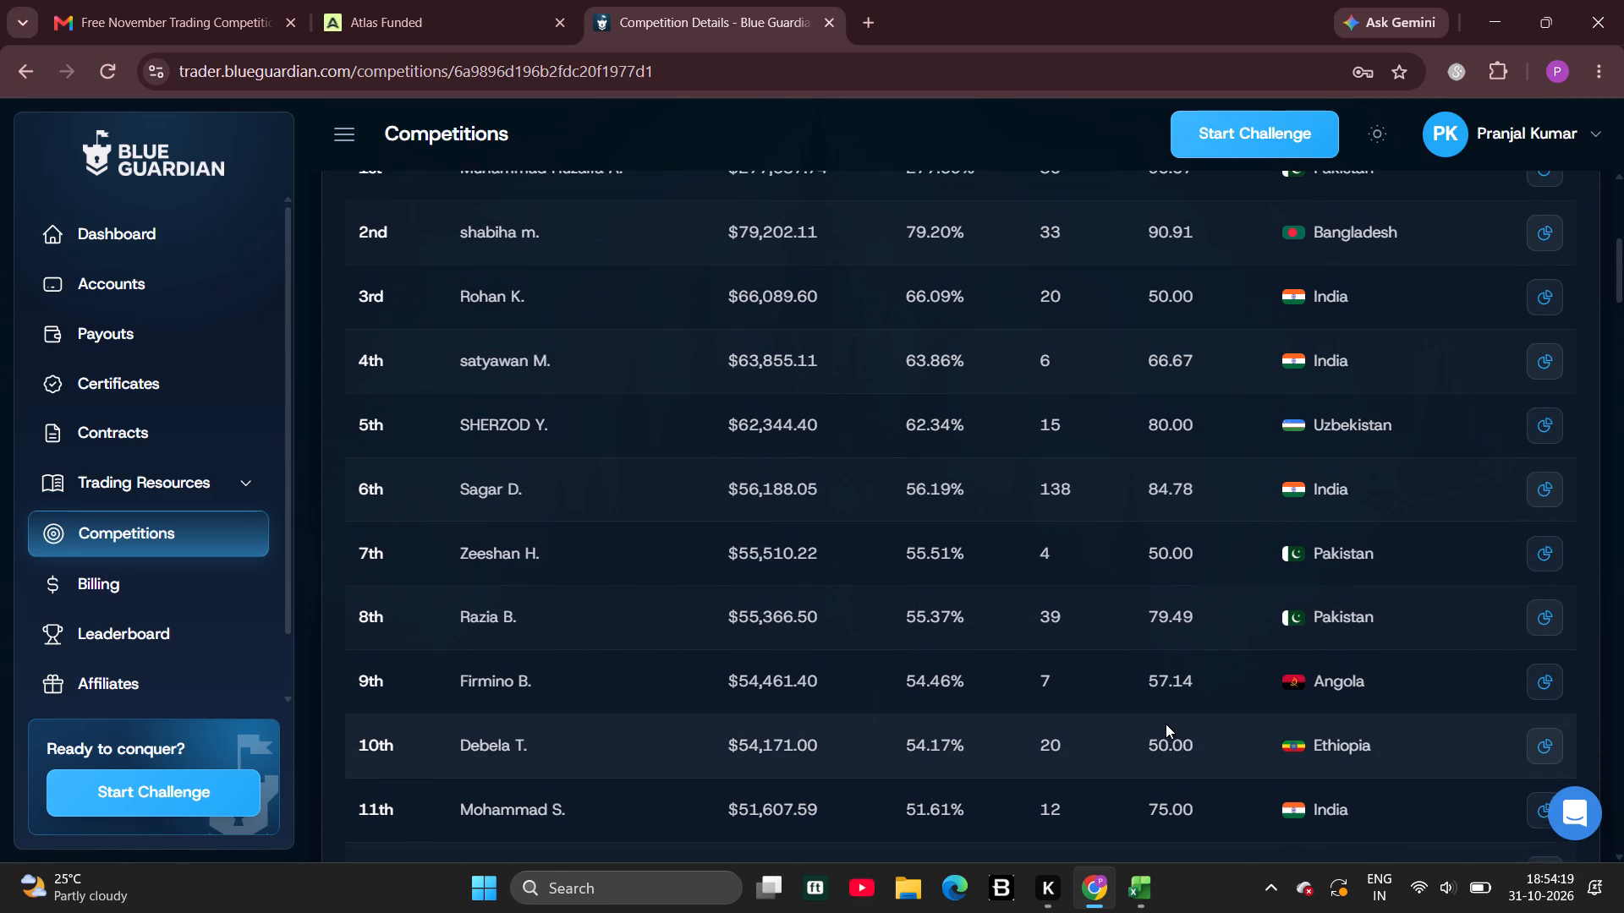
scroll(1166, 724, "up", 1)
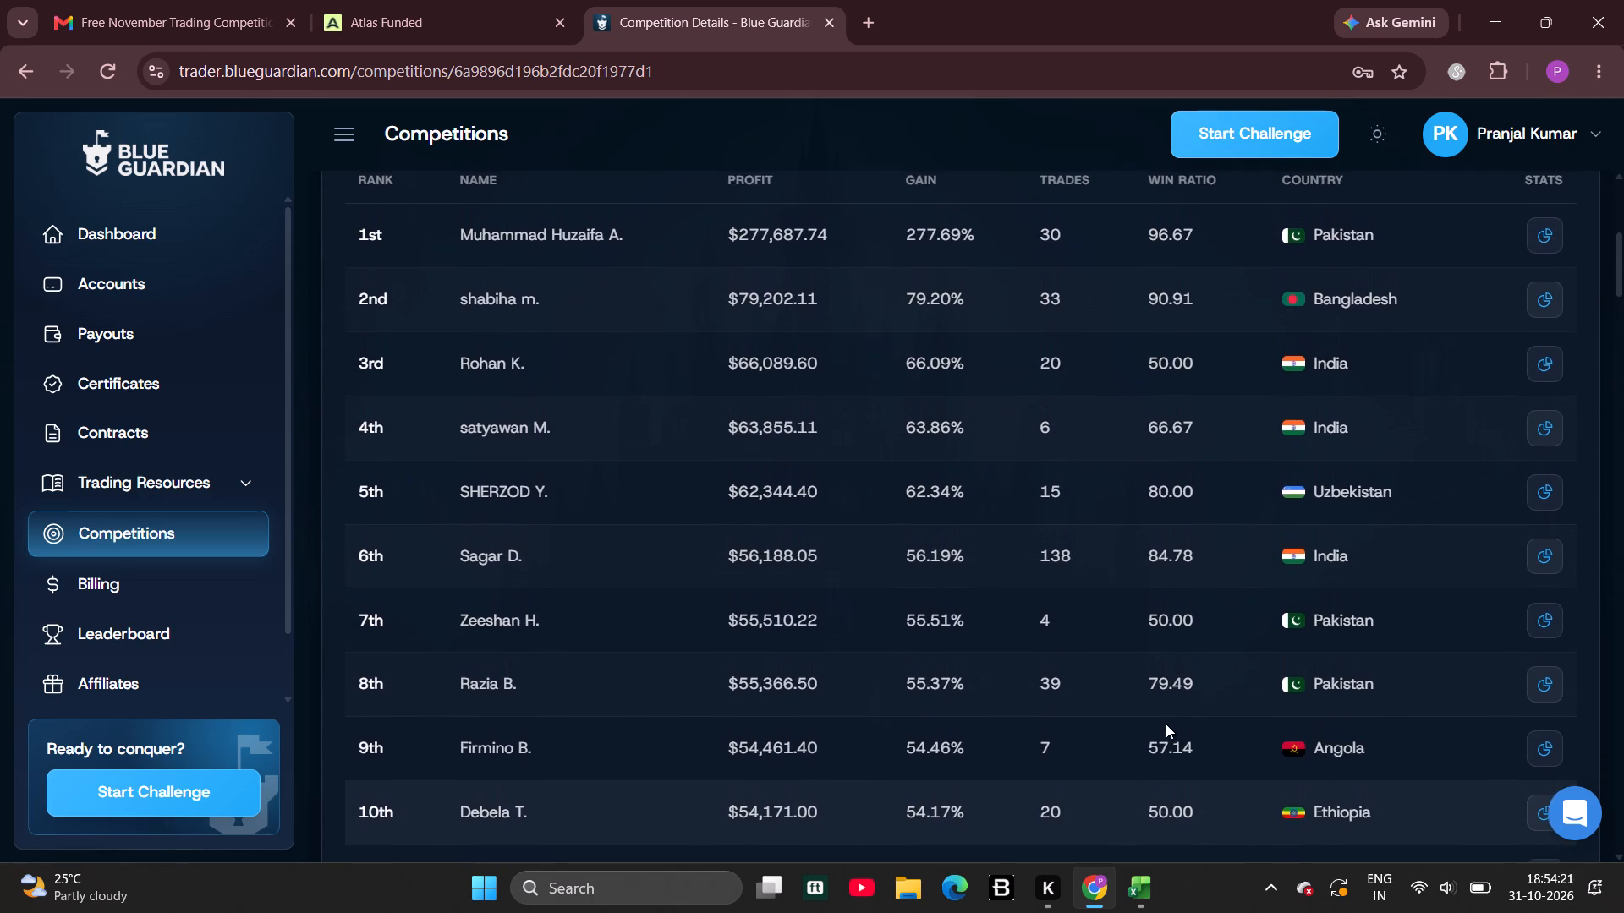
scroll(1166, 724, "up", 2)
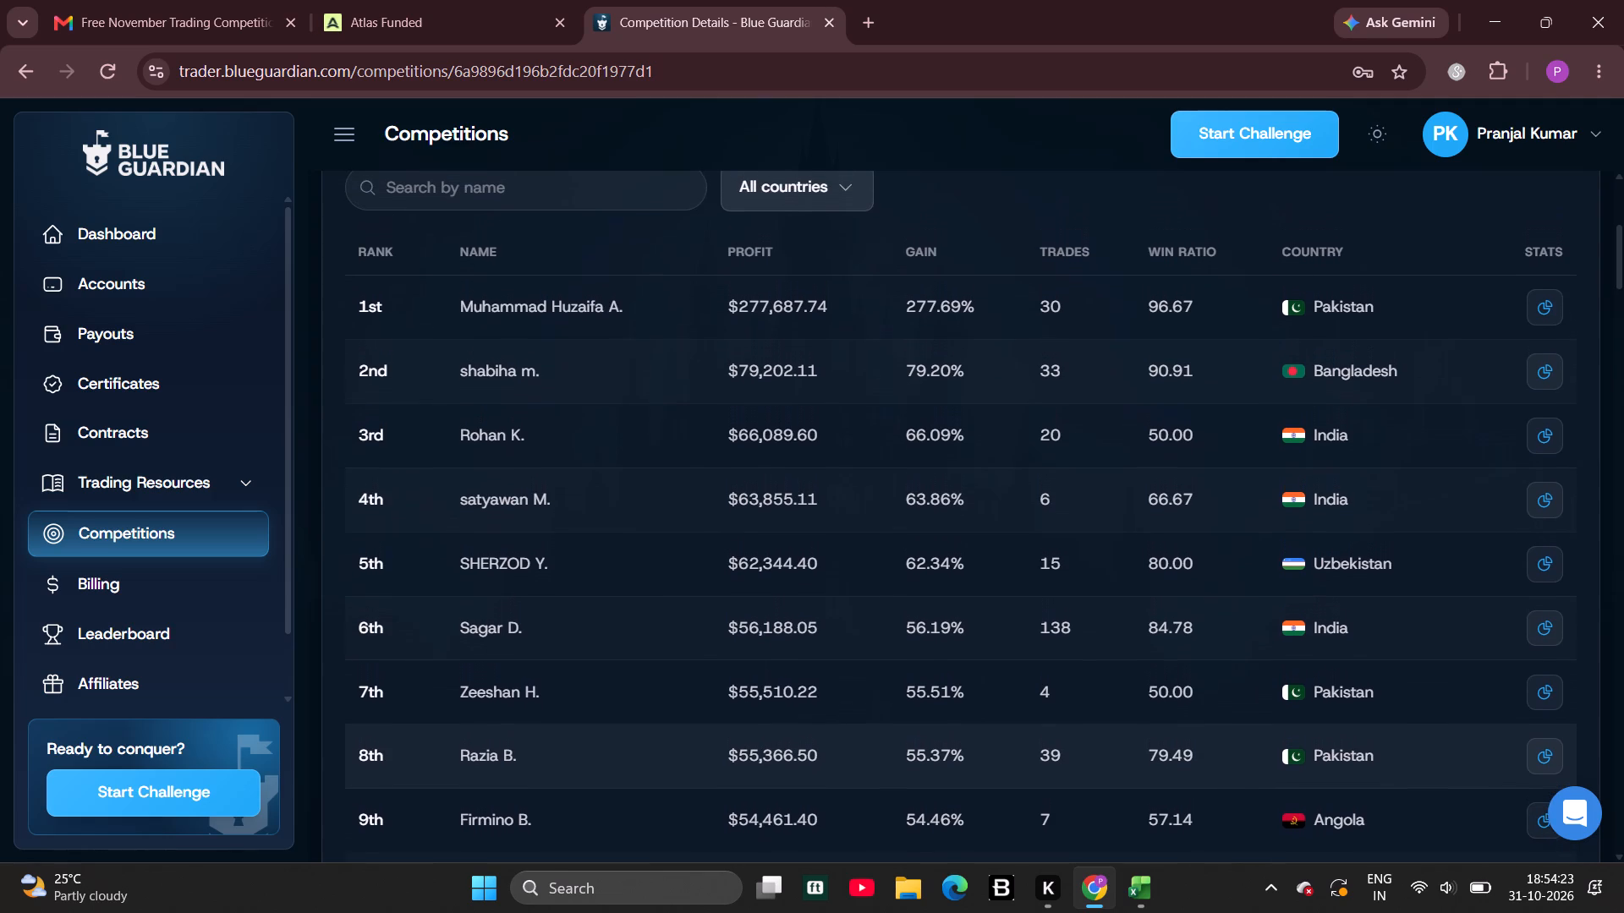
scroll(1166, 724, "up", 1)
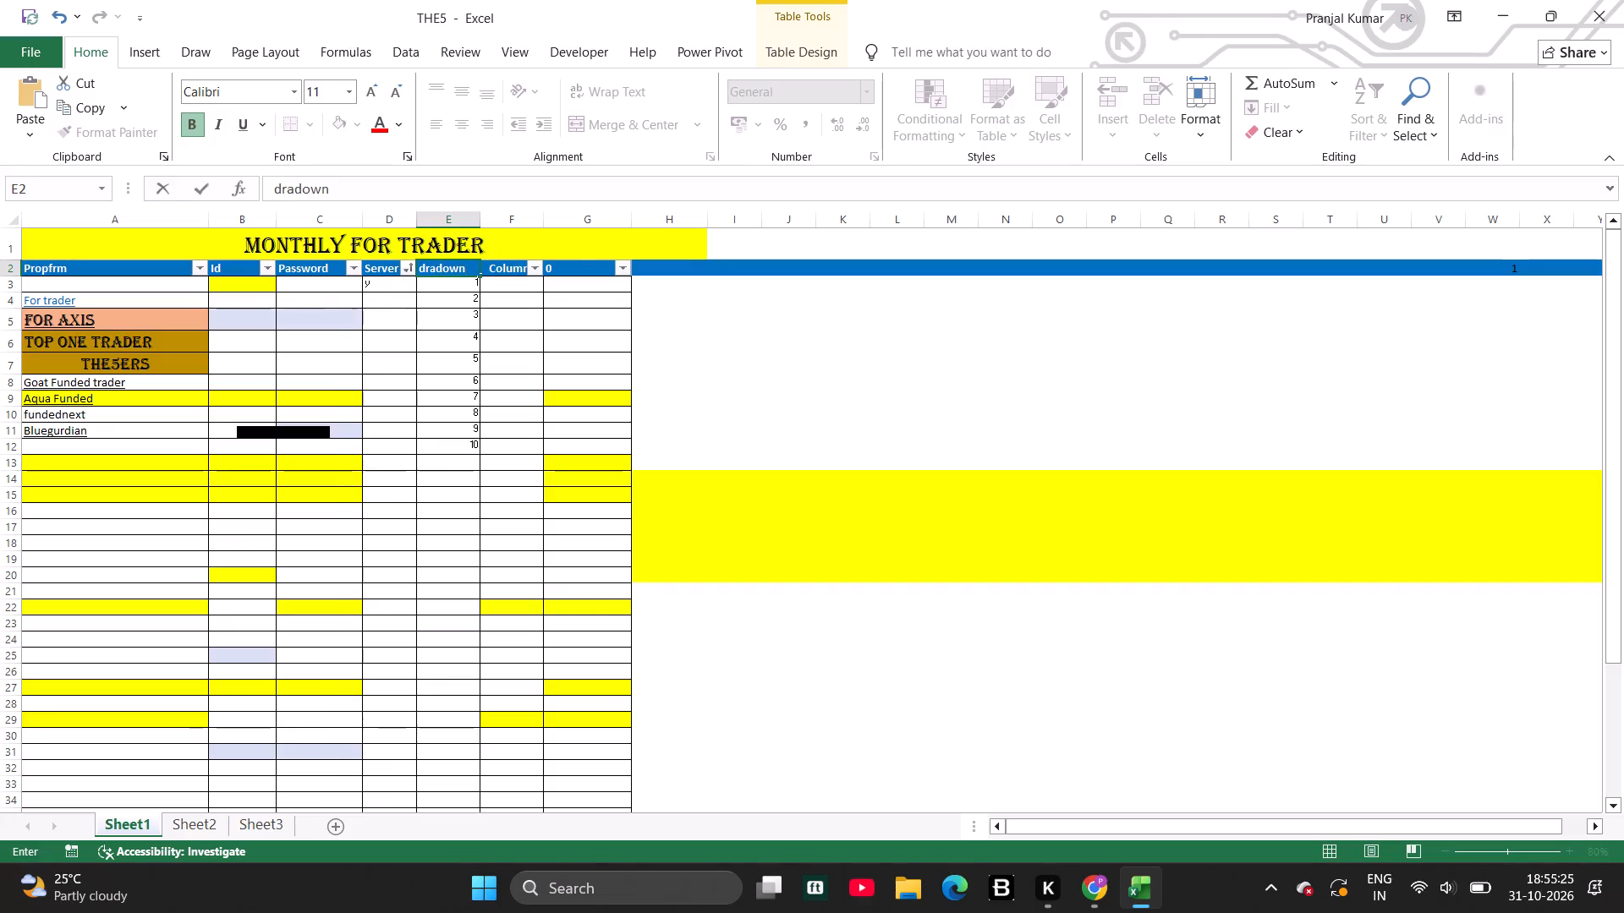
In the Excel tracker, rename the header in cell F2 as "daily drawdown" and fit column E's width to its contents.
left_click(507, 271)
type("da")
type("ily")
key("space")
key("space")
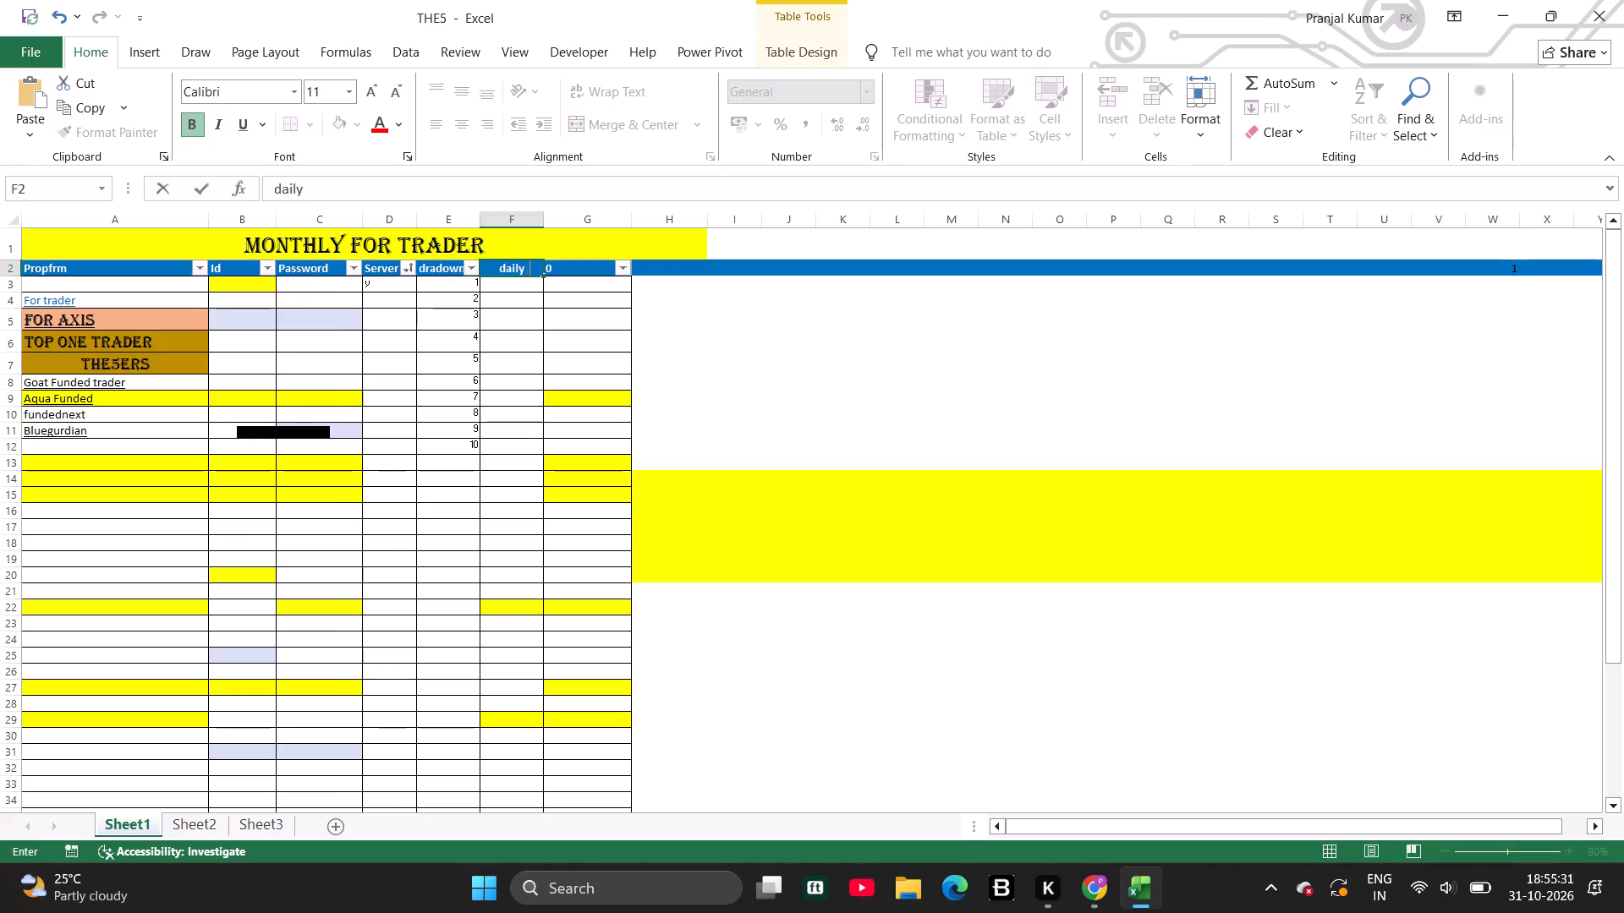
type("drawdown")
key("Return")
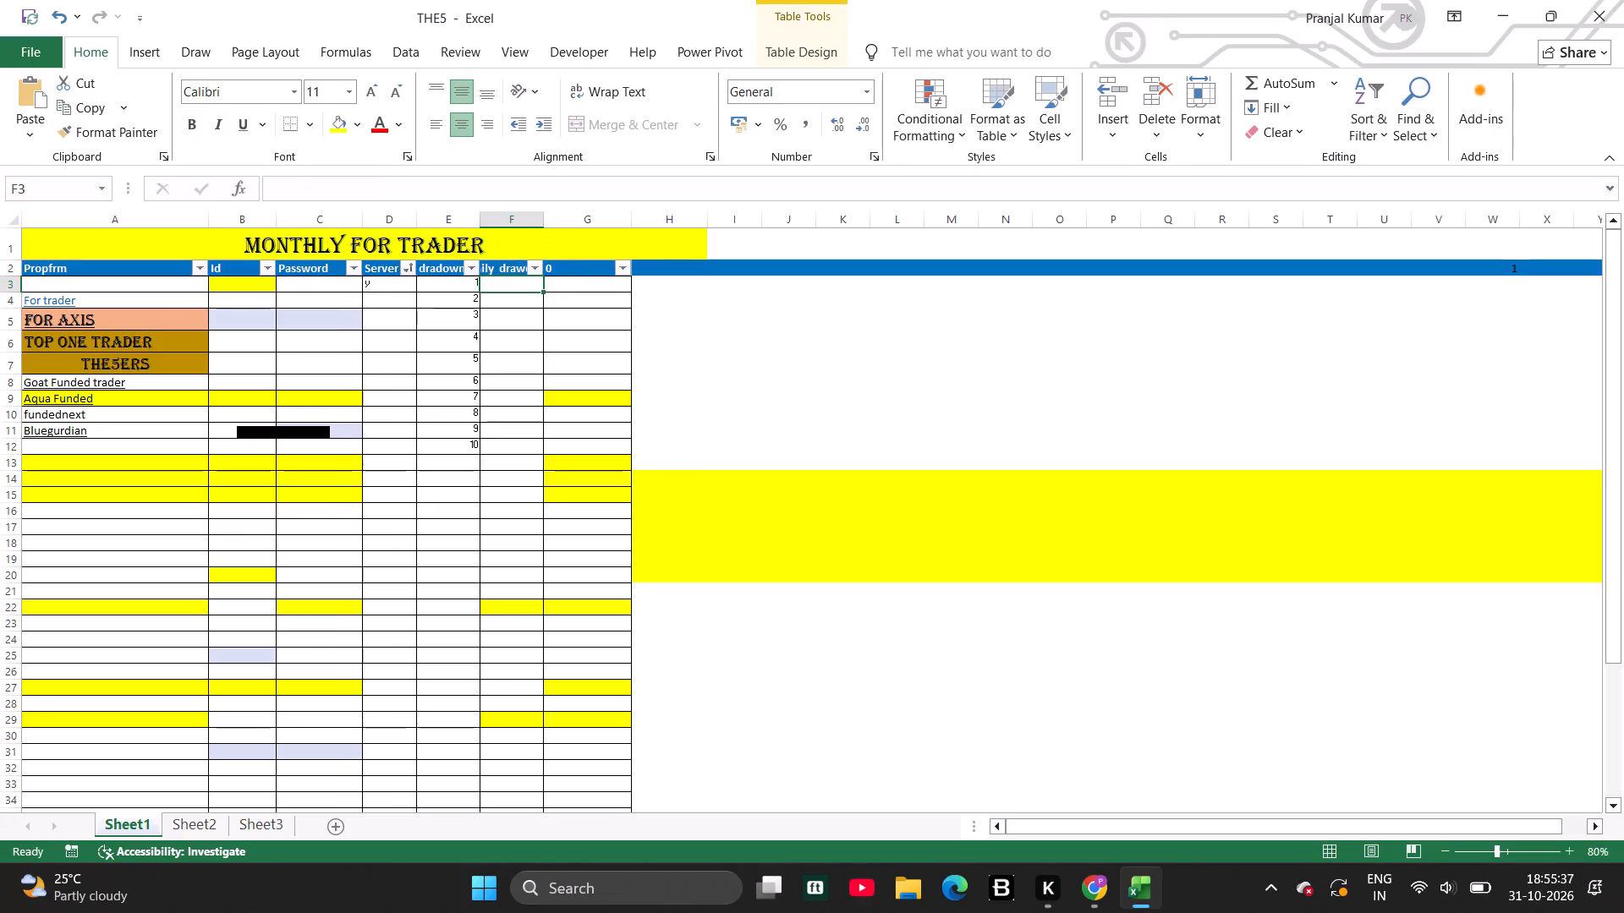
double_click(481, 221)
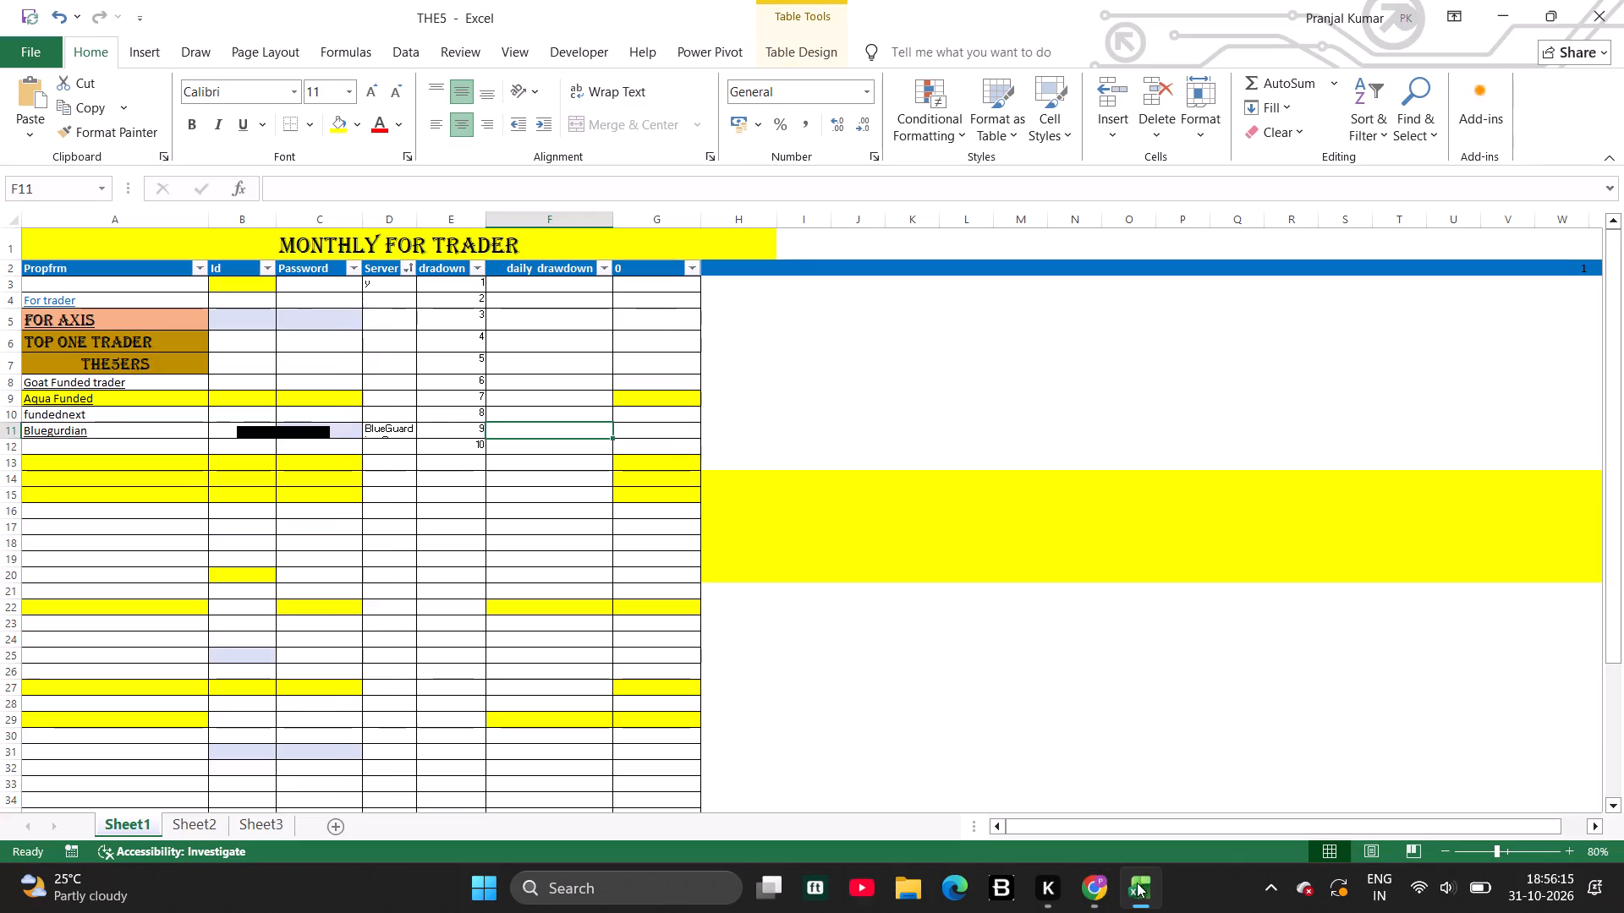
In the Bluegurdian row, set the dradown value to 8 and the daily drawdown value to 4.
left_click(468, 430)
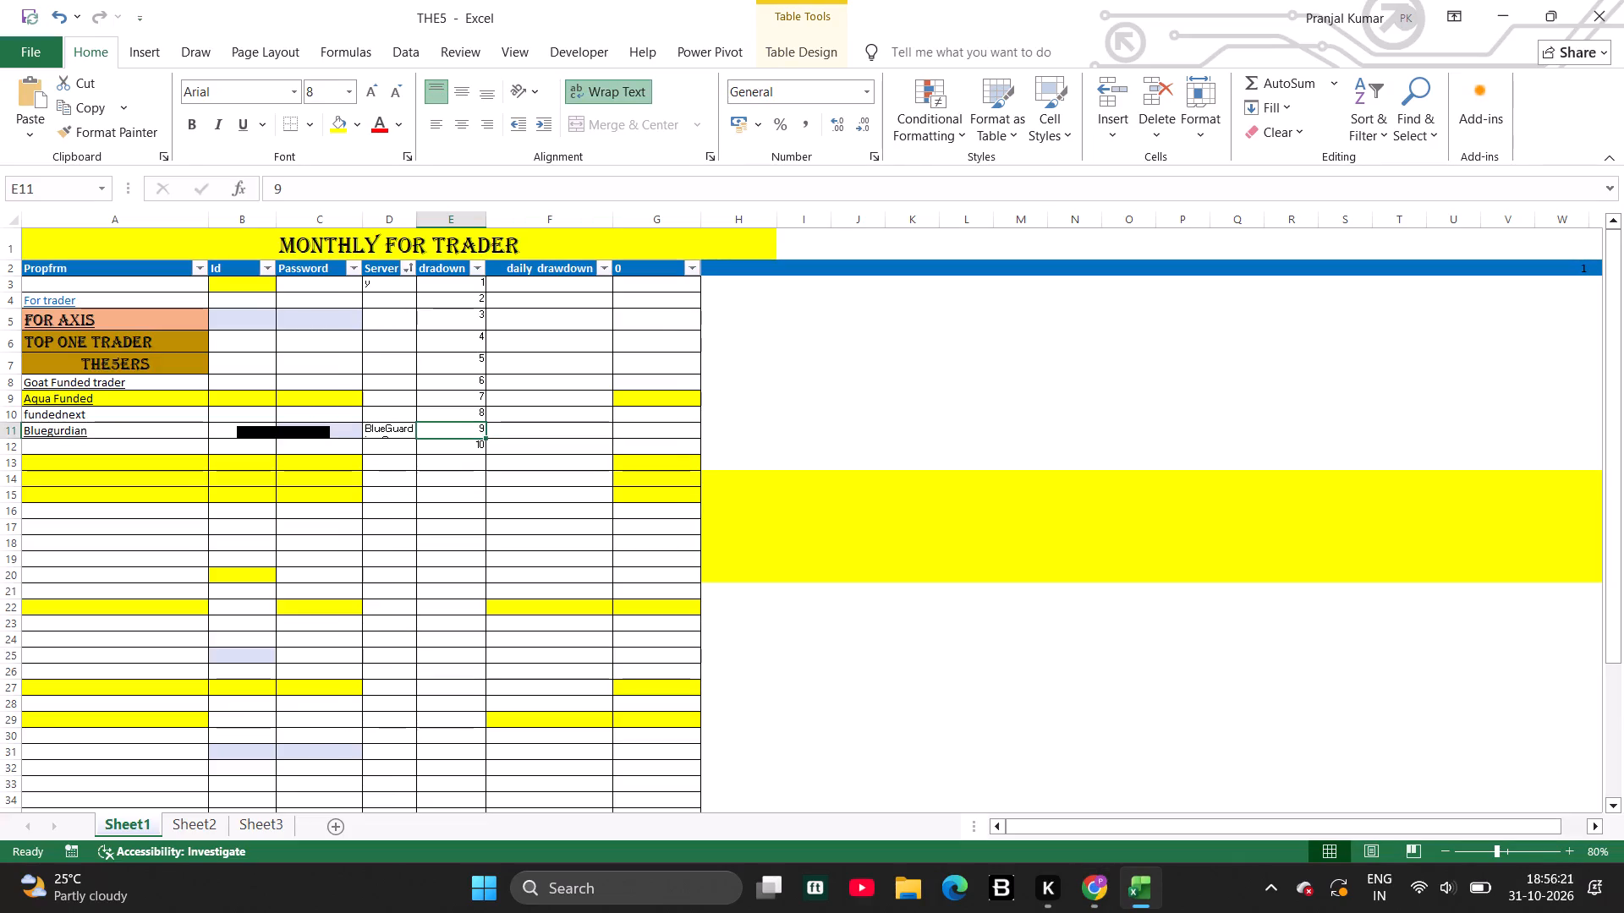
key("8")
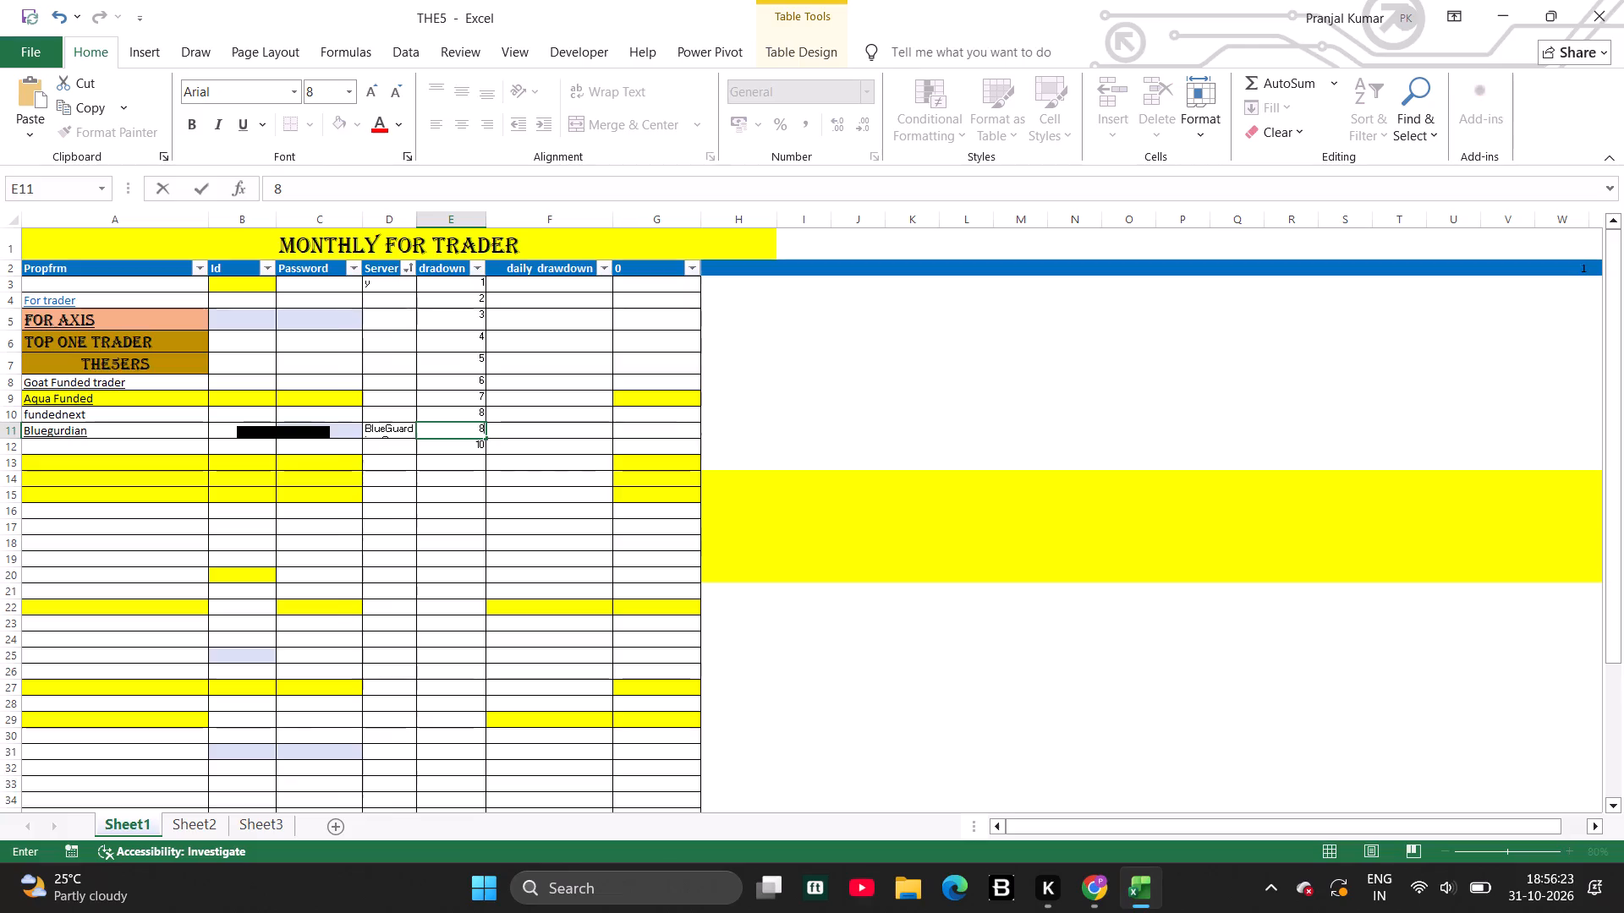
left_click(523, 432)
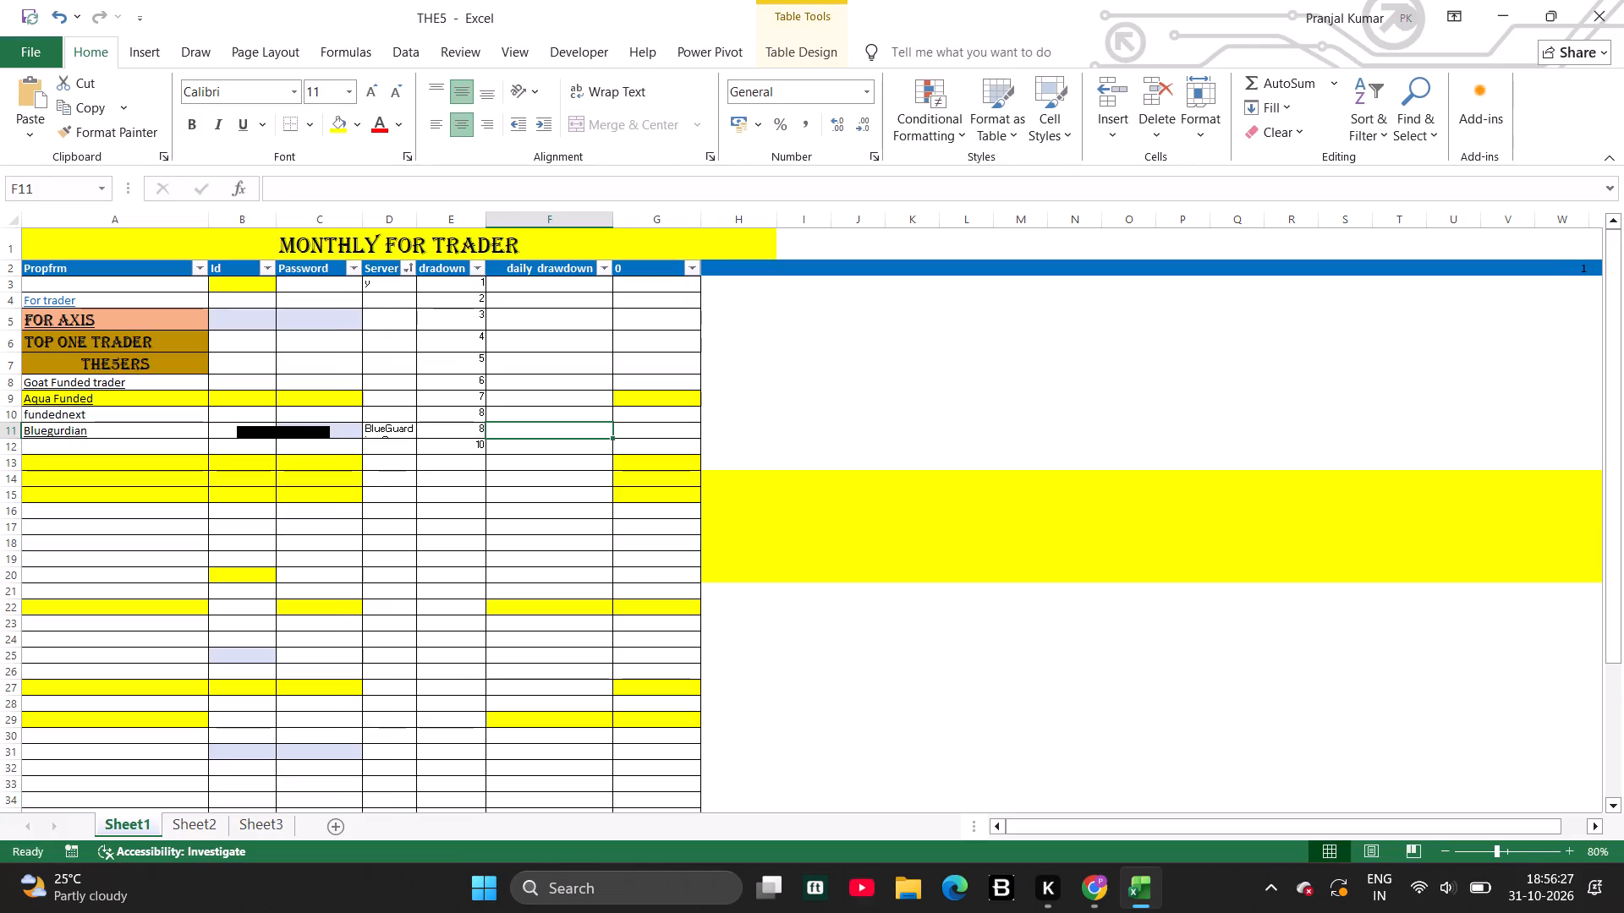
key("4")
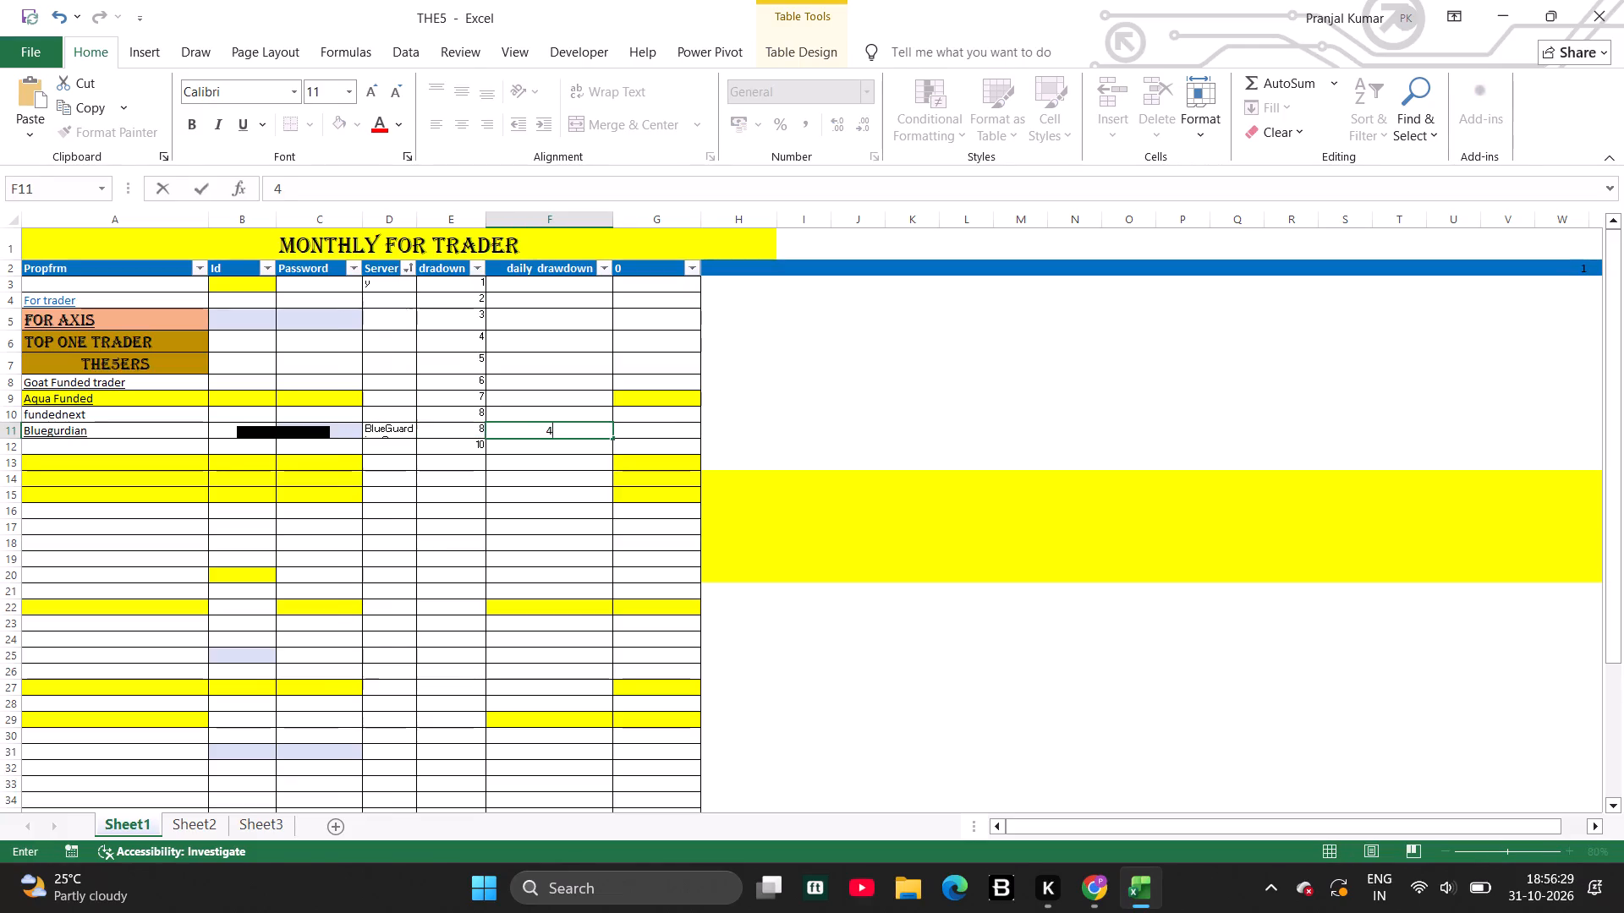
left_click(535, 463)
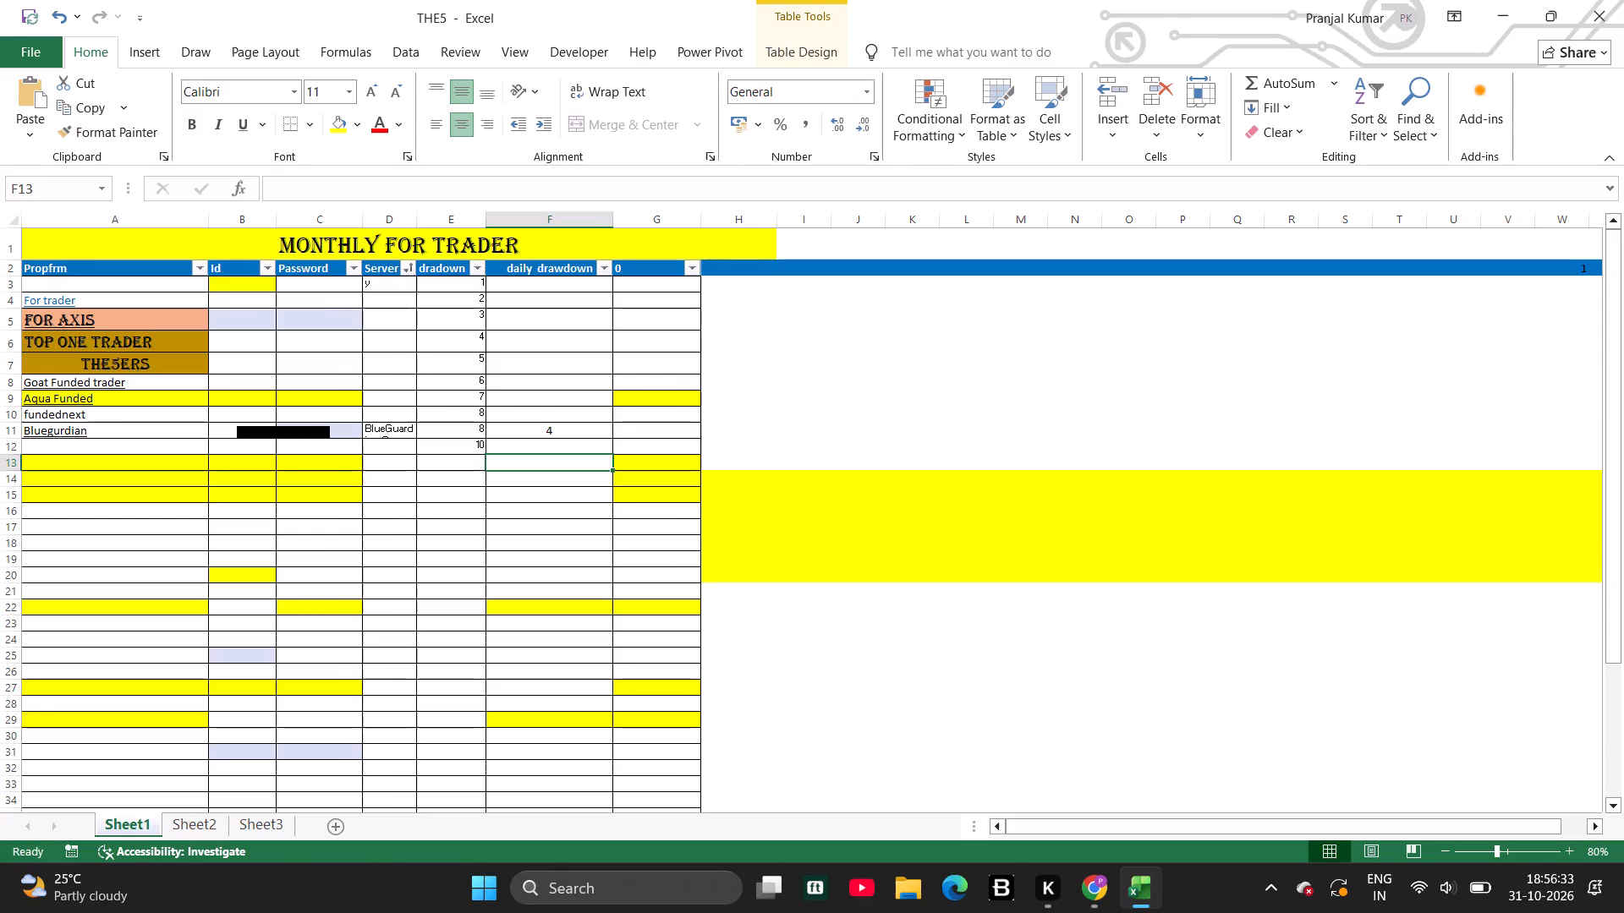
Switch to Chrome and open the fundednext.com website in a new tab.
left_click(1095, 890)
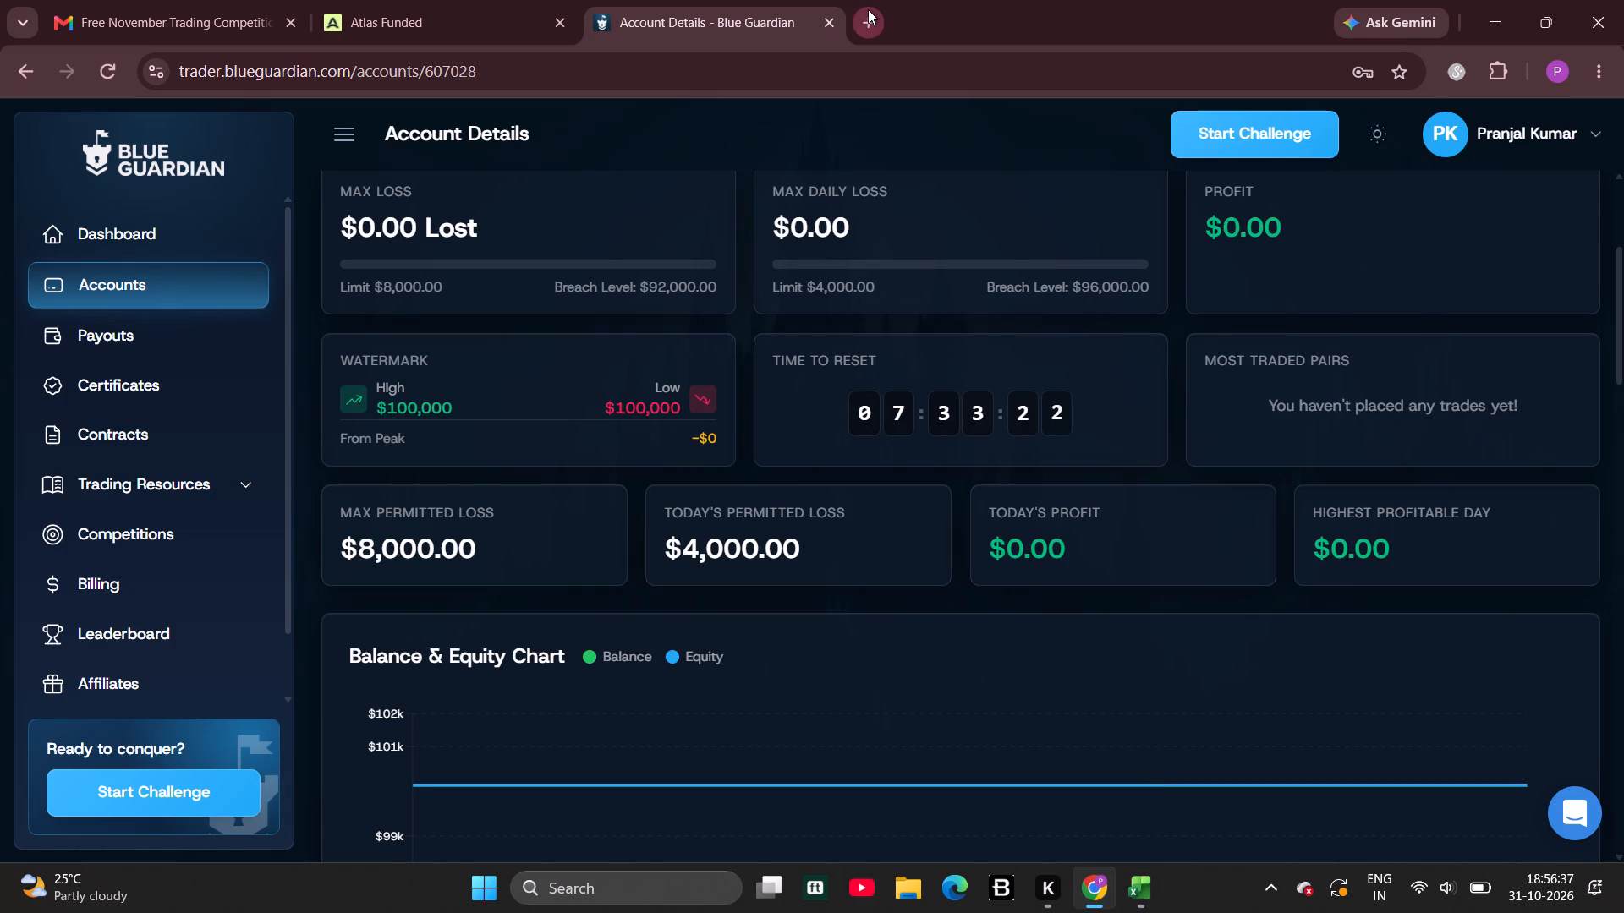
left_click(868, 9)
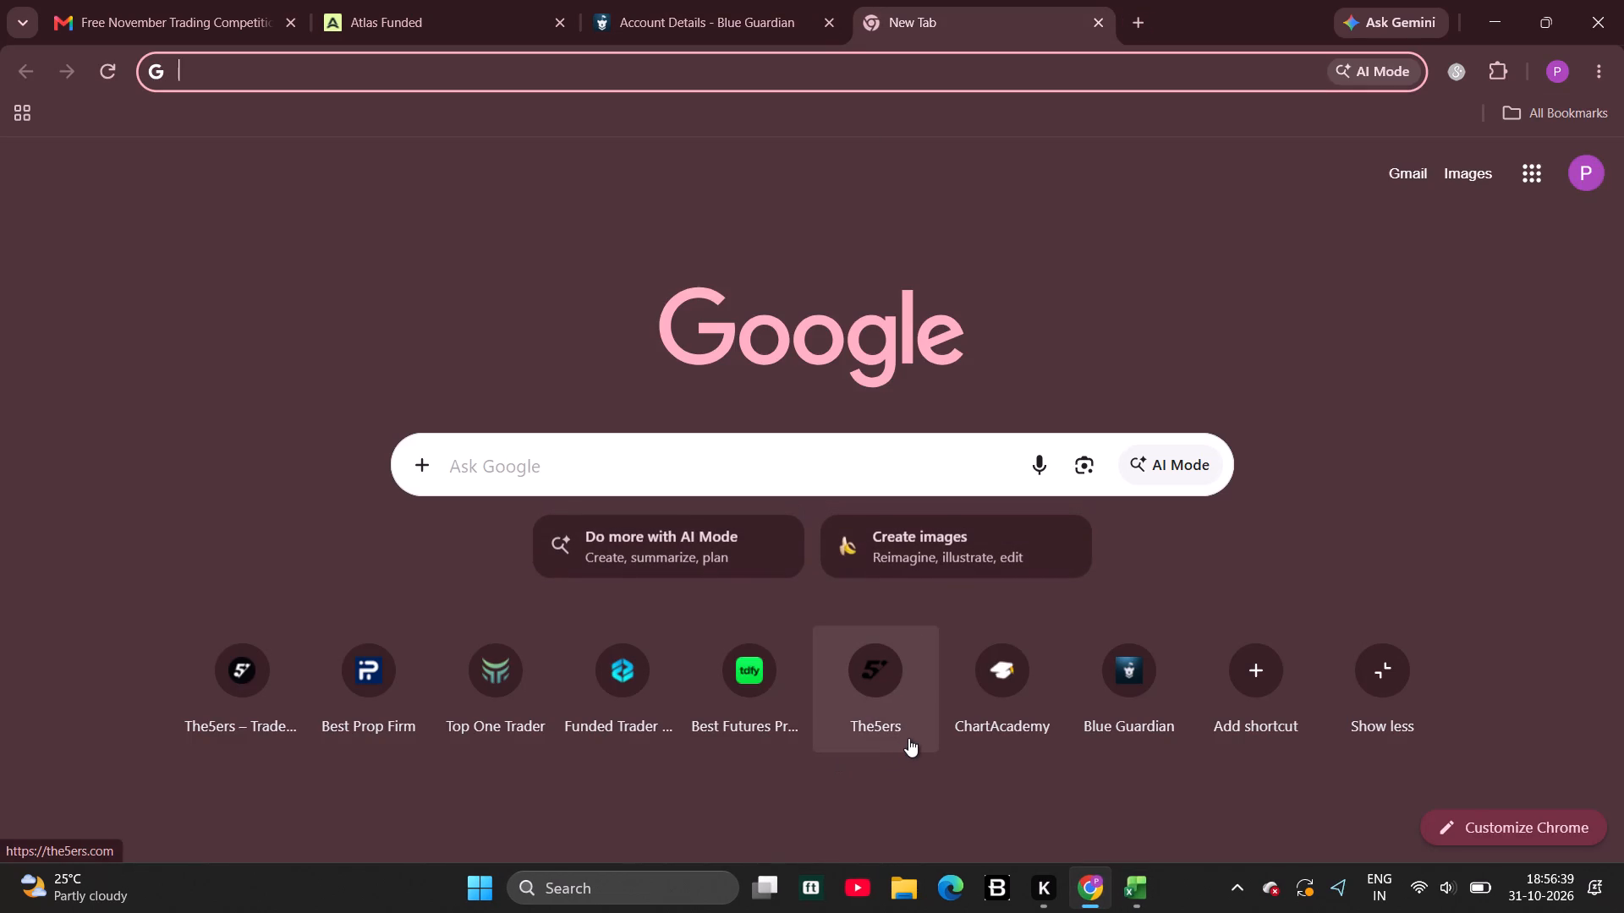
type("funde")
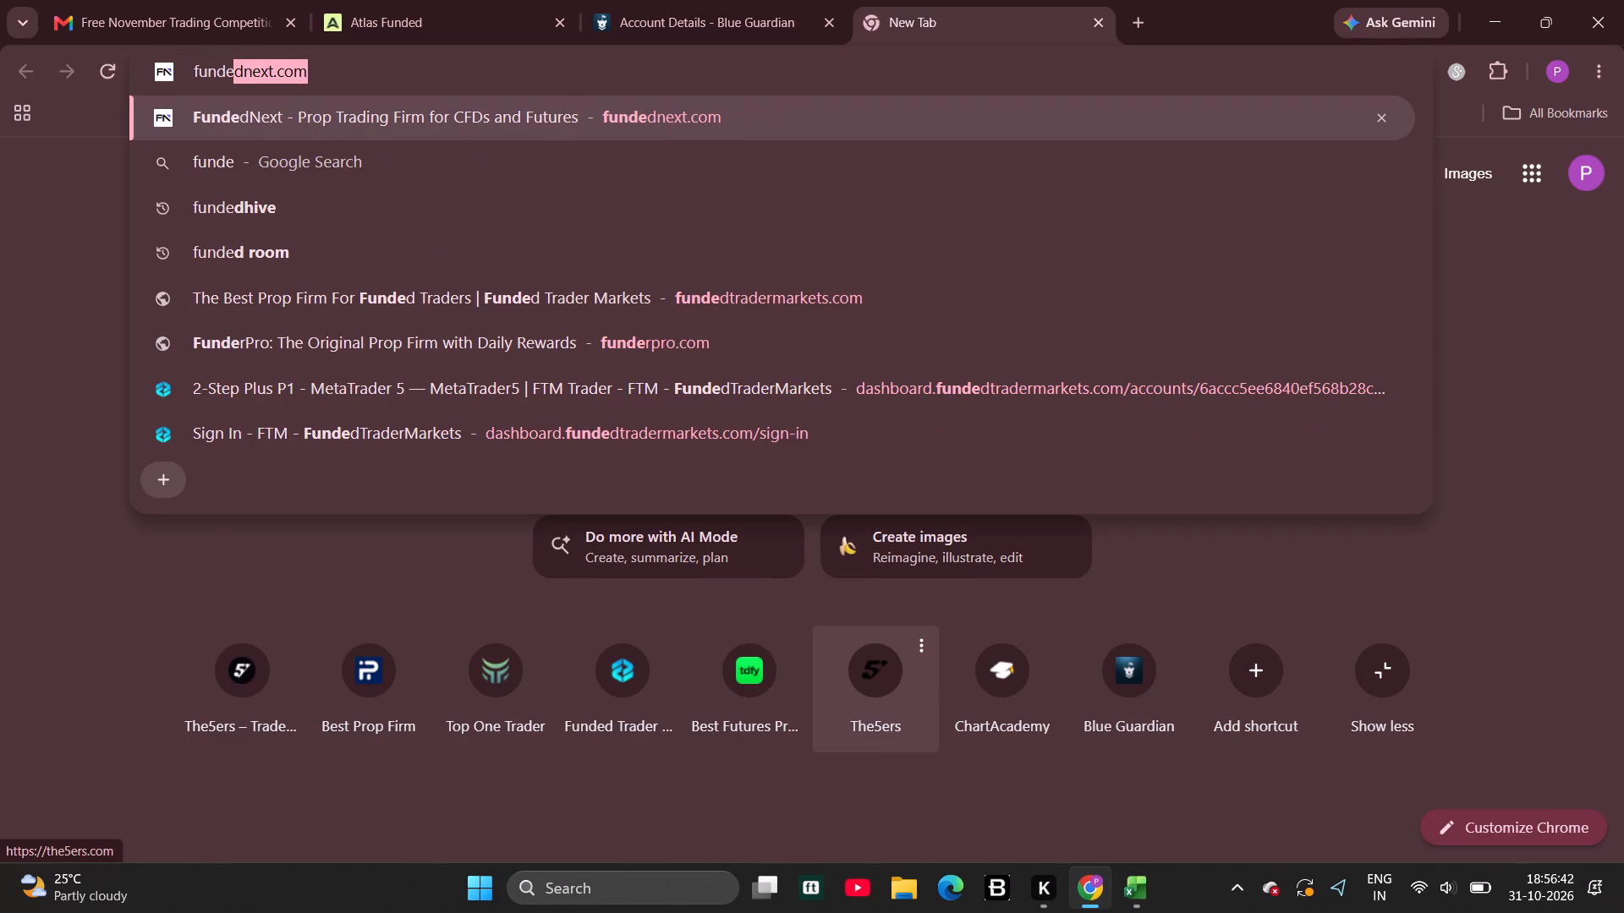
key("Right")
key("Return")
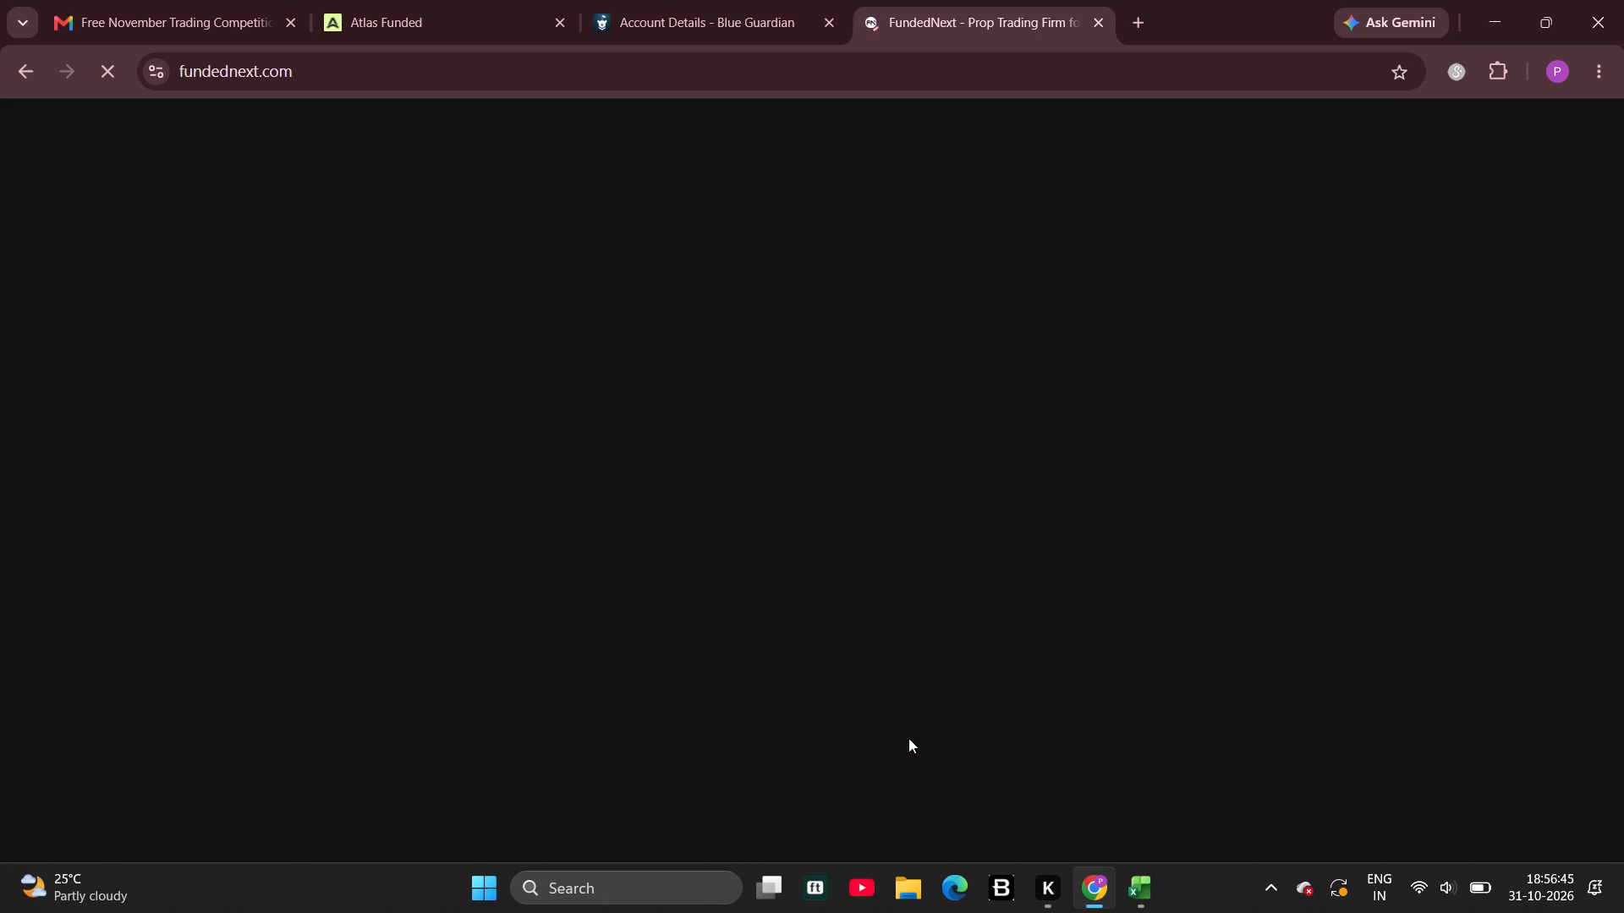
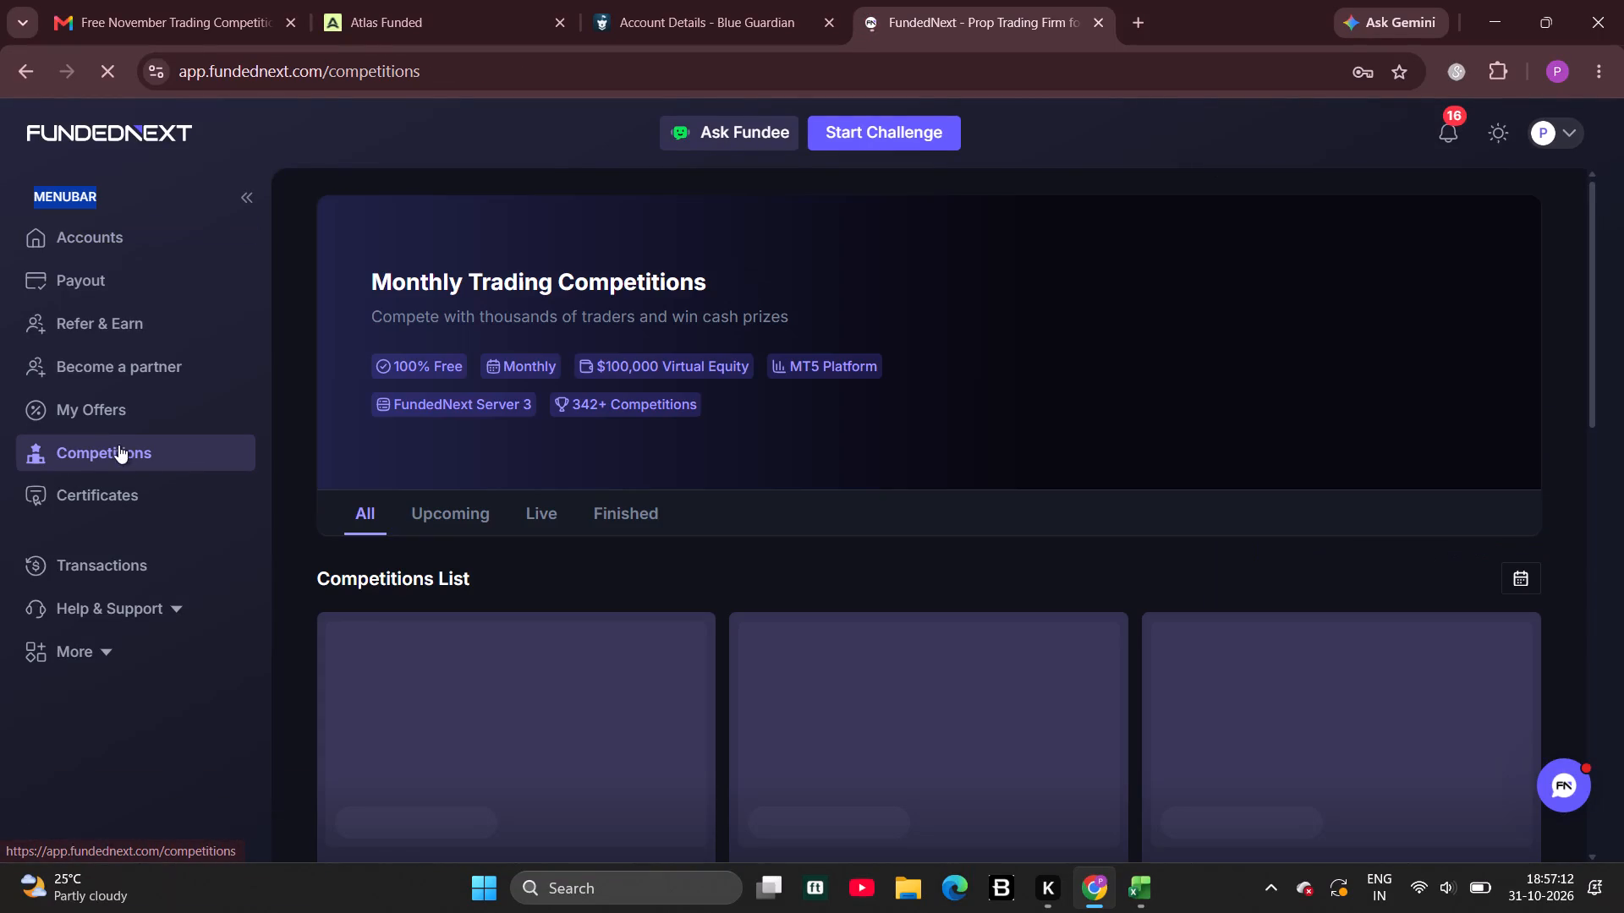
From the FundedNext competitions list, open the competition profile of the November Competition' 26.
scroll(593, 482, "down", 4)
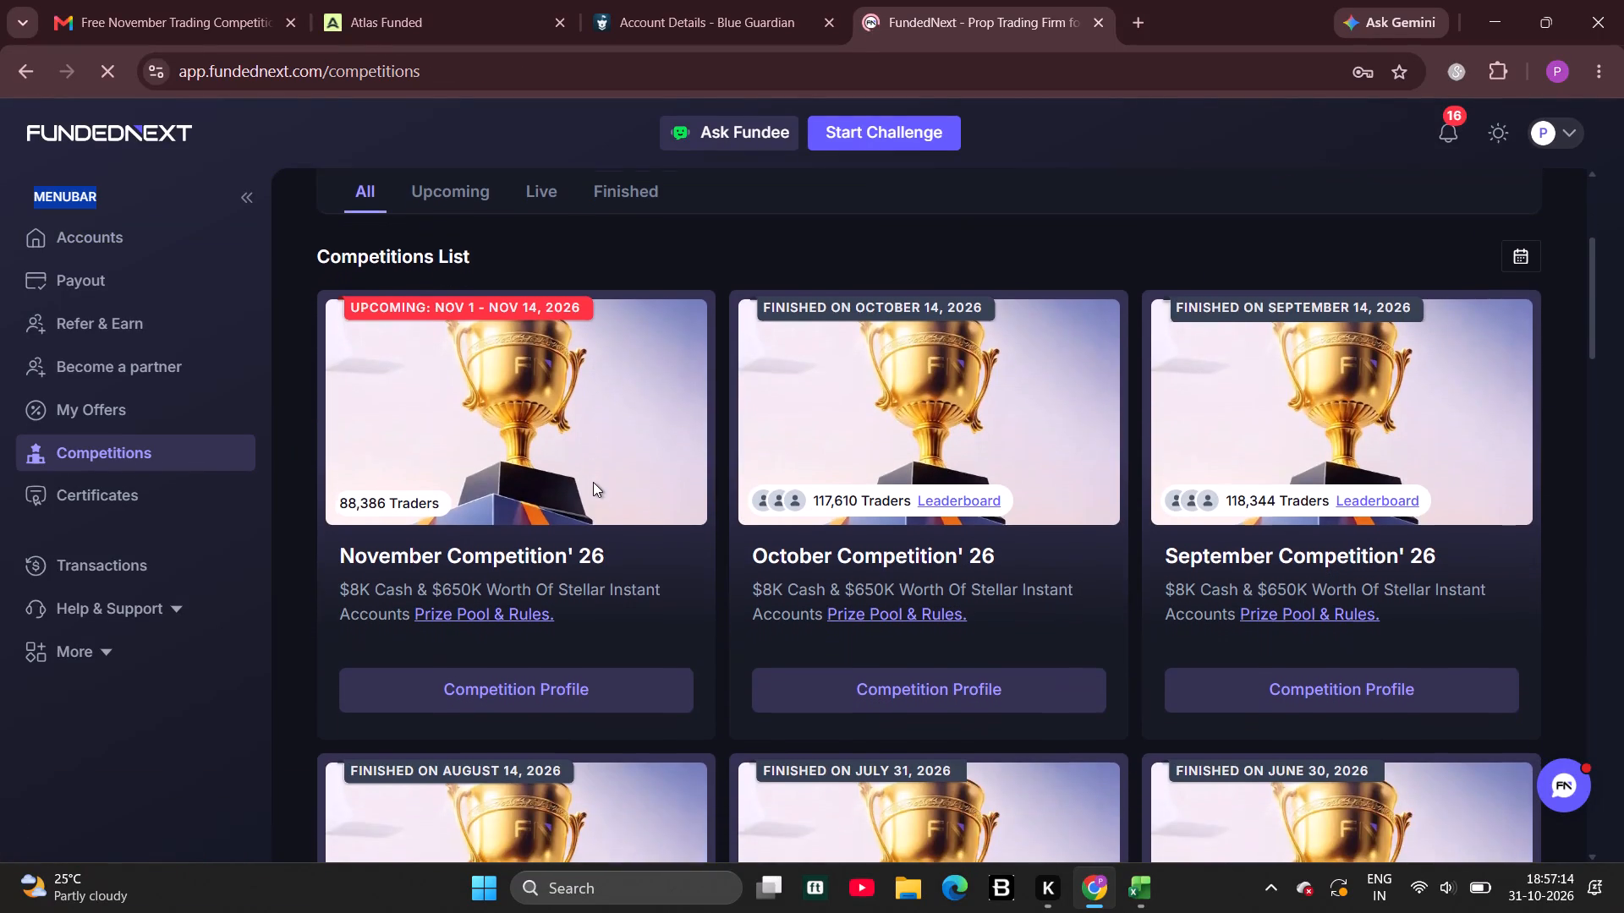
scroll(593, 482, "down", 2)
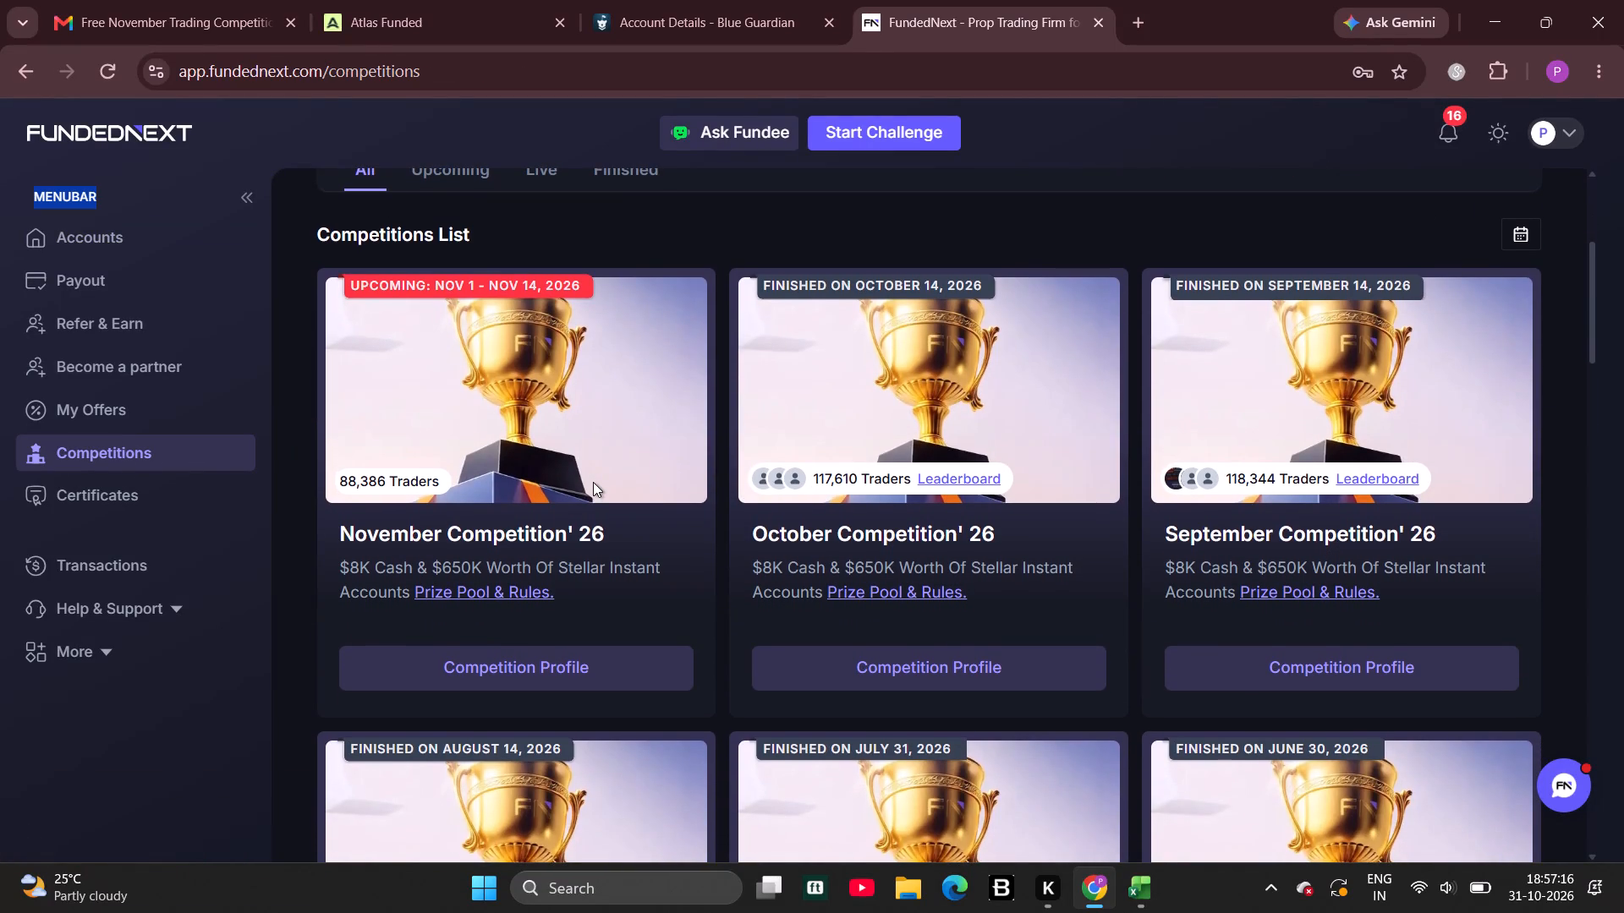
scroll(593, 482, "down", 1)
left_click(581, 675)
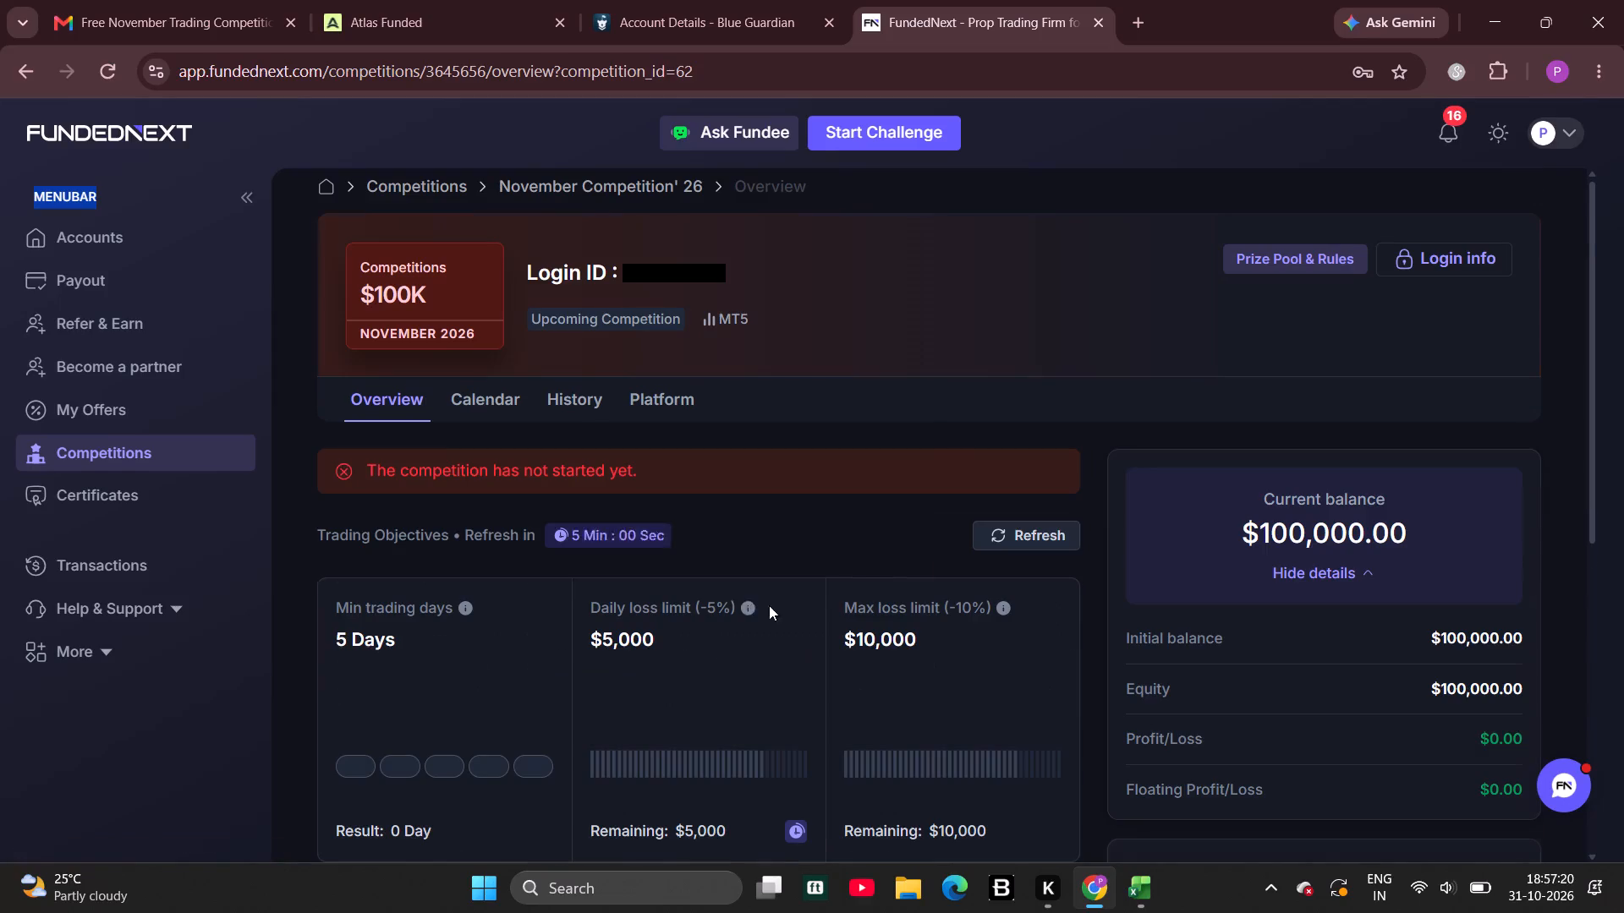
Examine the November competition's overview for minimum trading days, daily and maximum loss limits, account balance details and the participants list.
scroll(912, 559, "down", 1)
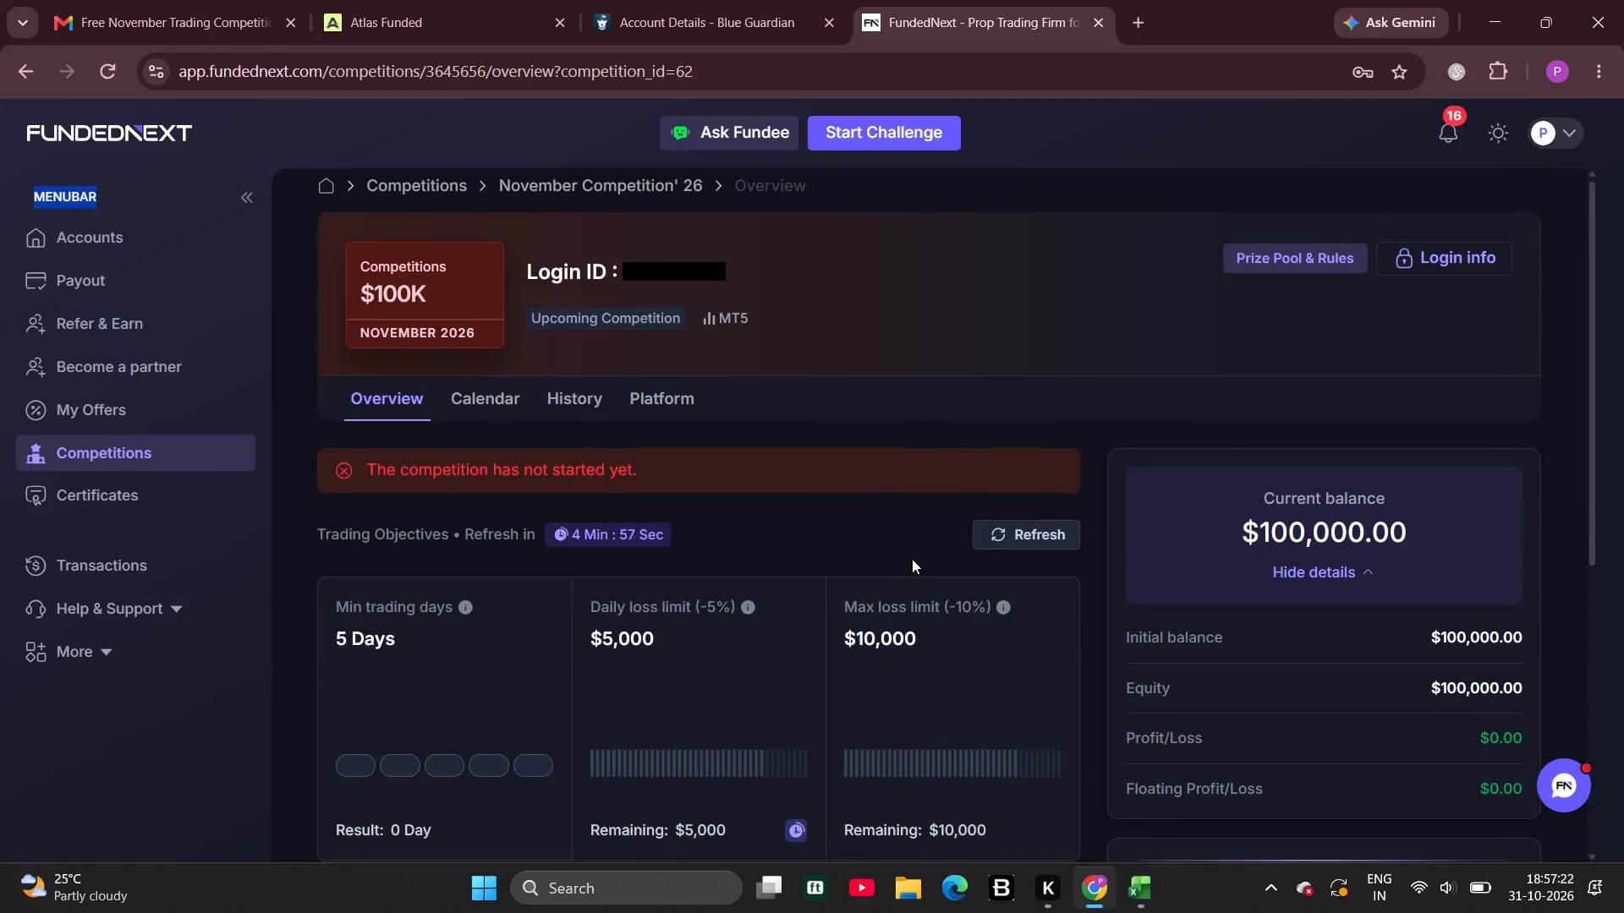
scroll(912, 559, "down", 1)
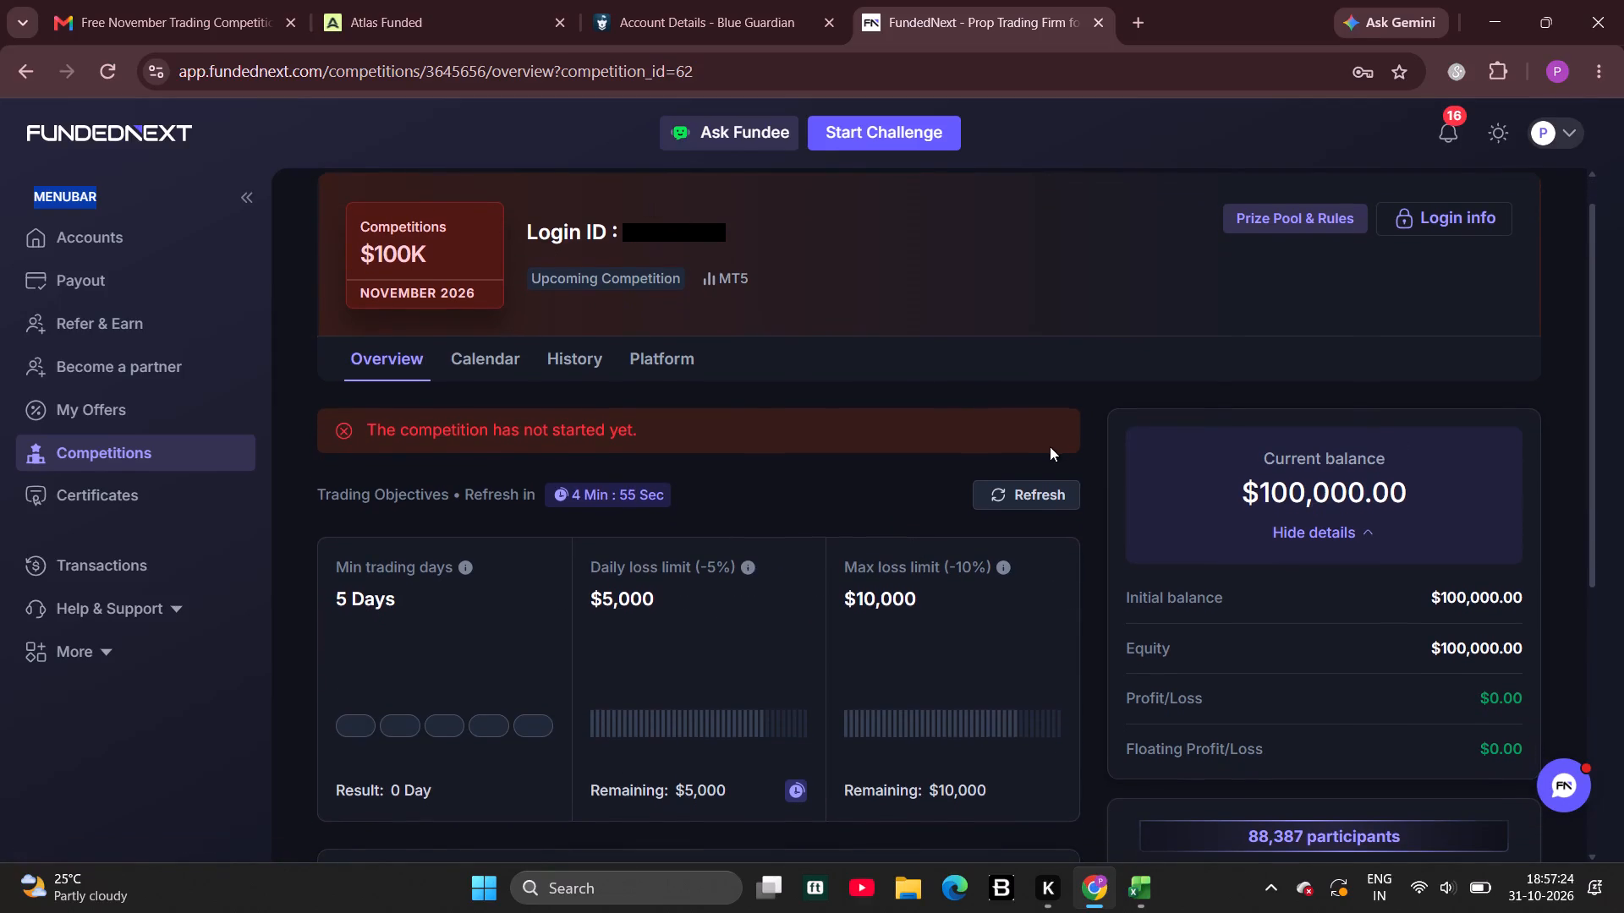
scroll(1301, 530, "down", 1)
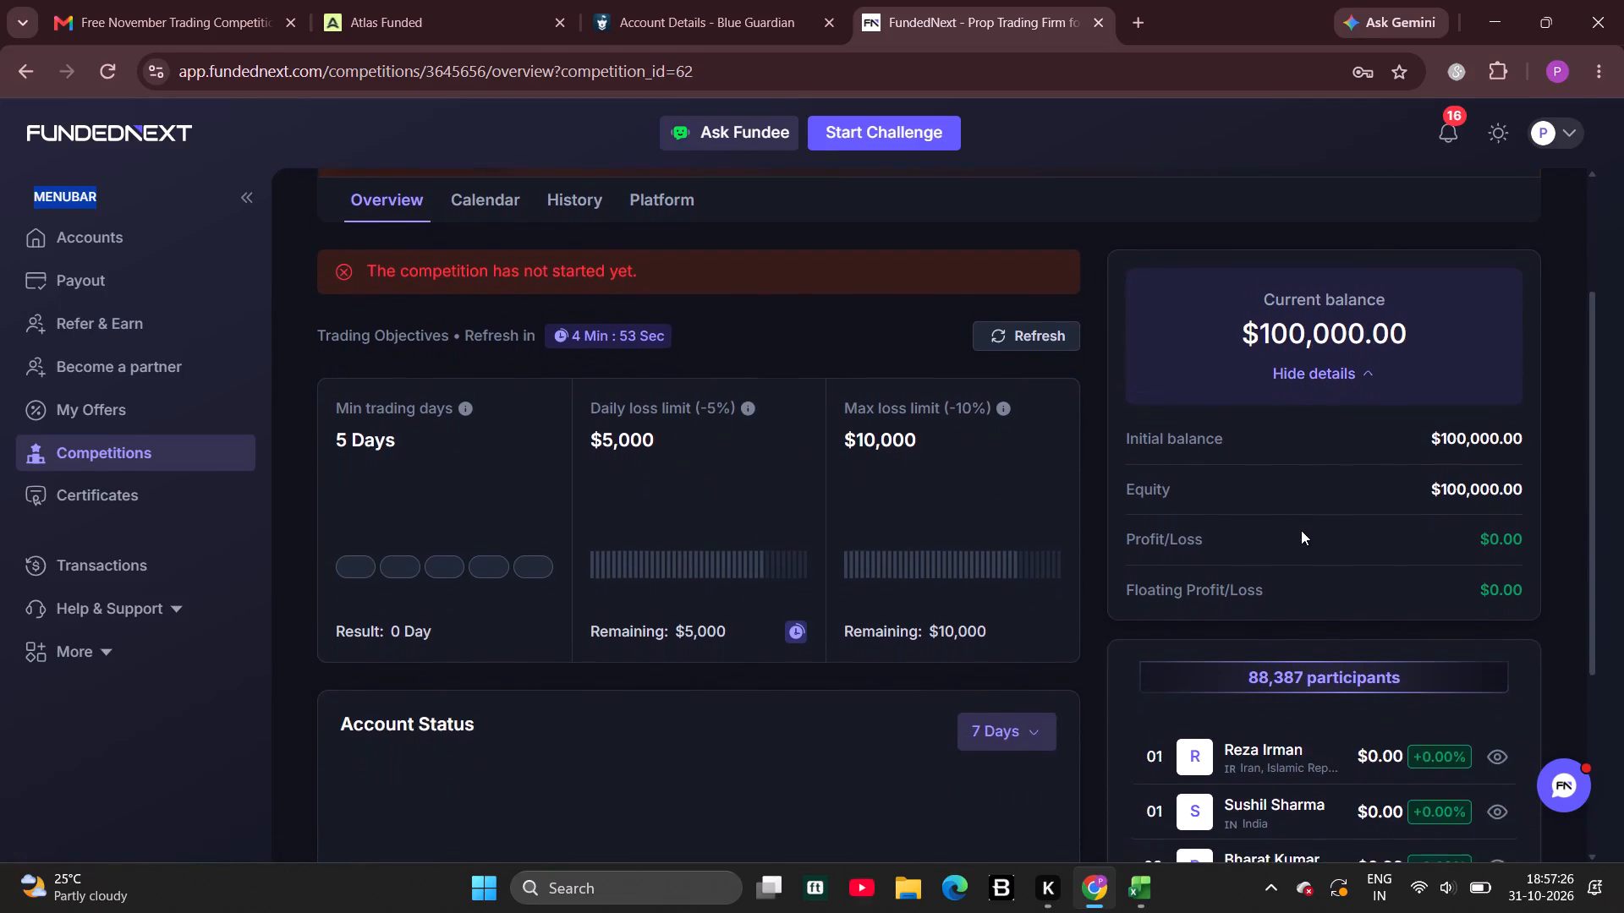
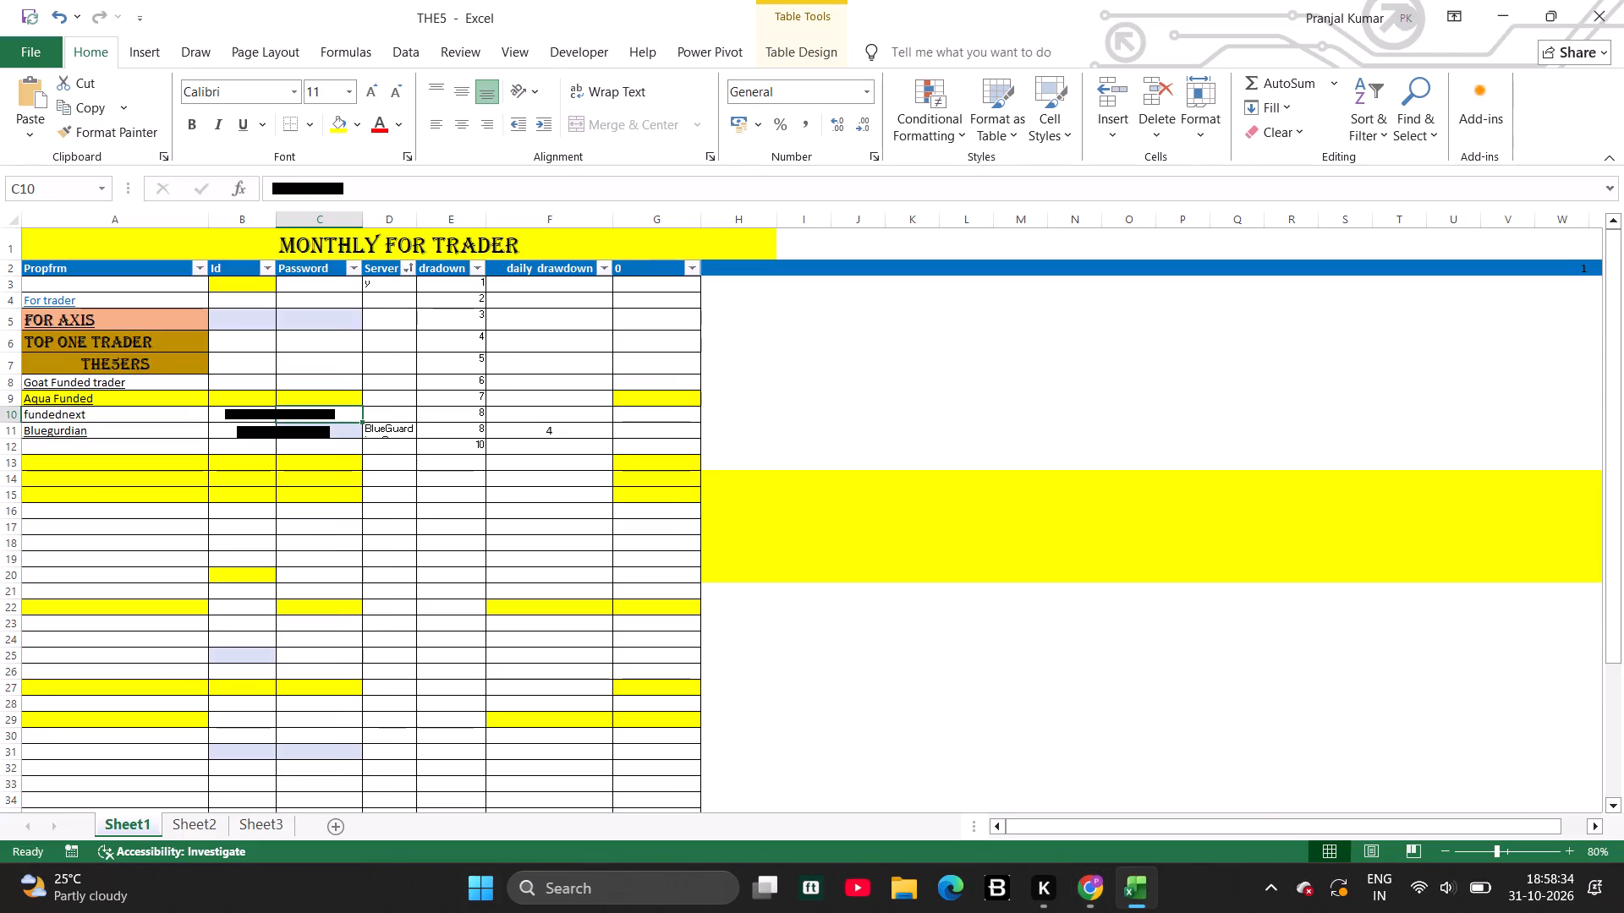
Paste the copied server name FundedNext-Server3 into the fundednext row's Server cell.
left_click(390, 413)
key("ctrl+v")
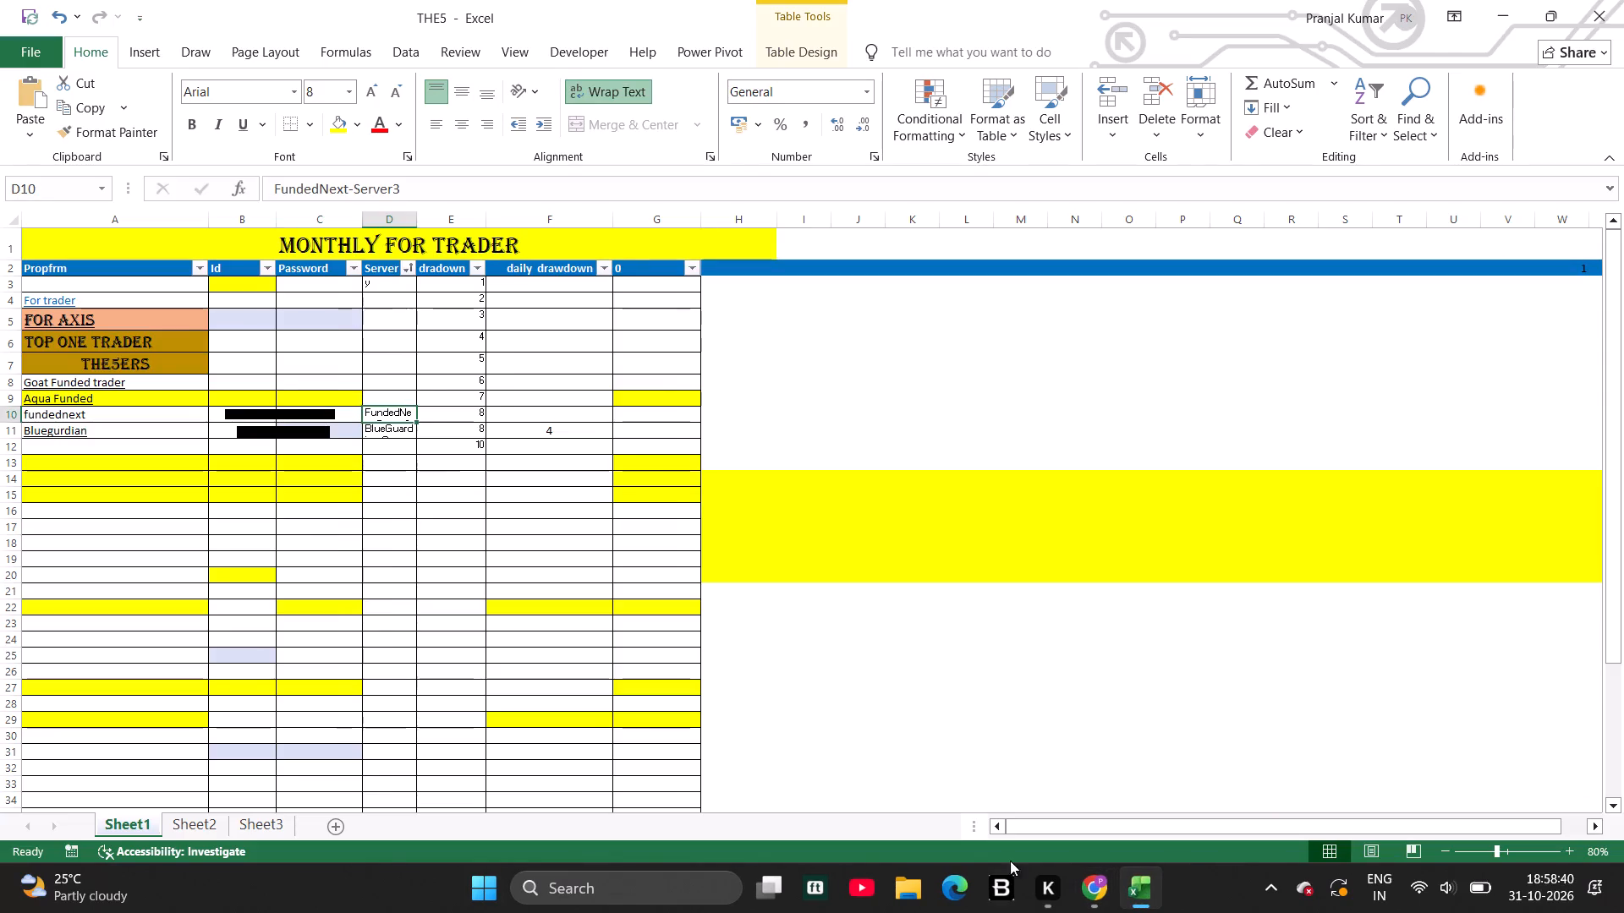
Check the loss limits on FundedNext's November Competition page, and enter dradown 10 and daily drawdown 5 in the tracker's fundednext row.
left_click(1094, 911)
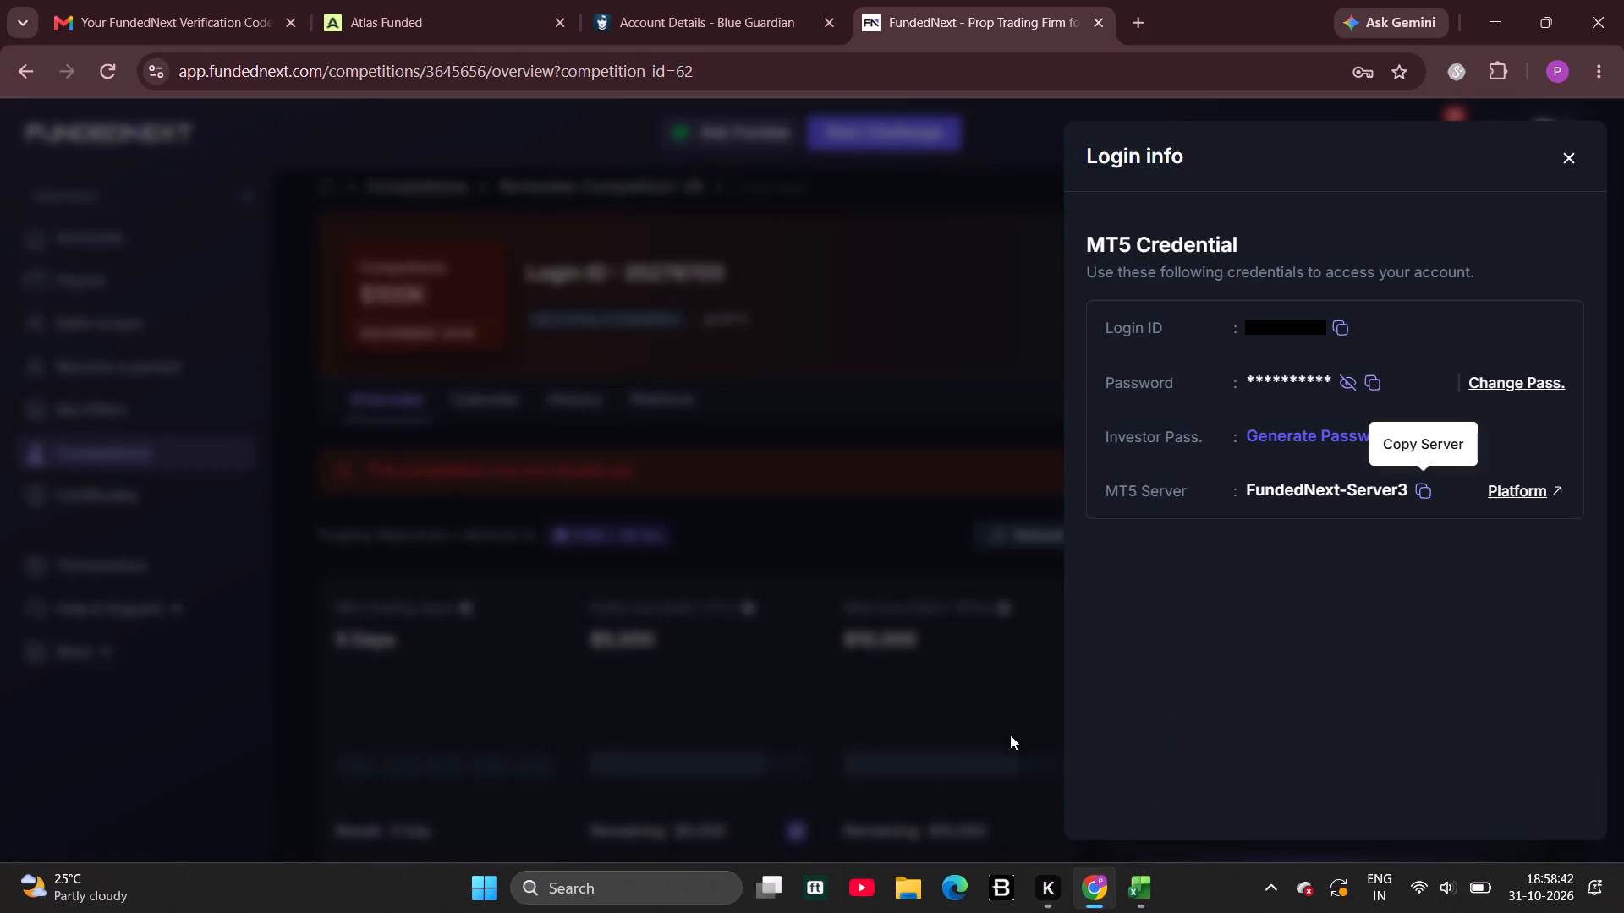
left_click(1009, 697)
scroll(1136, 414, "down", 1)
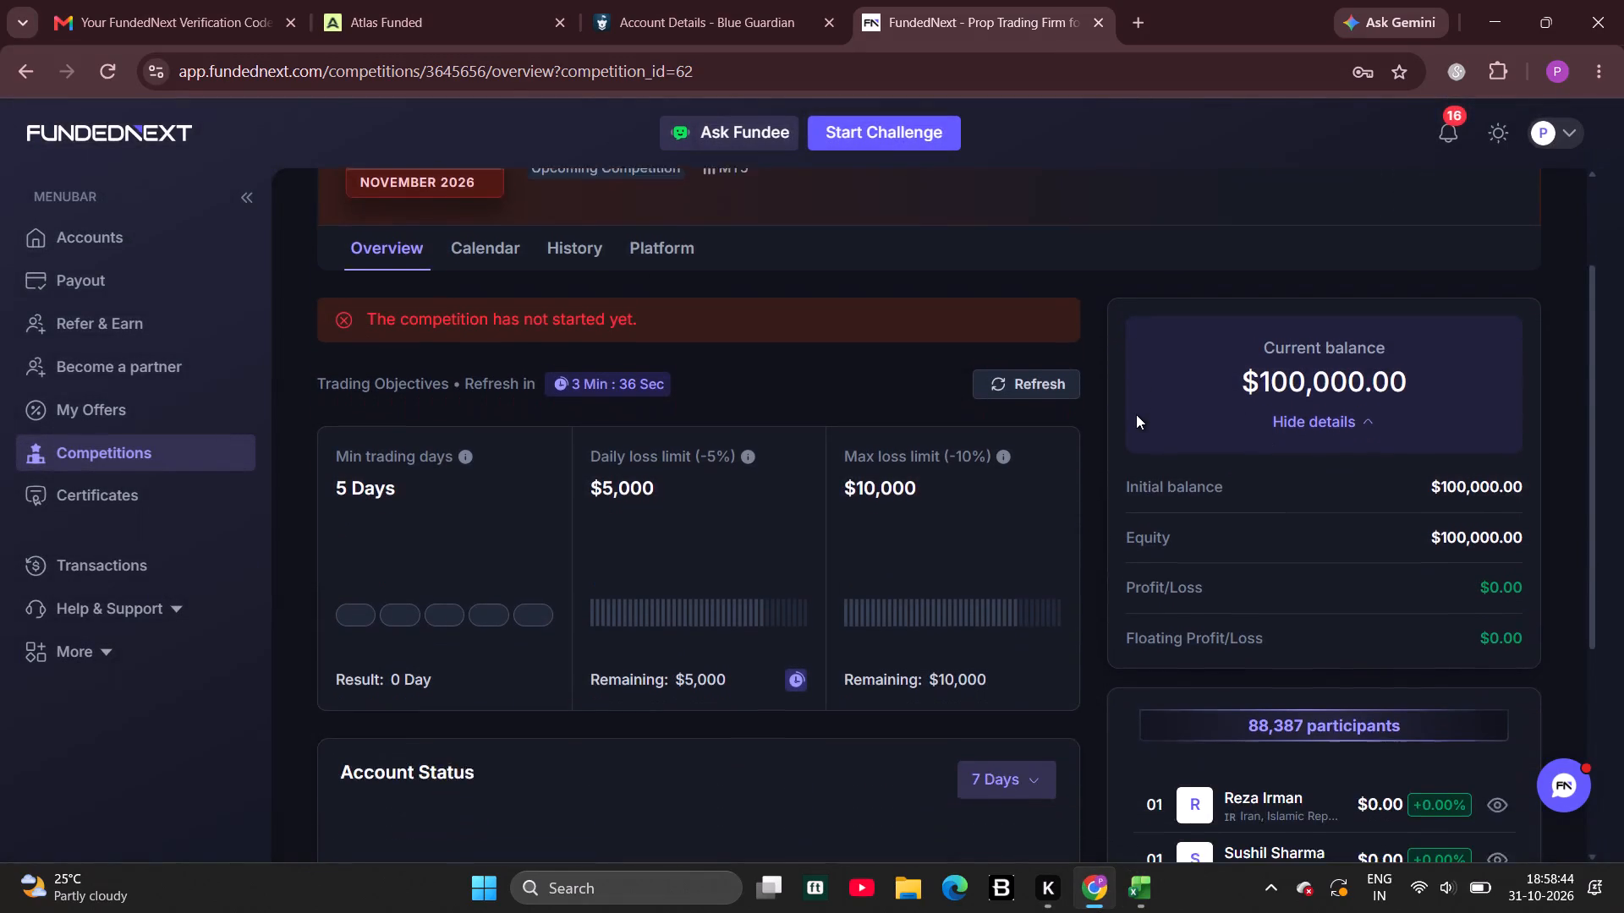
scroll(1136, 414, "down", 3)
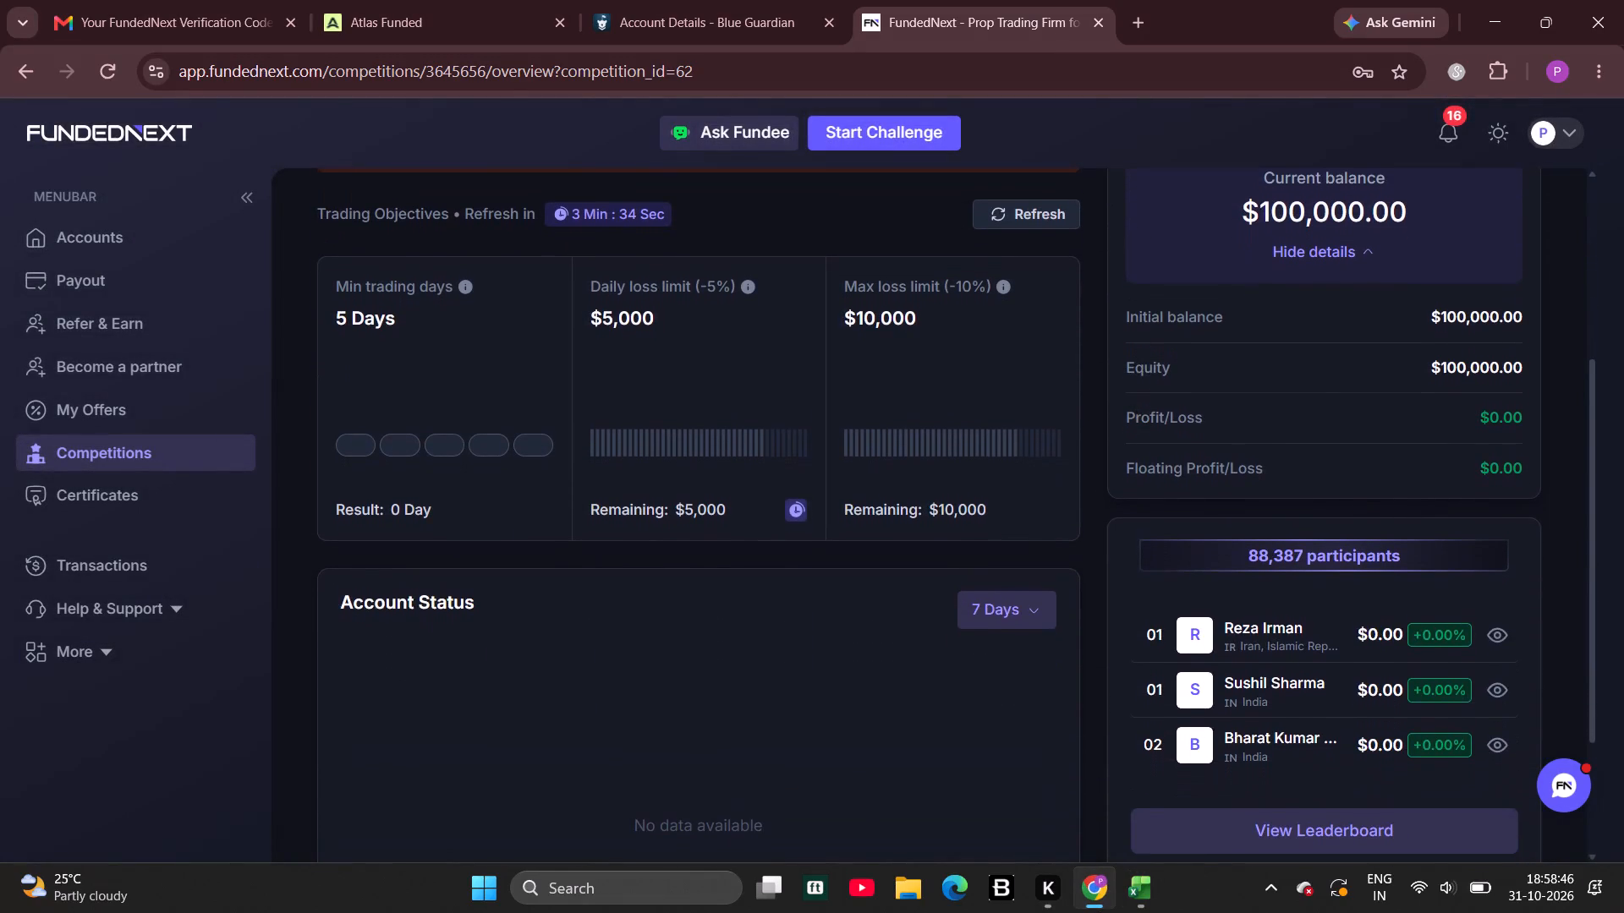
scroll(840, 491, "down", 1)
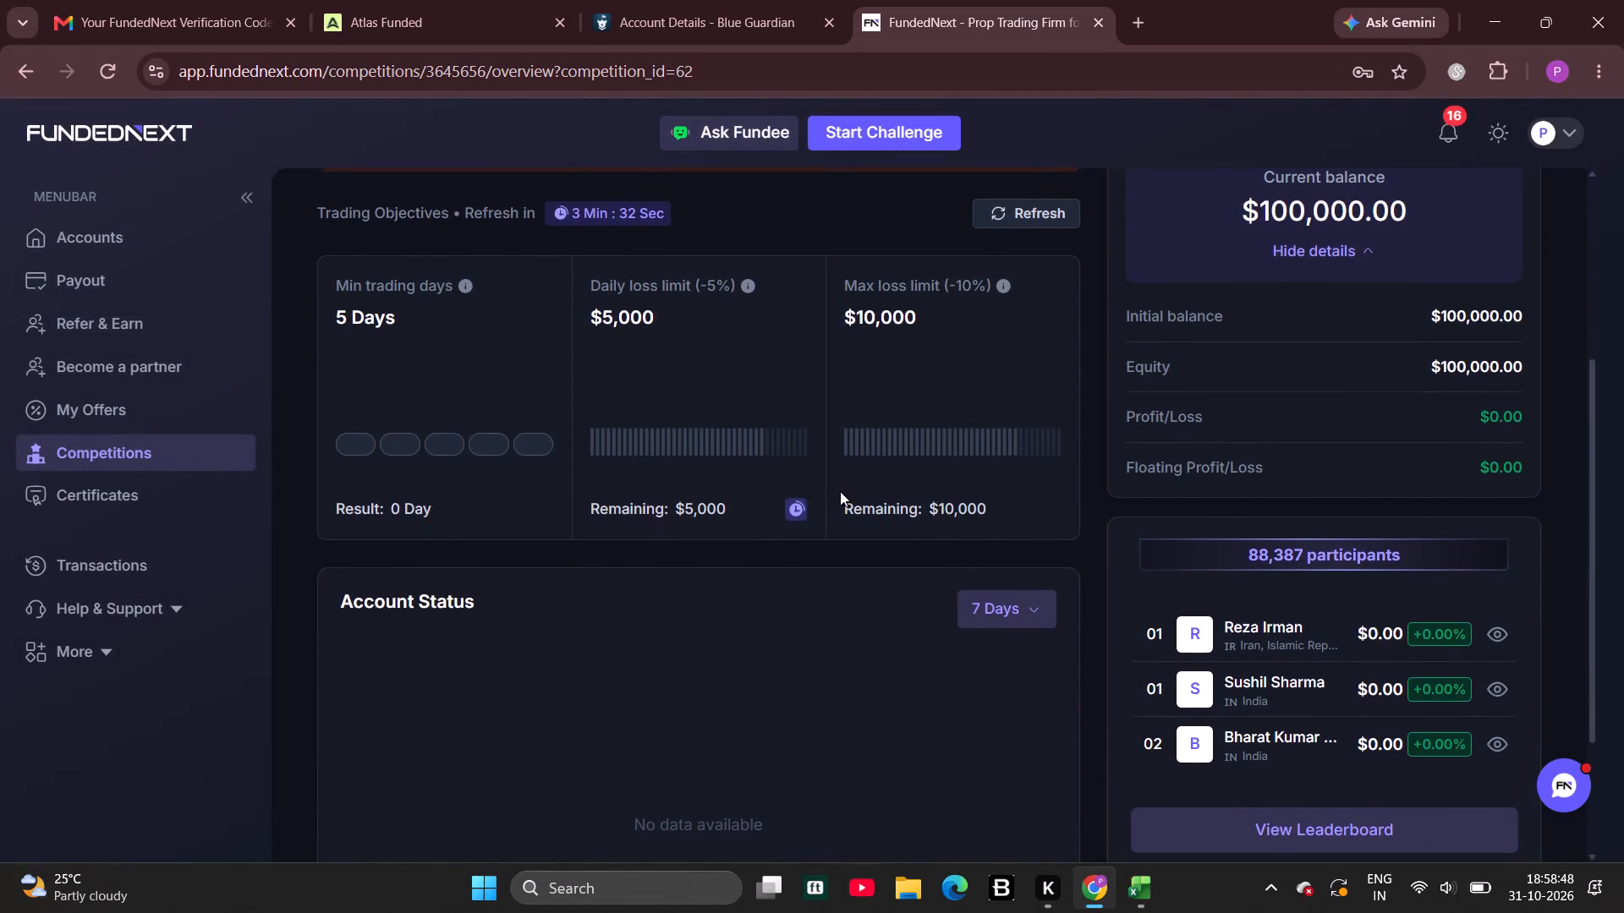
scroll(840, 491, "down", 1)
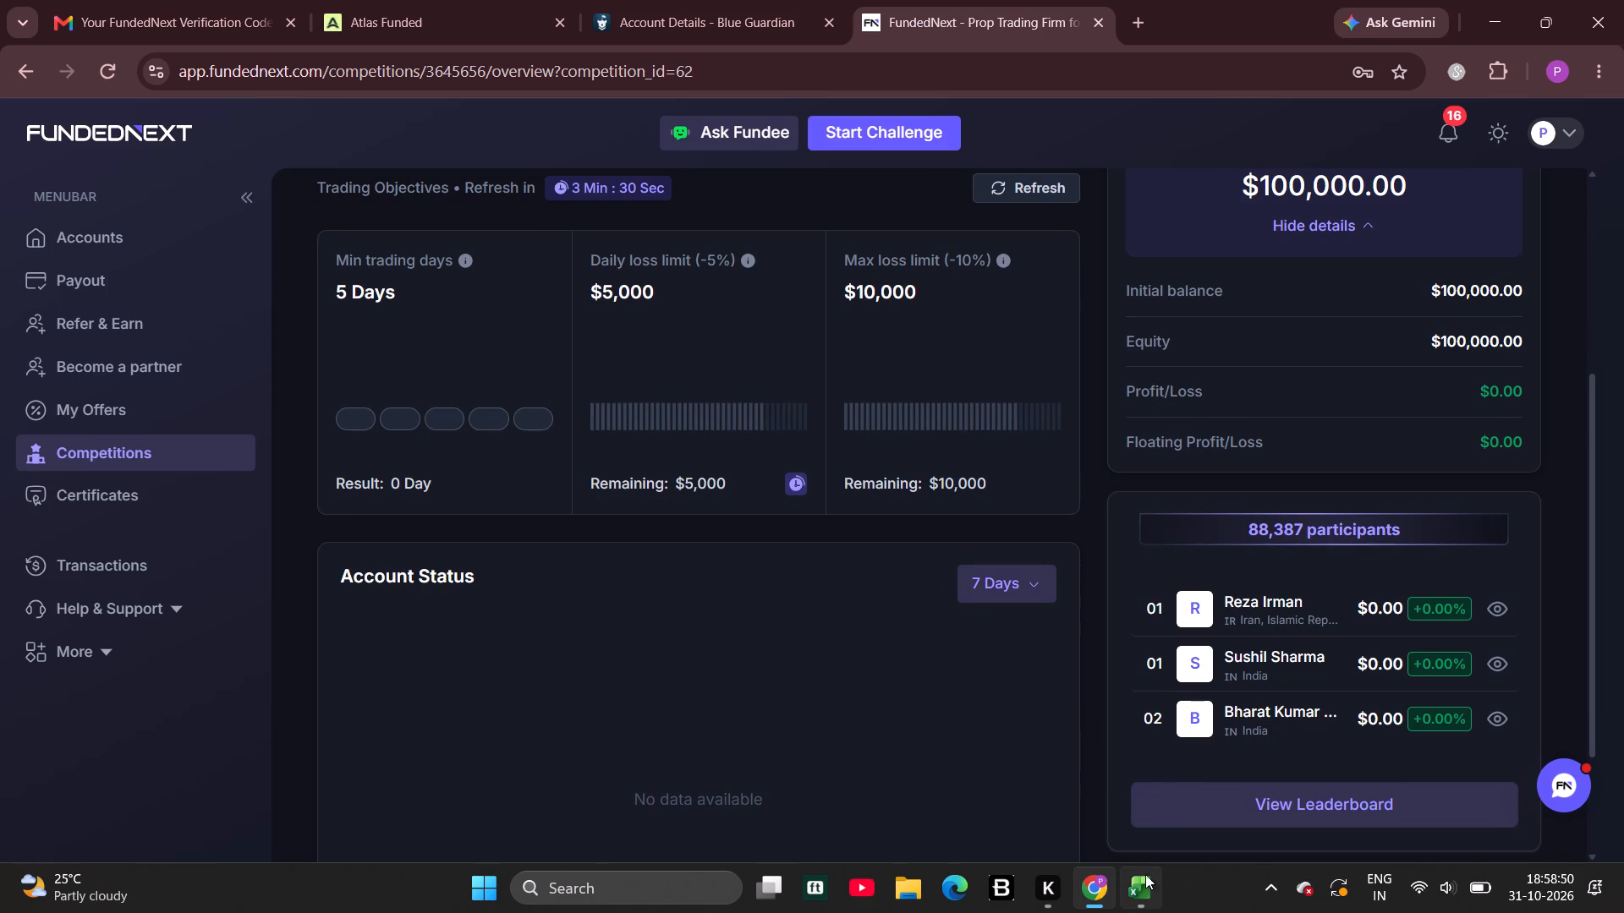
left_click(1146, 877)
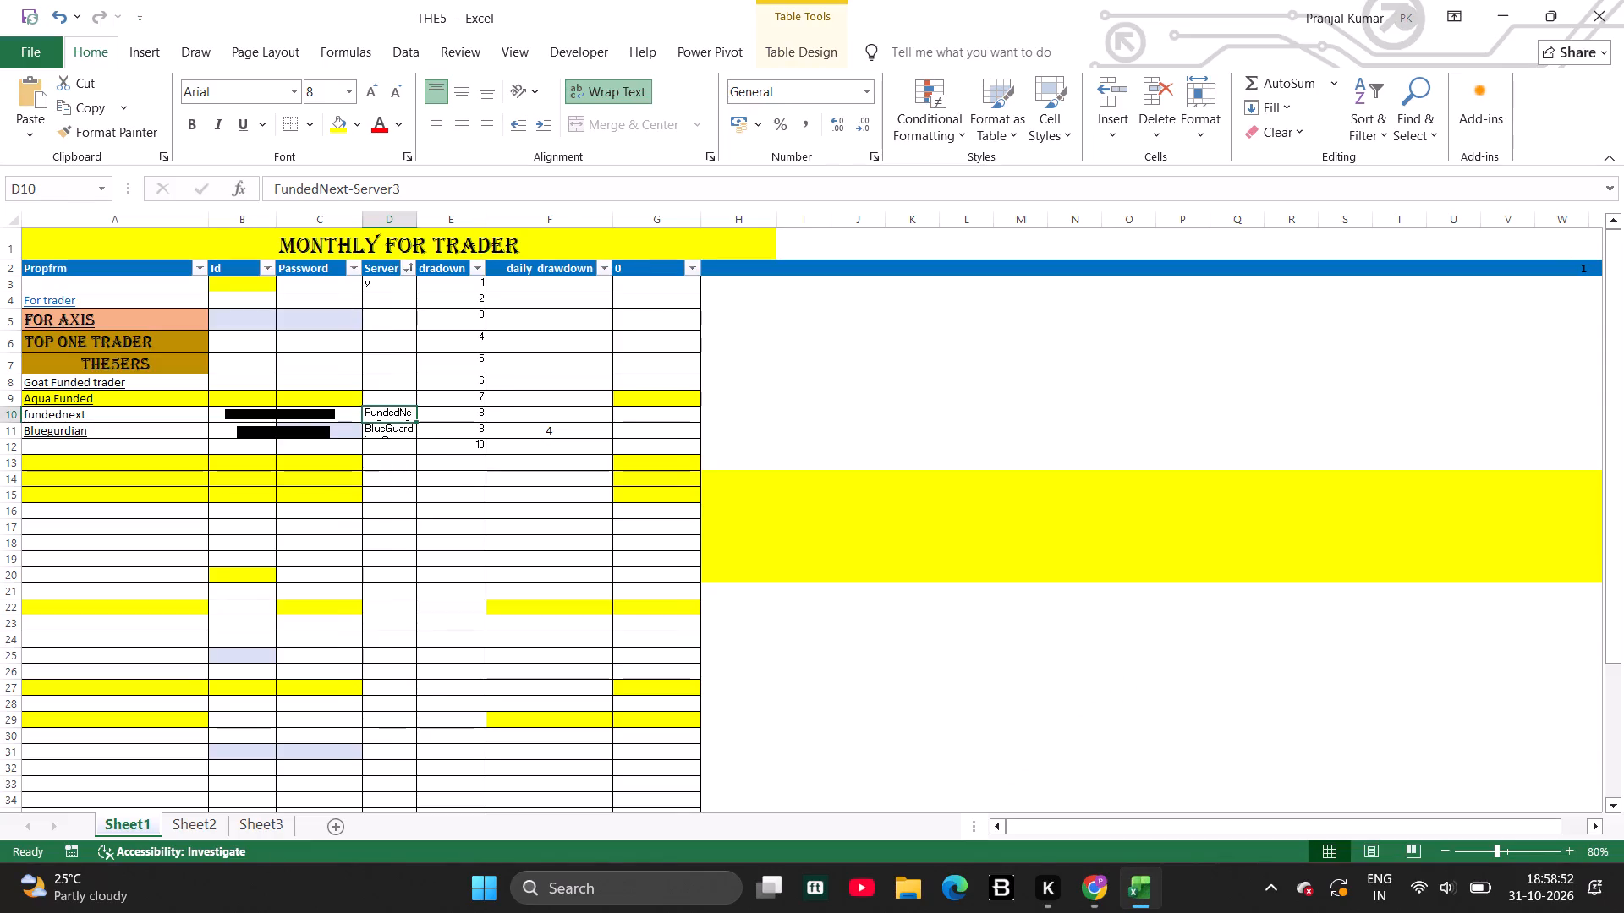
left_click(454, 408)
type("10")
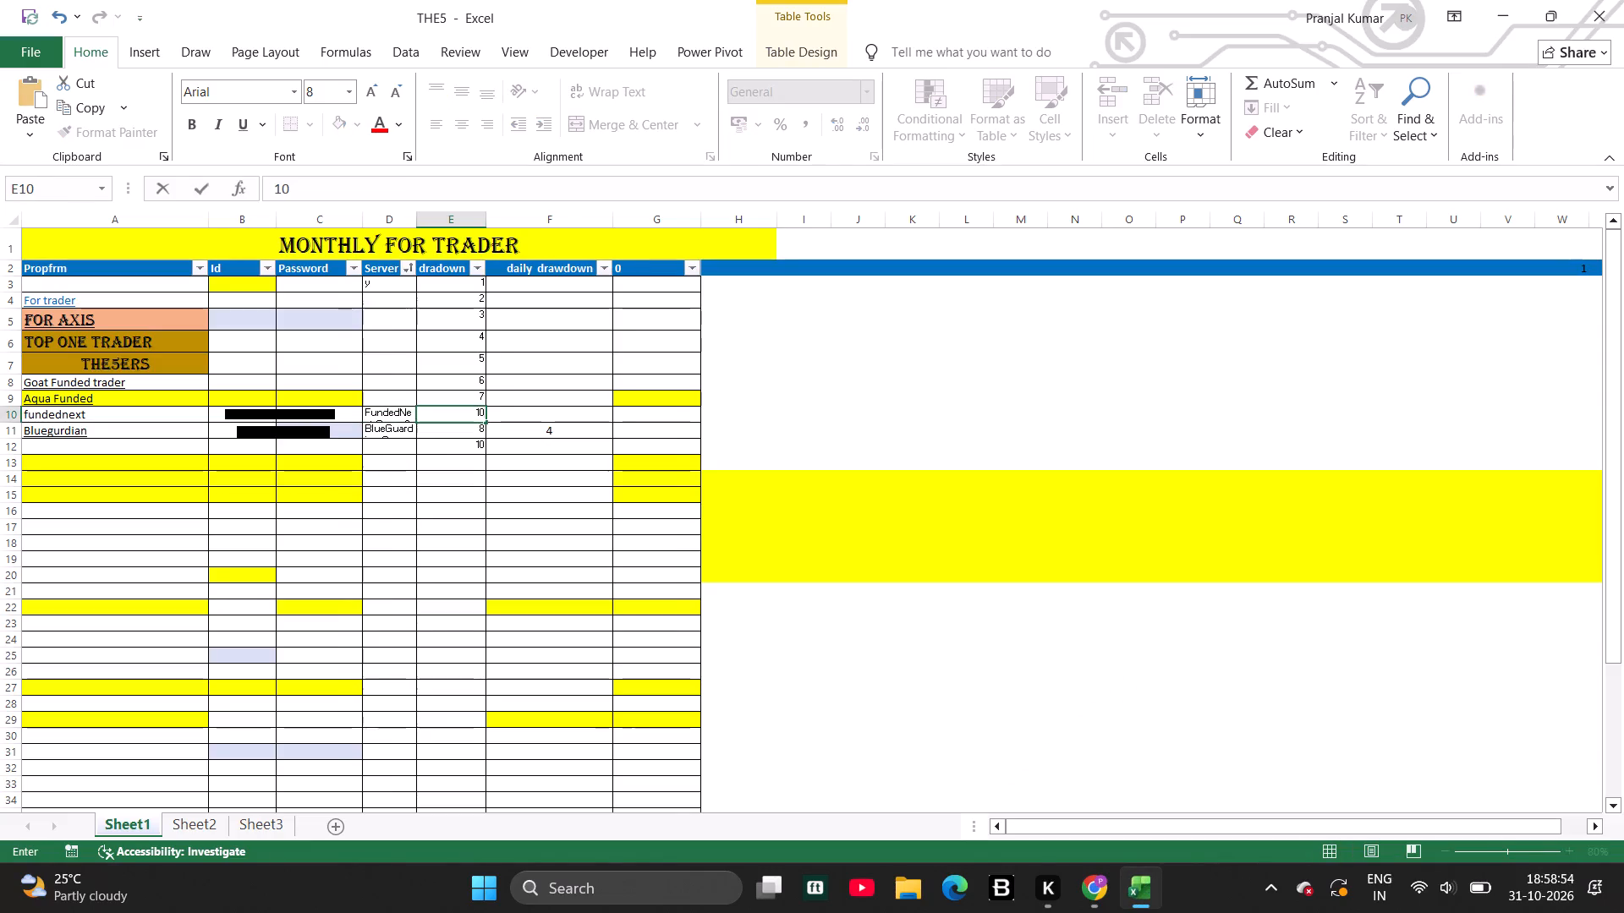
double_click(544, 413)
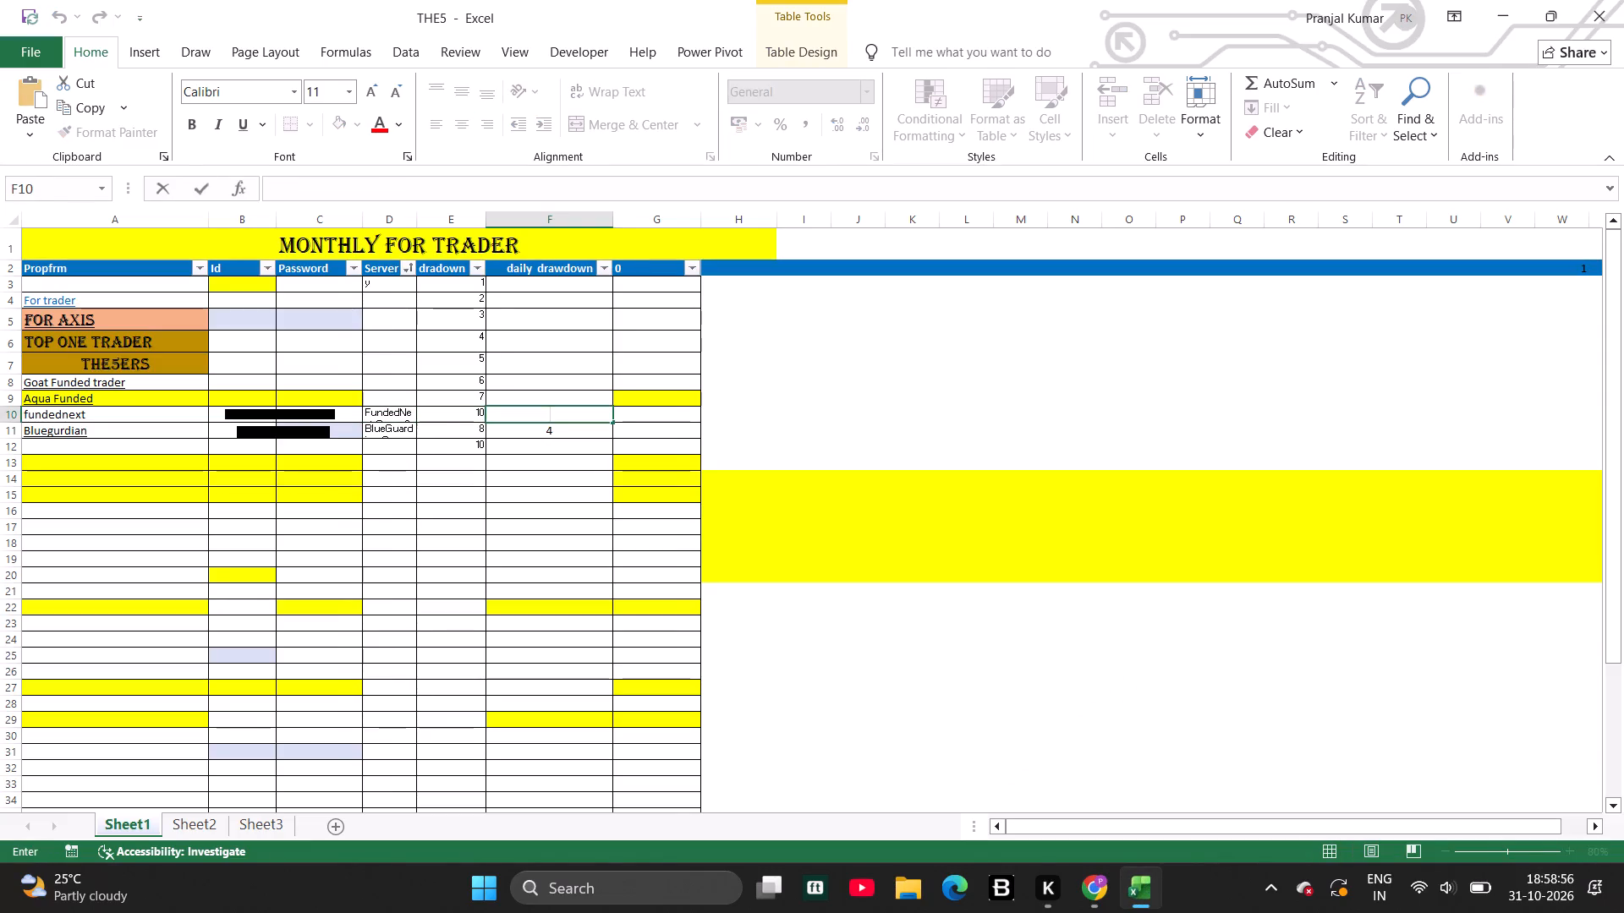
key("5")
left_click(543, 481)
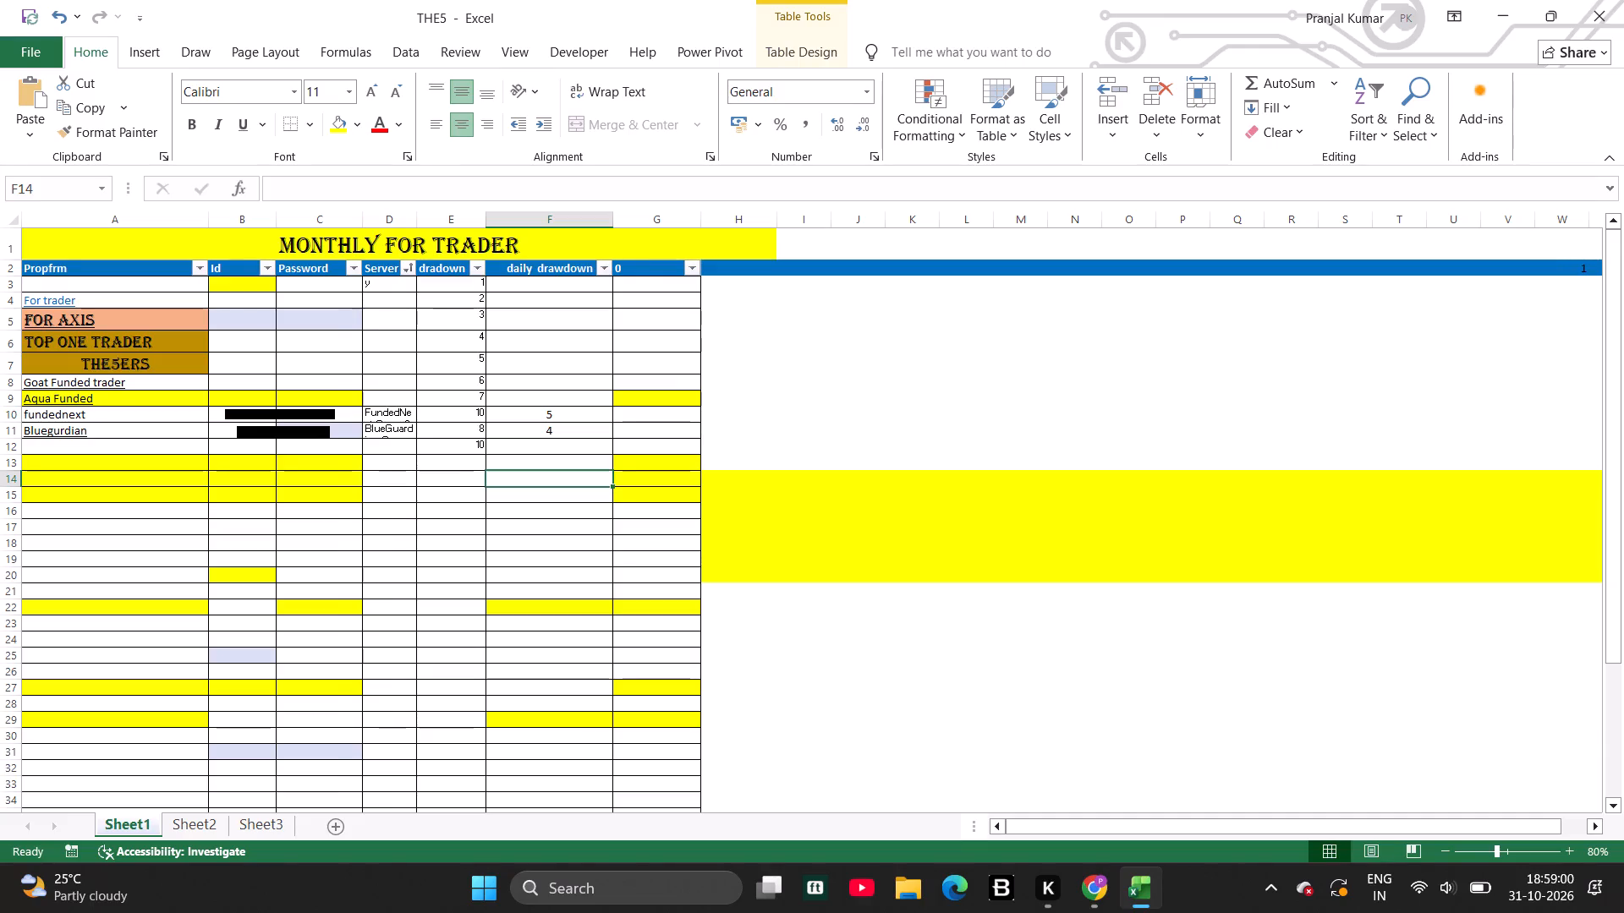
Return to FundedNext's competitions list in Chrome and review the November Competition's prize pool, including the lower-rank prizes.
left_click(1097, 884)
scroll(897, 600, "up", 2)
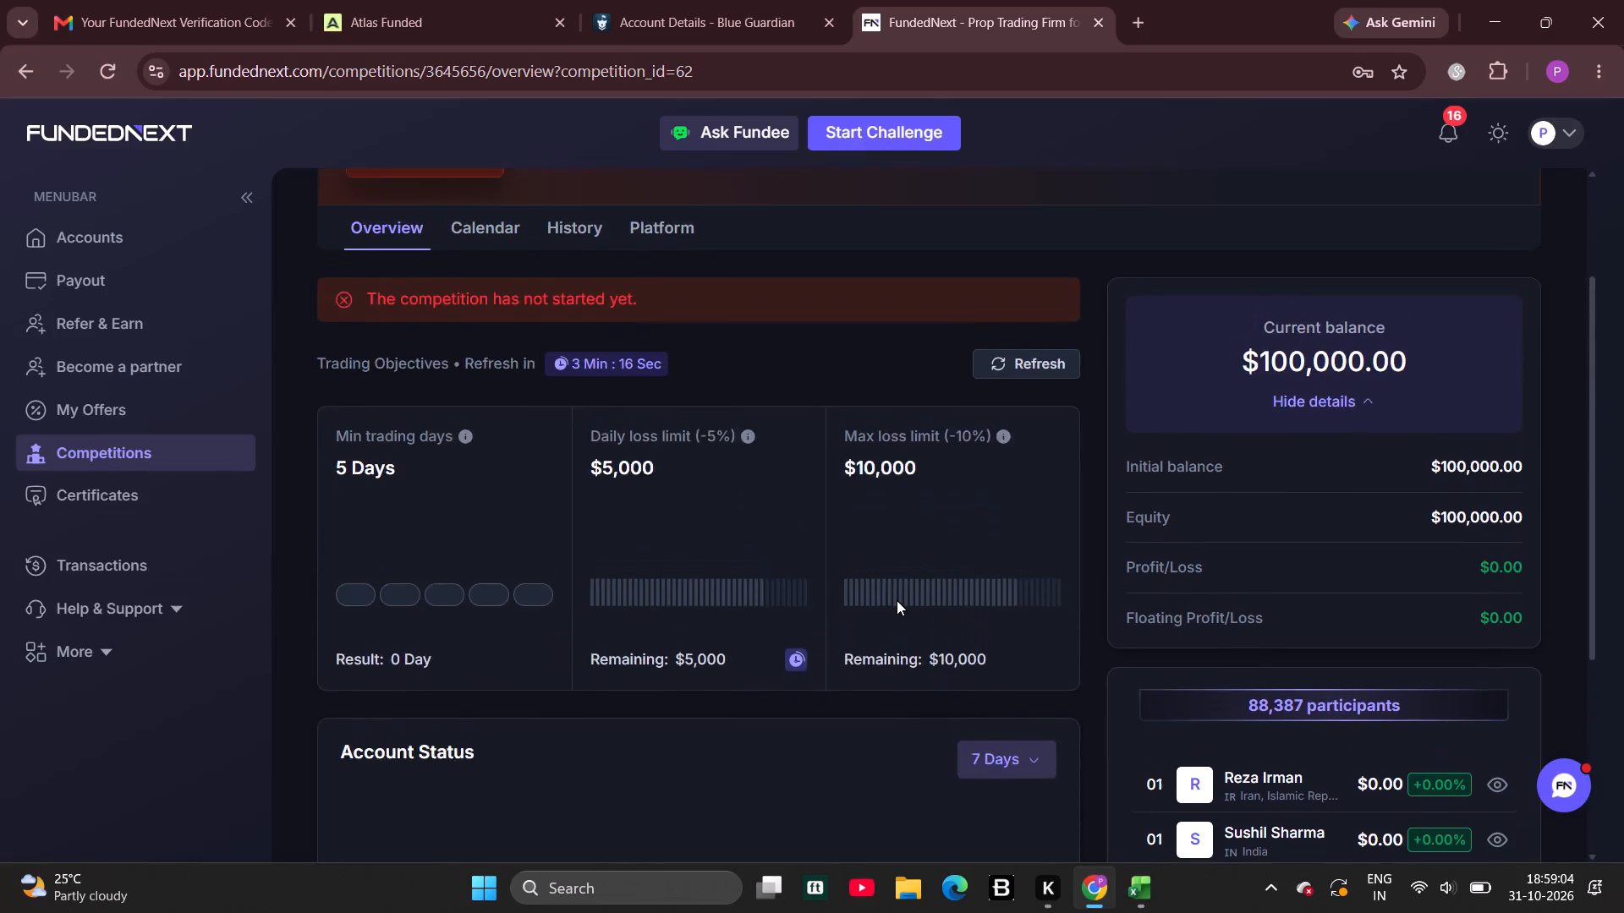
scroll(897, 600, "up", 1)
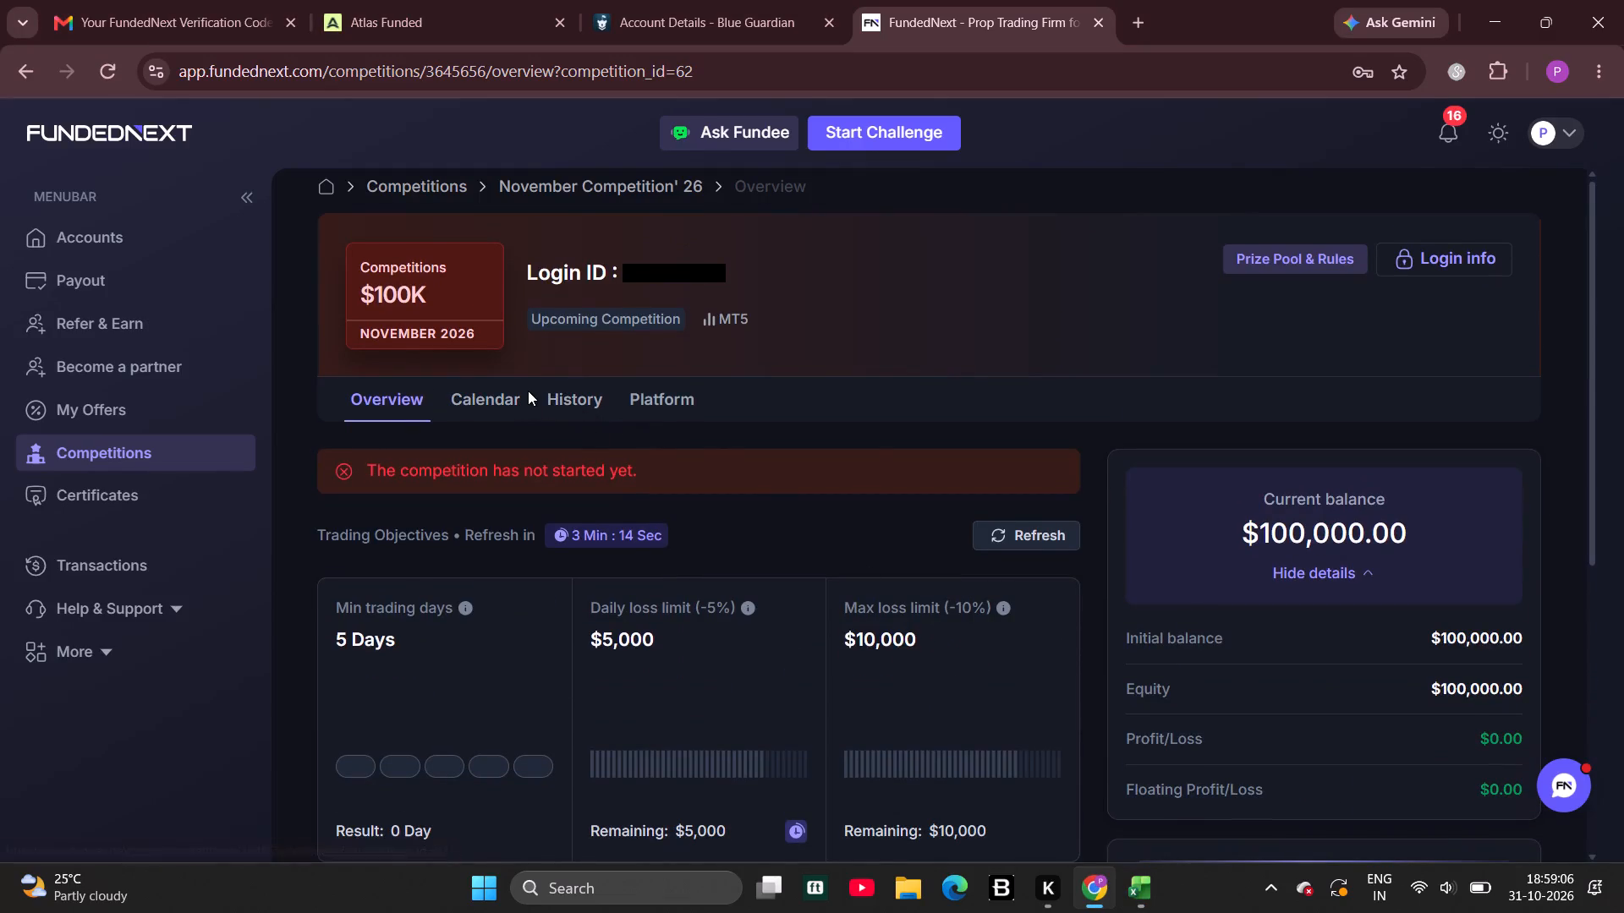
scroll(528, 391, "up", 1)
left_click(396, 188)
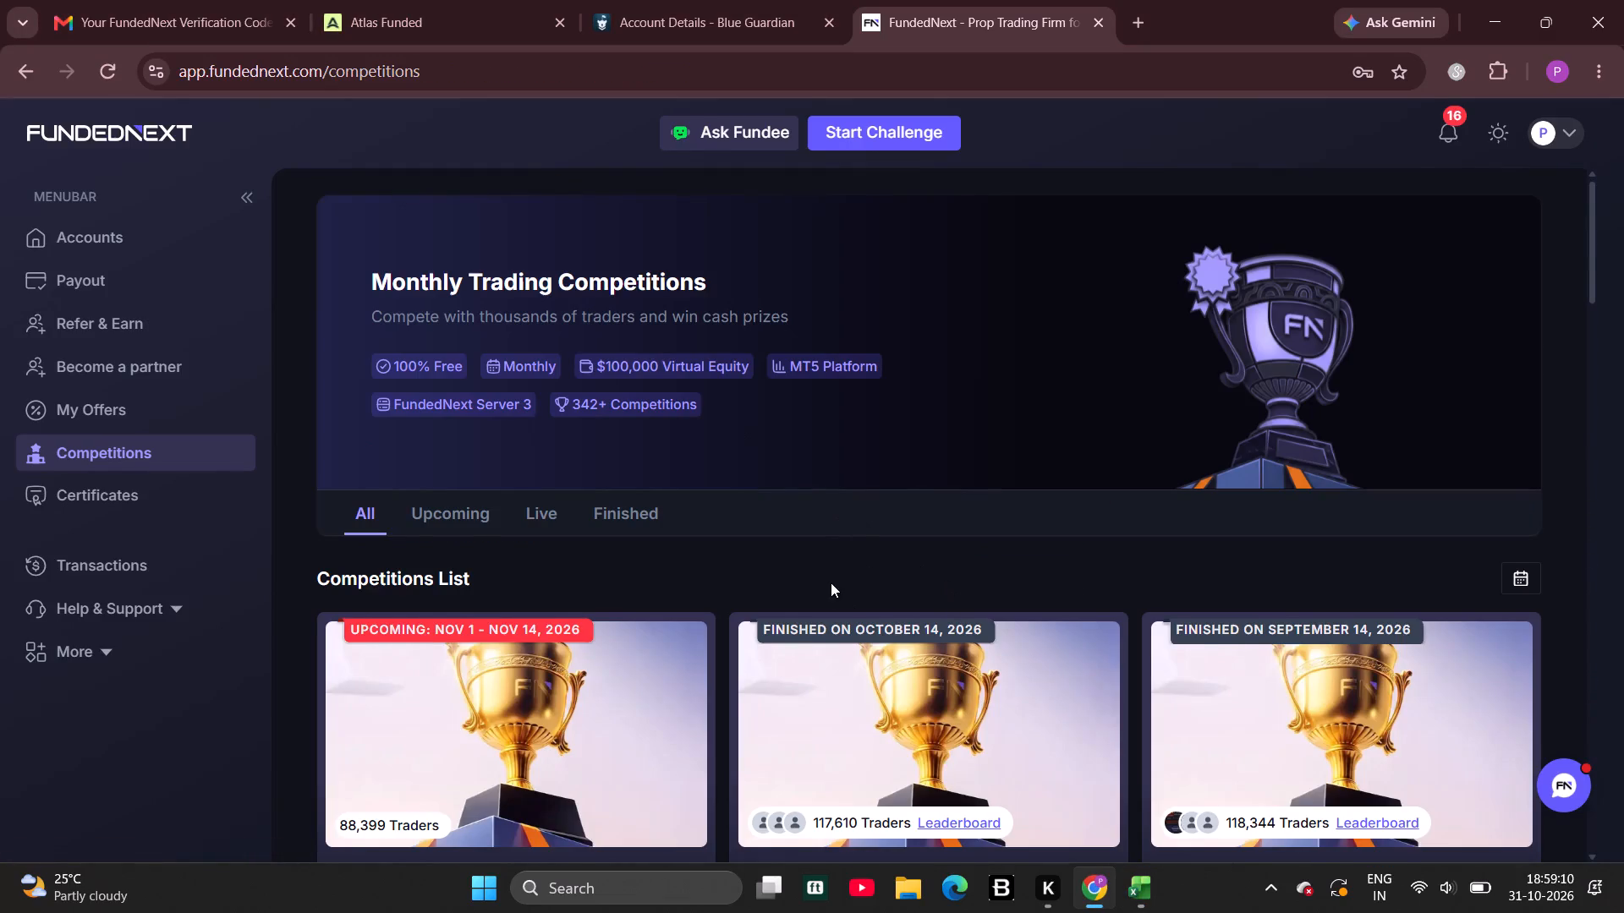
scroll(831, 582, "down", 4)
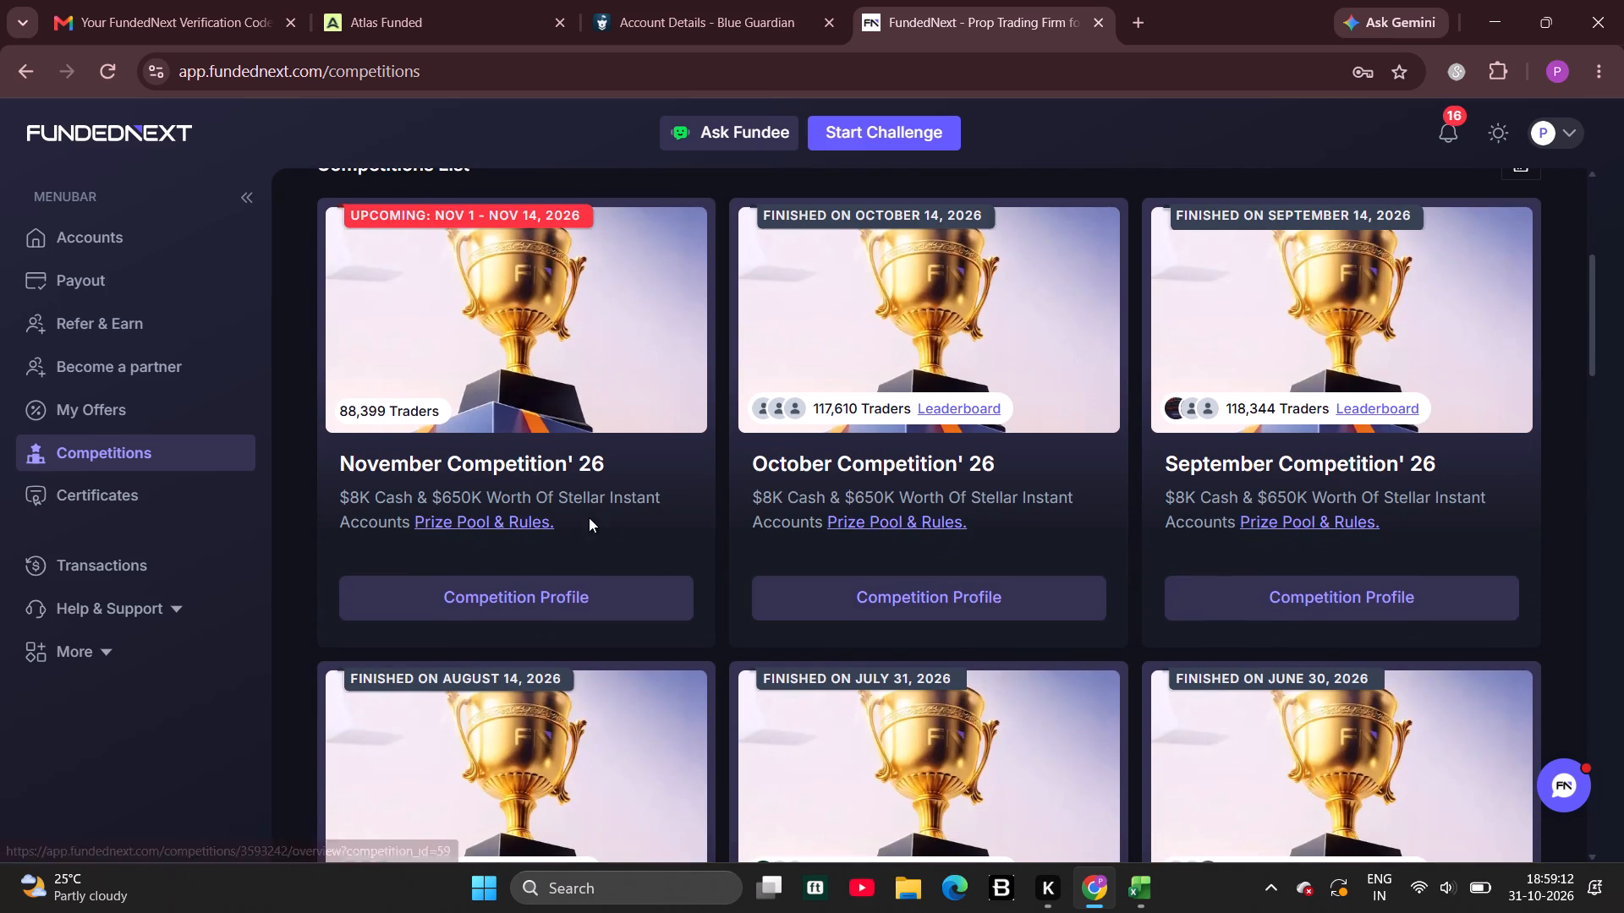
left_click(494, 521)
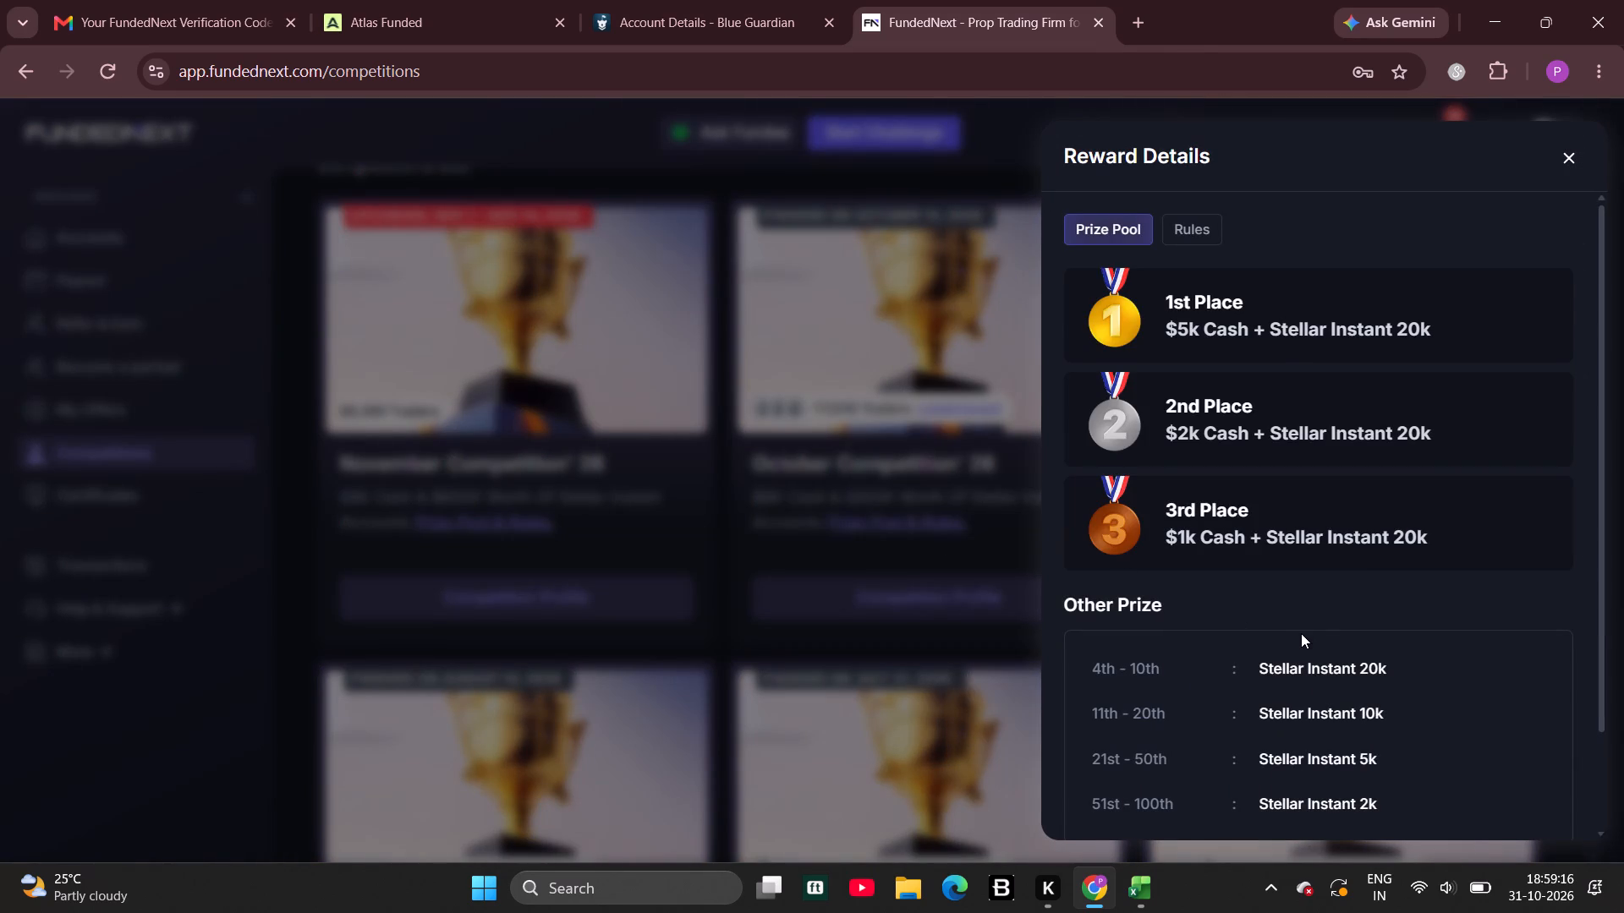
scroll(1301, 633, "down", 1)
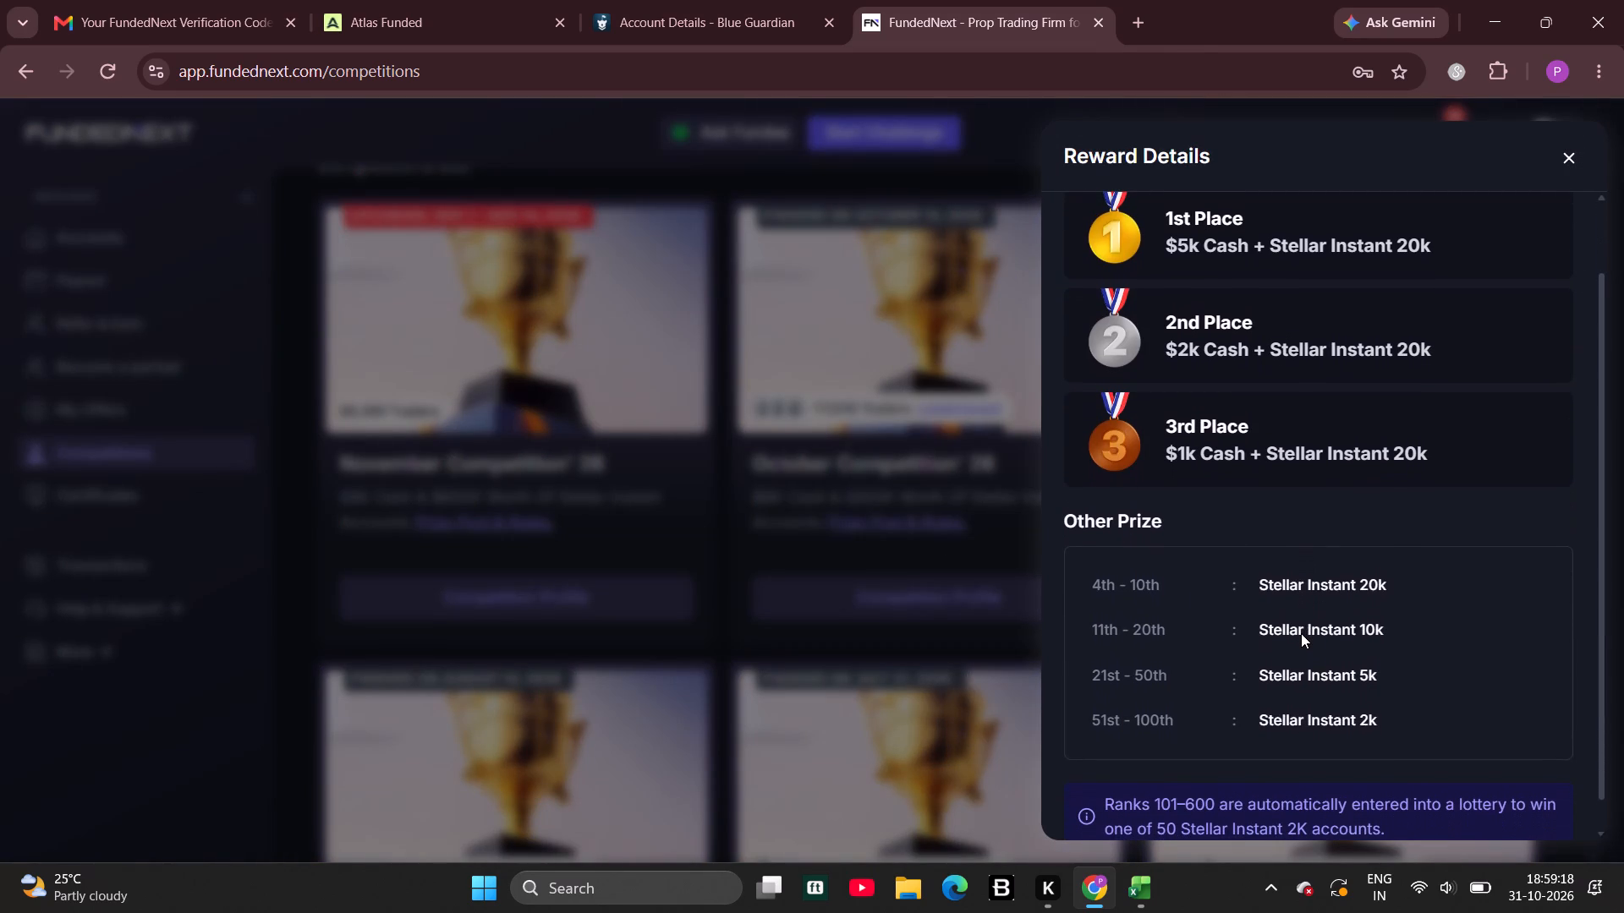
scroll(1301, 633, "down", 1)
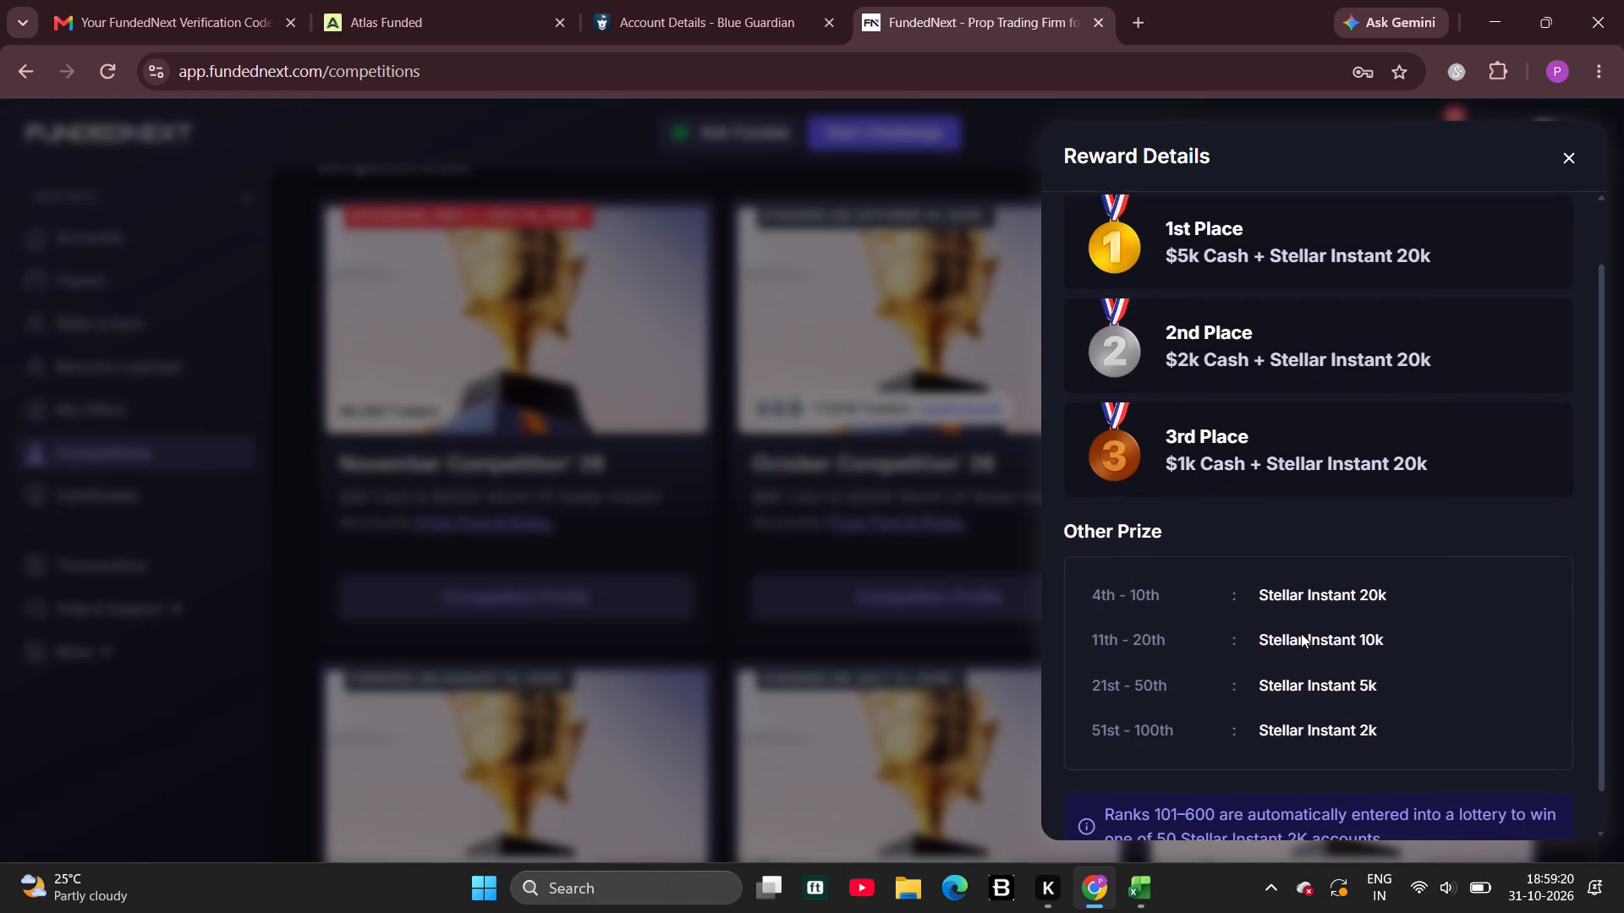
scroll(1301, 633, "down", 1)
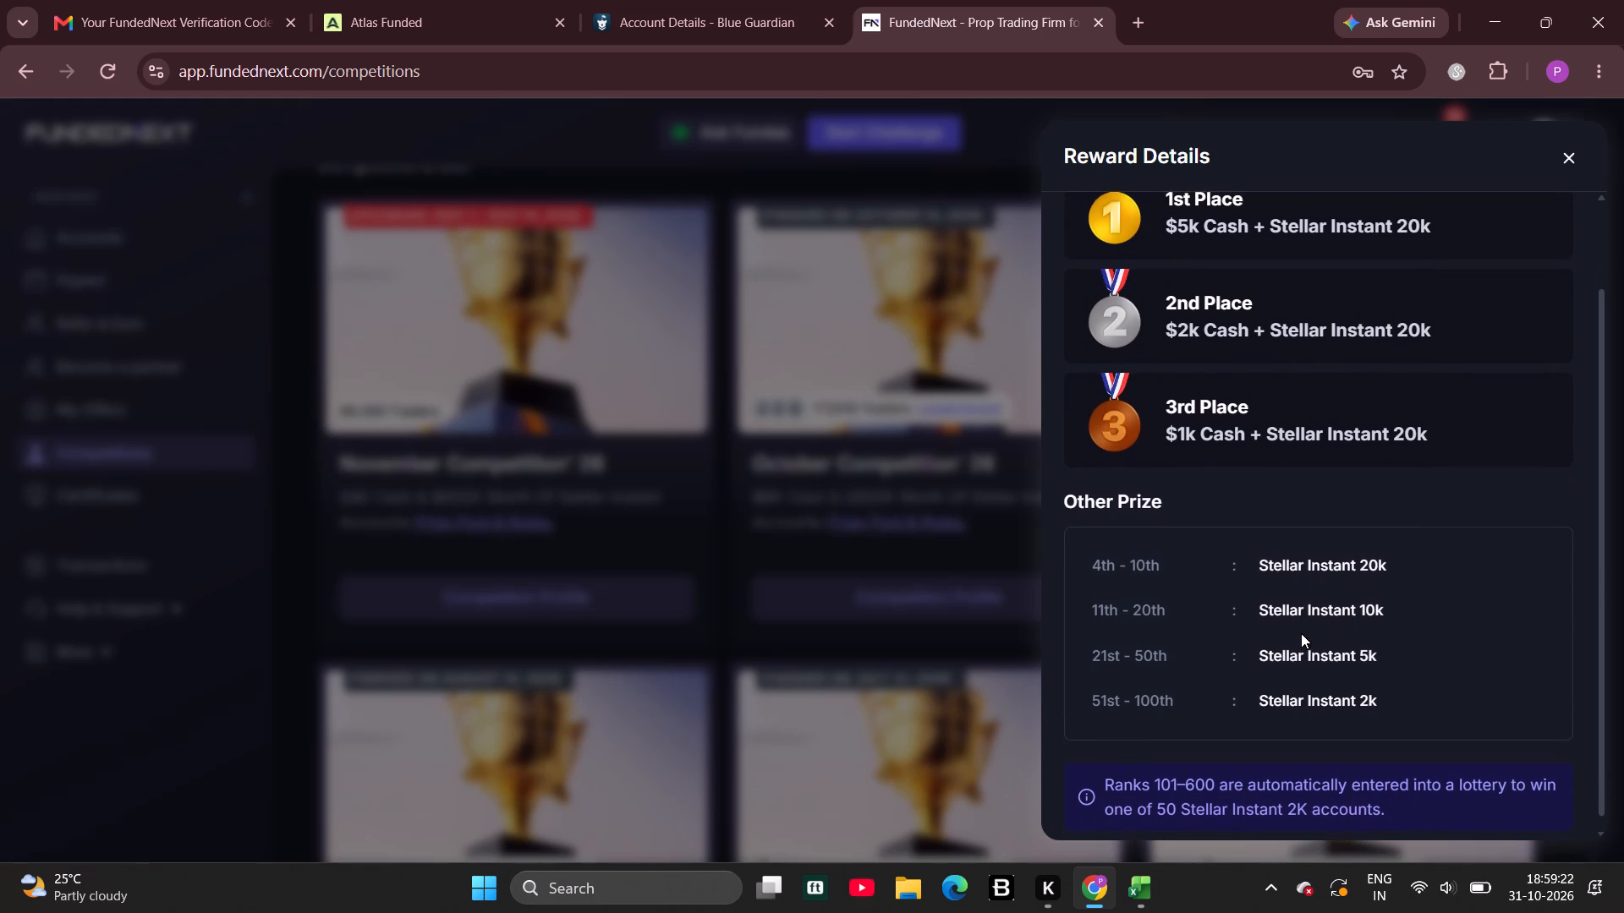
scroll(1301, 633, "down", 2)
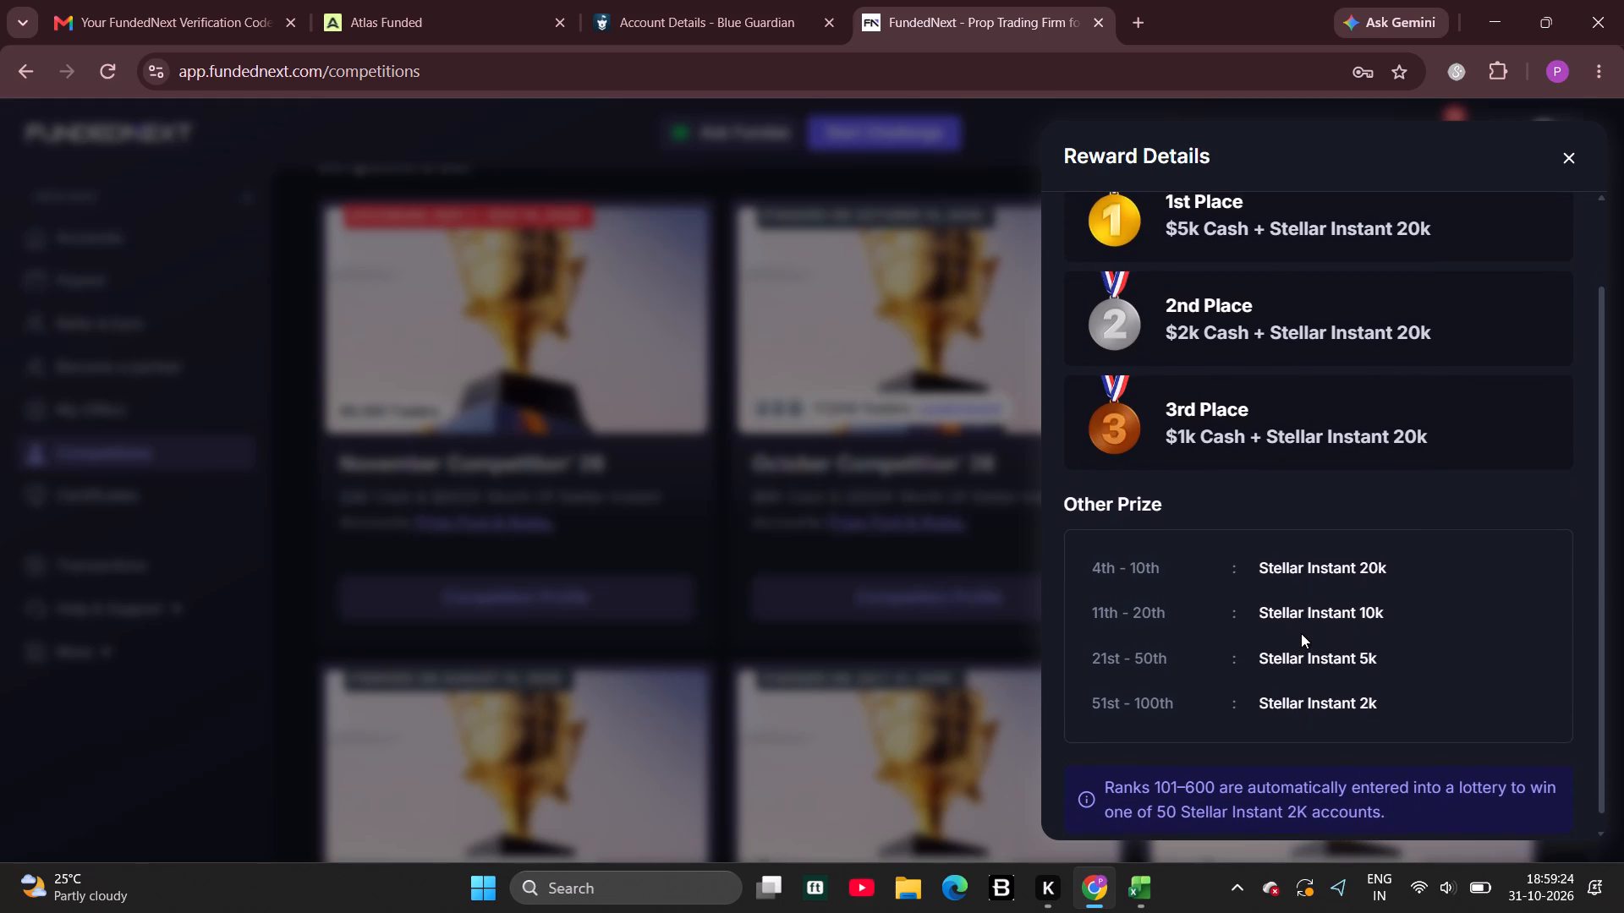
scroll(1301, 633, "down", 1)
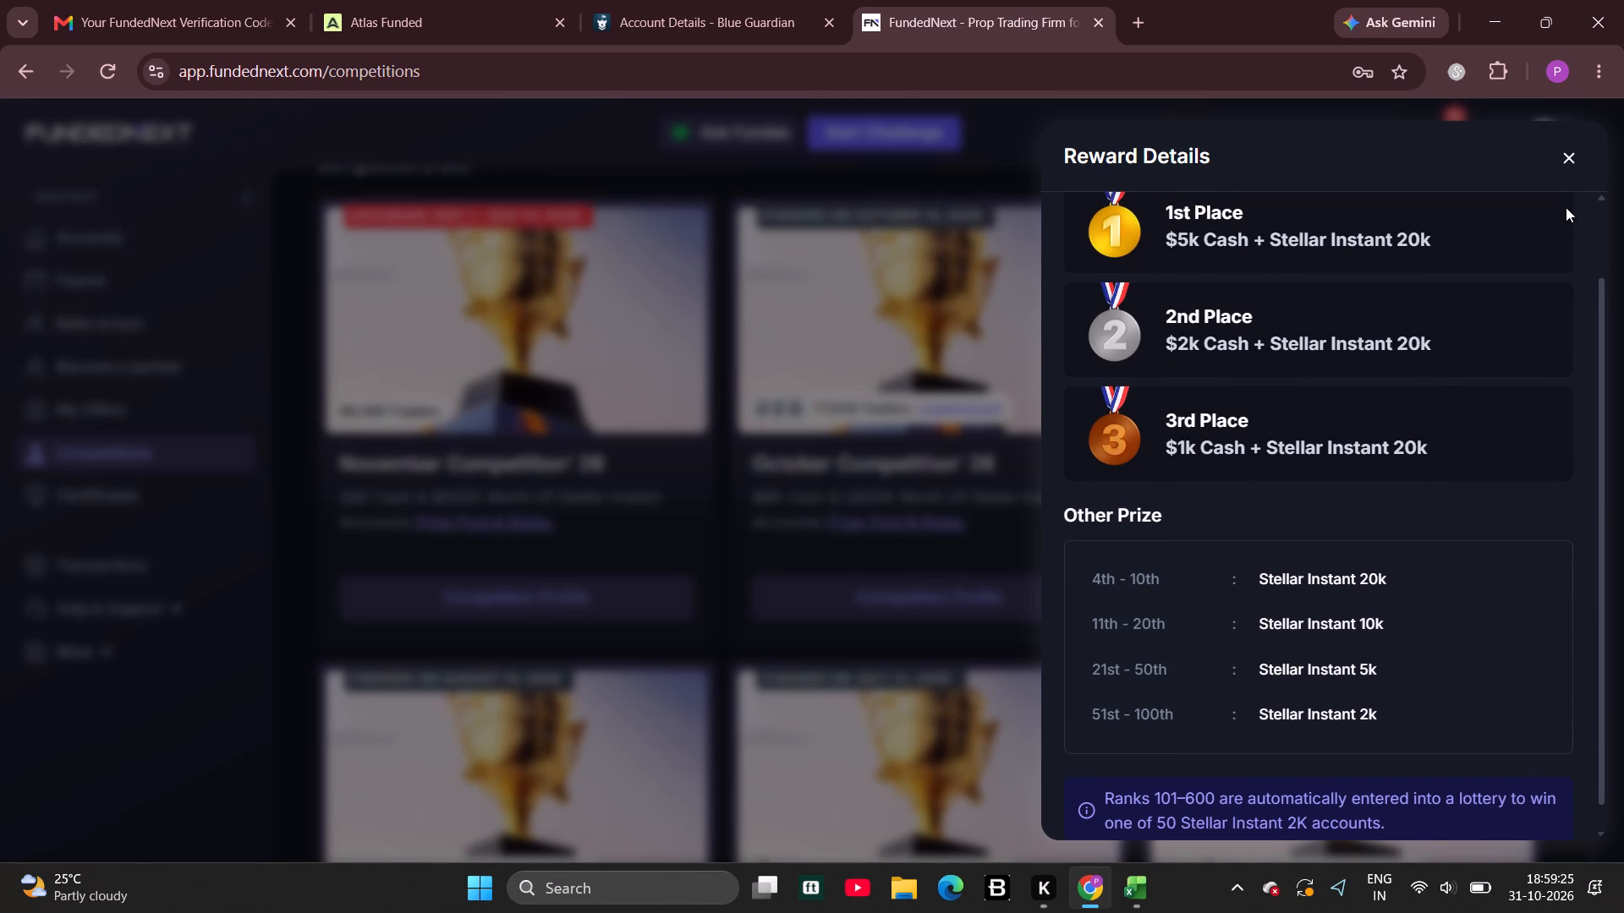
left_click(1568, 159)
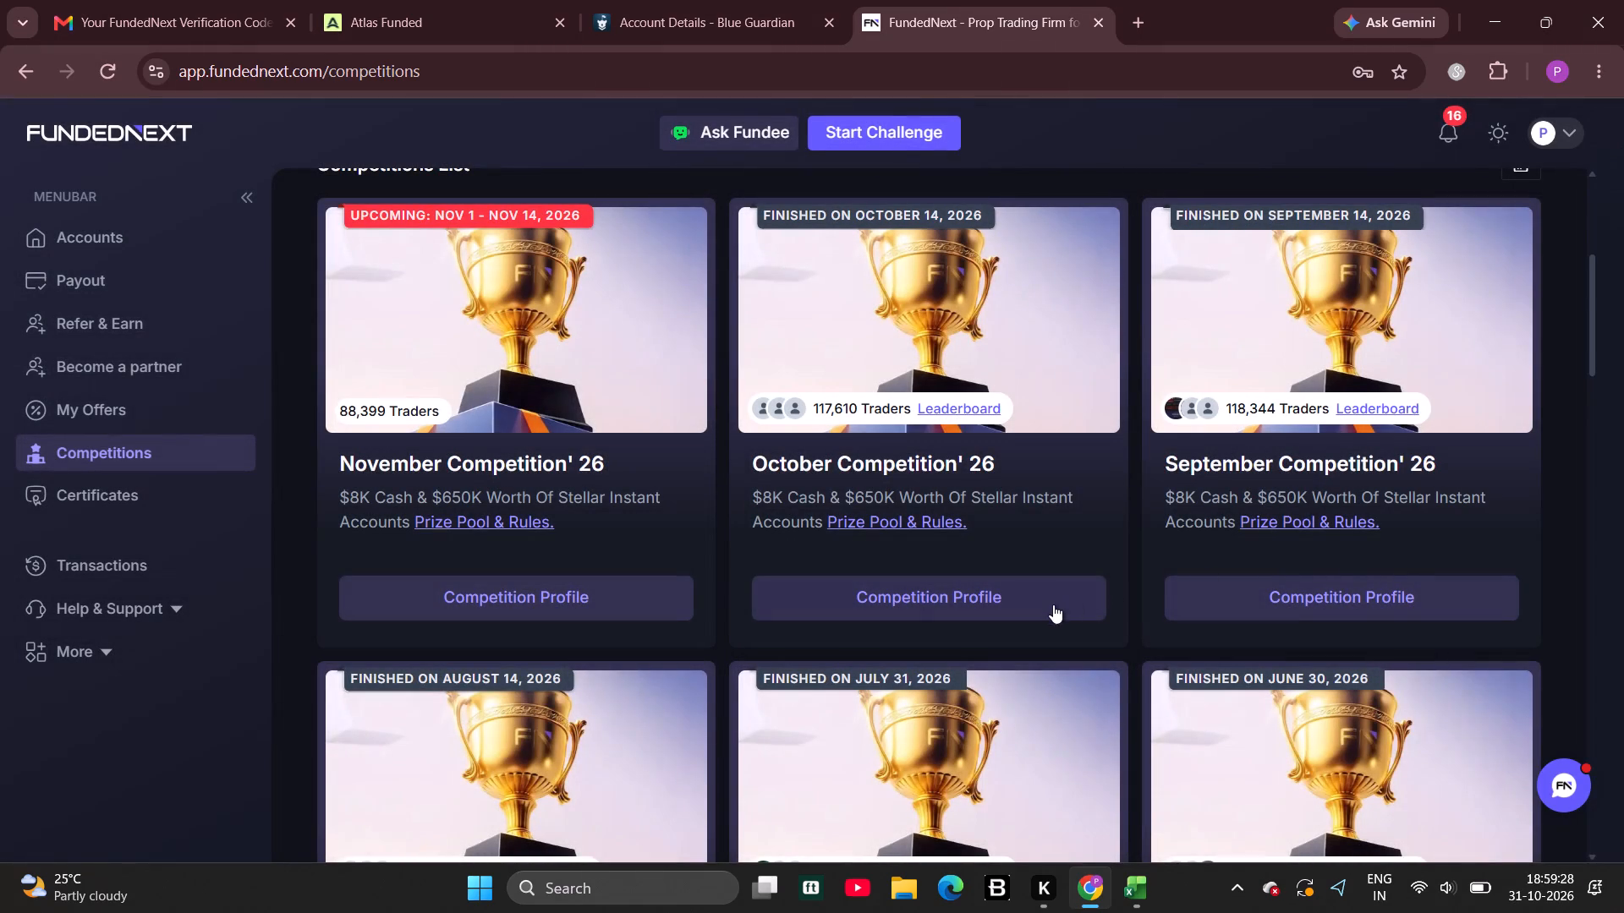
left_click(1018, 606)
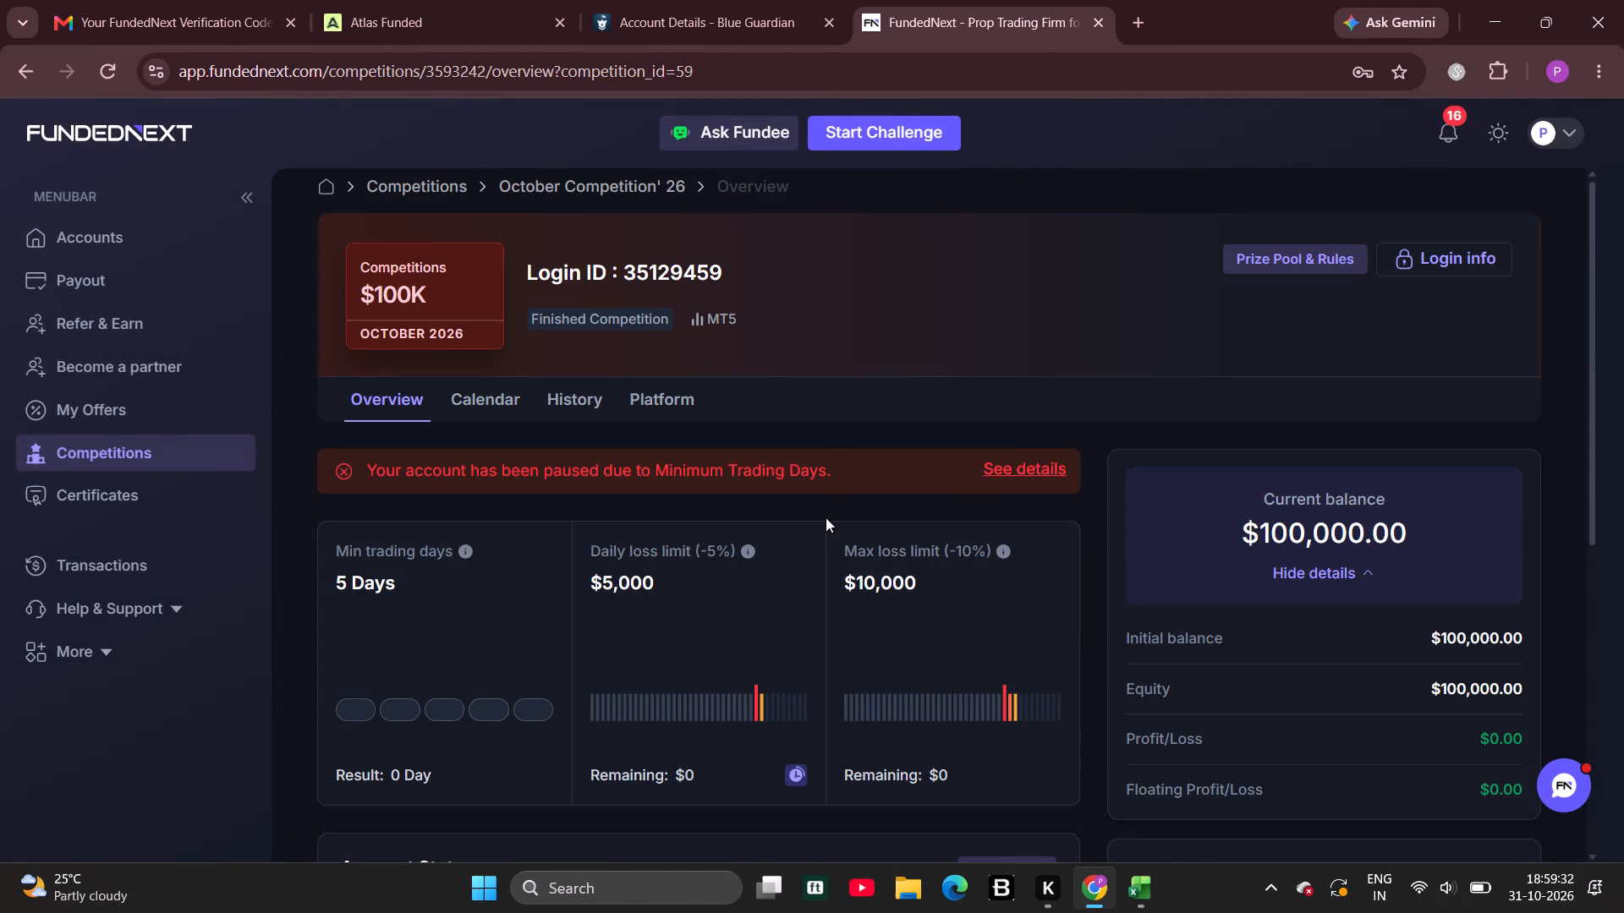
scroll(826, 517, "right", 5)
scroll(684, 554, "right", 11)
scroll(898, 682, "down", 1)
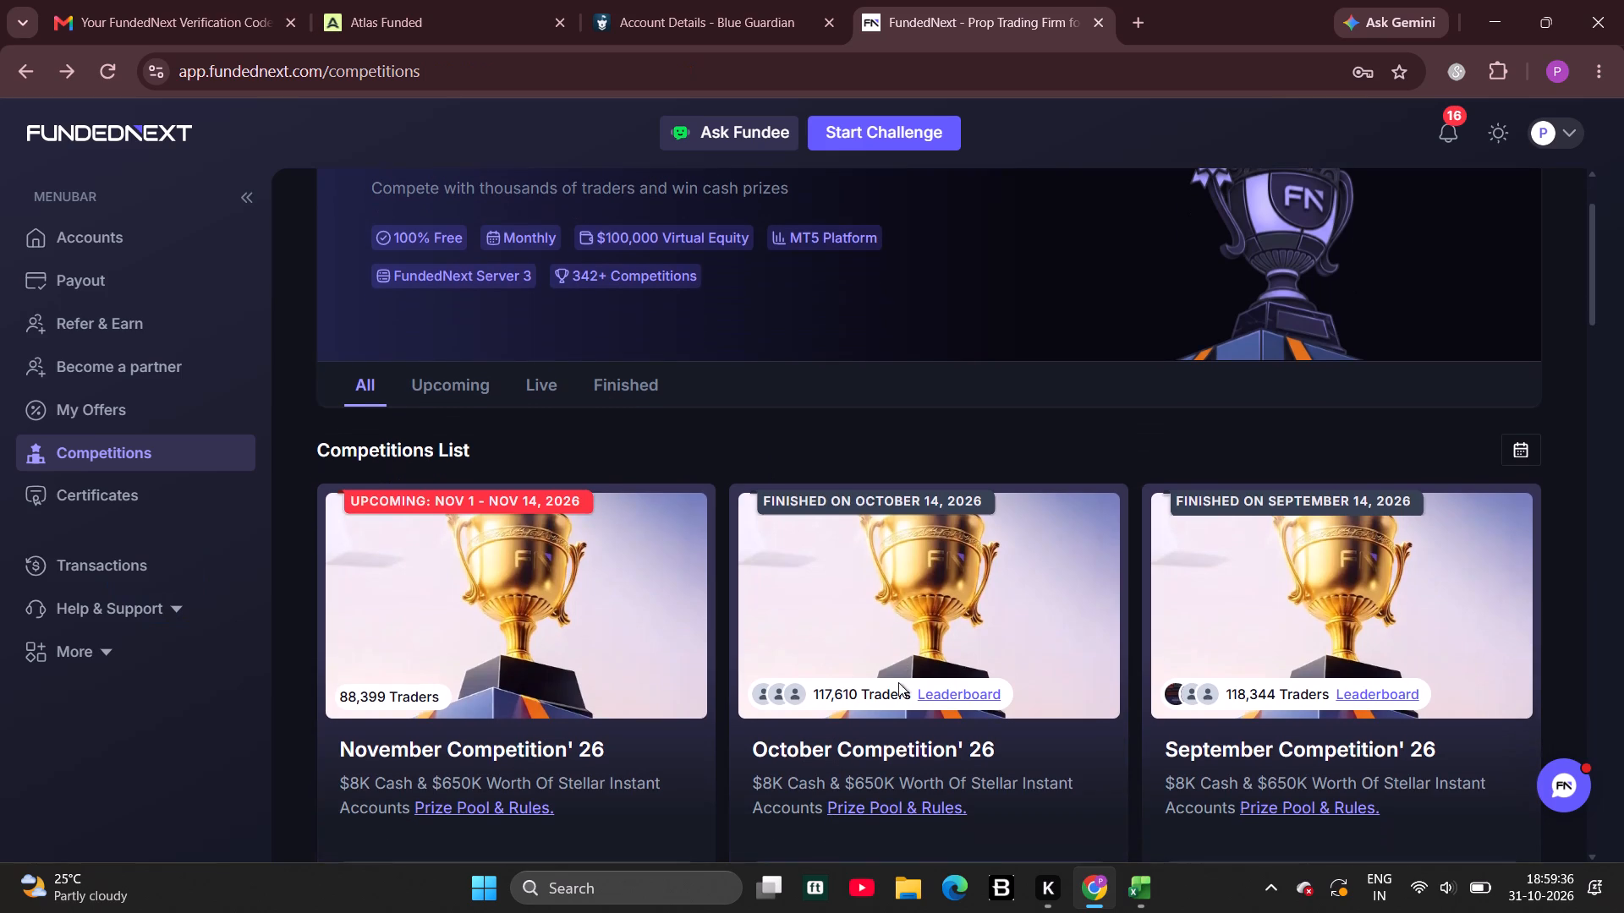
left_click(952, 692)
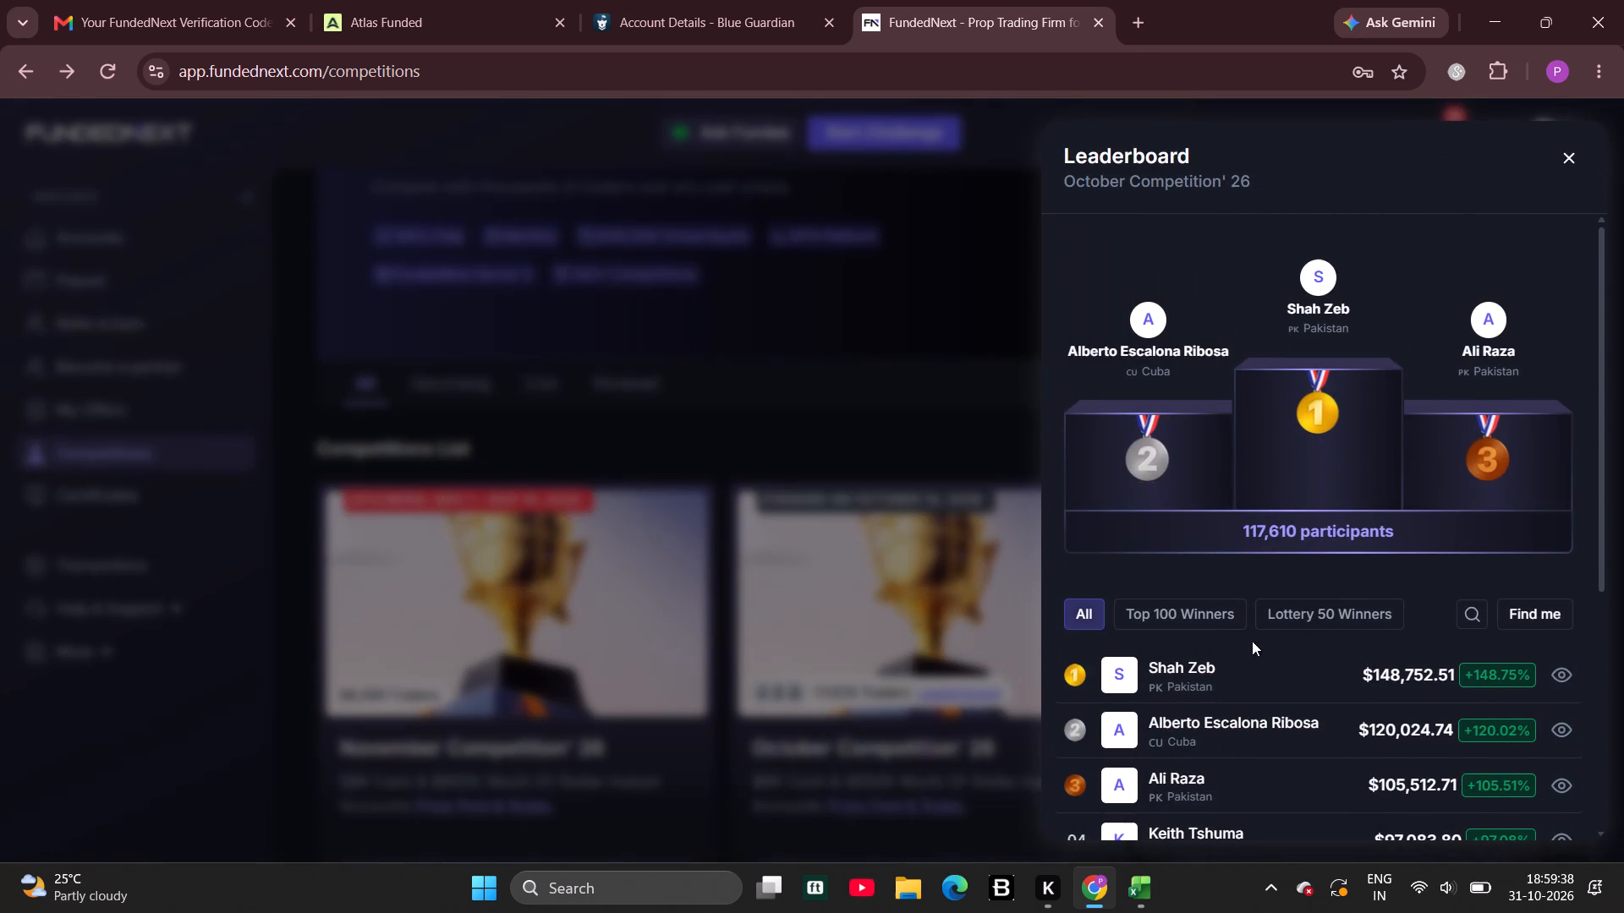
scroll(1282, 670, "down", 2)
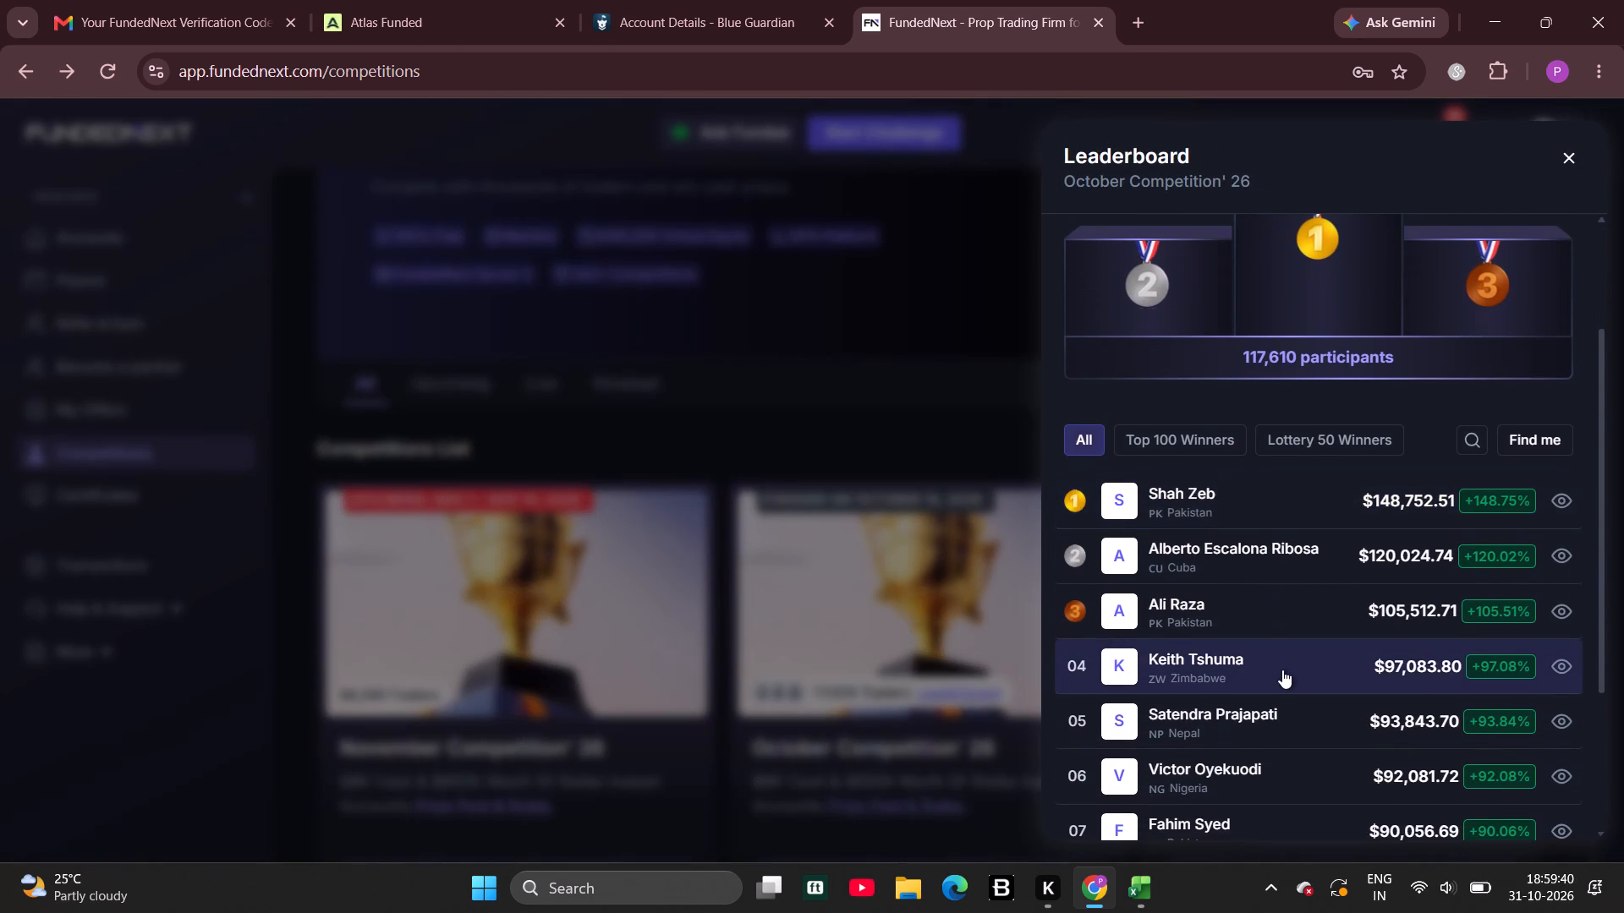
scroll(1500, 461, "up", 2)
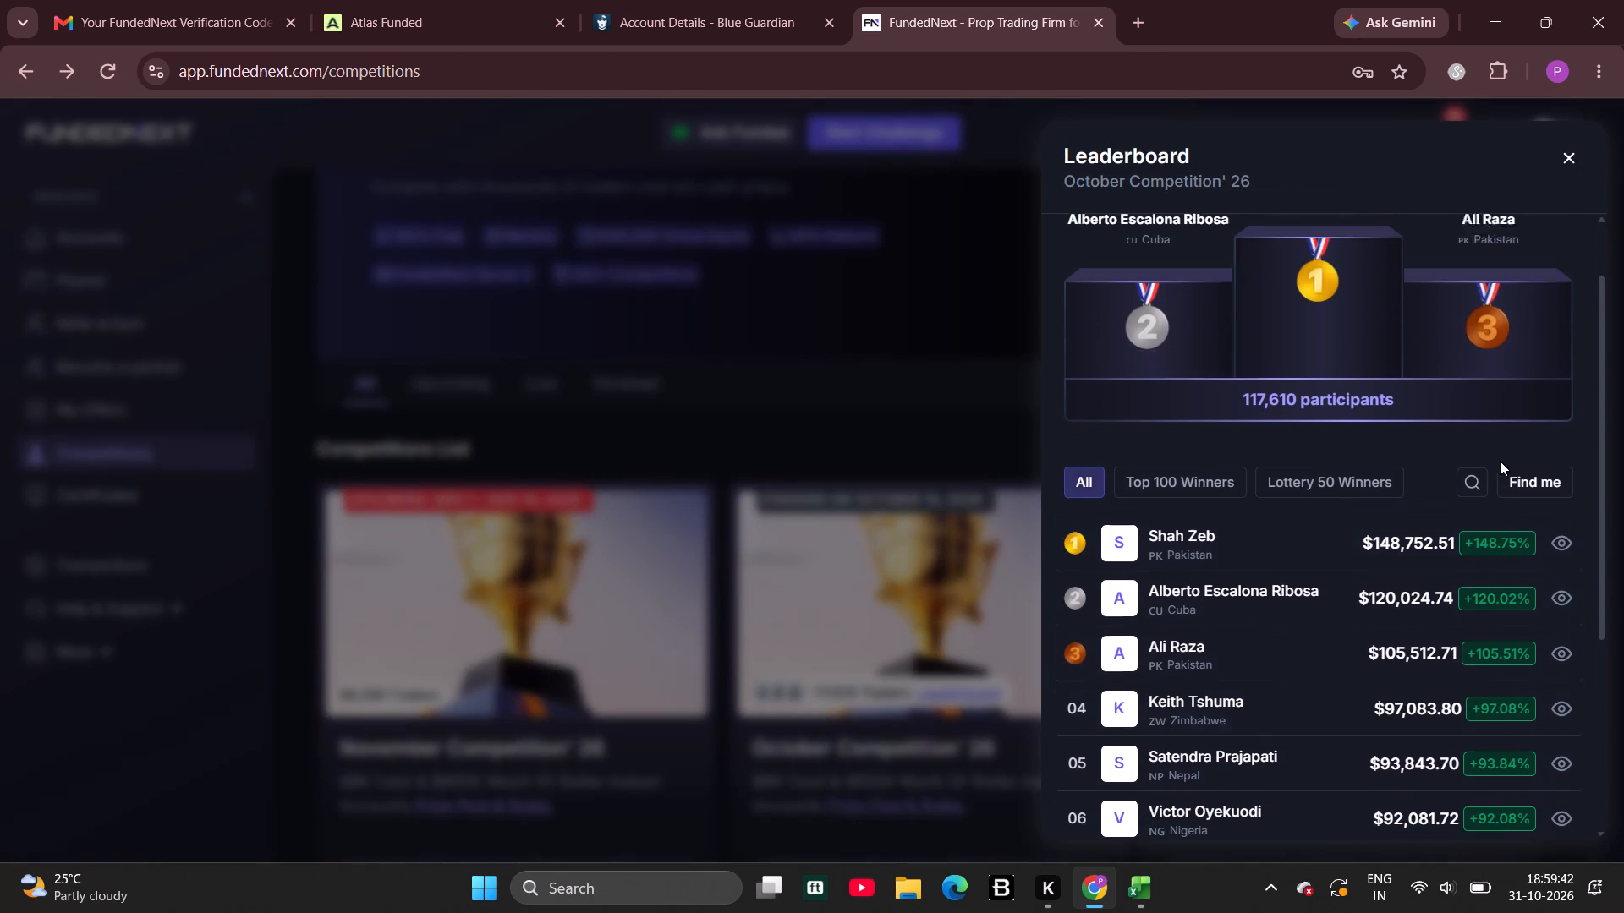
scroll(1500, 461, "up", 3)
left_click(1572, 157)
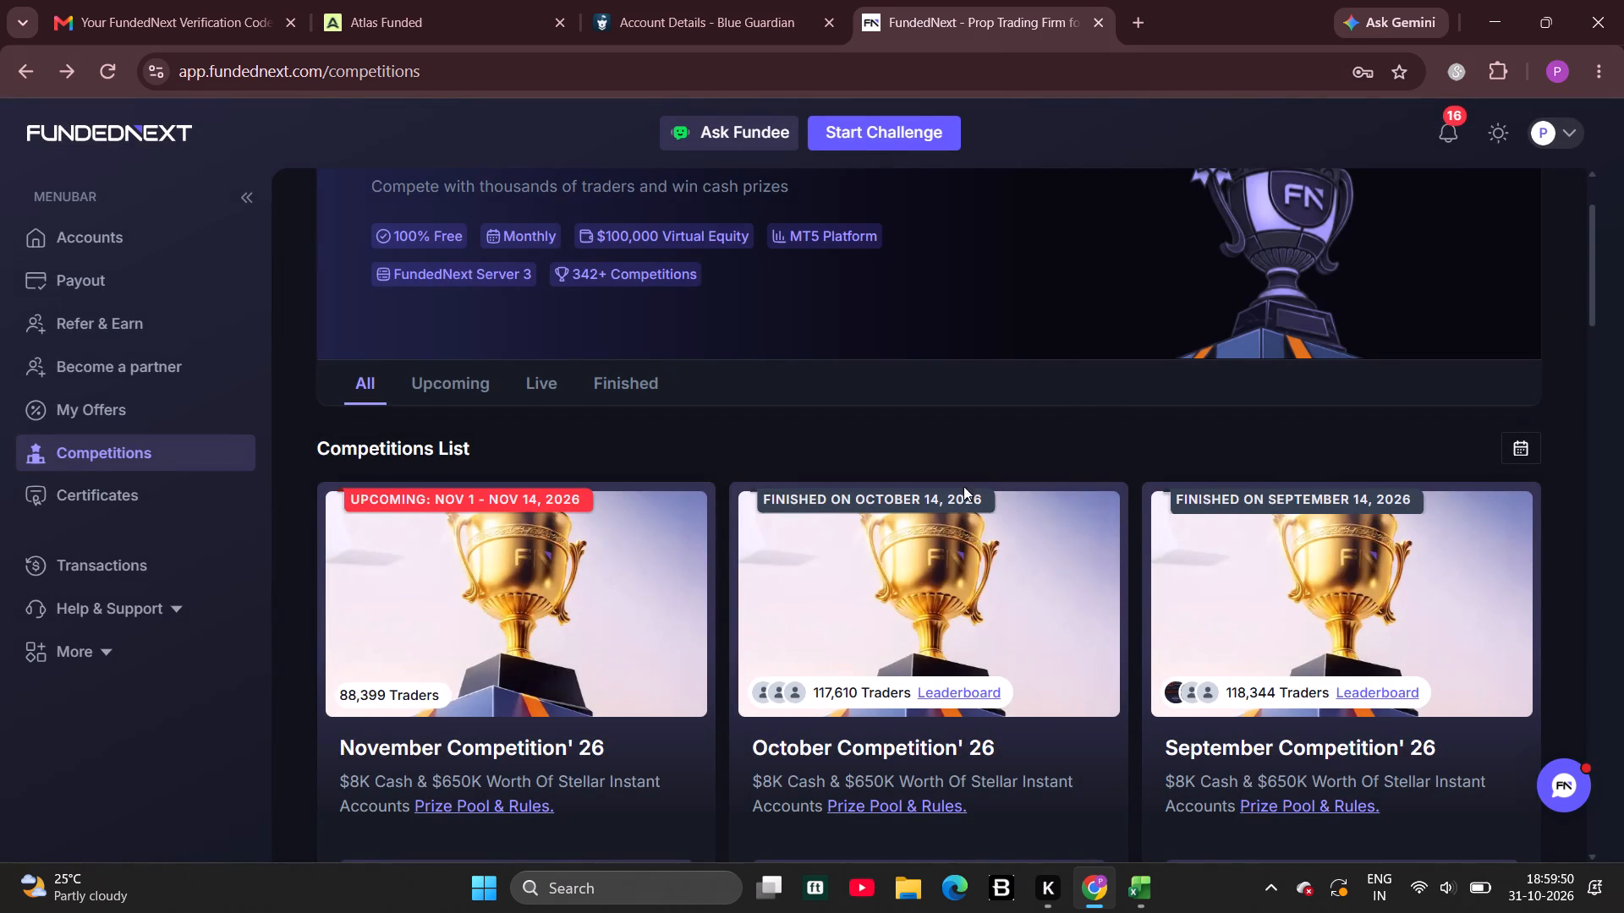
Switch to Microsoft Edge and open the AquaFunded competitions page at trading.aquafunded.com/competitions/17.
left_click(952, 893)
key("a")
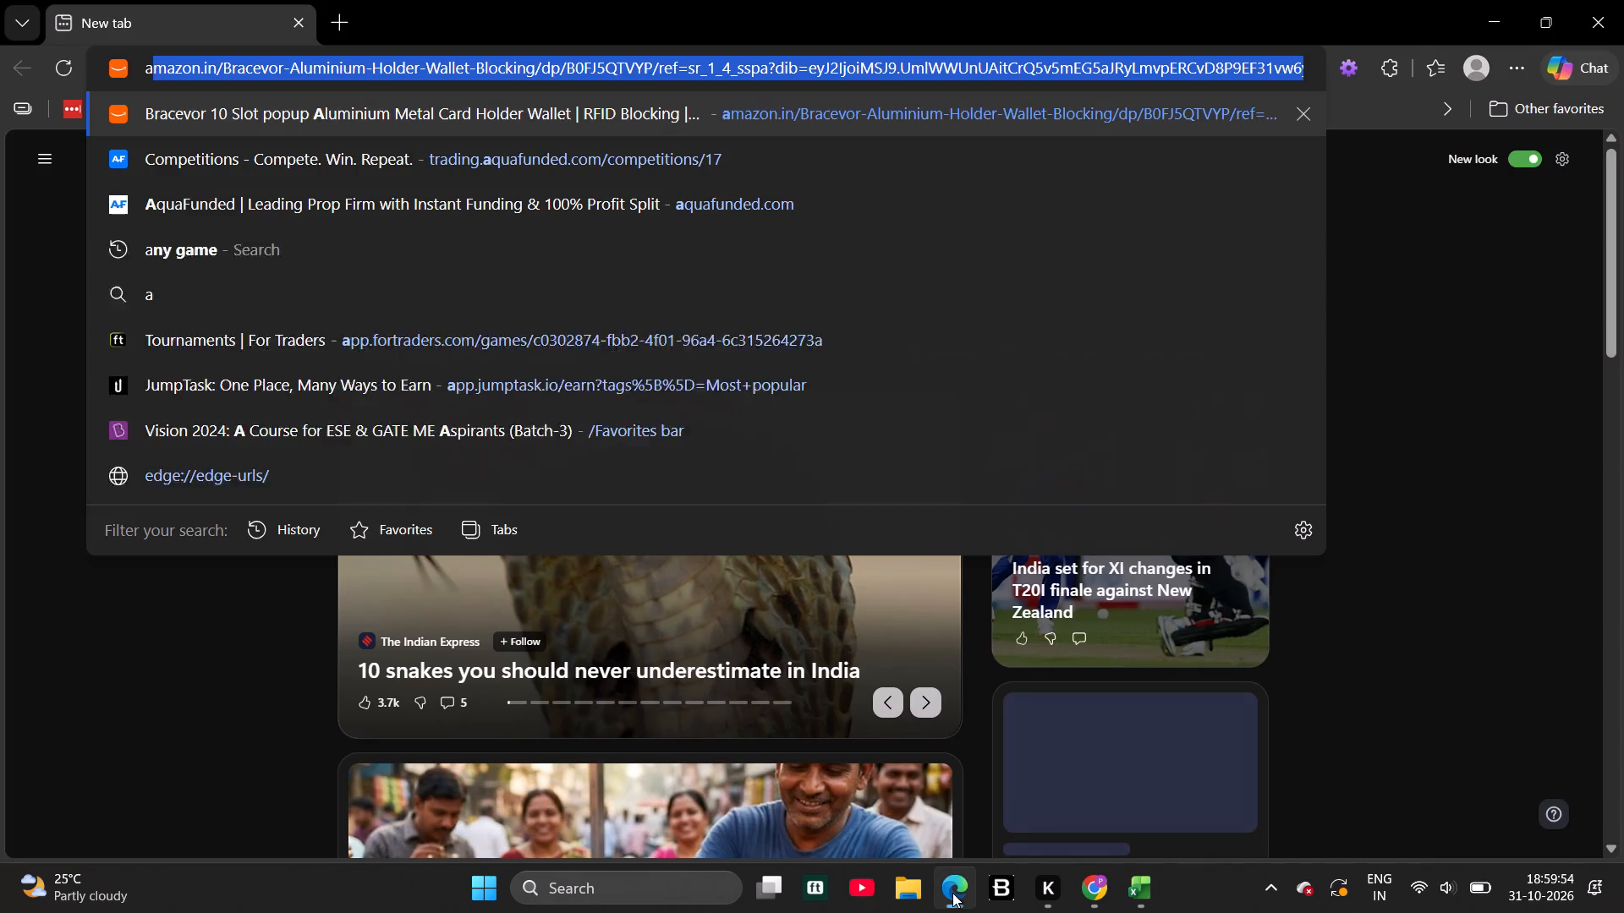
left_click(507, 170)
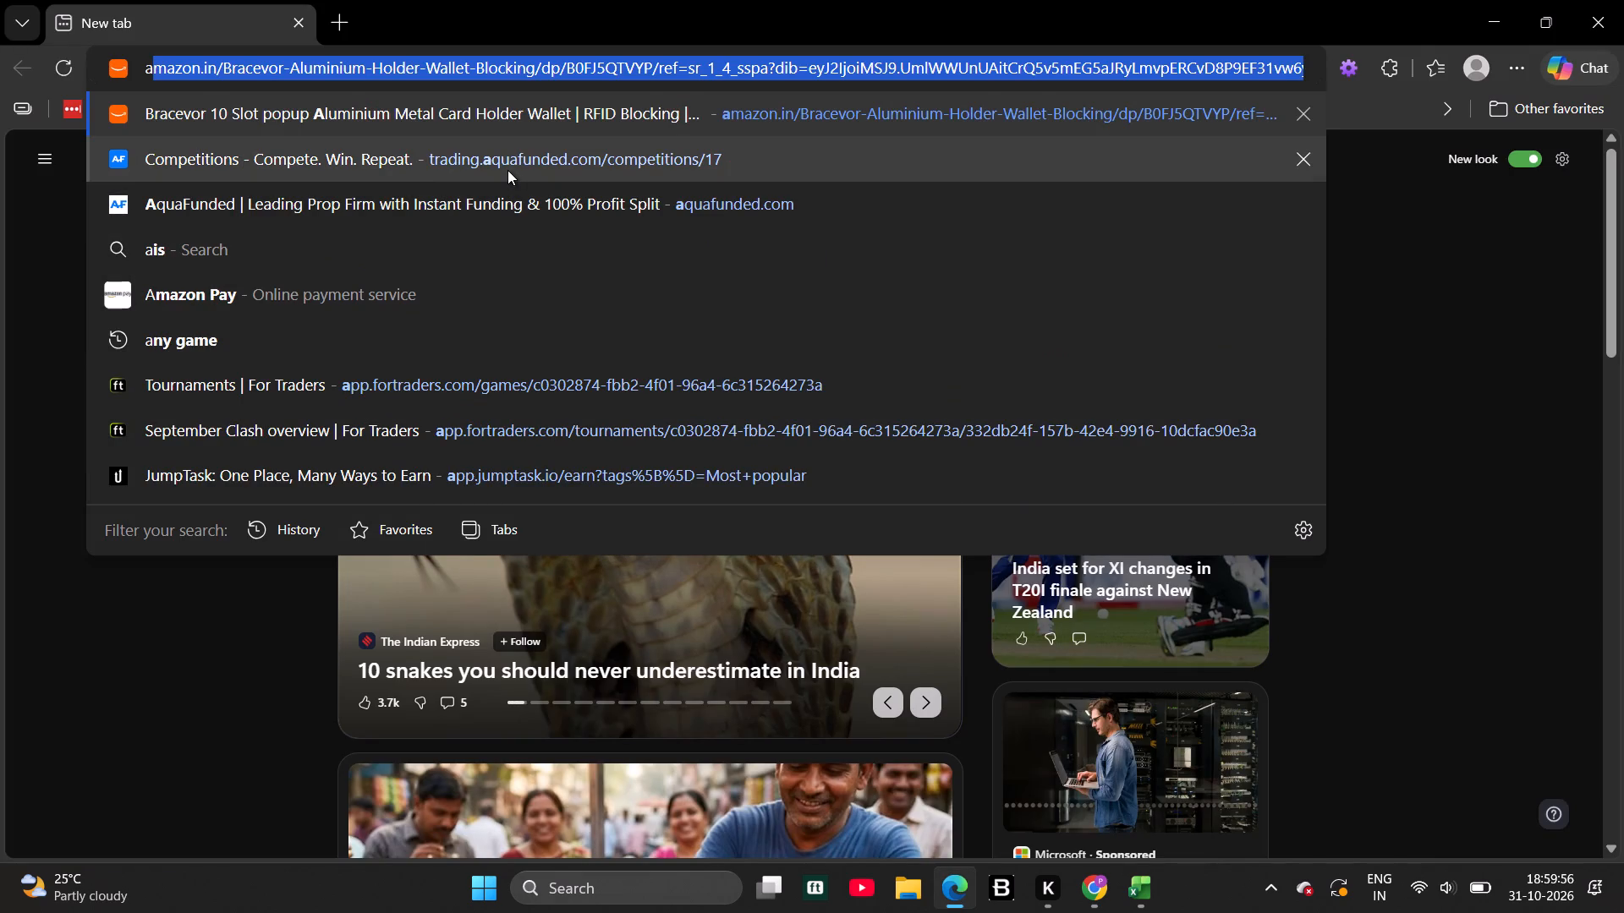
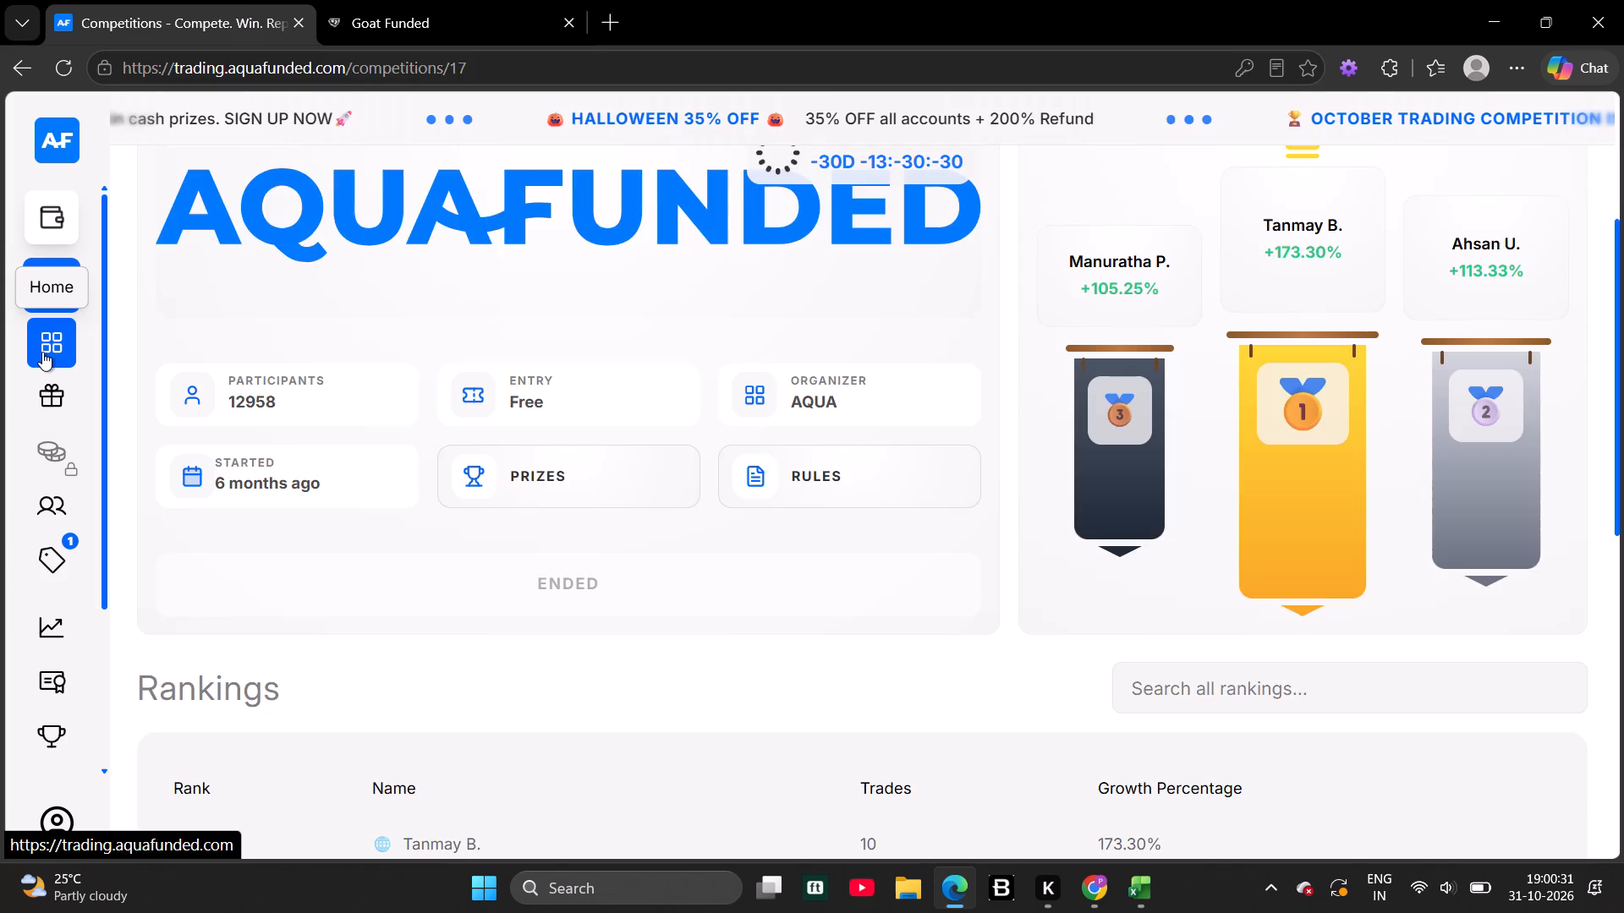
Examine the account cards on AquaFunded's home dashboard, including the active competition account.
scroll(699, 506, "down", 2)
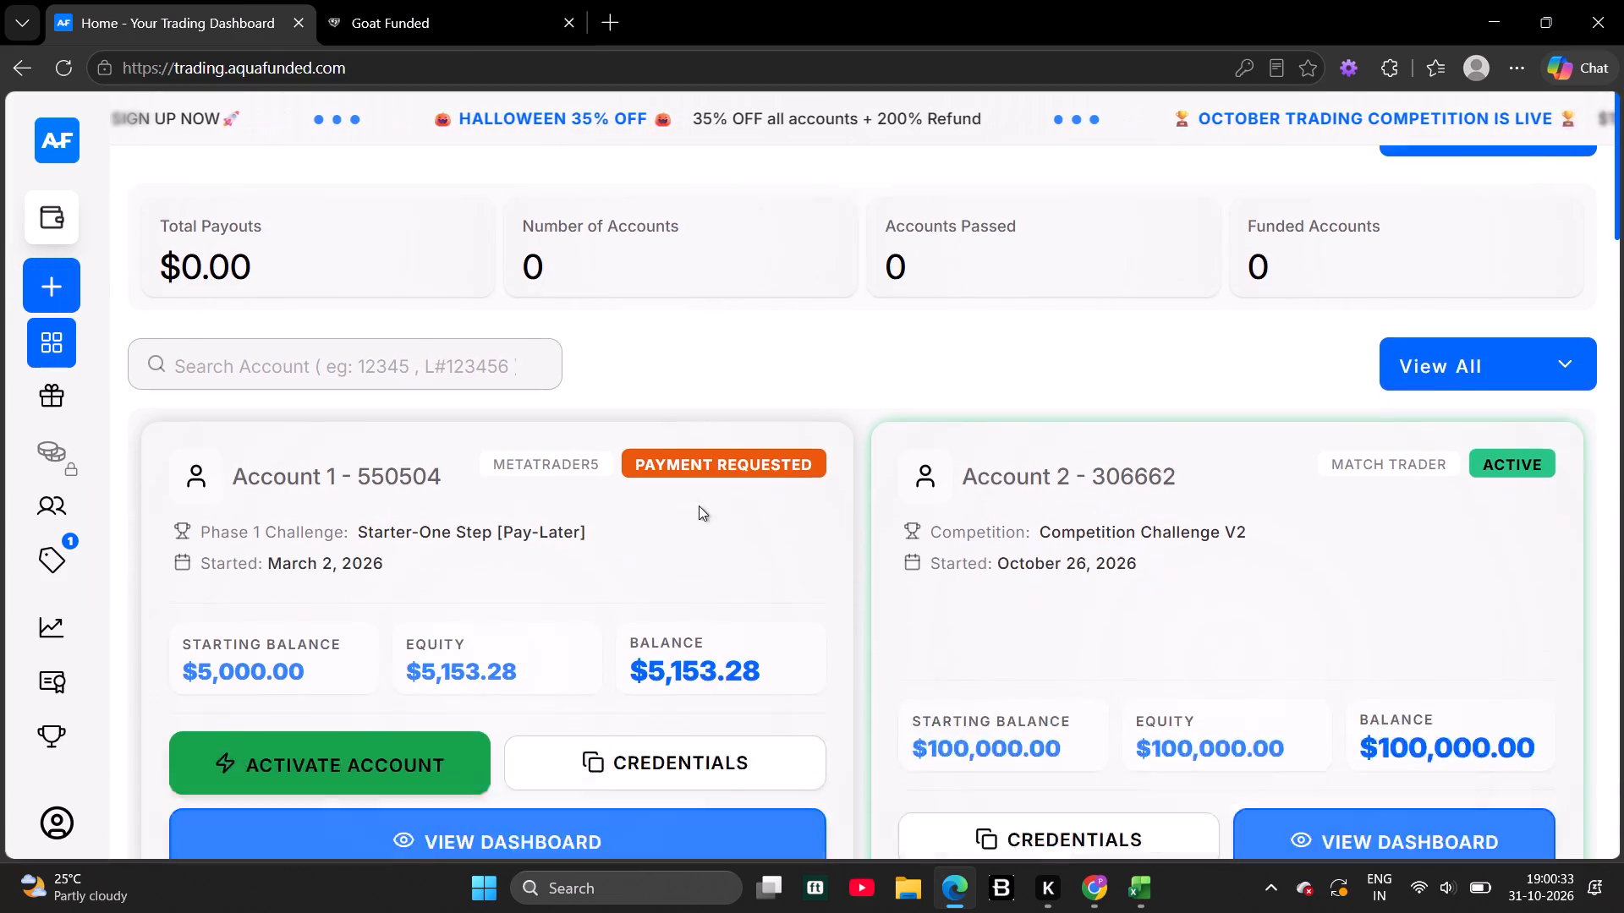
scroll(699, 506, "down", 4)
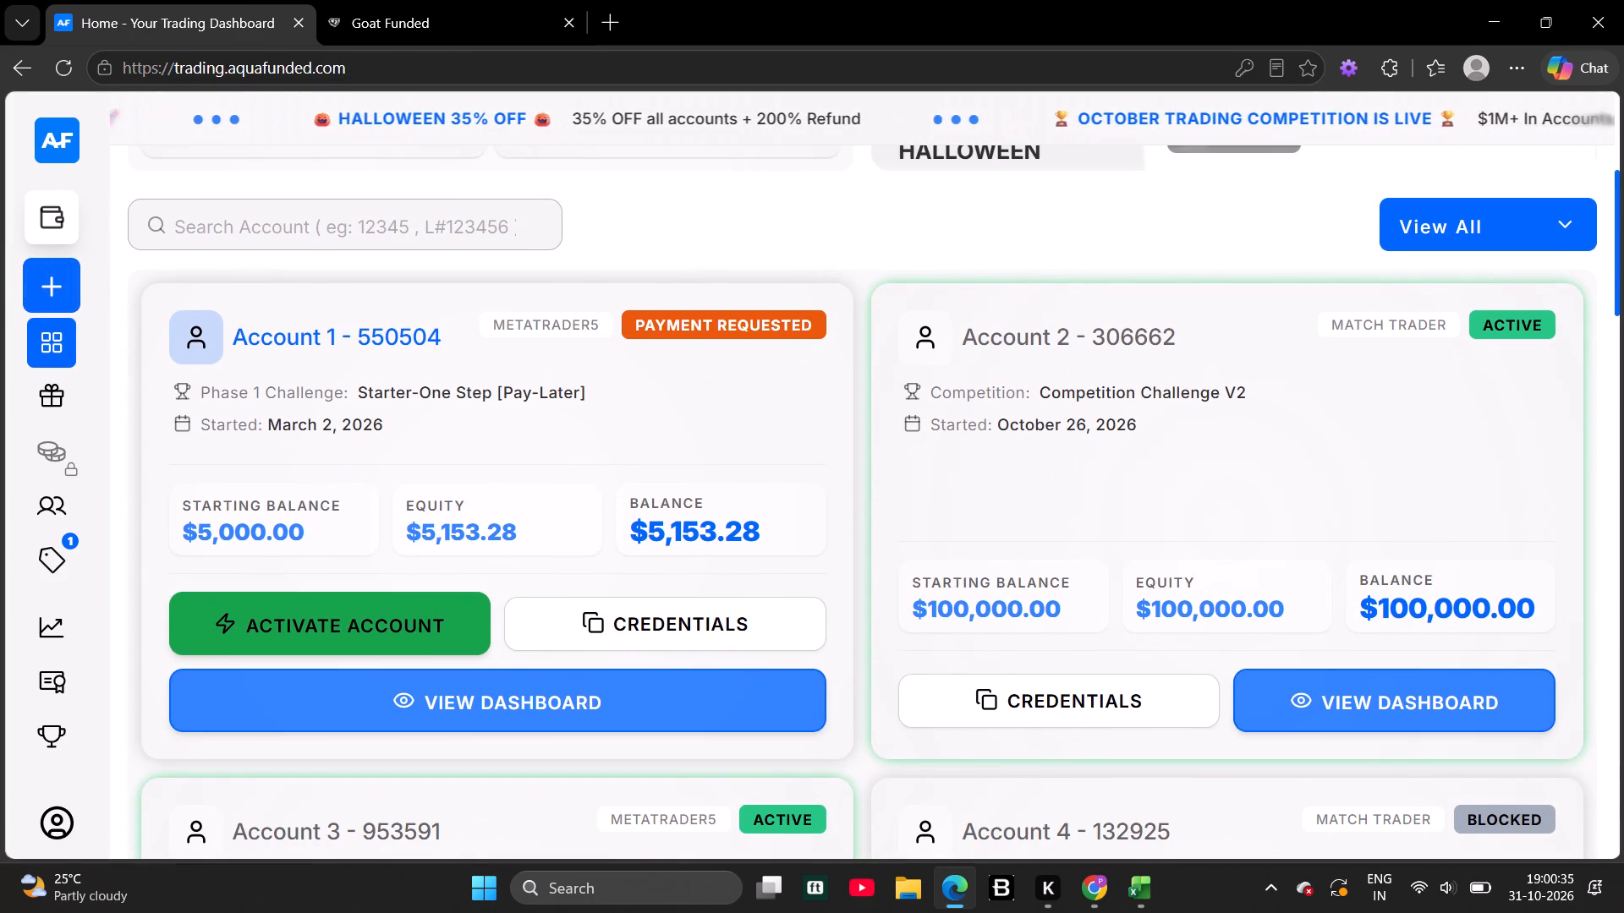
scroll(699, 506, "down", 1)
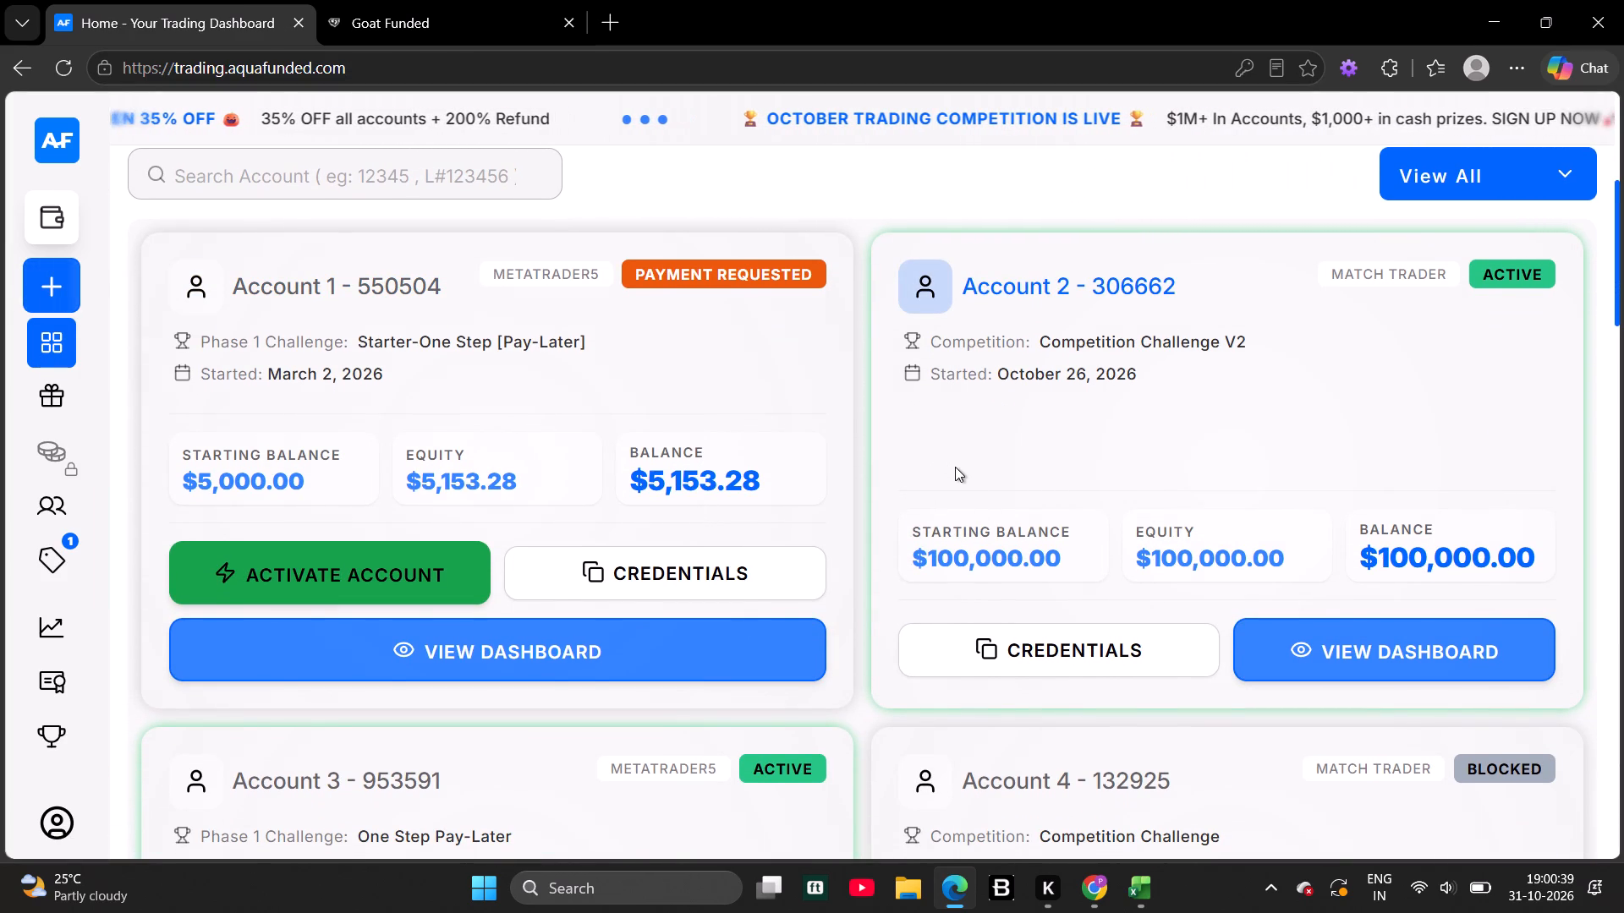
scroll(955, 467, "down", 3)
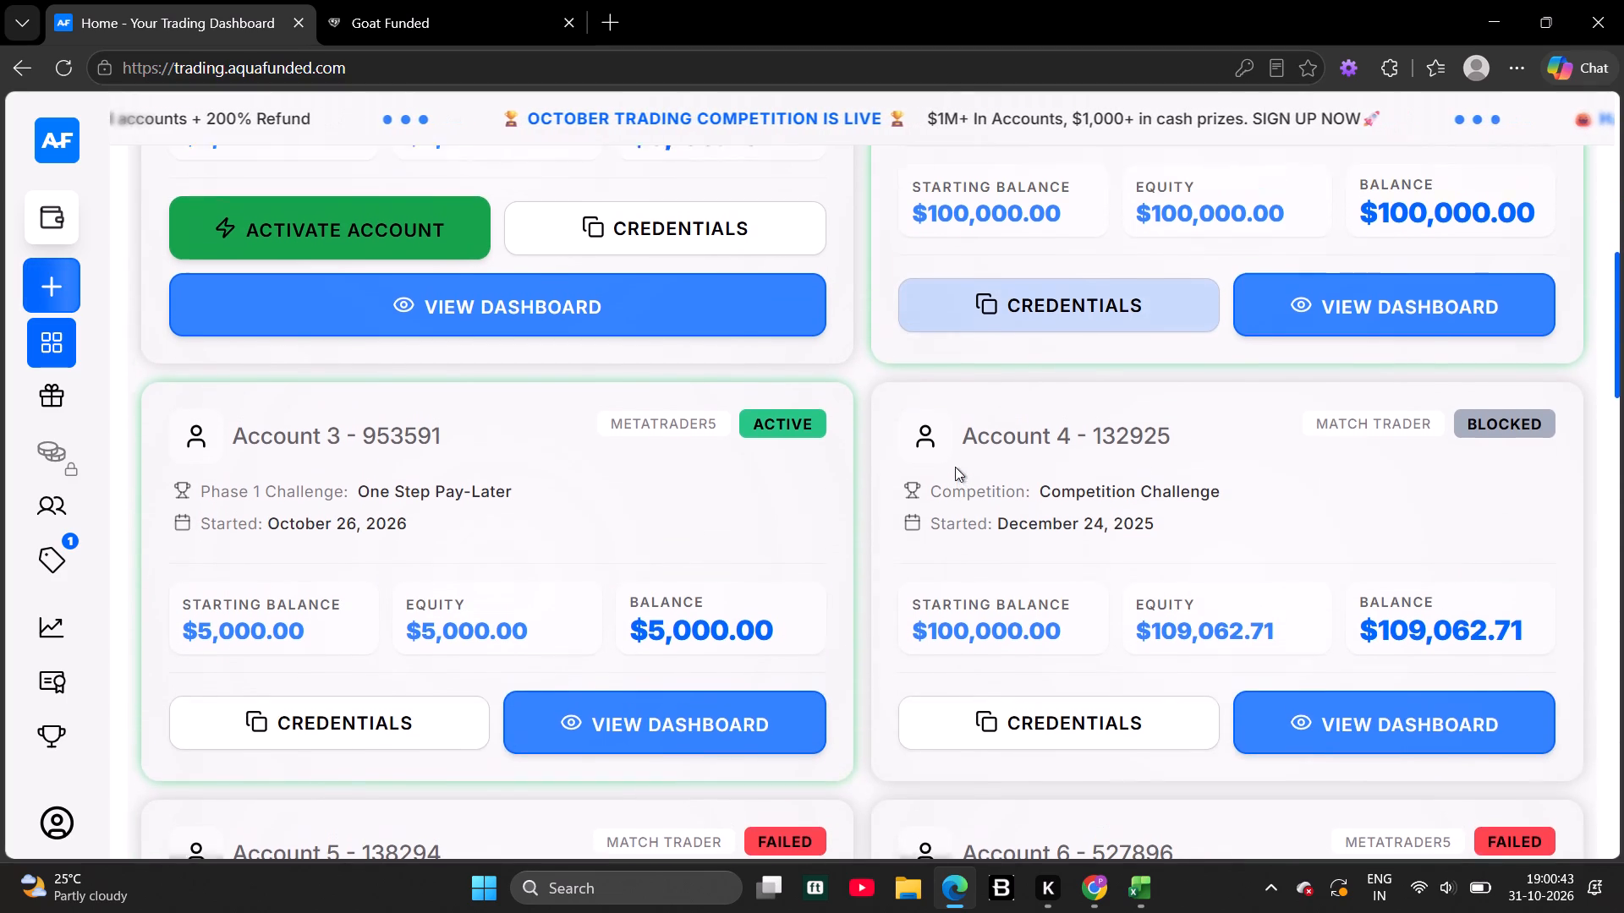
scroll(955, 467, "up", 1)
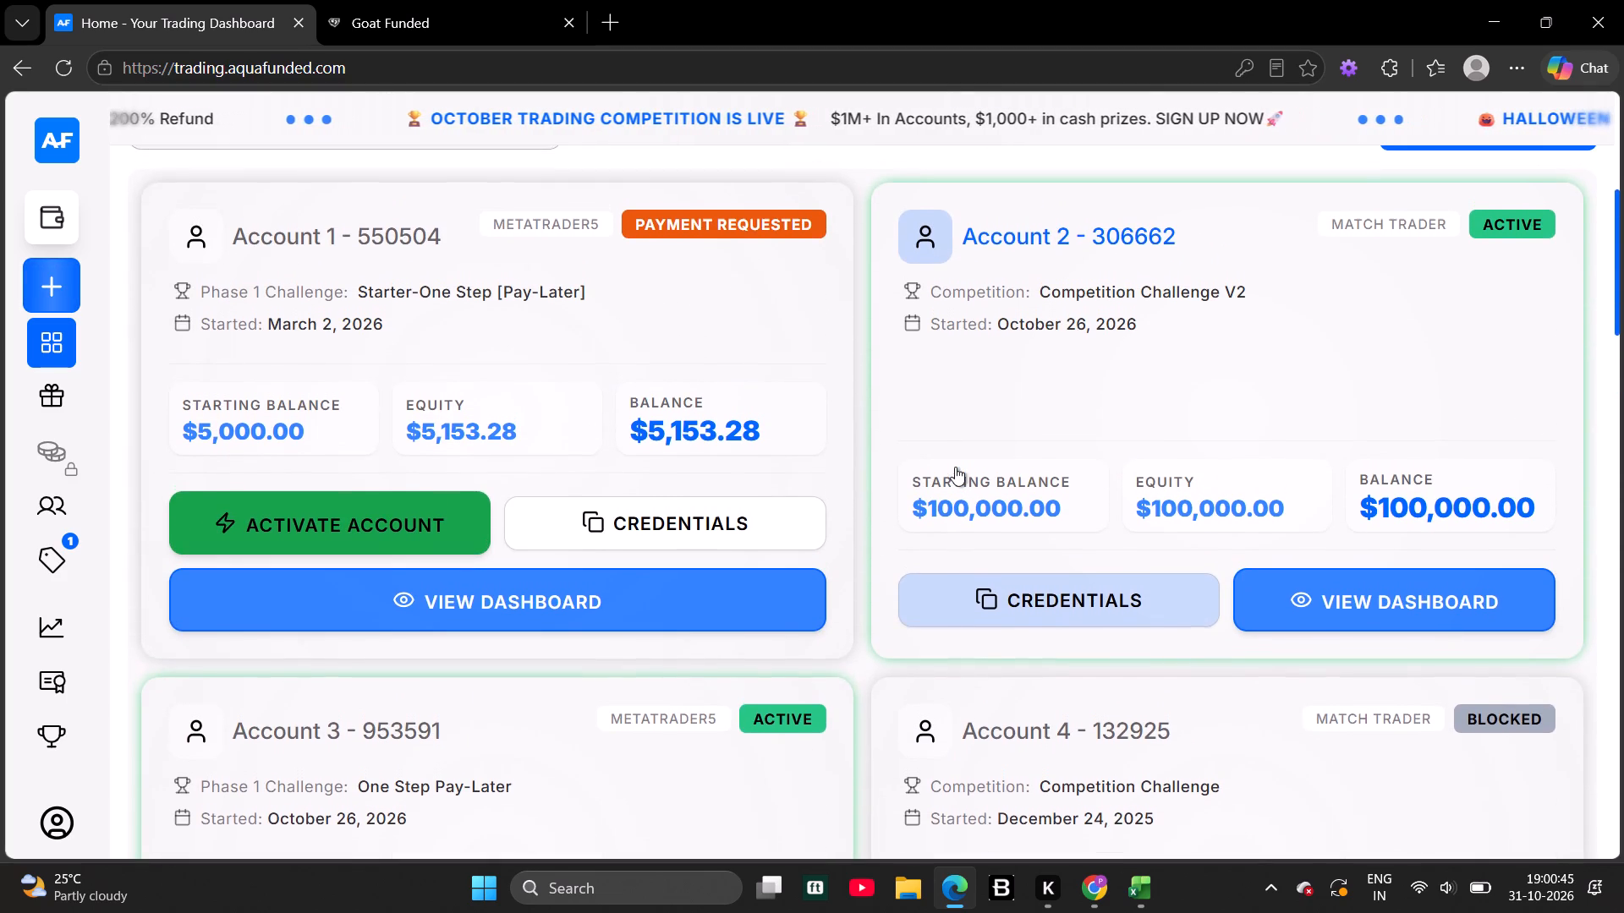
scroll(955, 467, "up", 1)
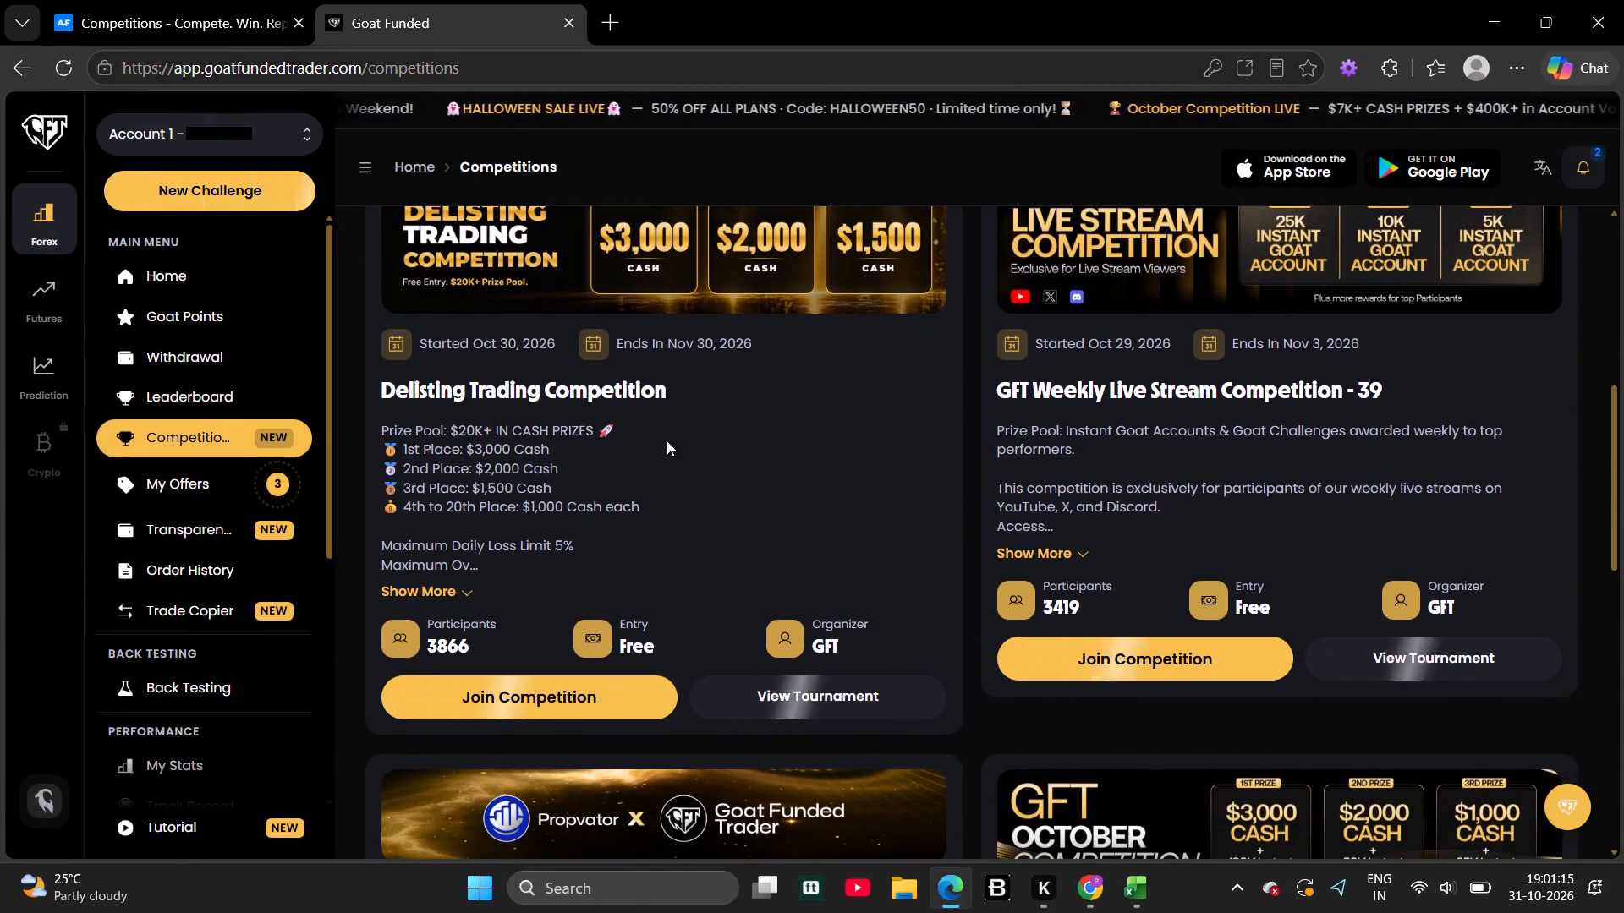
Join the Delisting Trading Competition on Goat Funded Trader's competitions page and try to open its tournament view.
scroll(667, 440, "down", 3)
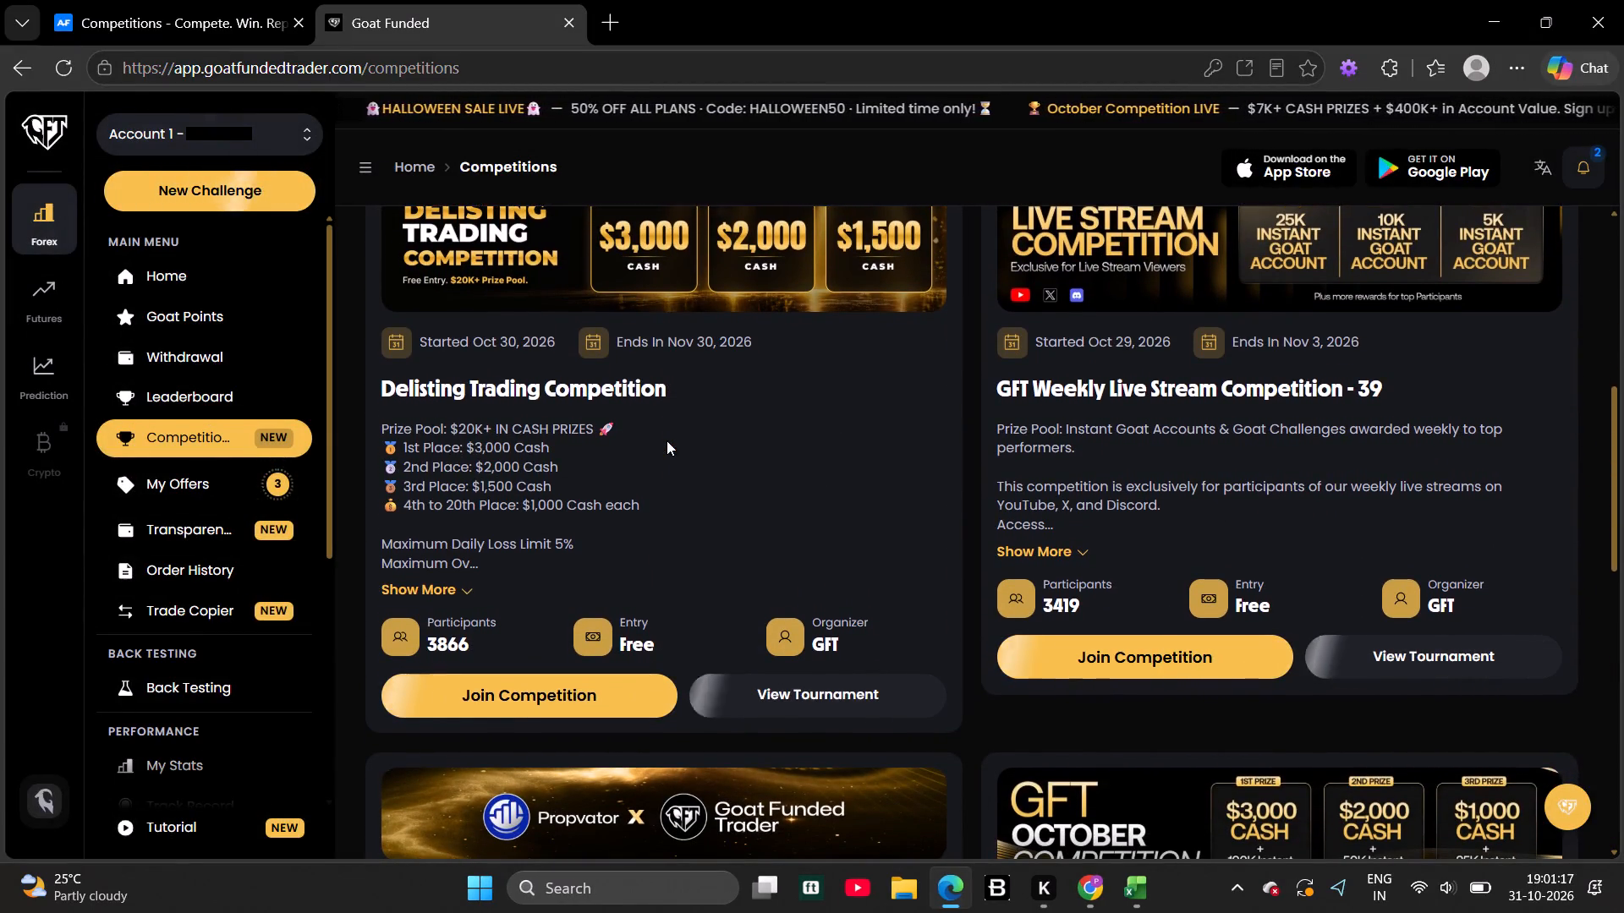
scroll(667, 440, "down", 1)
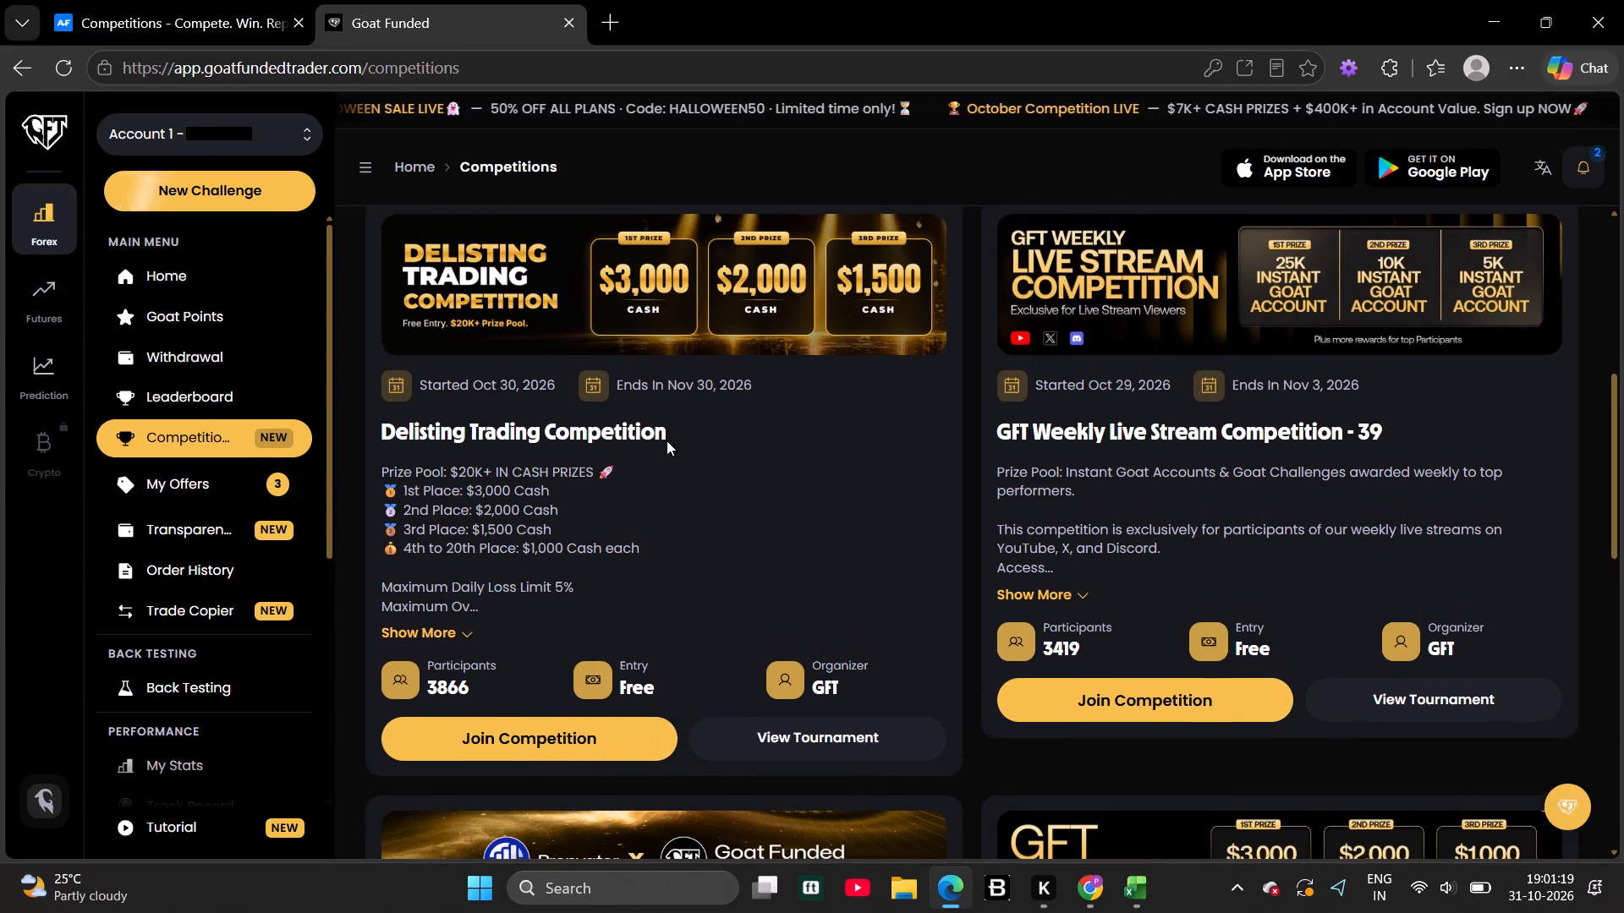
scroll(667, 440, "down", 1)
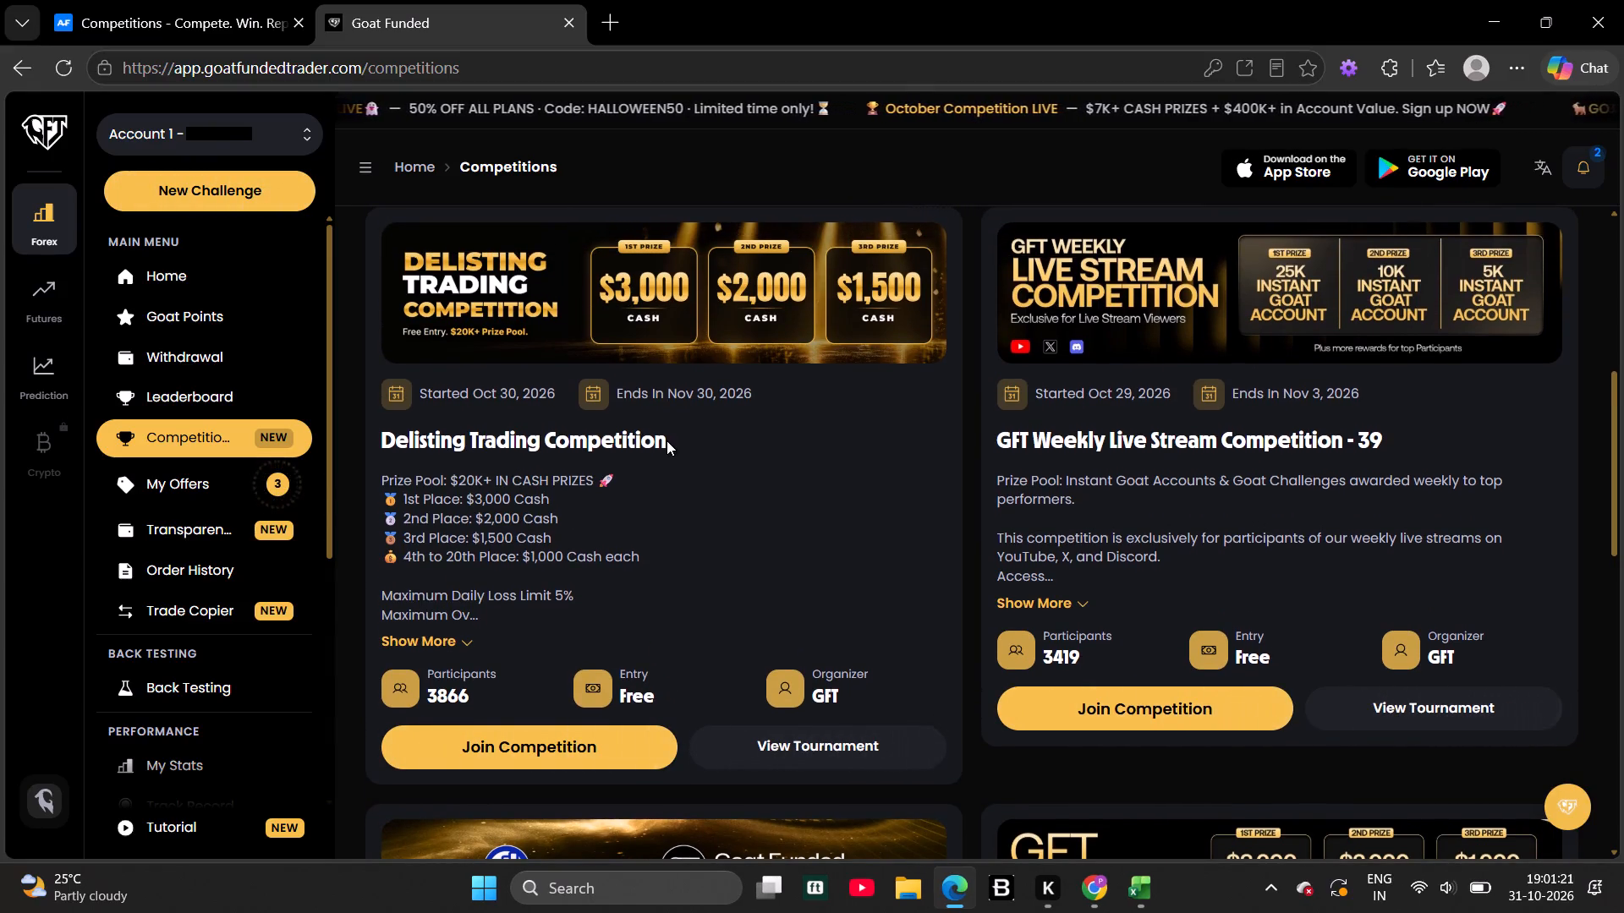
scroll(667, 440, "down", 2)
left_click(594, 692)
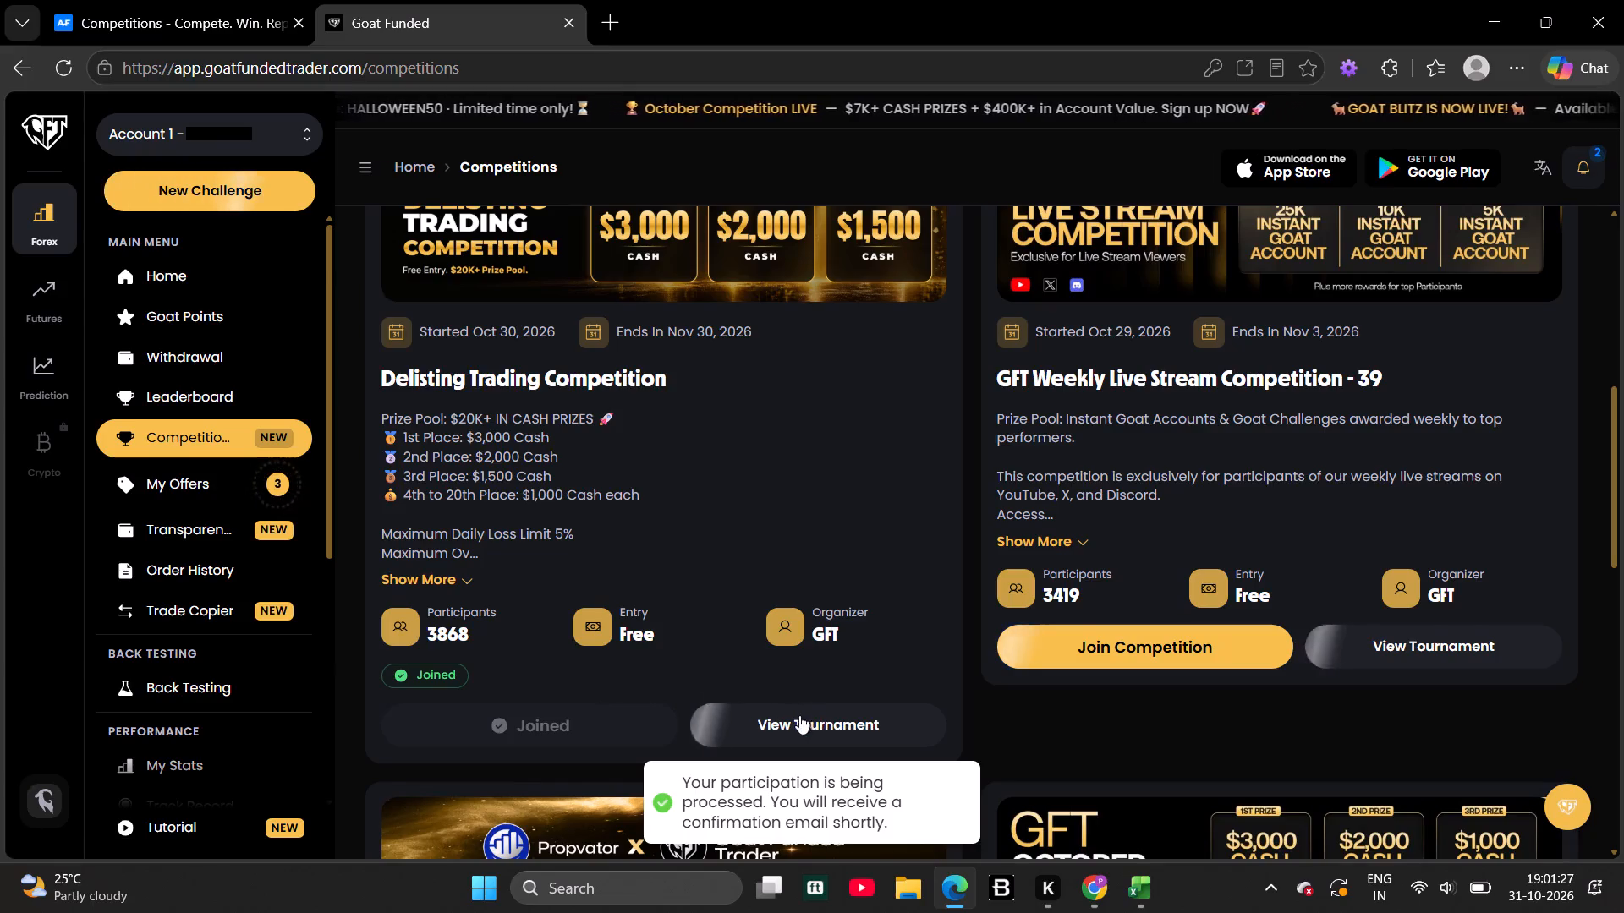
left_click(794, 716)
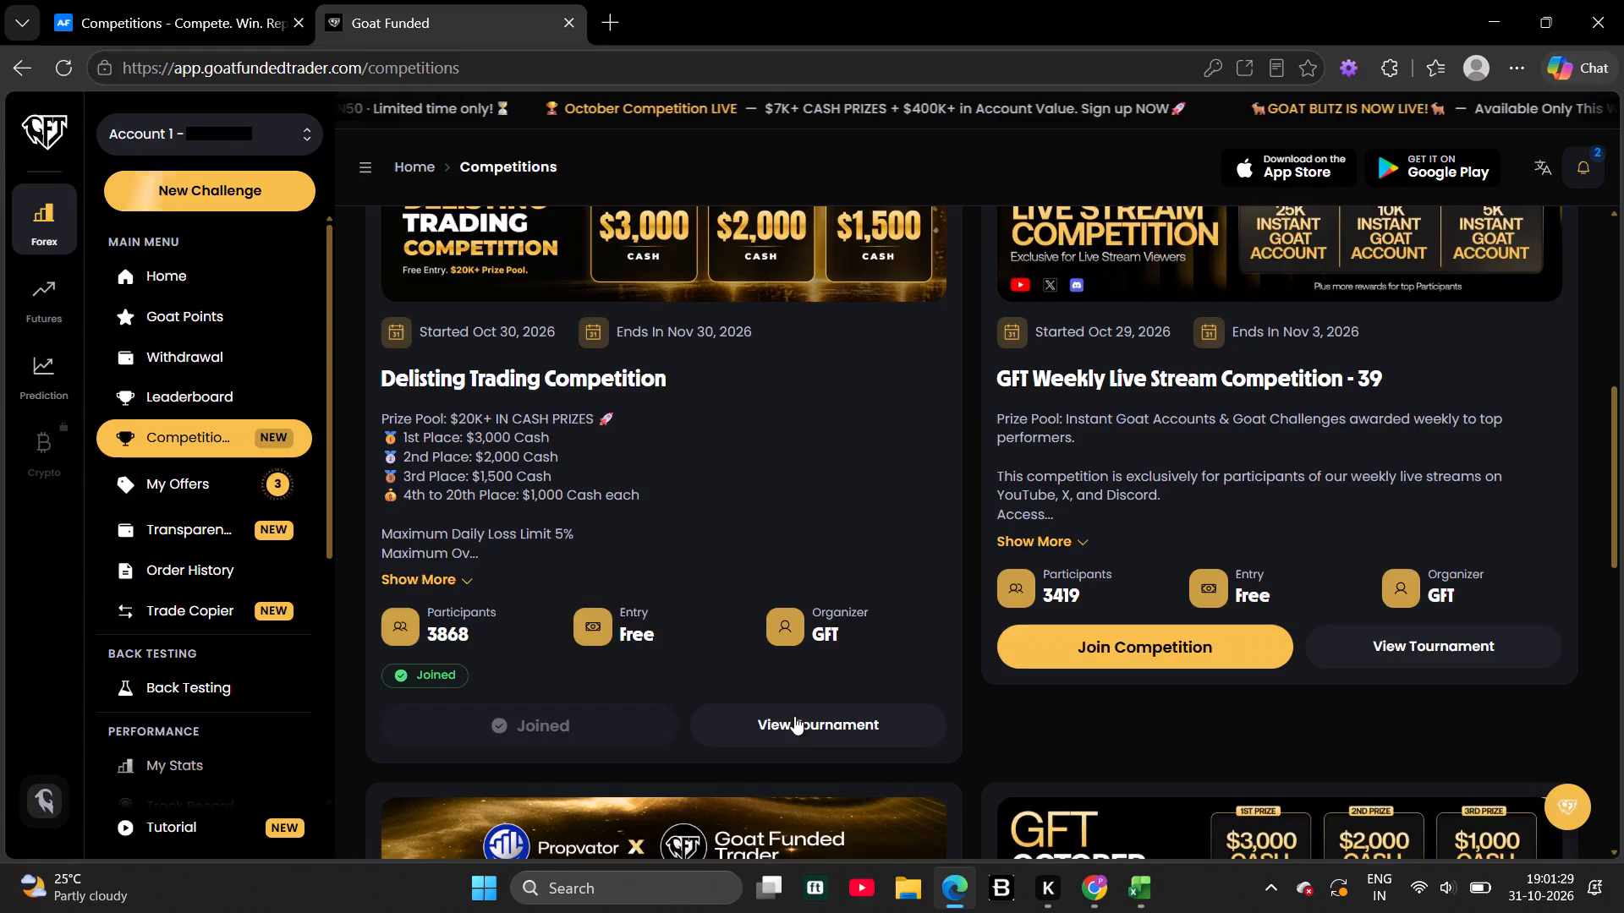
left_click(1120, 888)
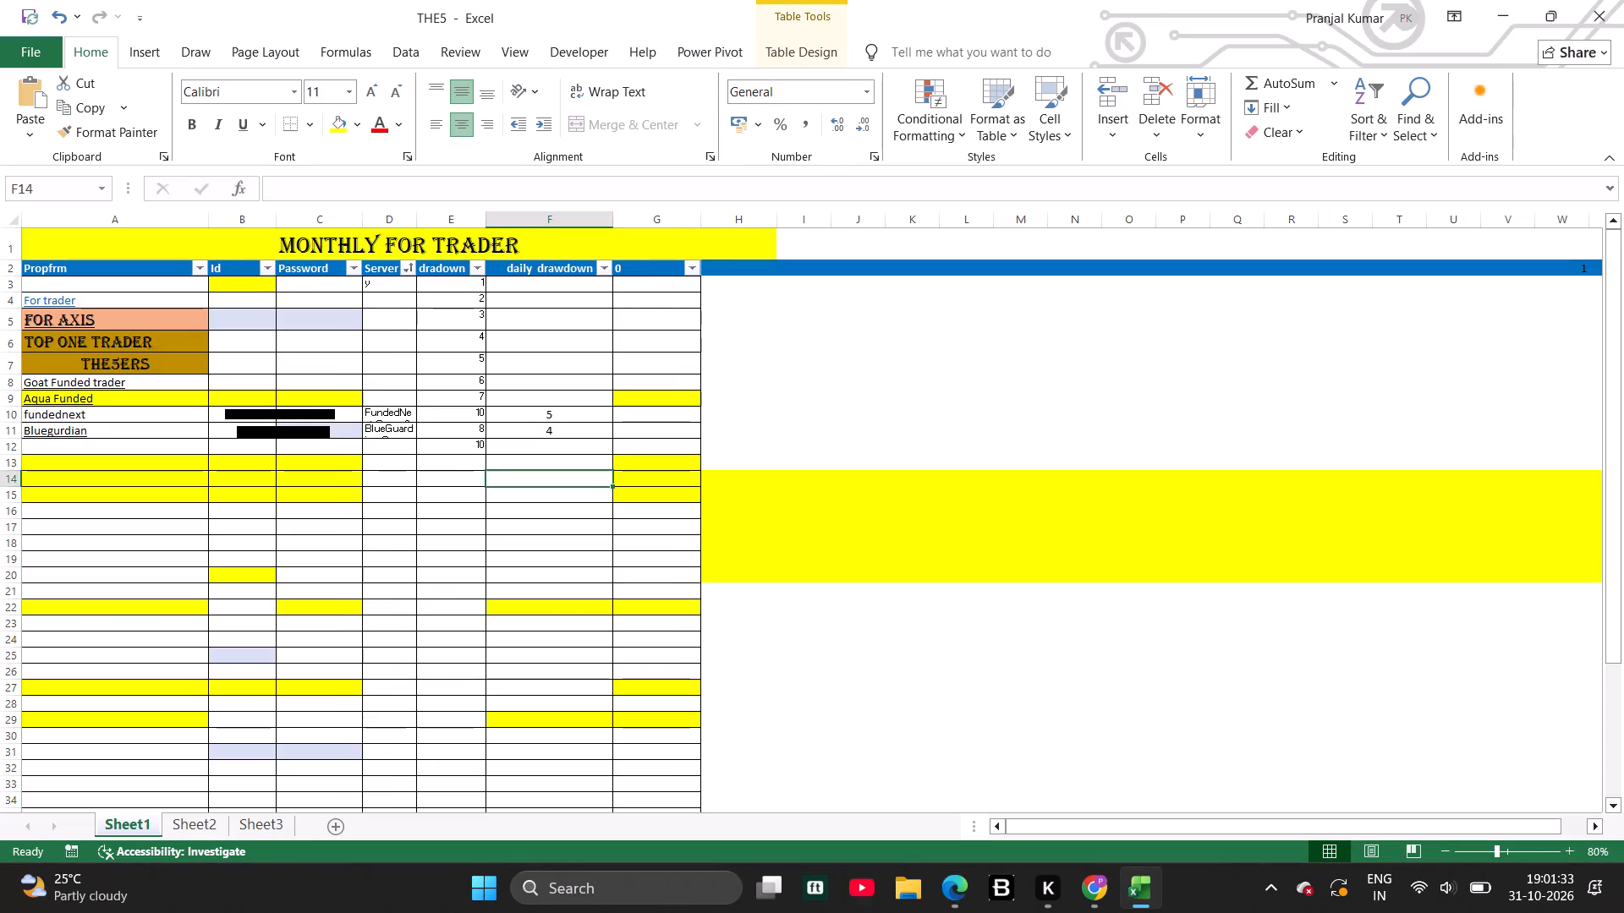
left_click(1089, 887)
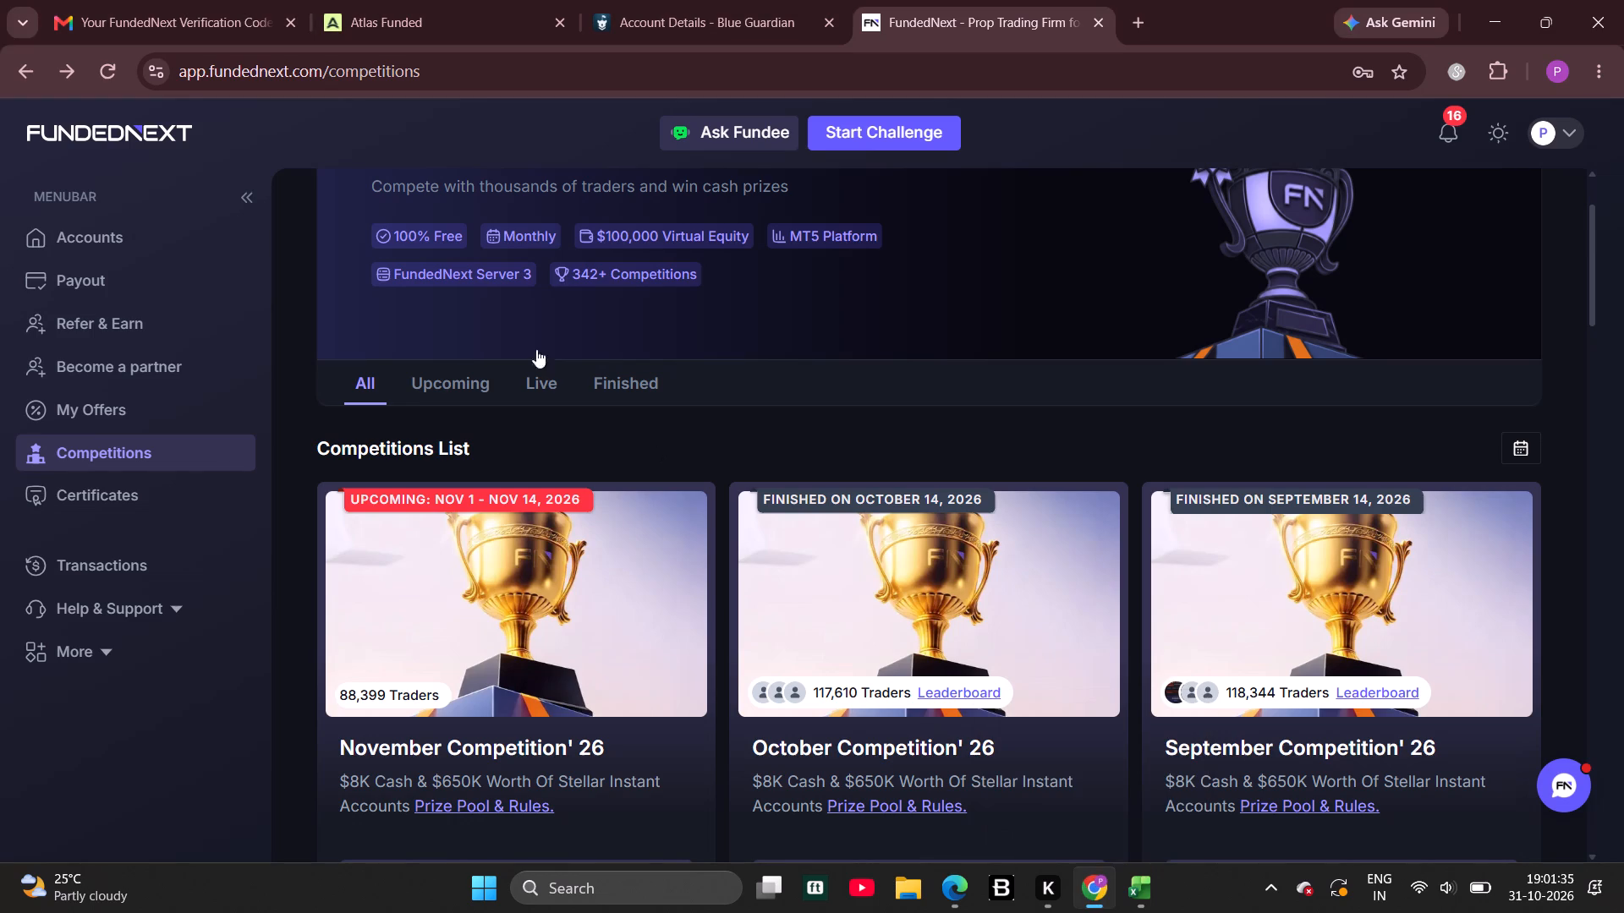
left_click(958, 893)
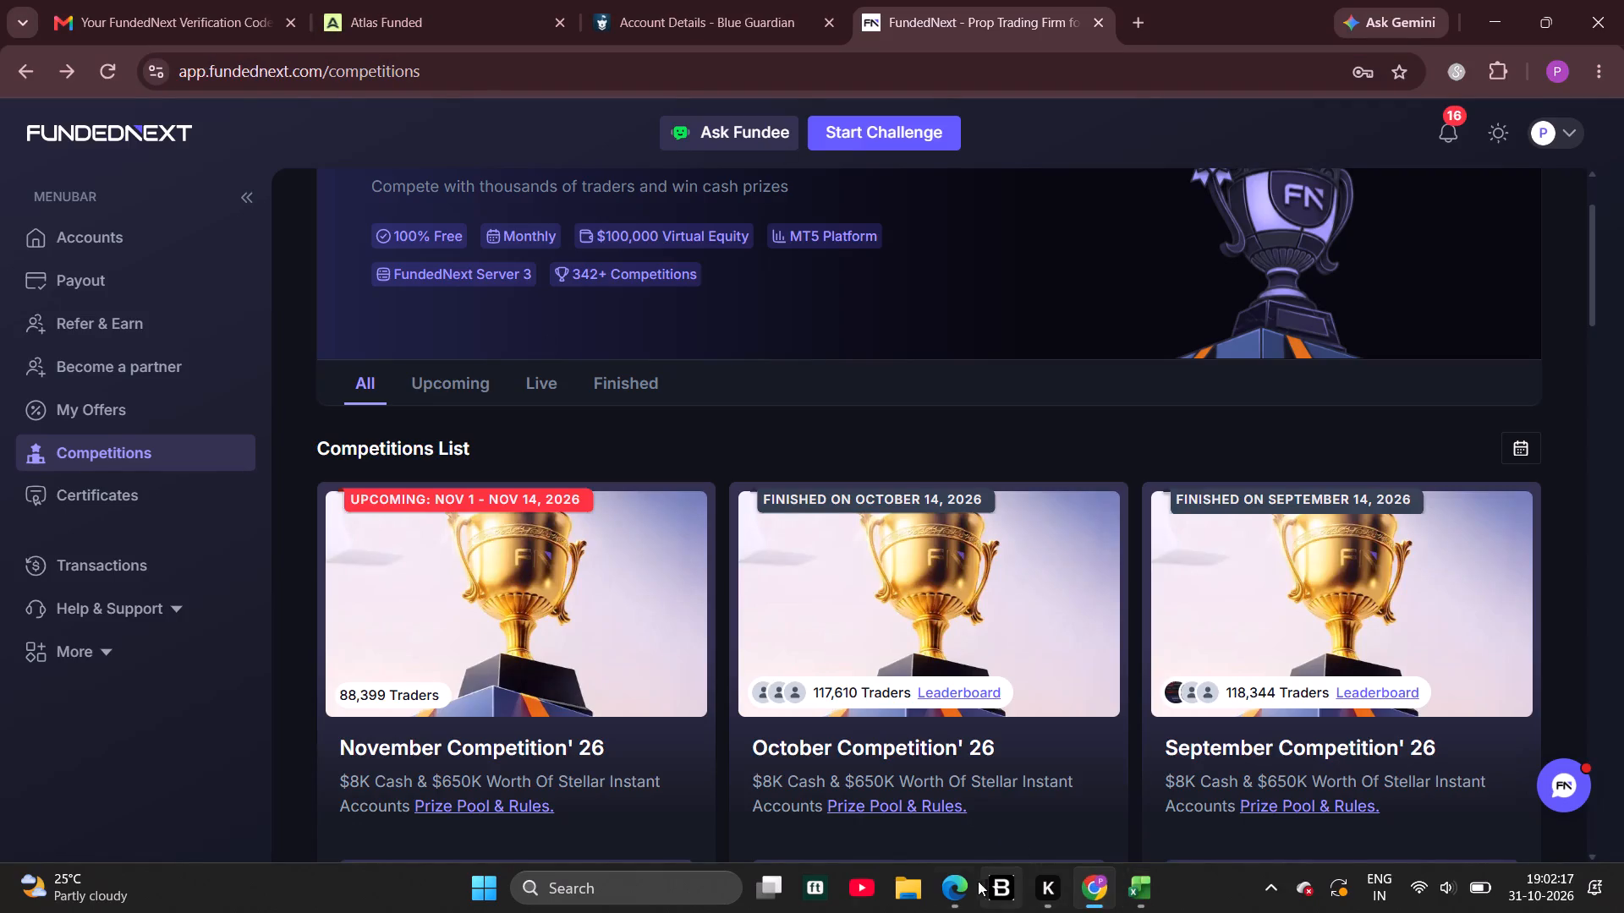
left_click(955, 883)
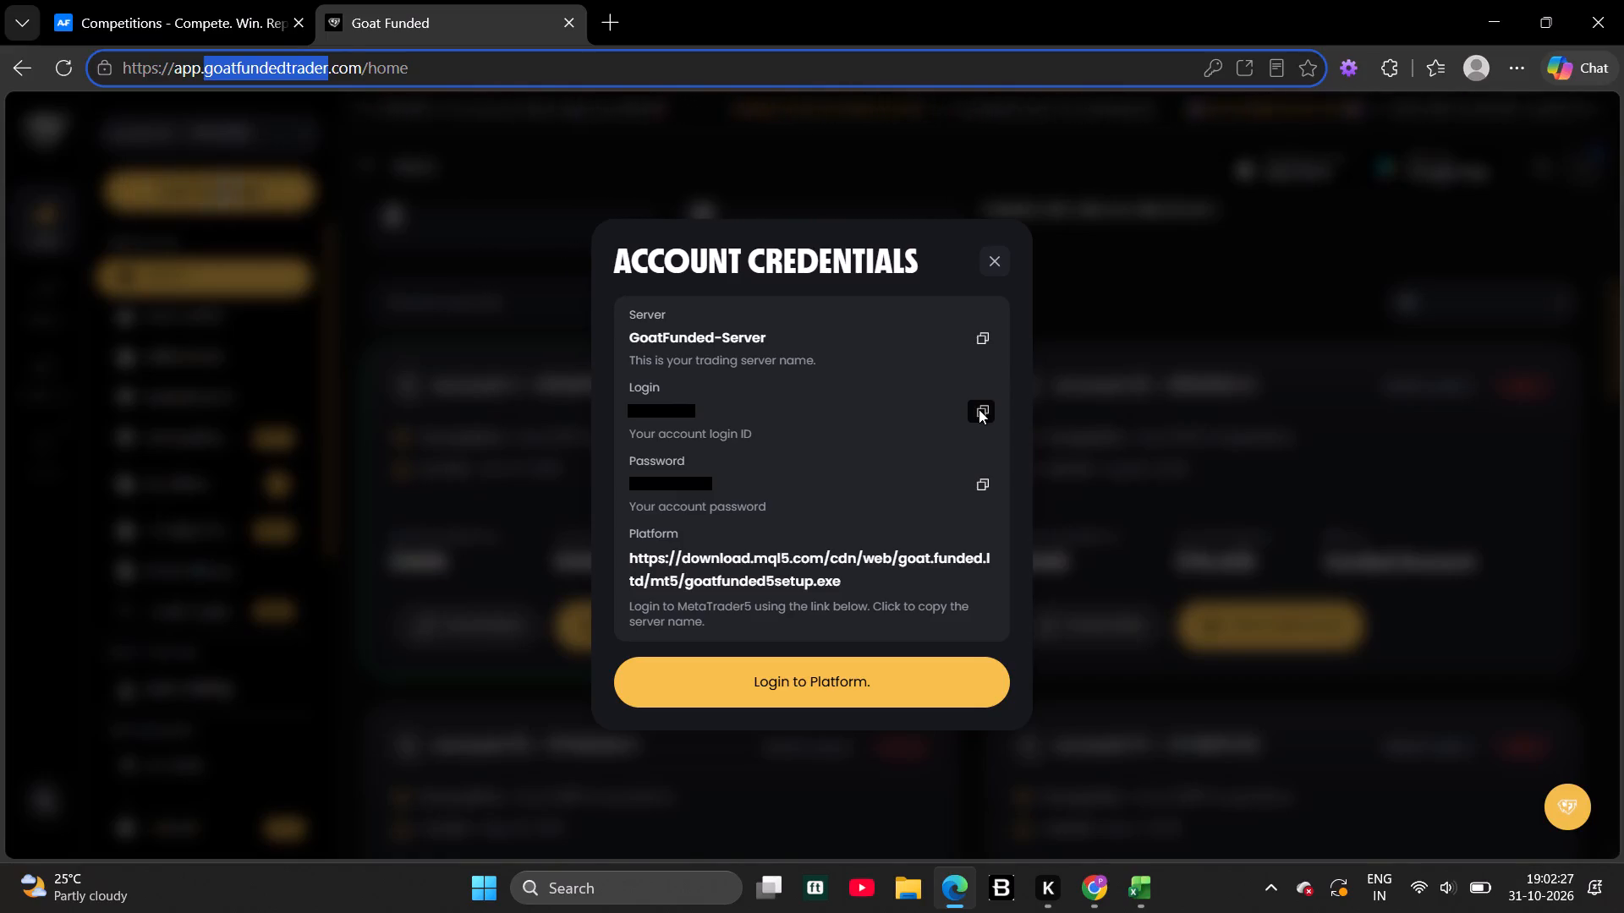
left_click(979, 409)
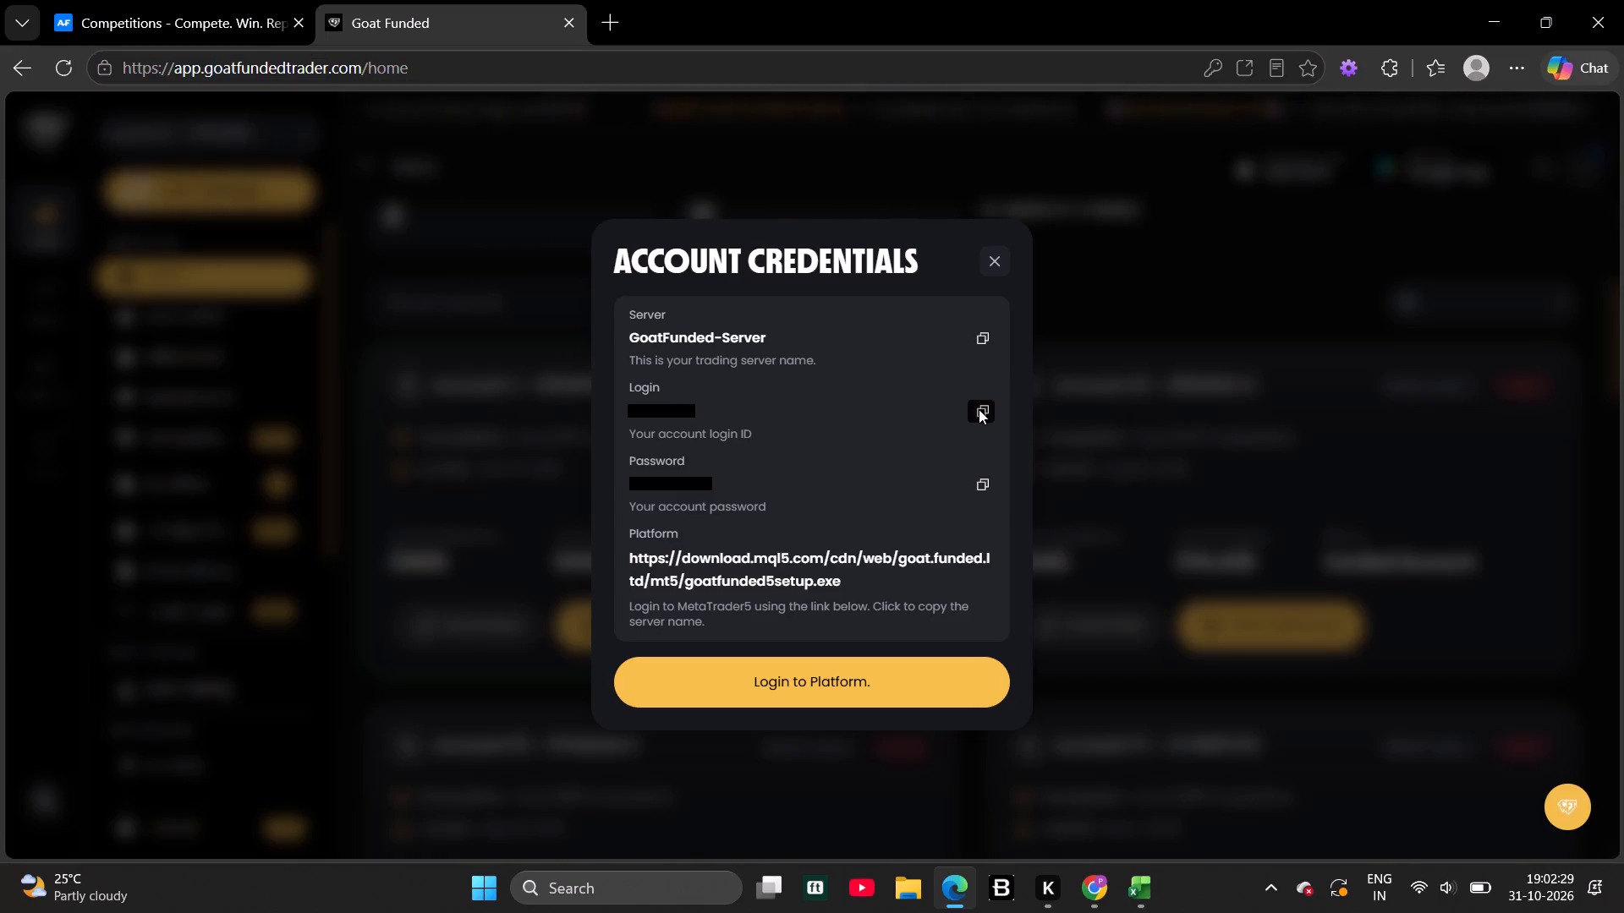
left_click(1131, 886)
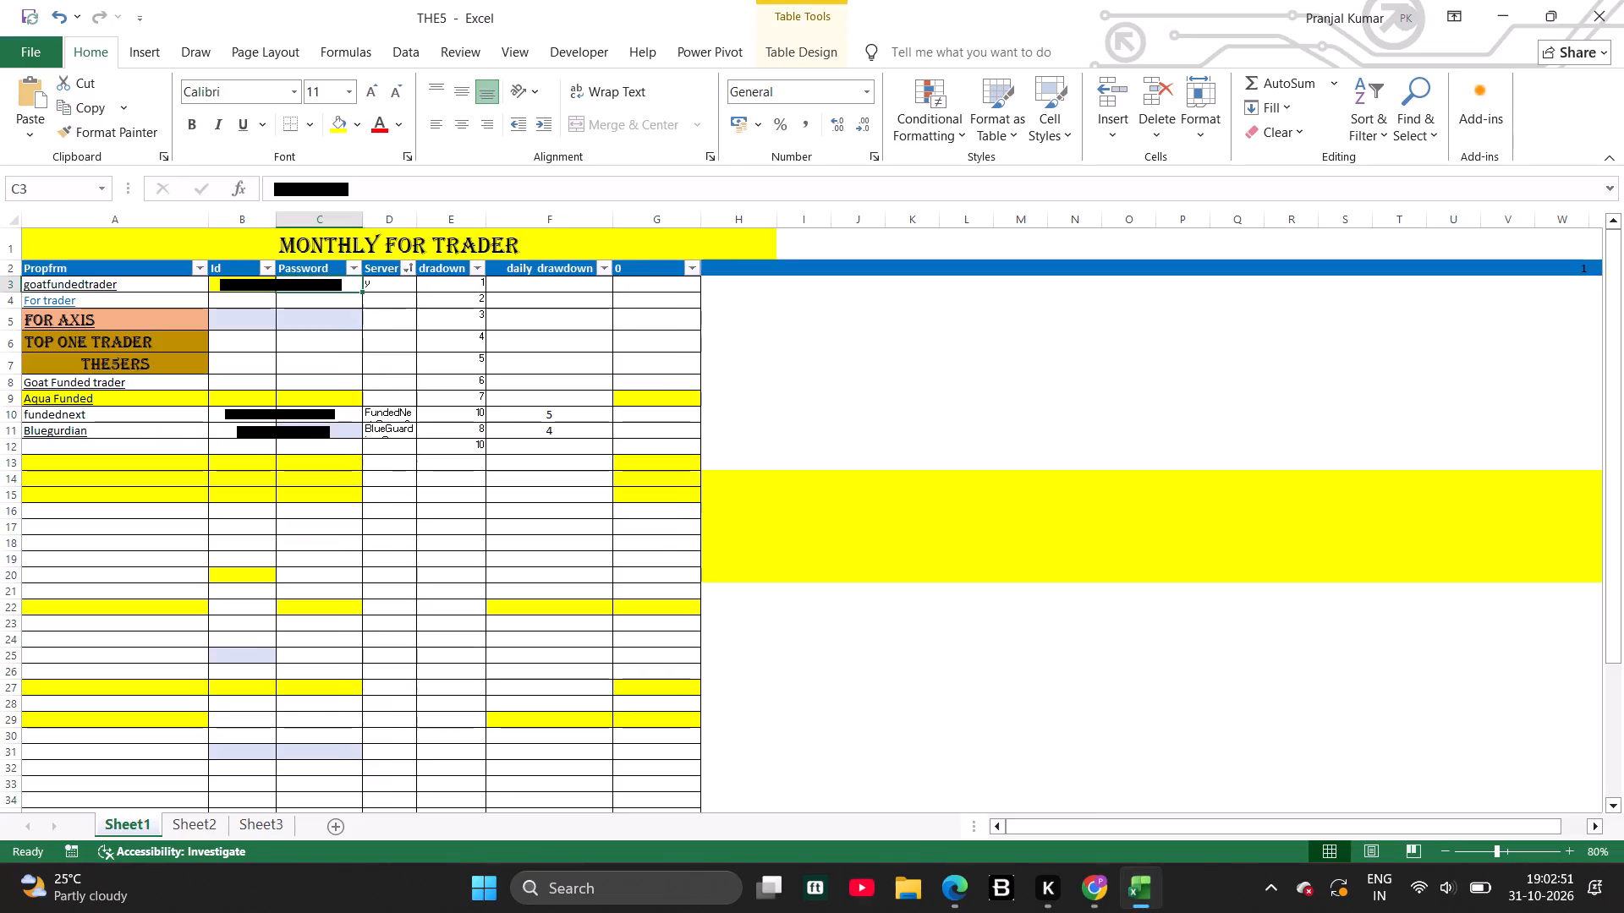
left_click(392, 283)
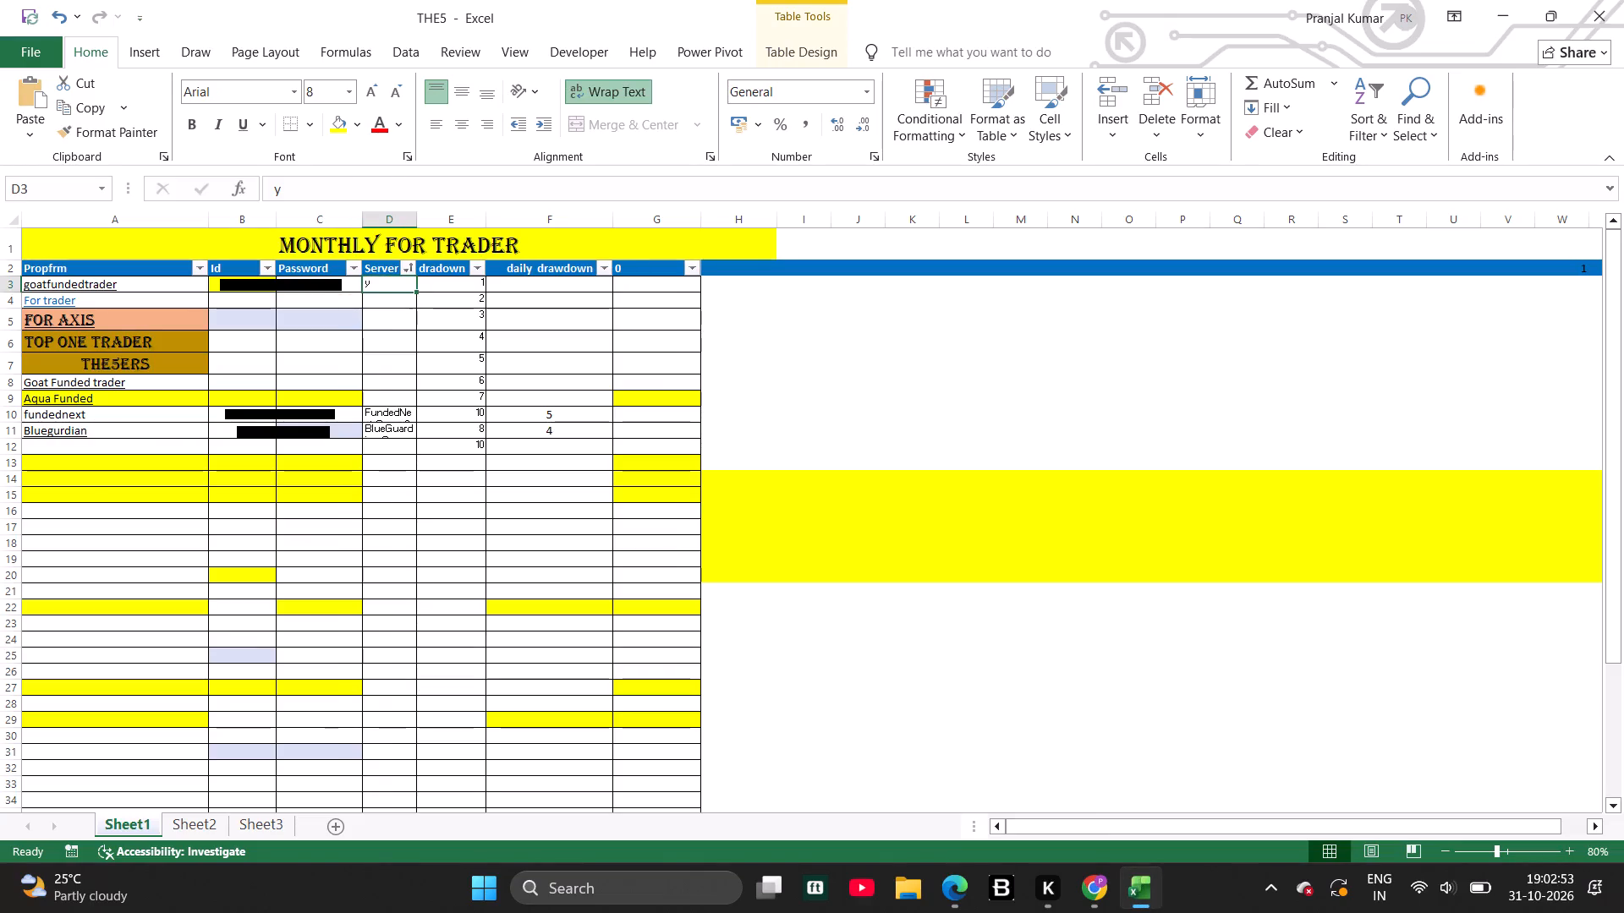
key("ctrl+v")
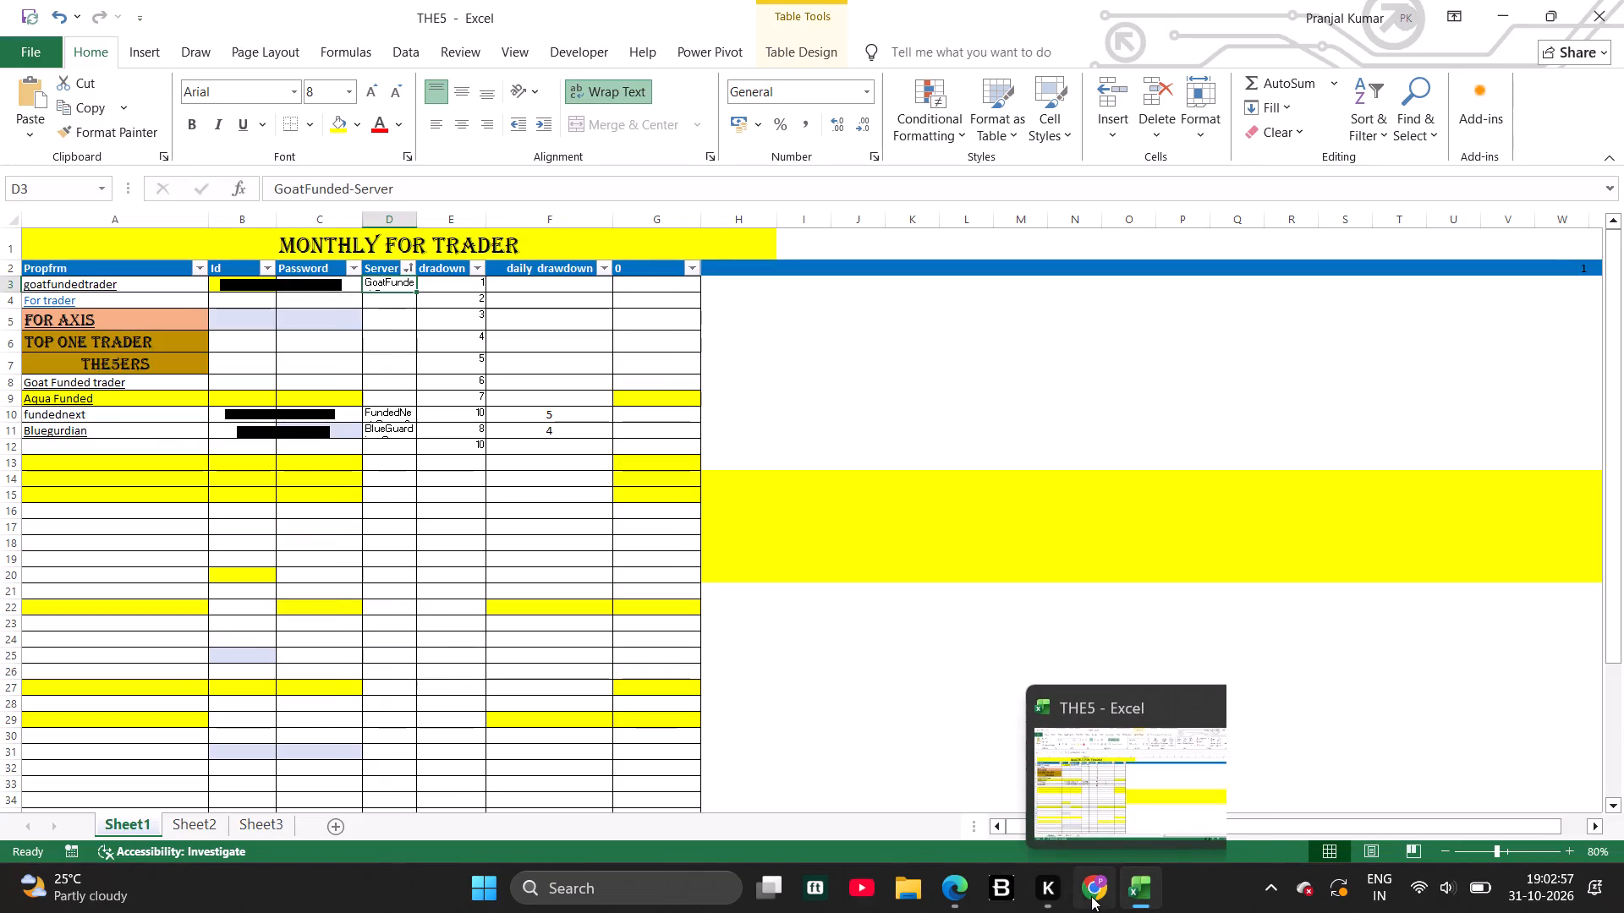
Close the credentials in Edge, open the active Account 1's Goat Funded Trader dashboard, and check its daily and max drawdown levels.
left_click(950, 887)
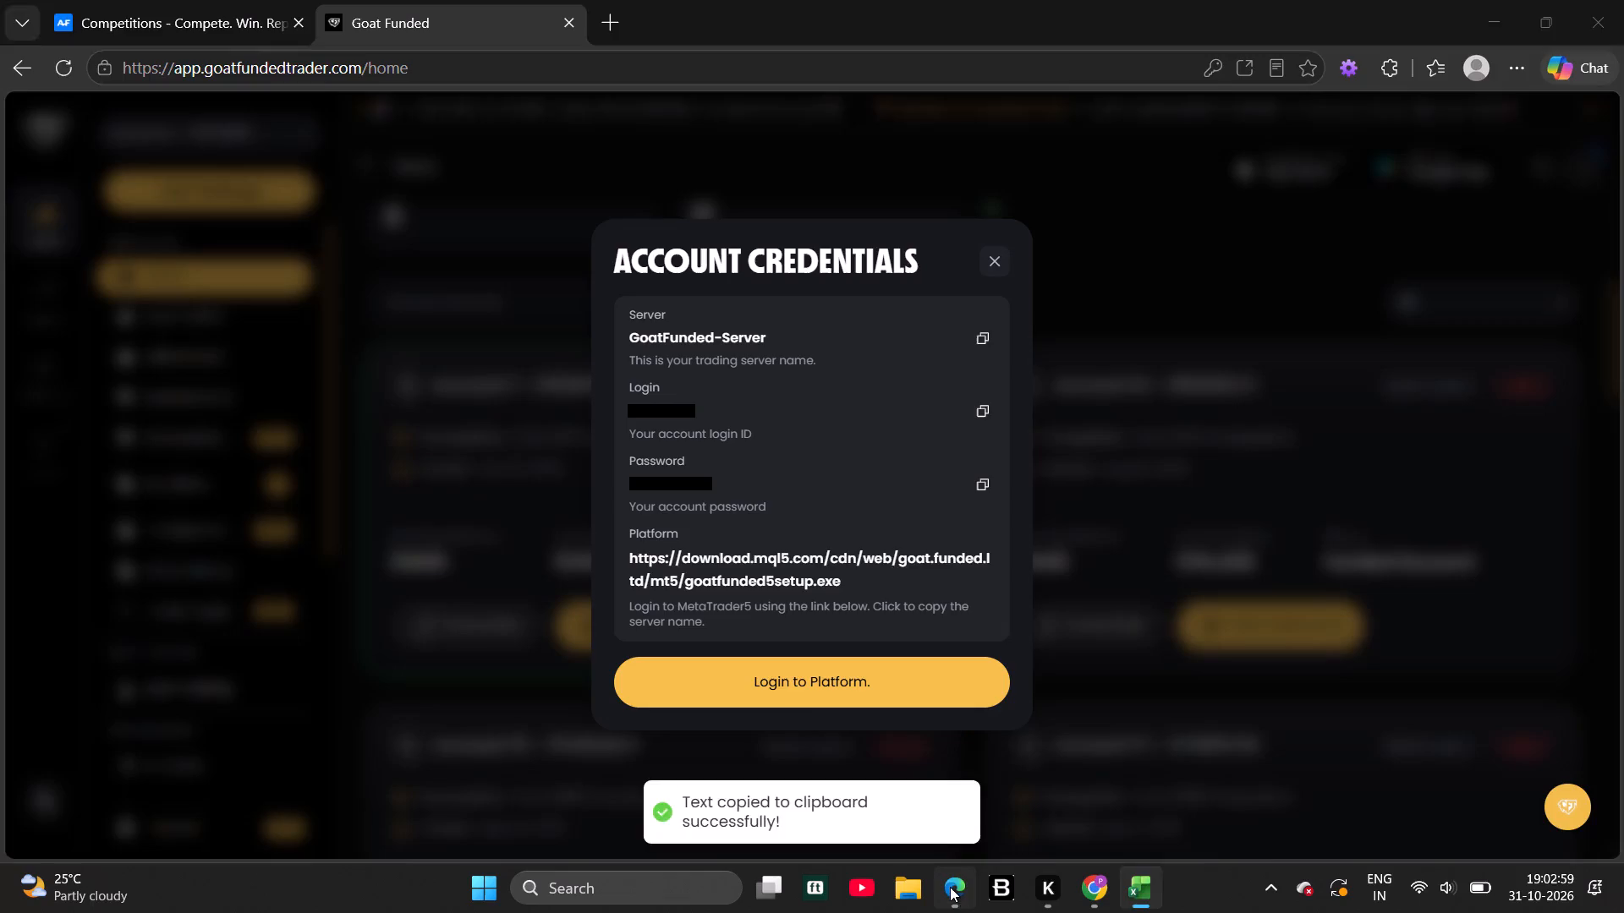
left_click(991, 269)
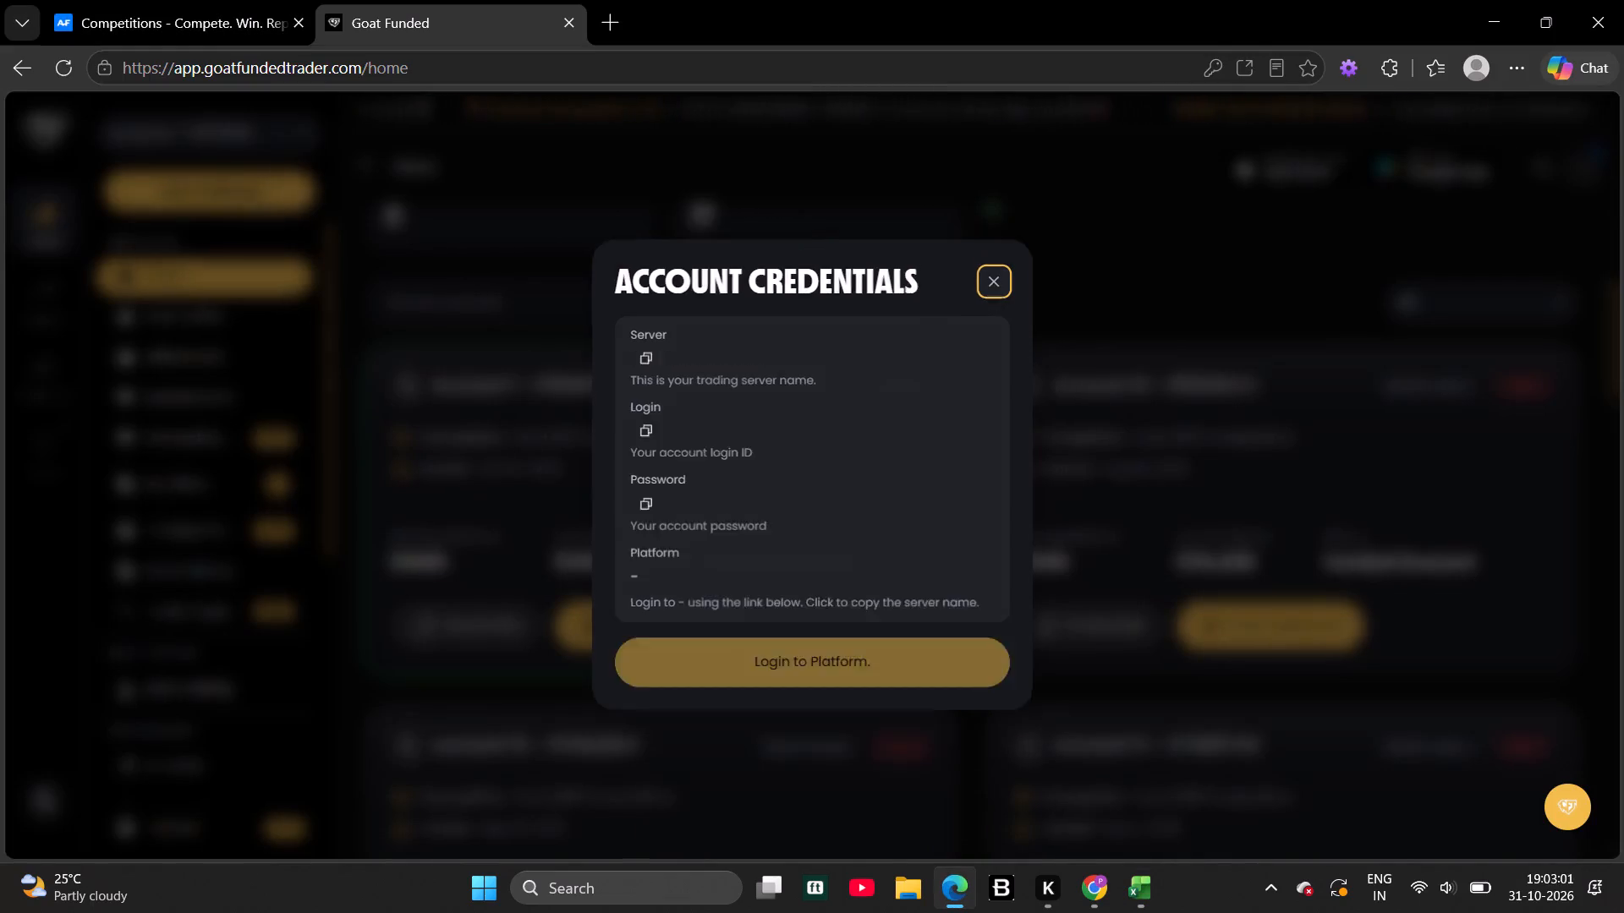
left_click(651, 623)
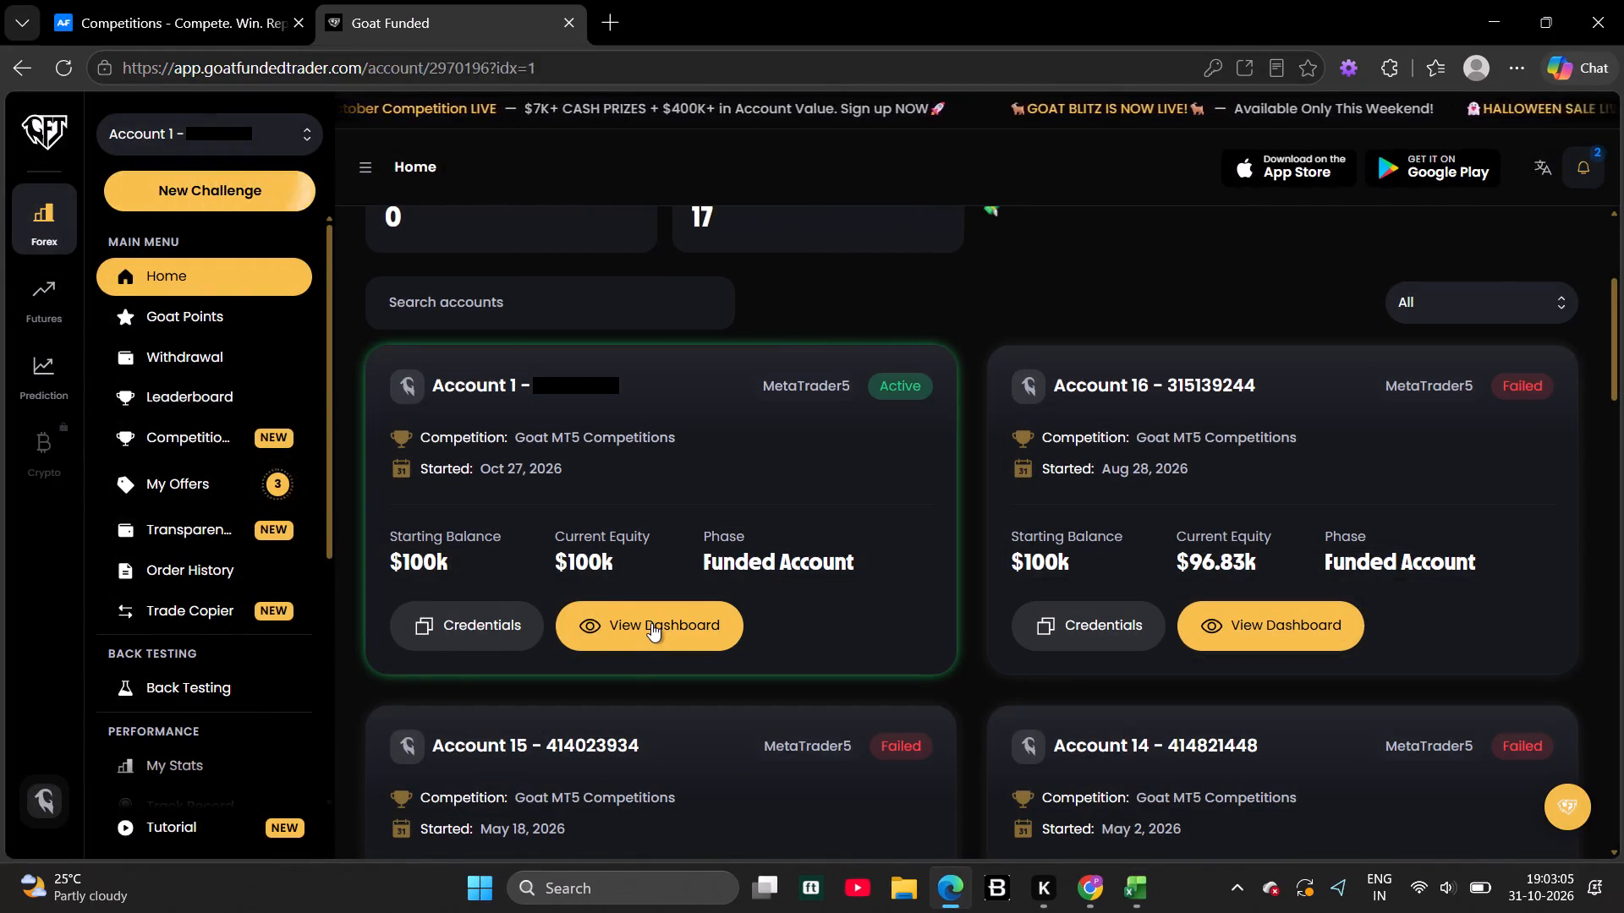
scroll(651, 623, "down", 4)
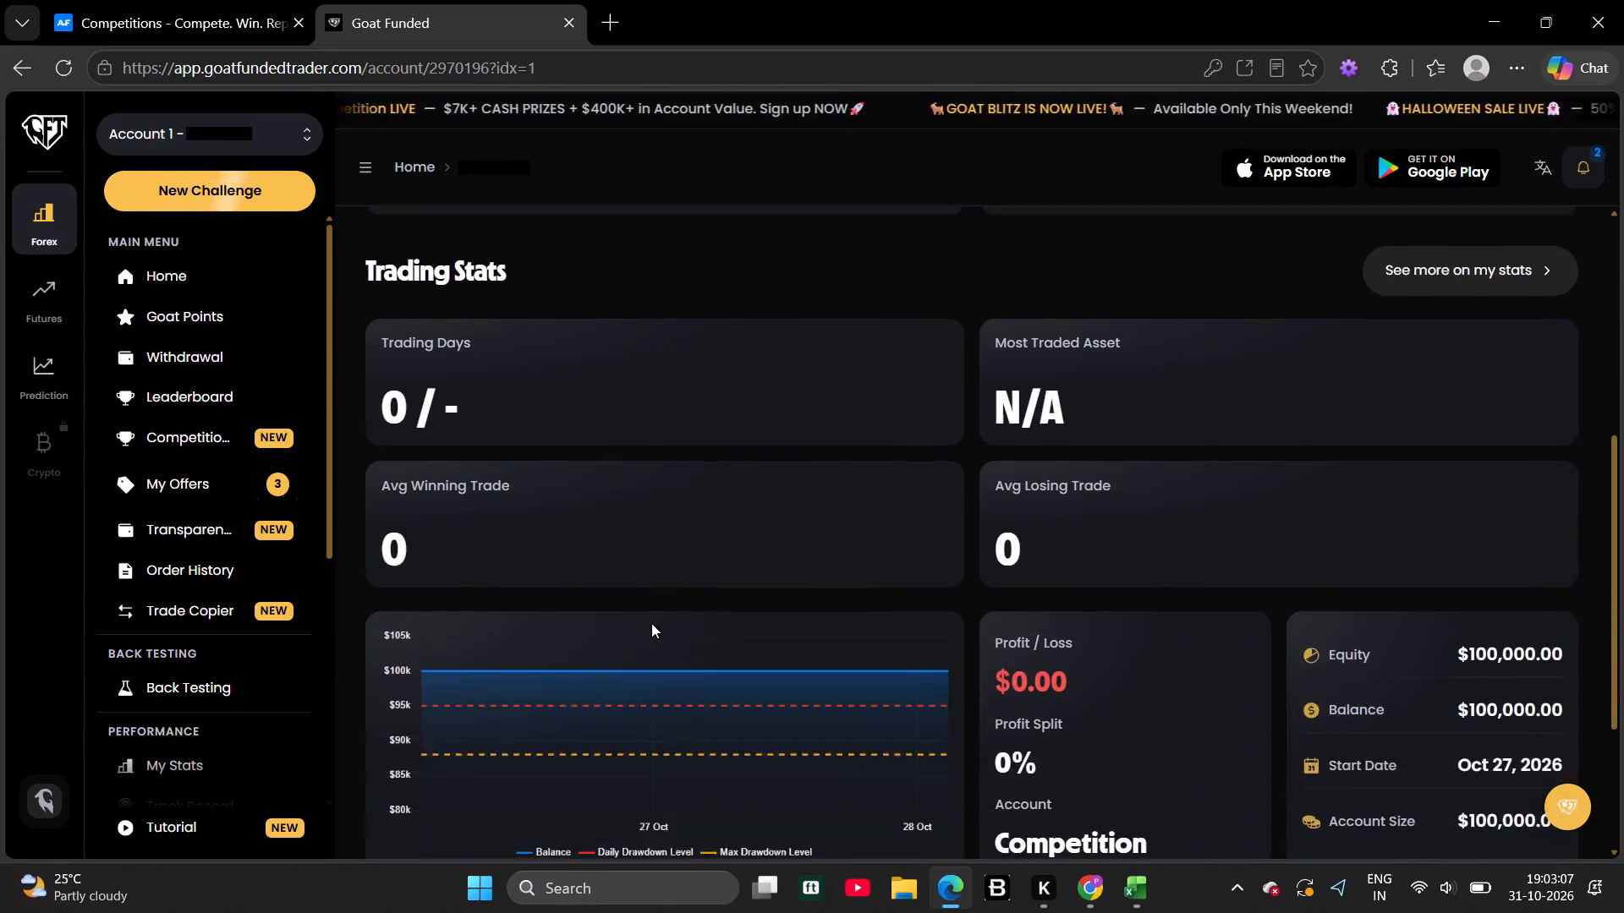
scroll(651, 623, "down", 6)
scroll(651, 623, "up", 2)
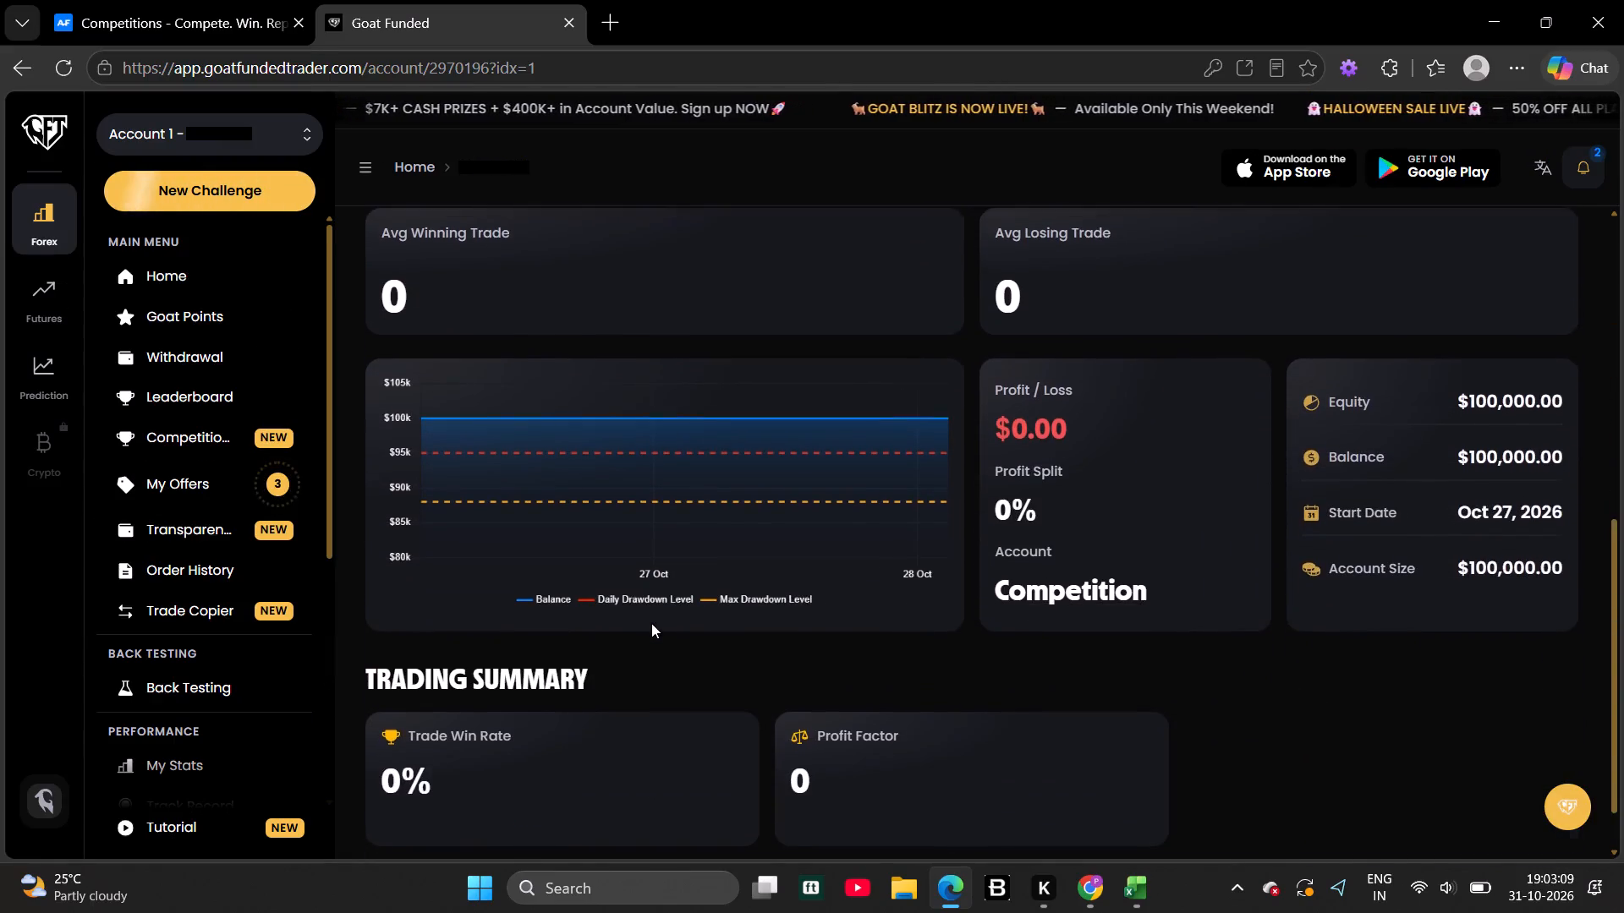
scroll(651, 623, "up", 2)
scroll(651, 623, "down", 4)
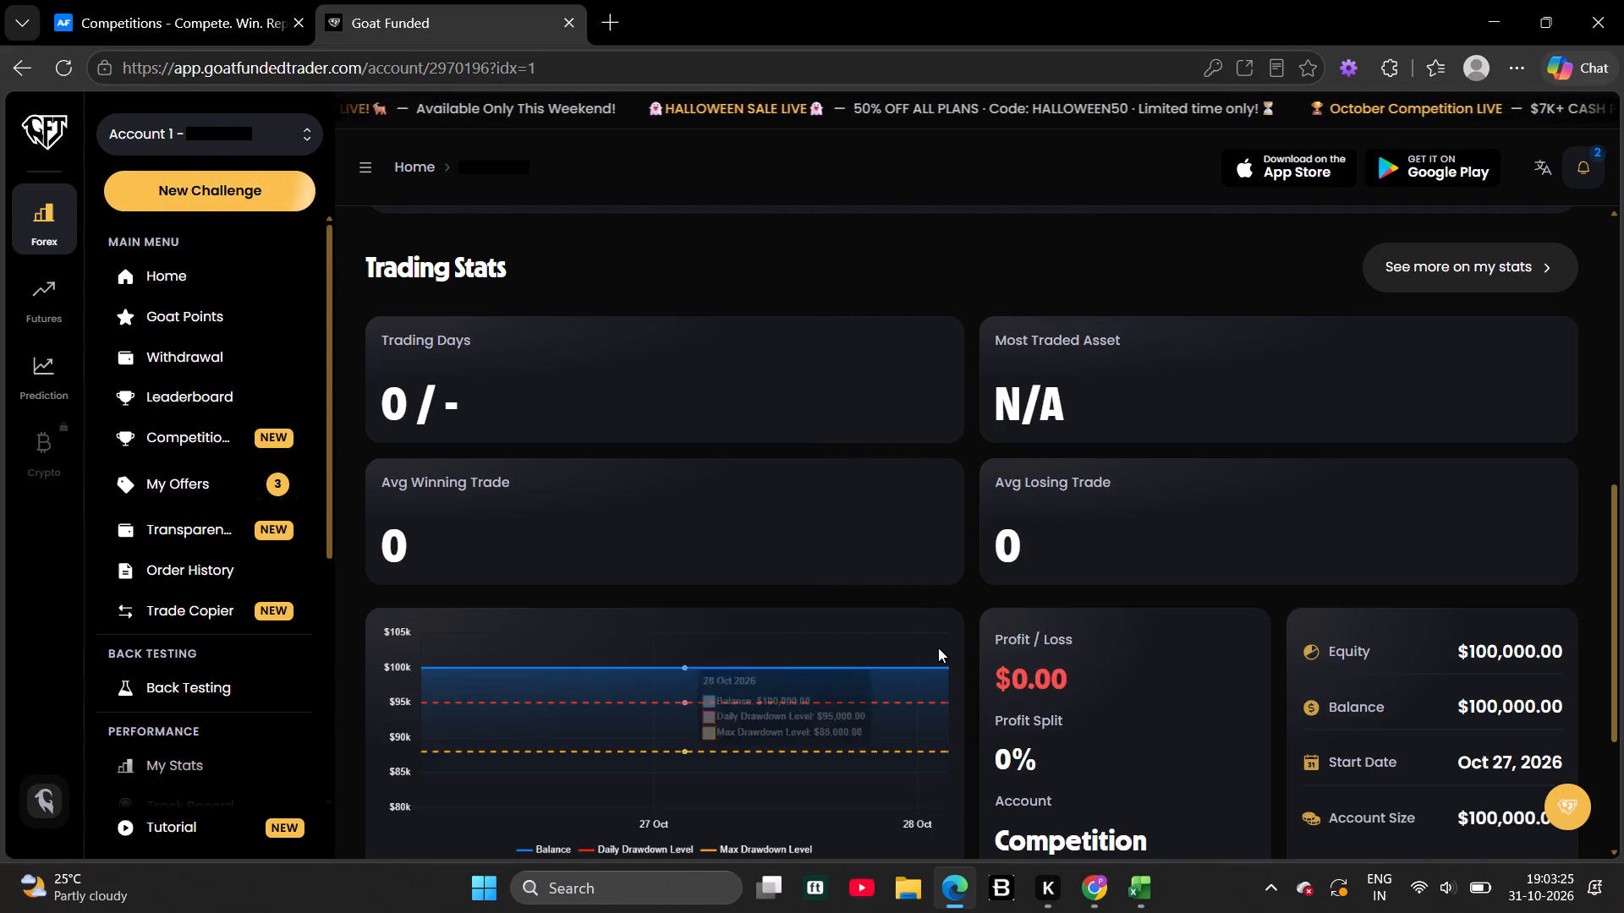
scroll(937, 650, "down", 3)
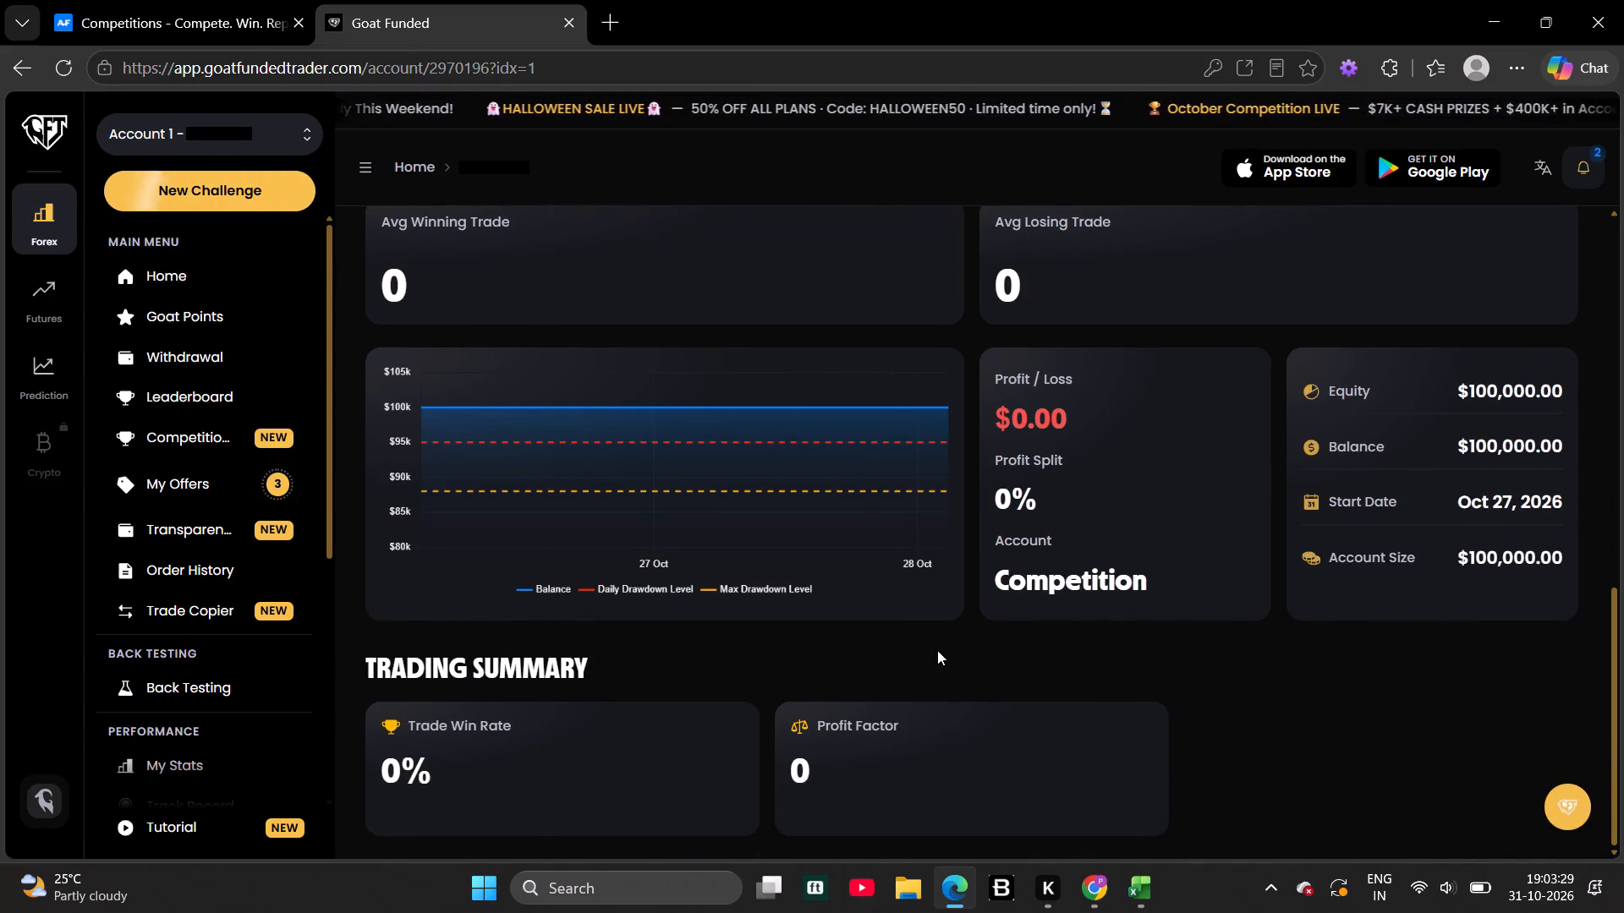
scroll(1322, 679, "down", 3)
scroll(1322, 679, "up", 5)
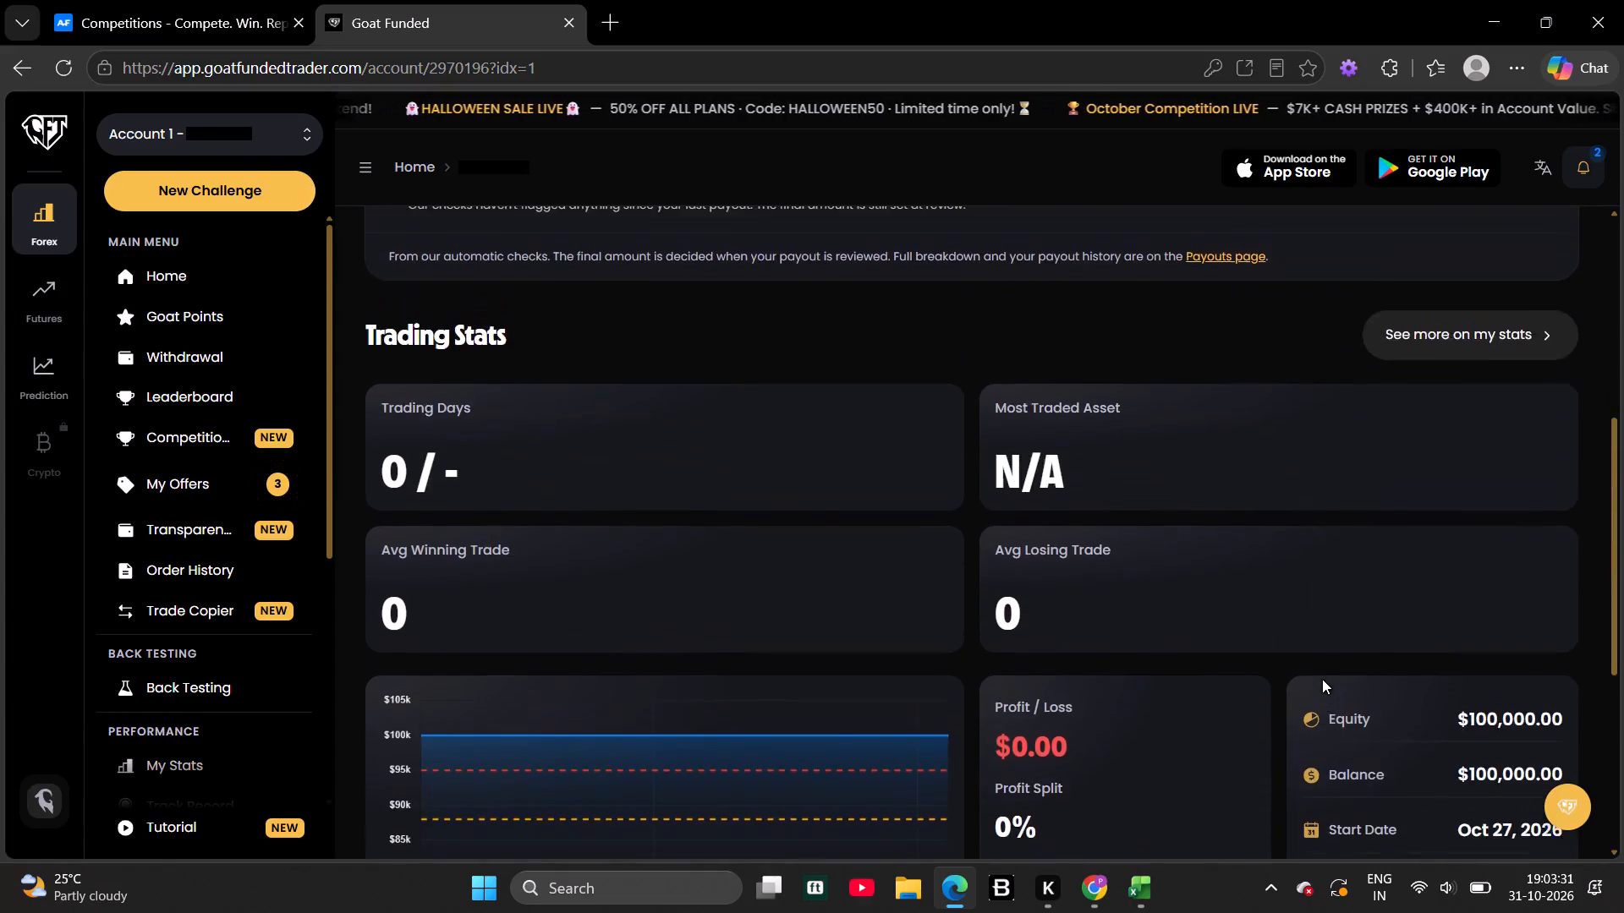
scroll(1322, 679, "up", 2)
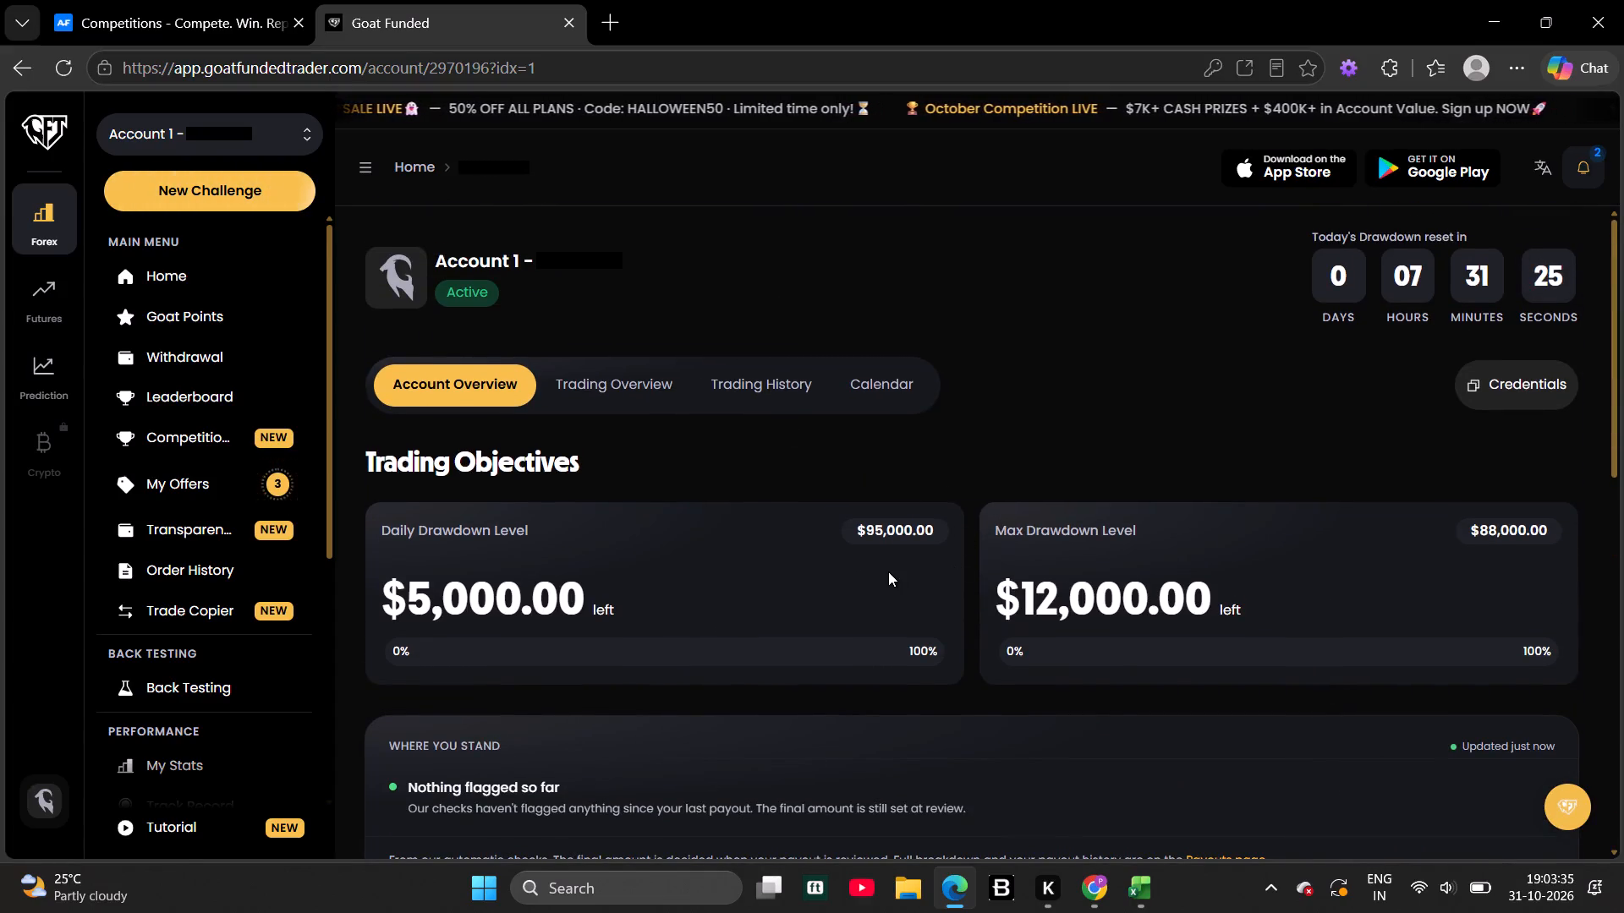
Switch to the Excel tracker and enter dradown 12 and daily drawdown 5 in the goatfundedtrader row.
left_click(1144, 900)
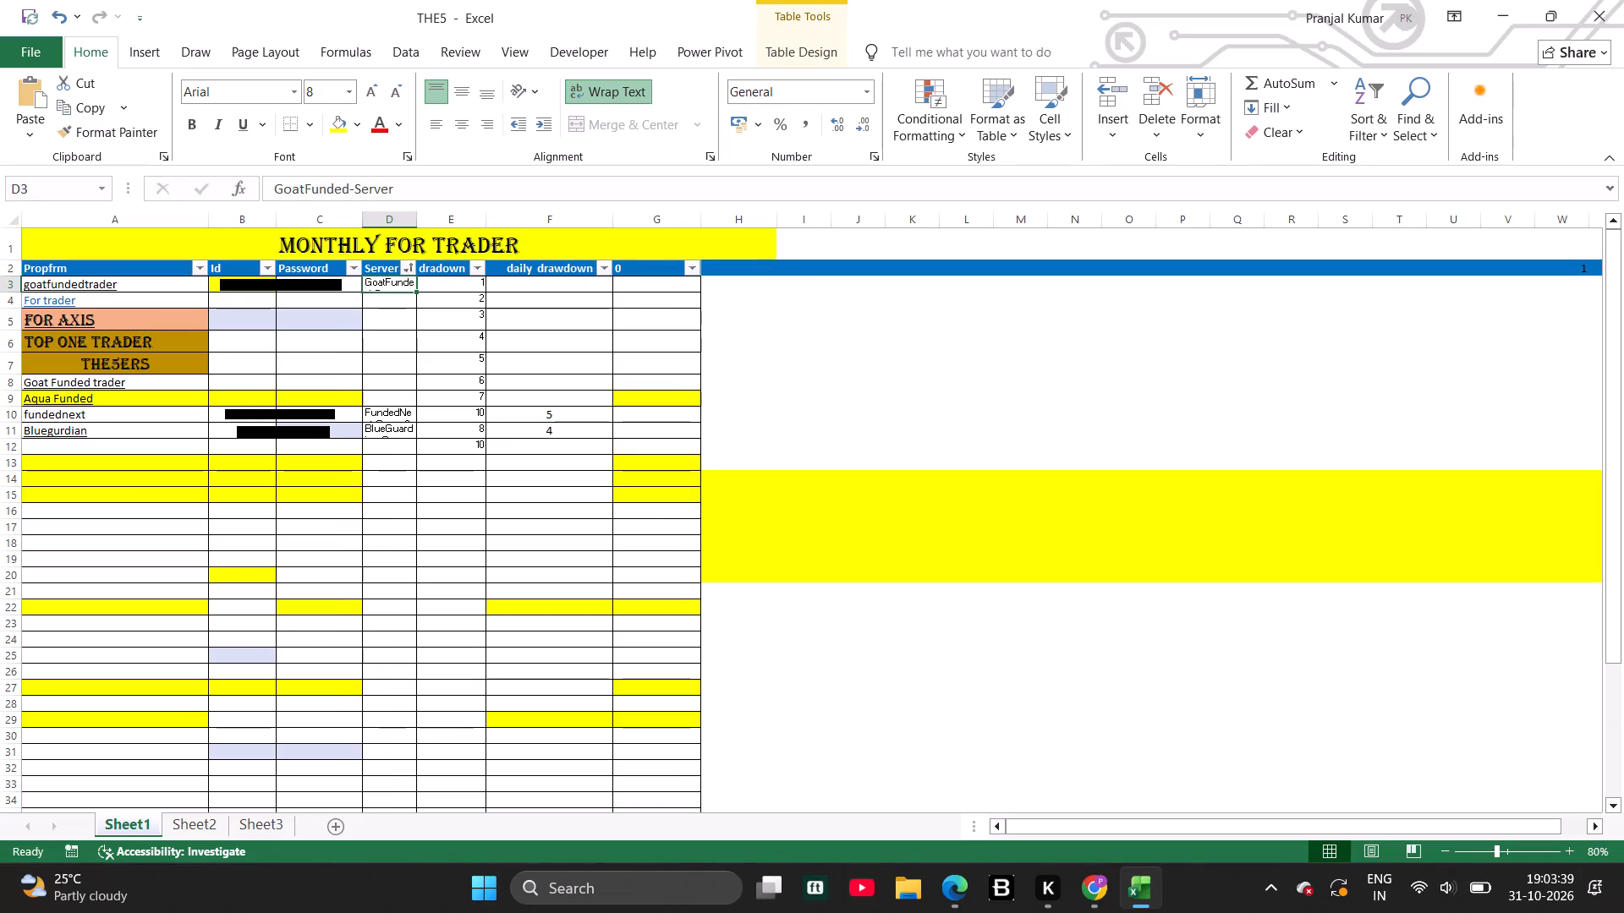
left_click(460, 284)
type("12")
key("Right")
key("5")
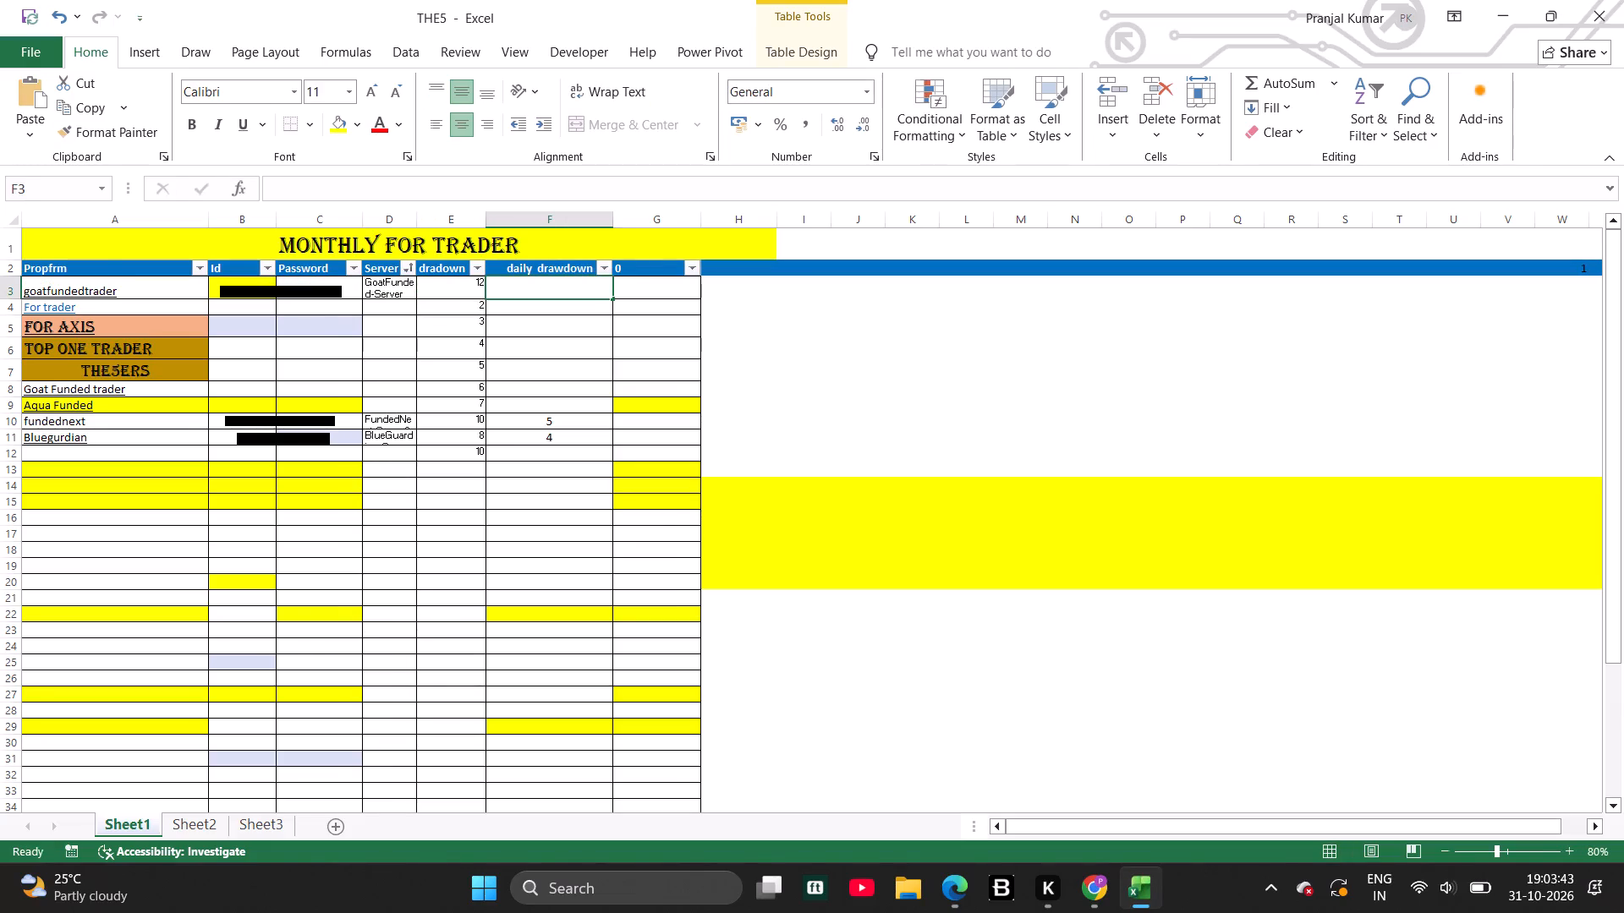
key("Down")
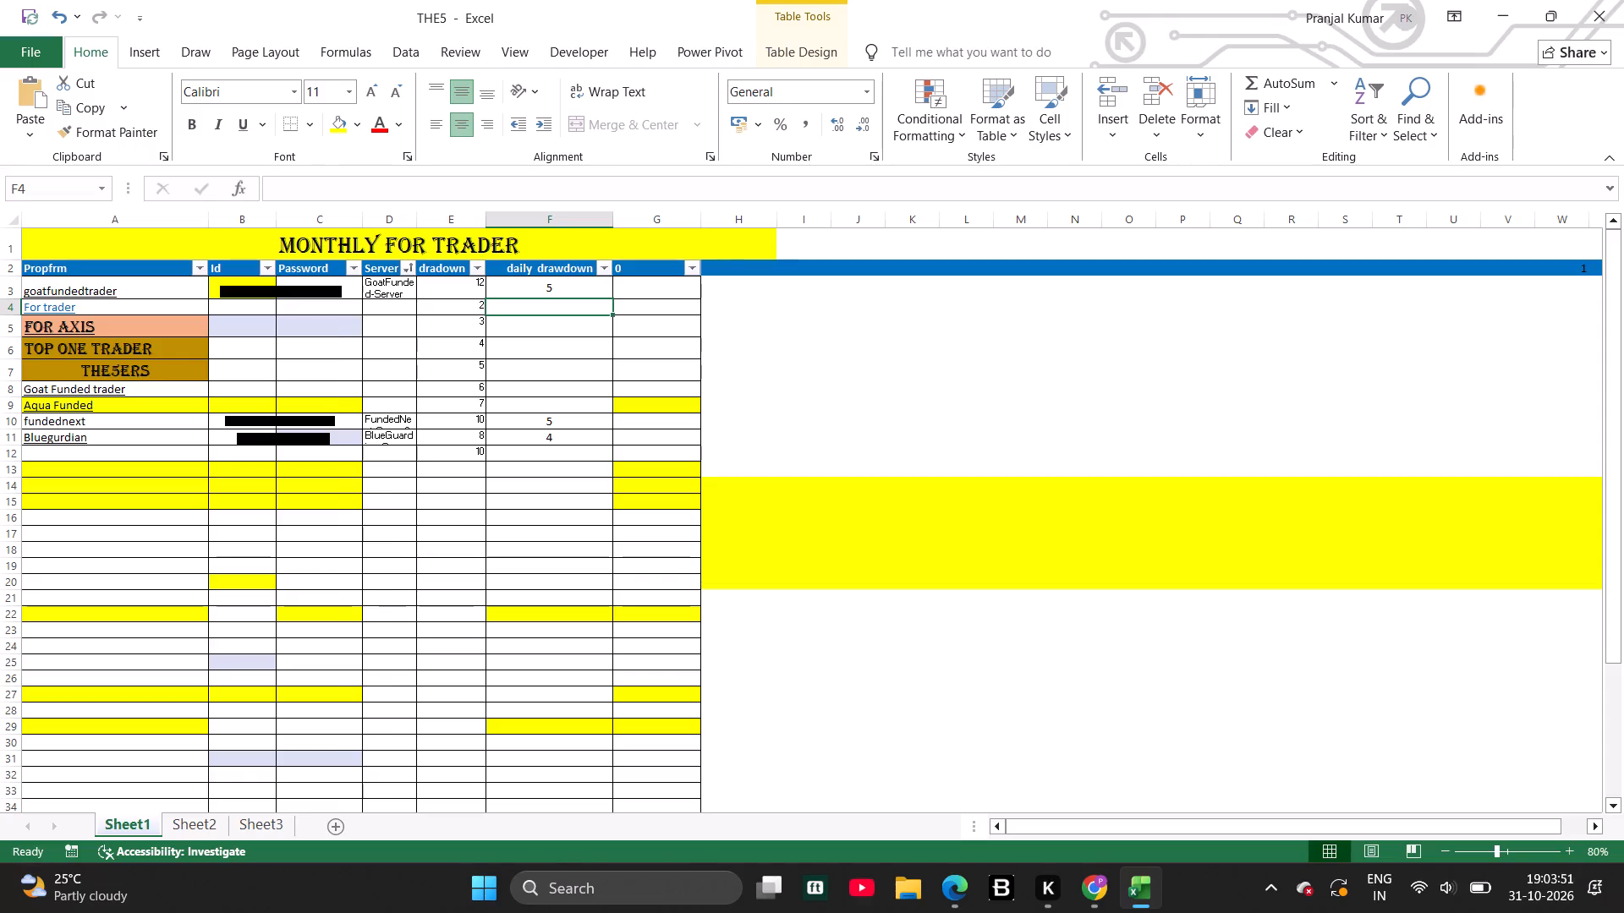
Close the Microsoft Edge window and return to the THE5 tracker in Excel.
left_click(185, 331)
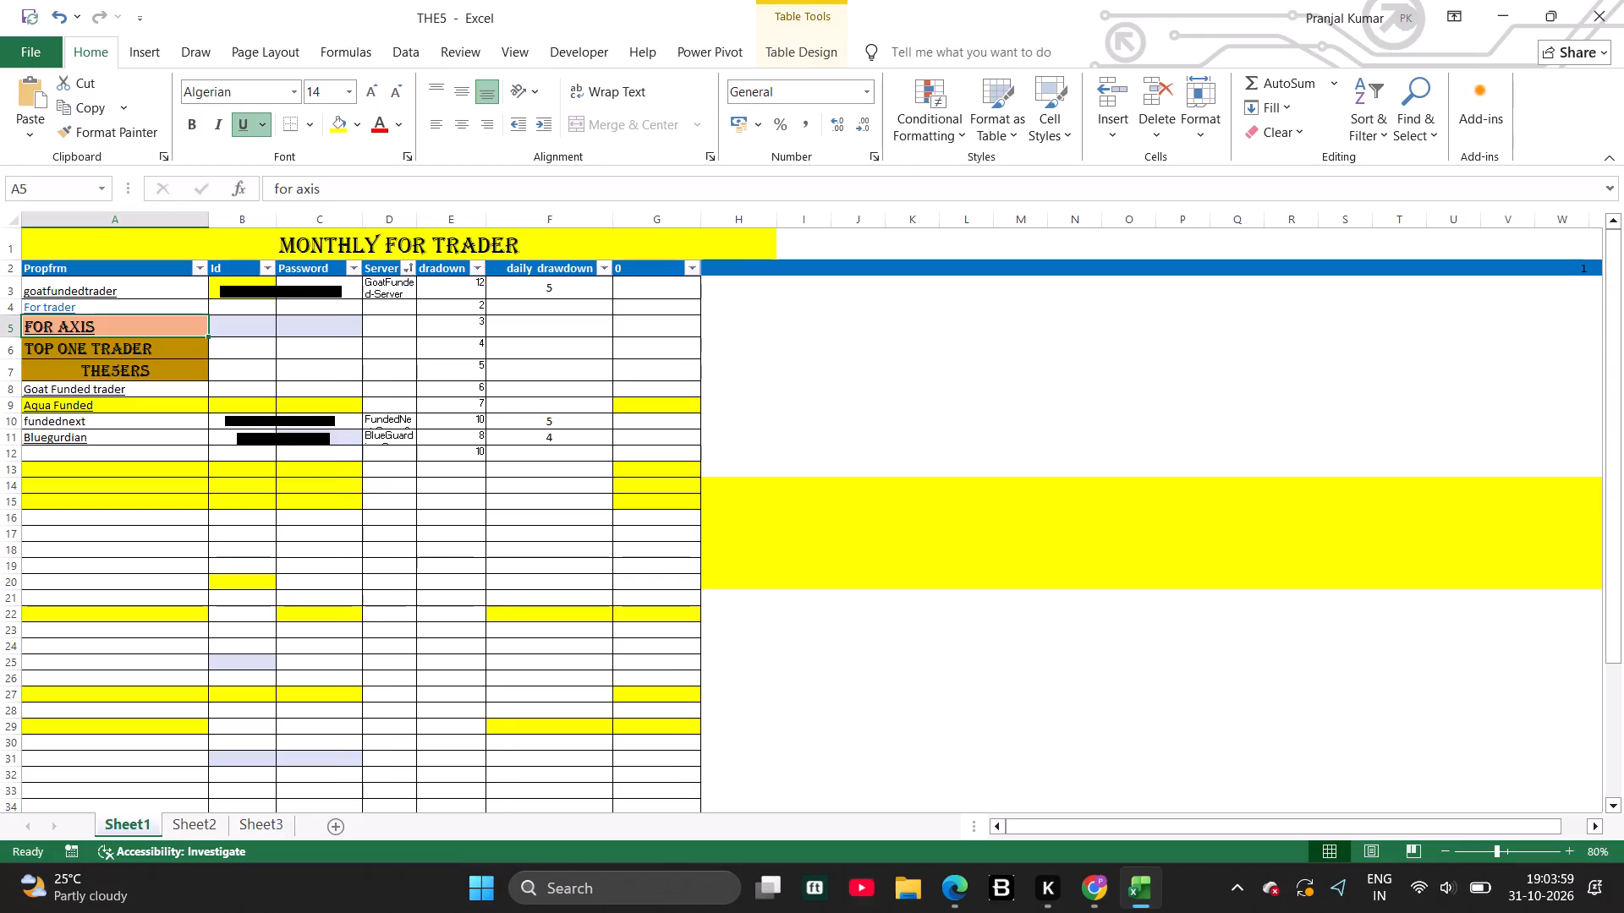
left_click(948, 894)
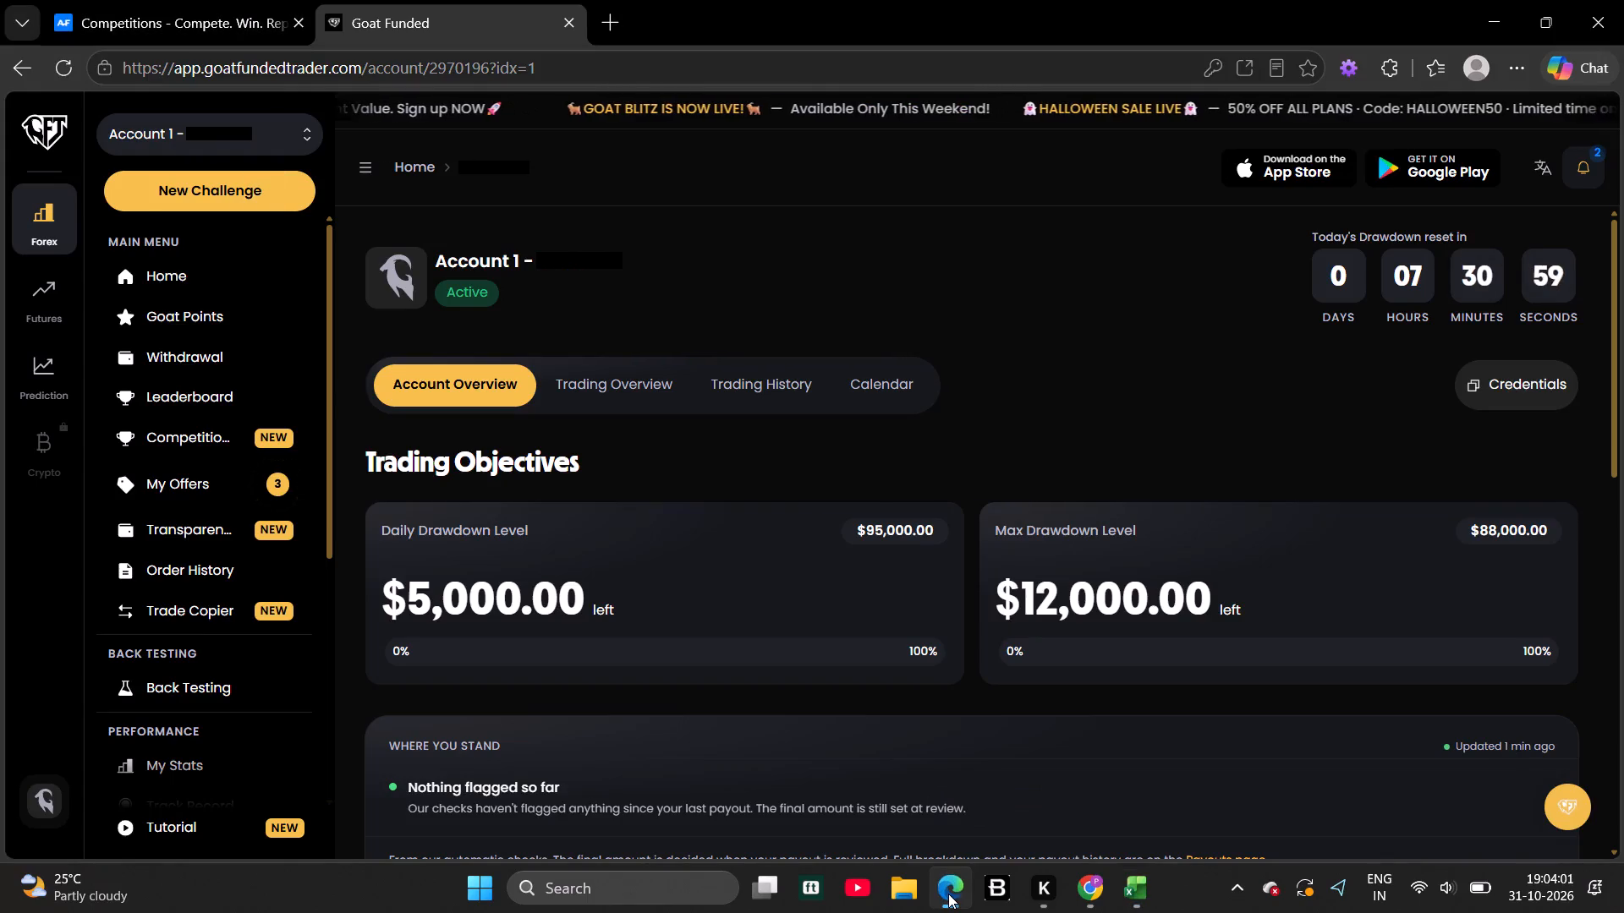
left_click(1623, 0)
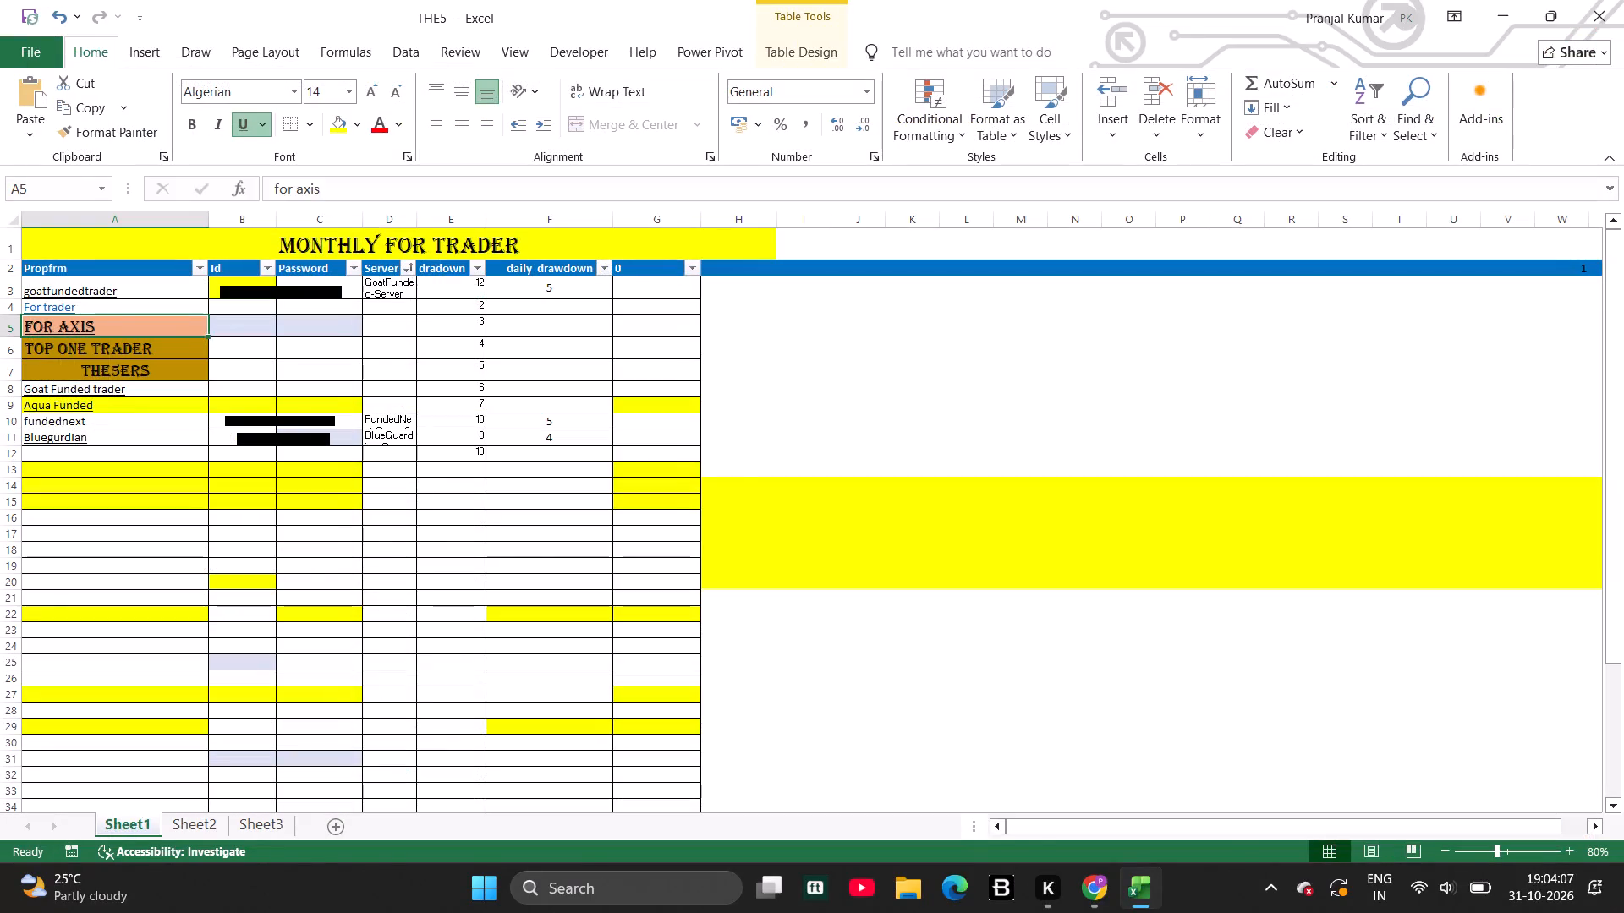
left_click(1056, 615)
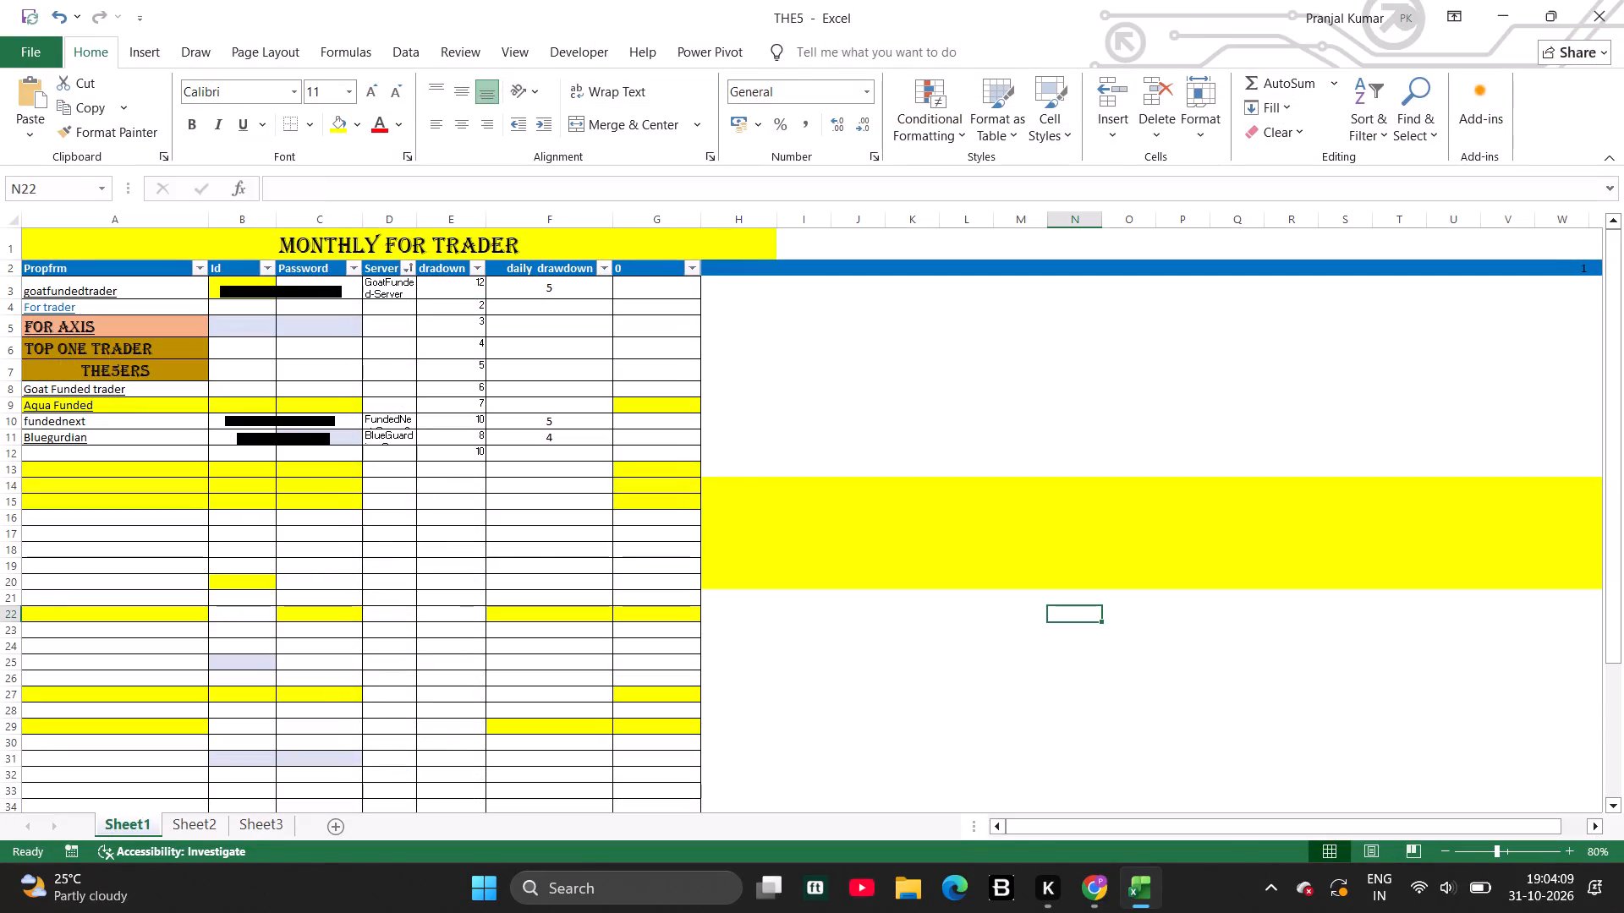
Save the THE5 workbook.
key("ctrl+s")
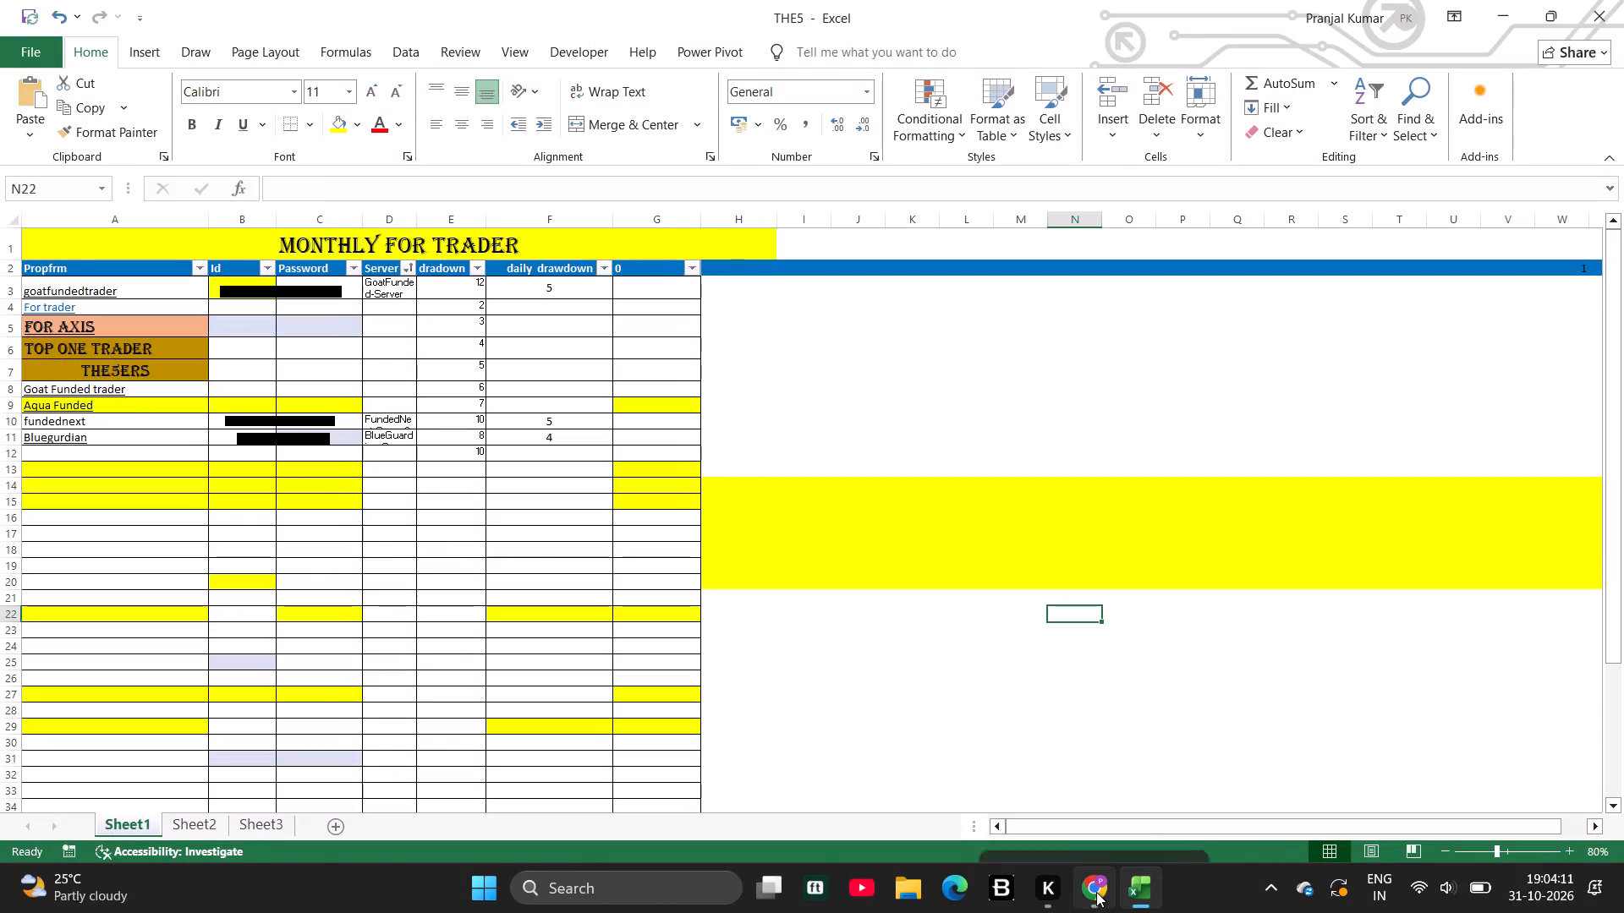
Switch to Chrome, copy the firm name atlasfunded from the Atlas Funded competition page's web address, and return to the Excel tracker.
left_click(1096, 892)
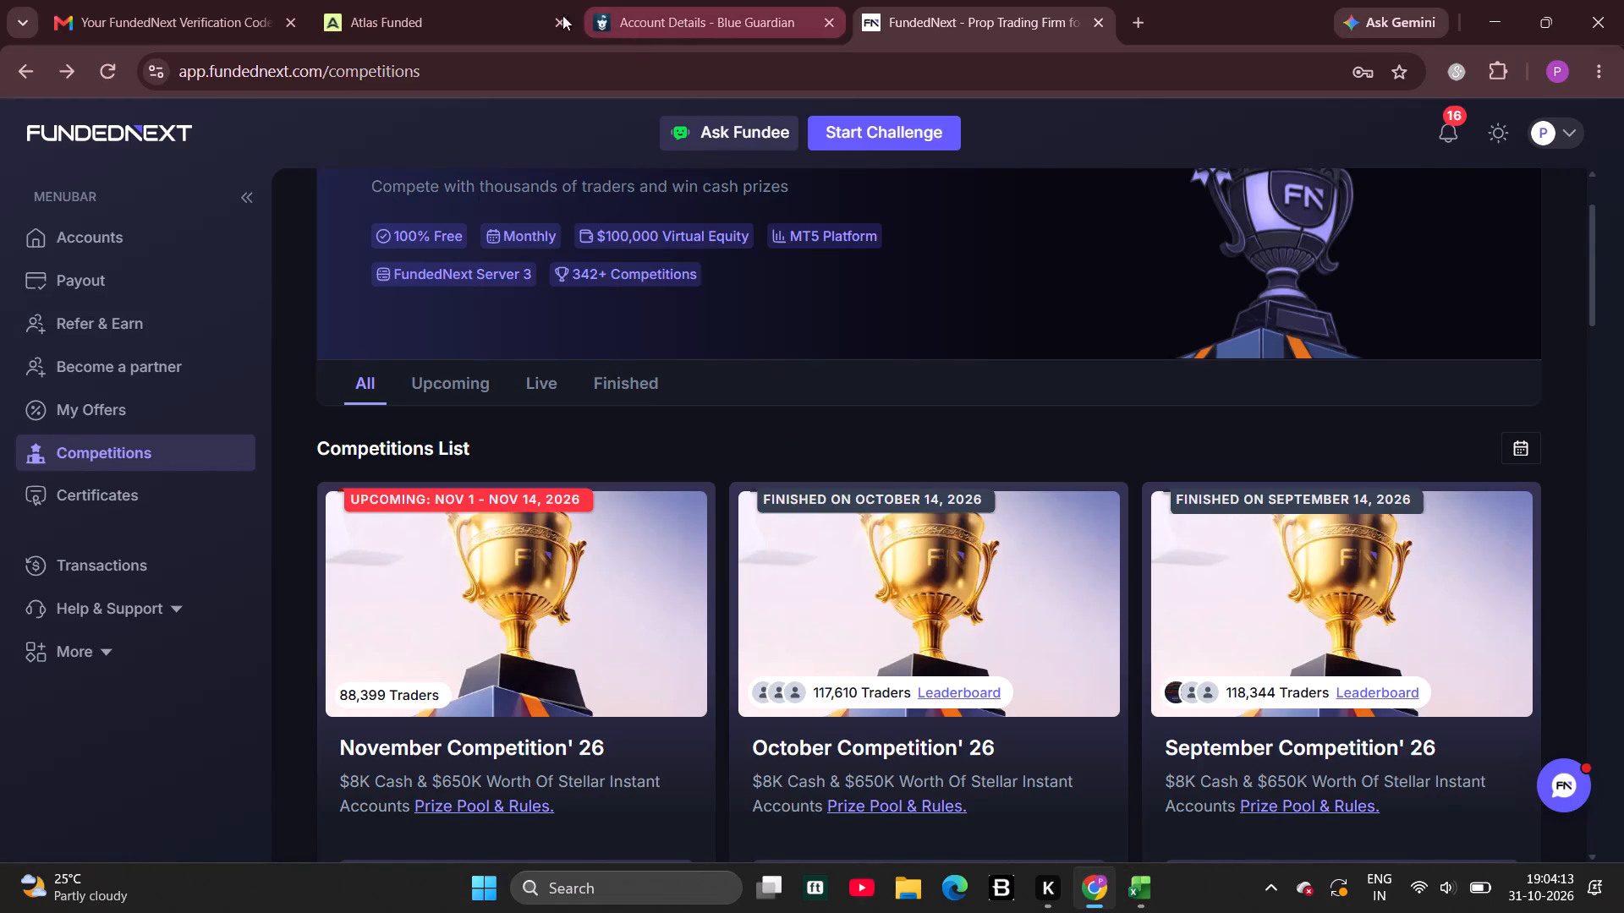
left_click(502, 2)
scroll(768, 515, "down", 1)
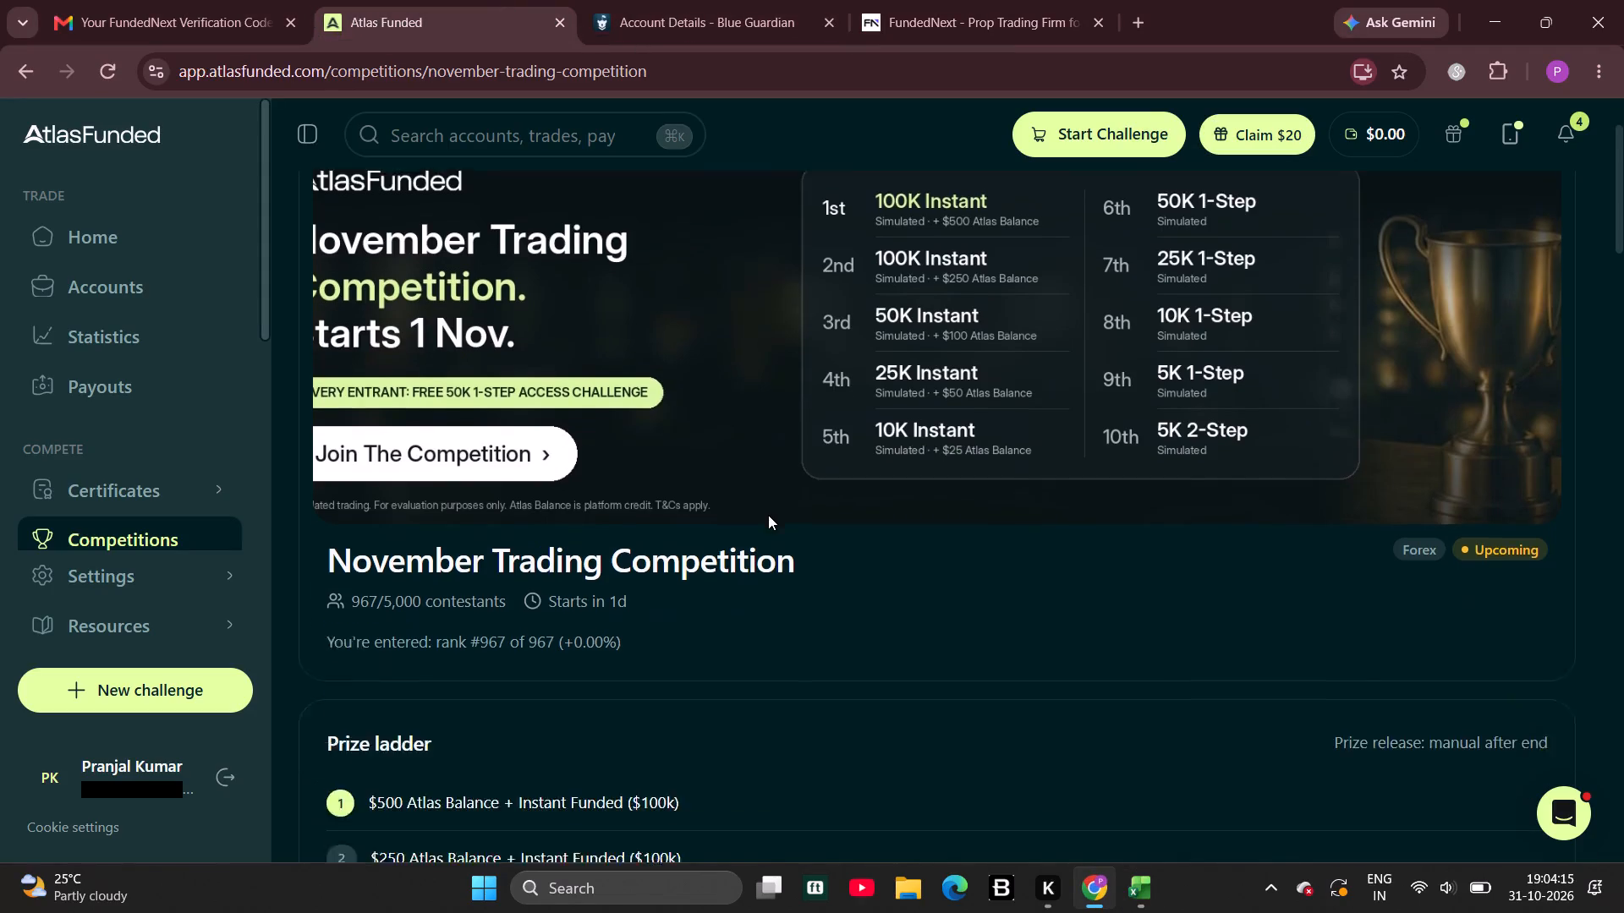
scroll(768, 515, "down", 2)
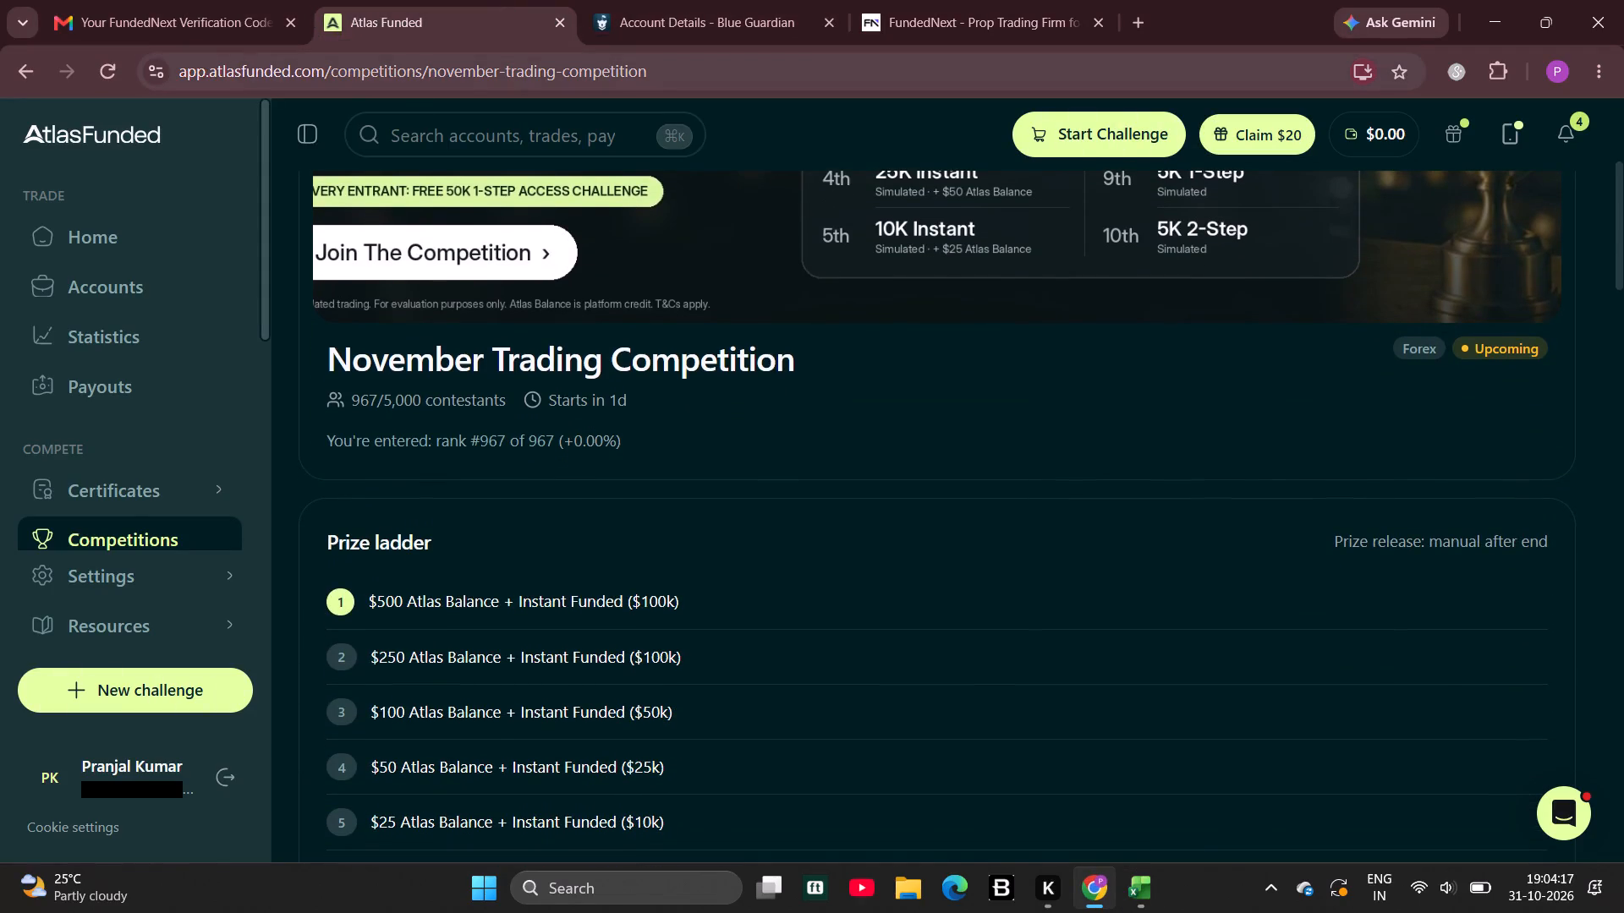
left_click_drag(211, 74, 288, 81)
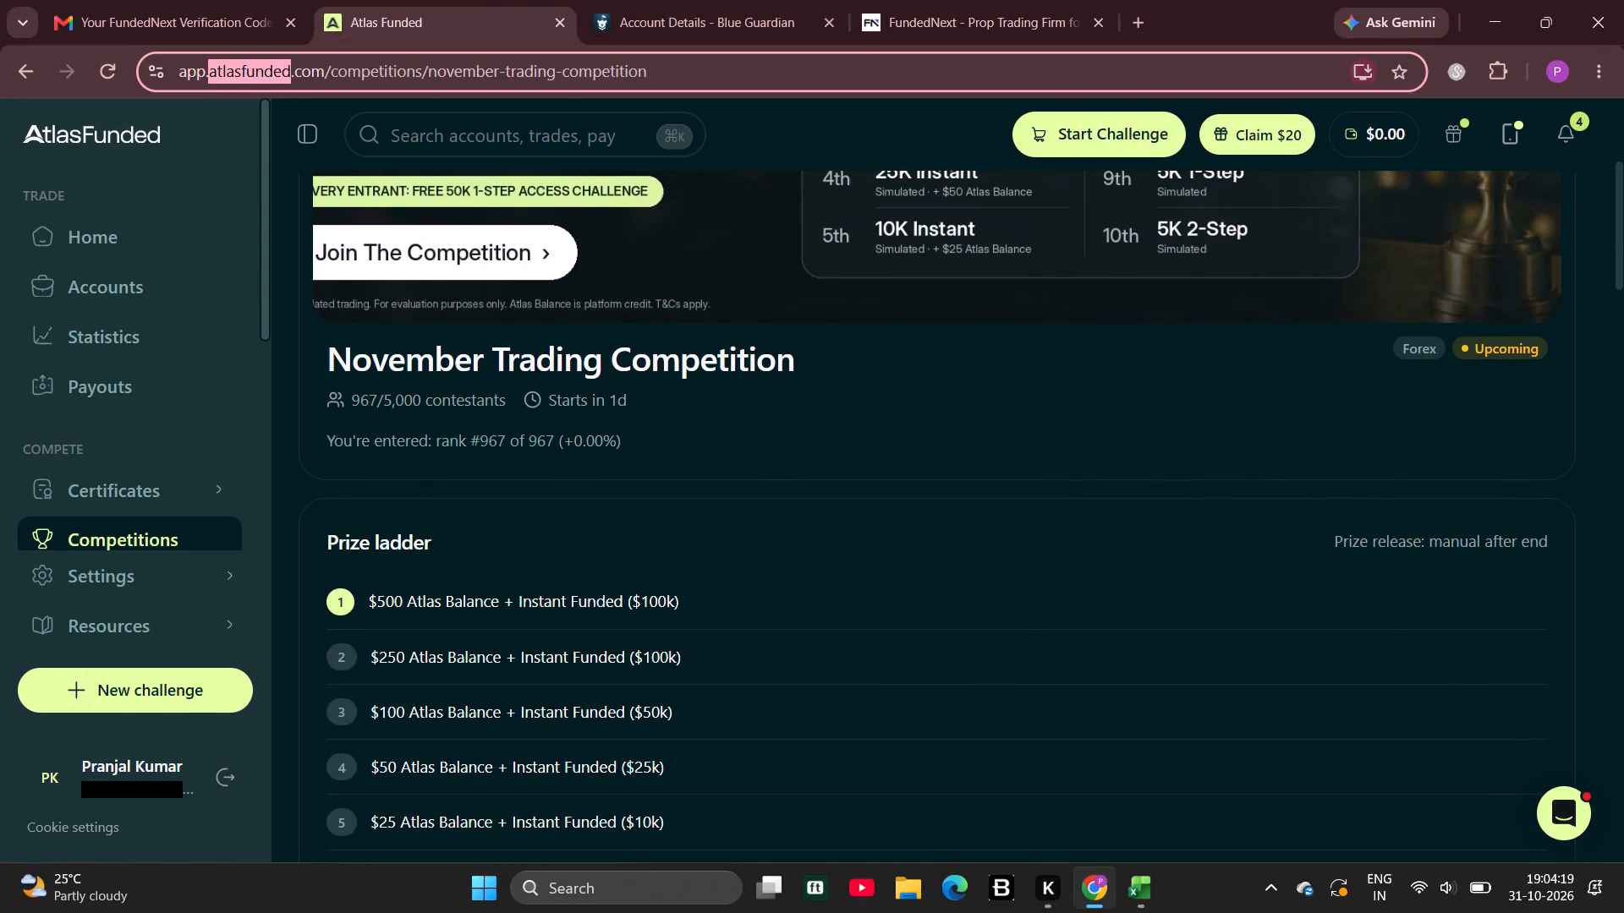
left_click_drag(288, 81, 288, 81)
key("ctrl+c")
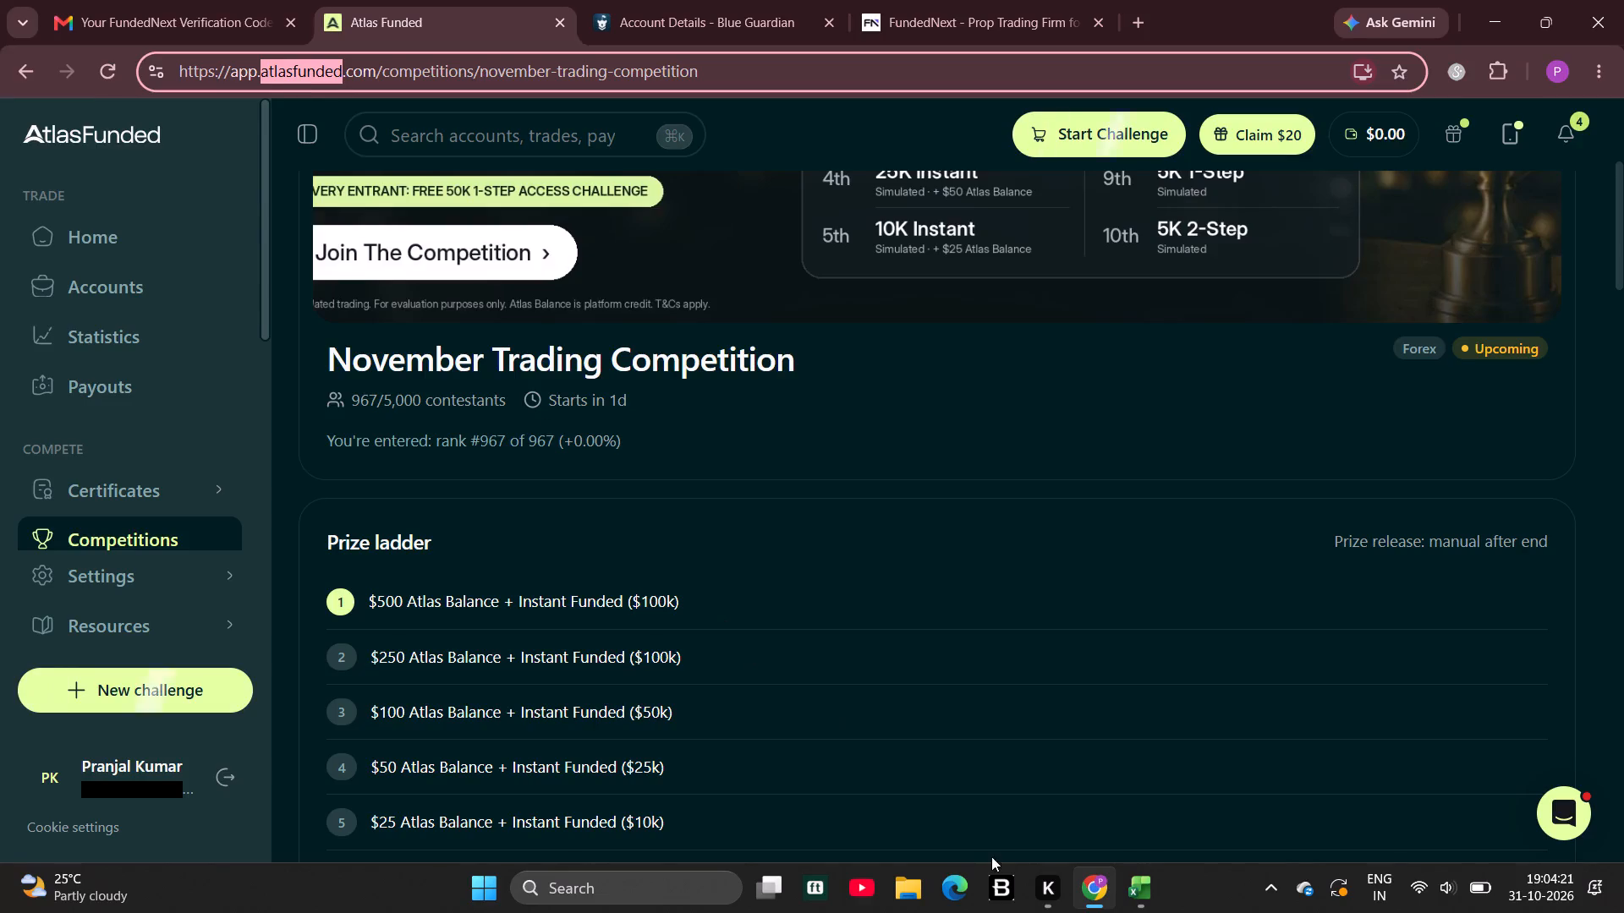
left_click(1121, 893)
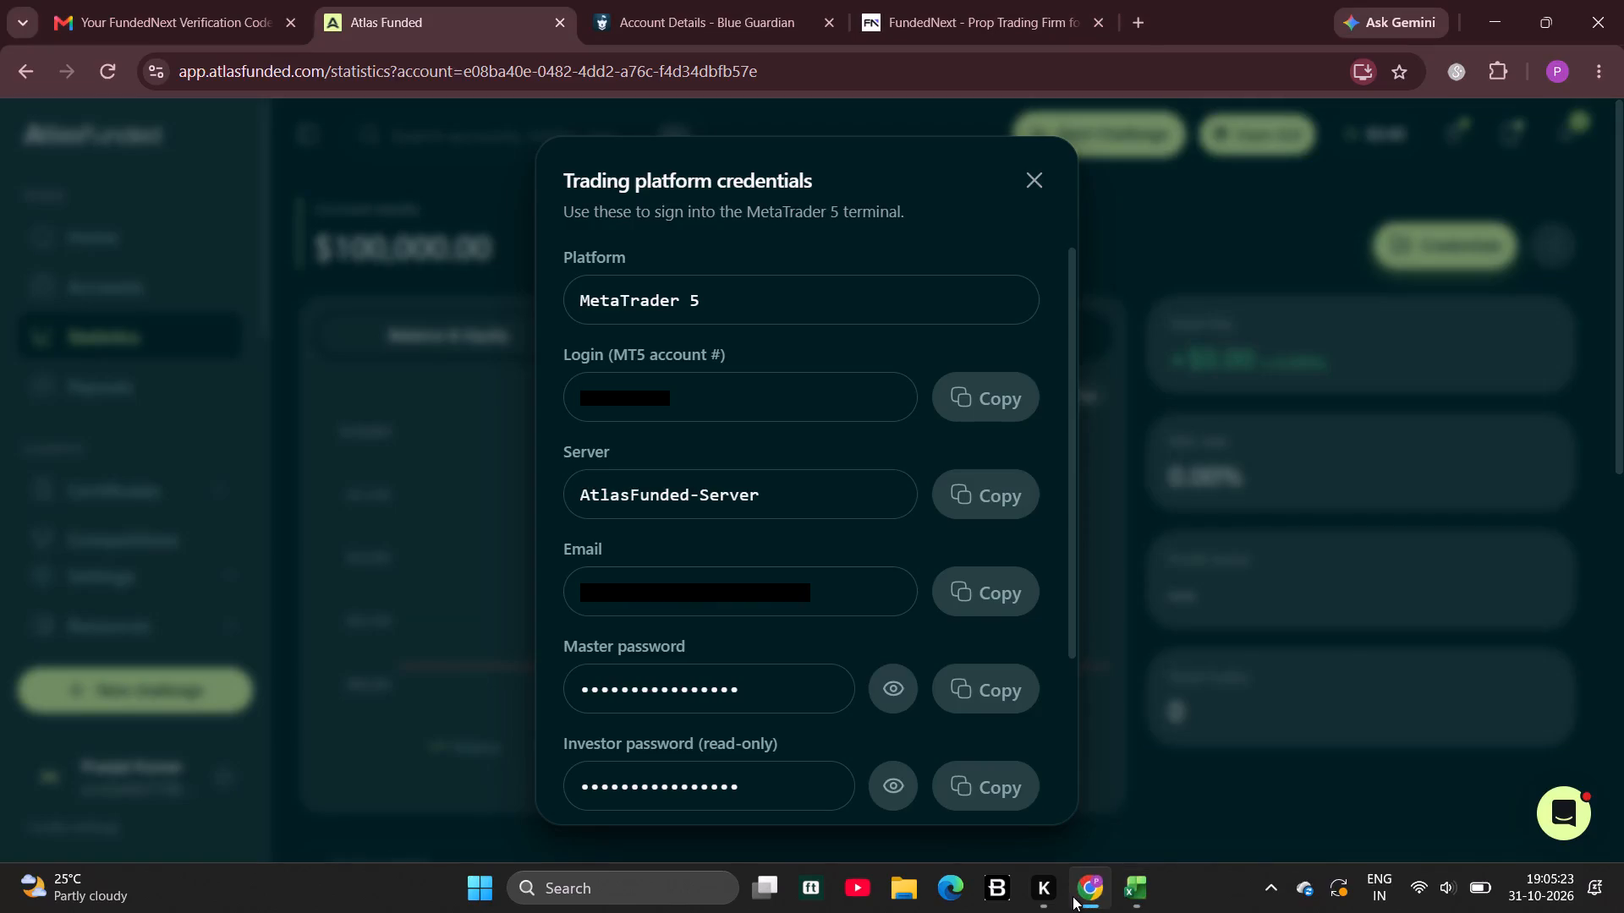
Close the Atlas Funded credentials, find the account's drawdown limits, and enter daily drawdown 5 in the Excel tracker's atlasfunded row.
left_click(1021, 180)
scroll(1123, 527, "down", 1)
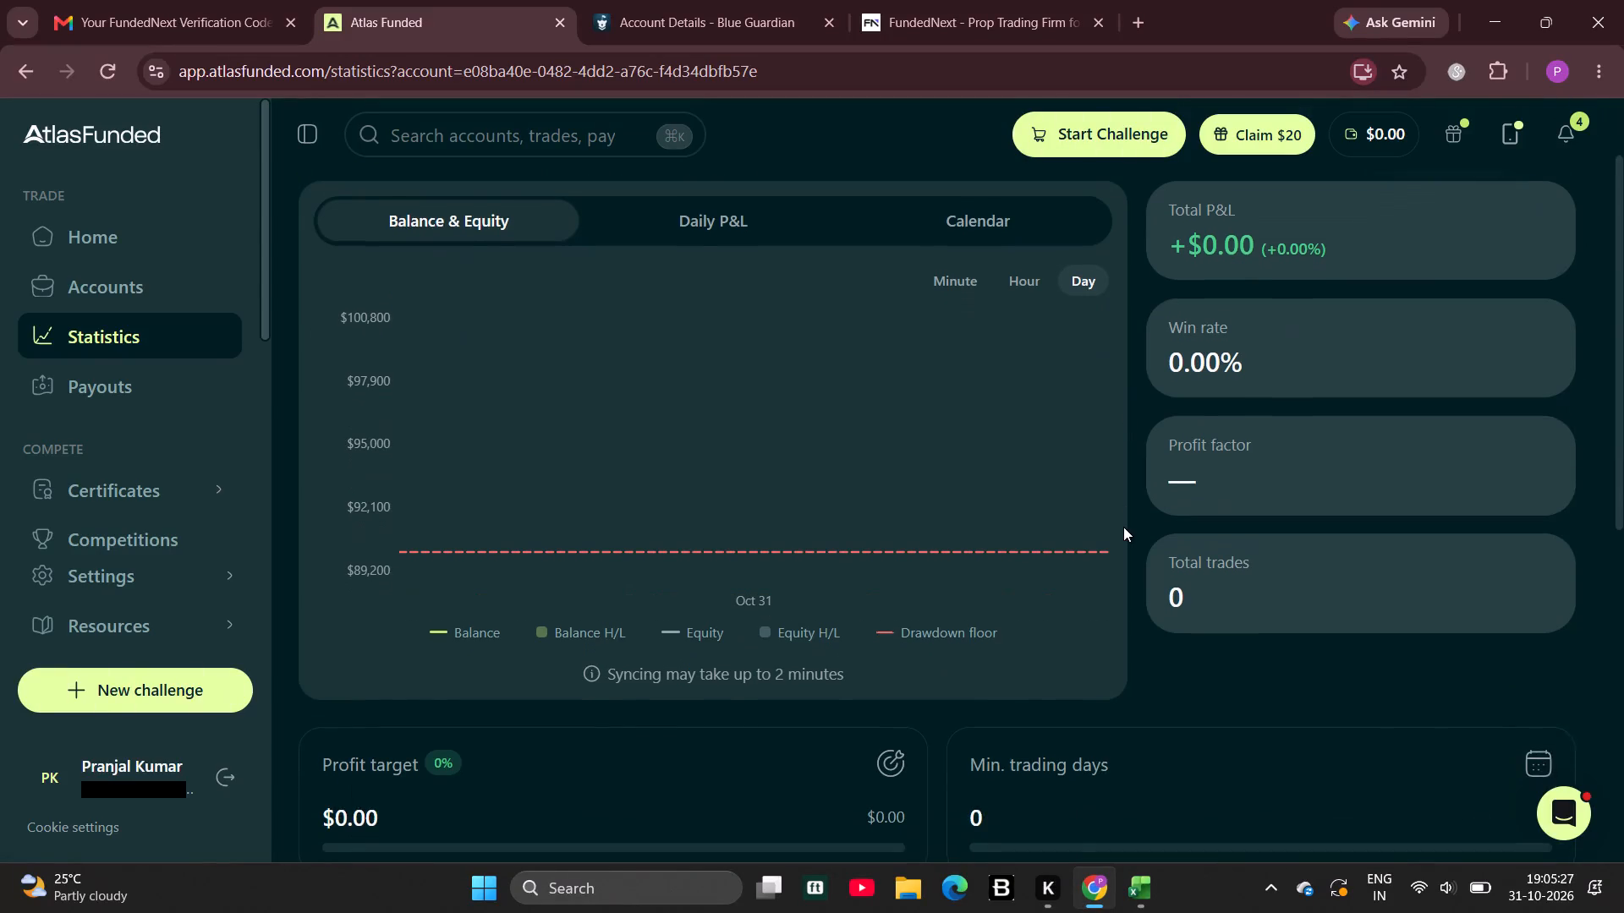
scroll(1123, 527, "down", 4)
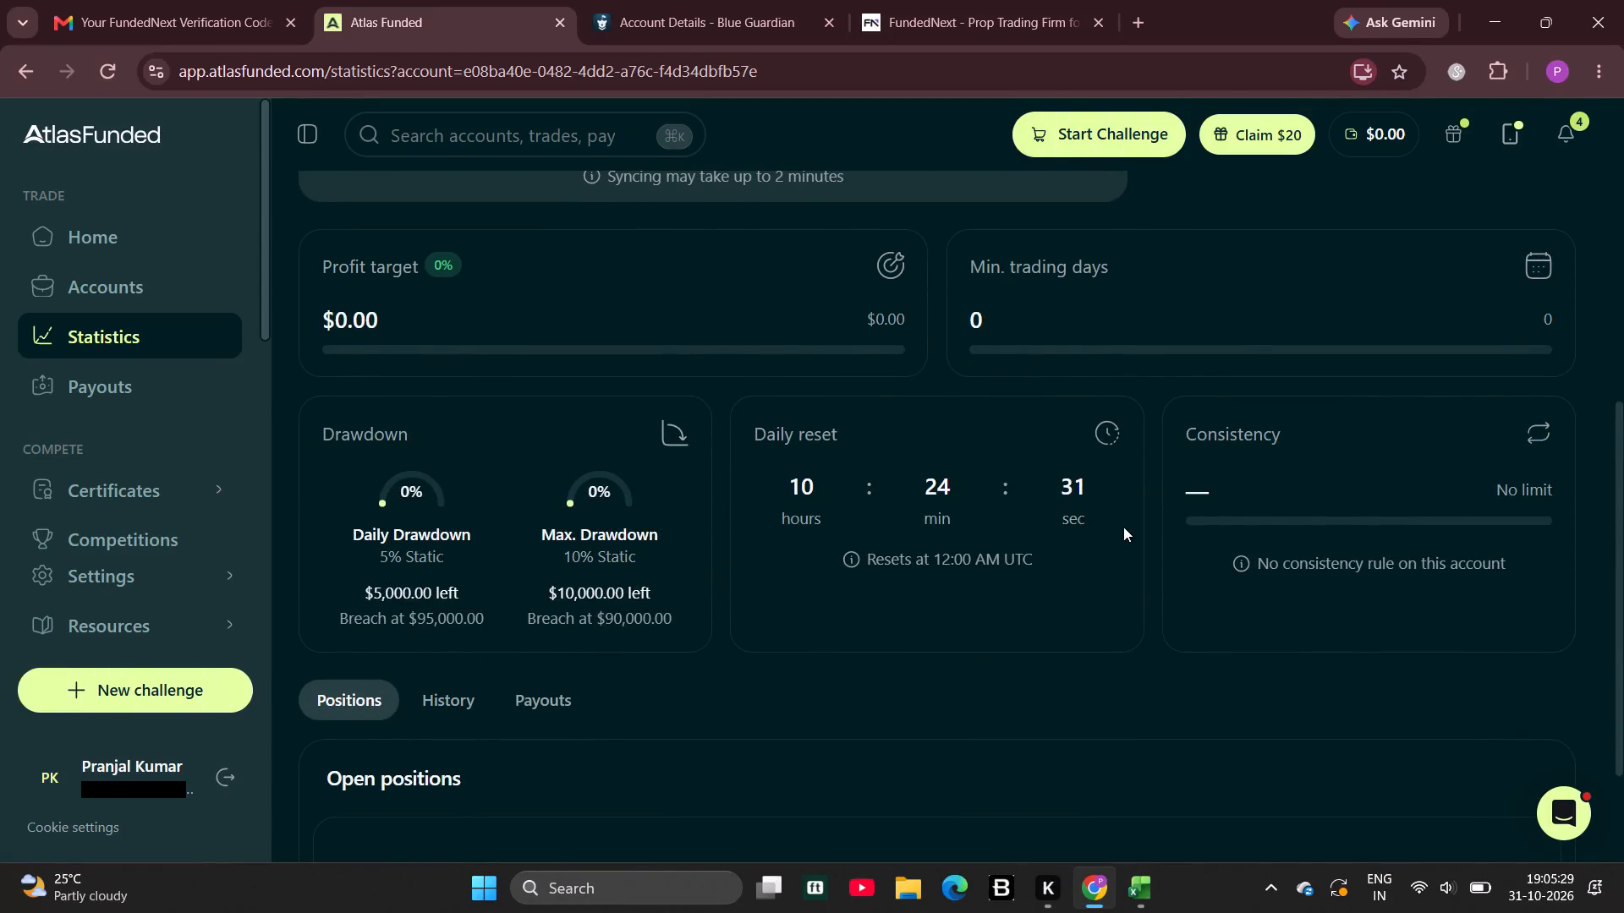
left_click(1145, 896)
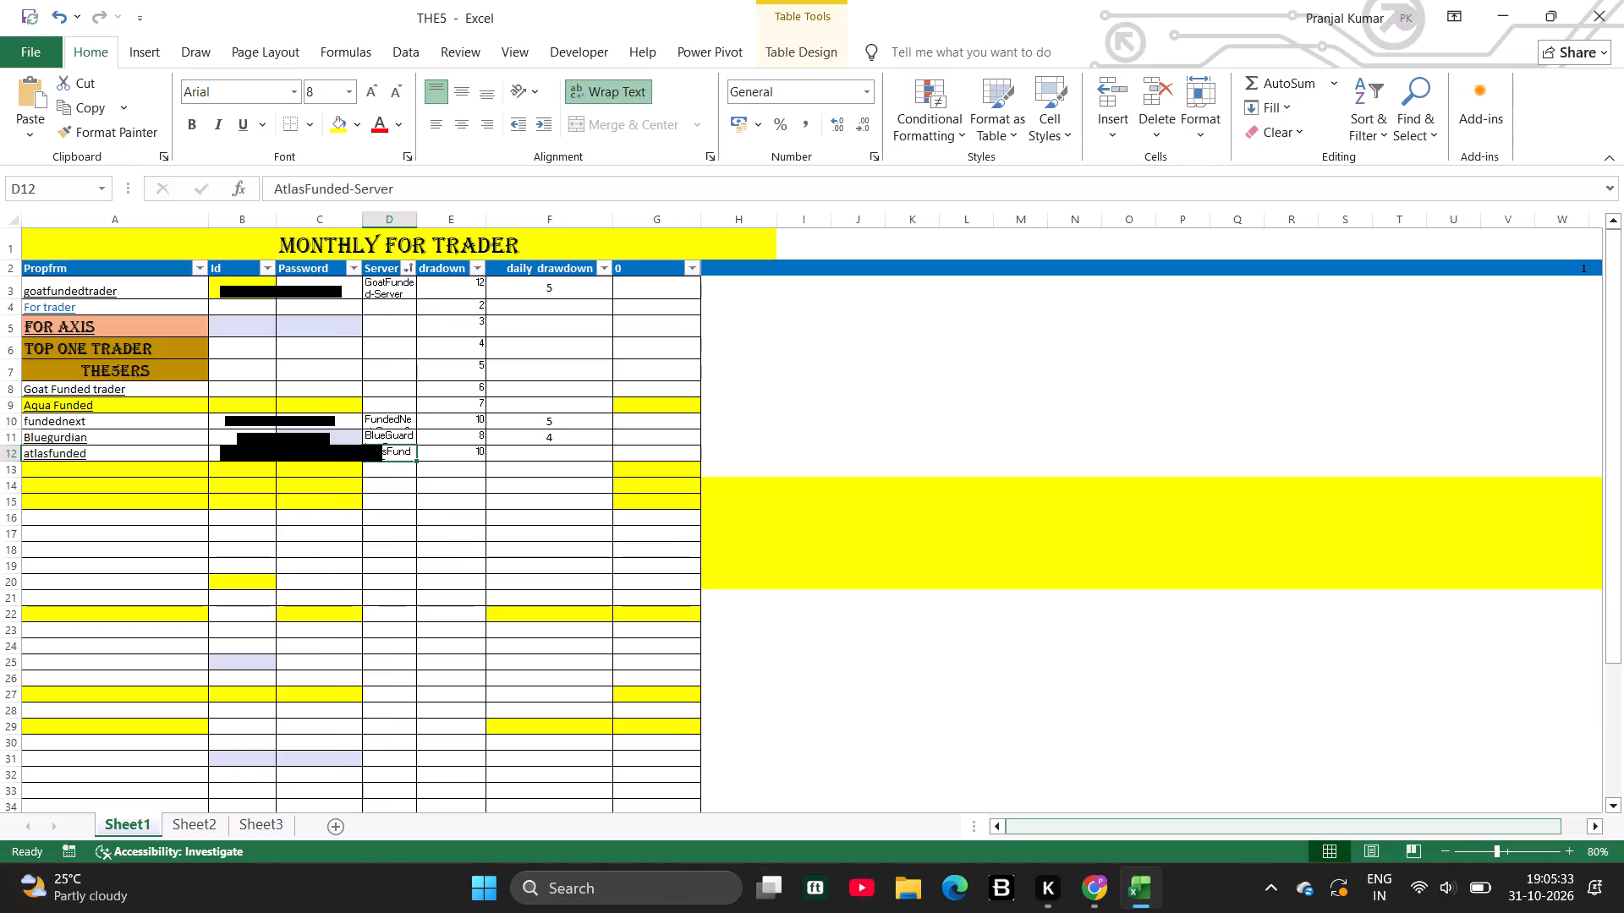
left_click(544, 455)
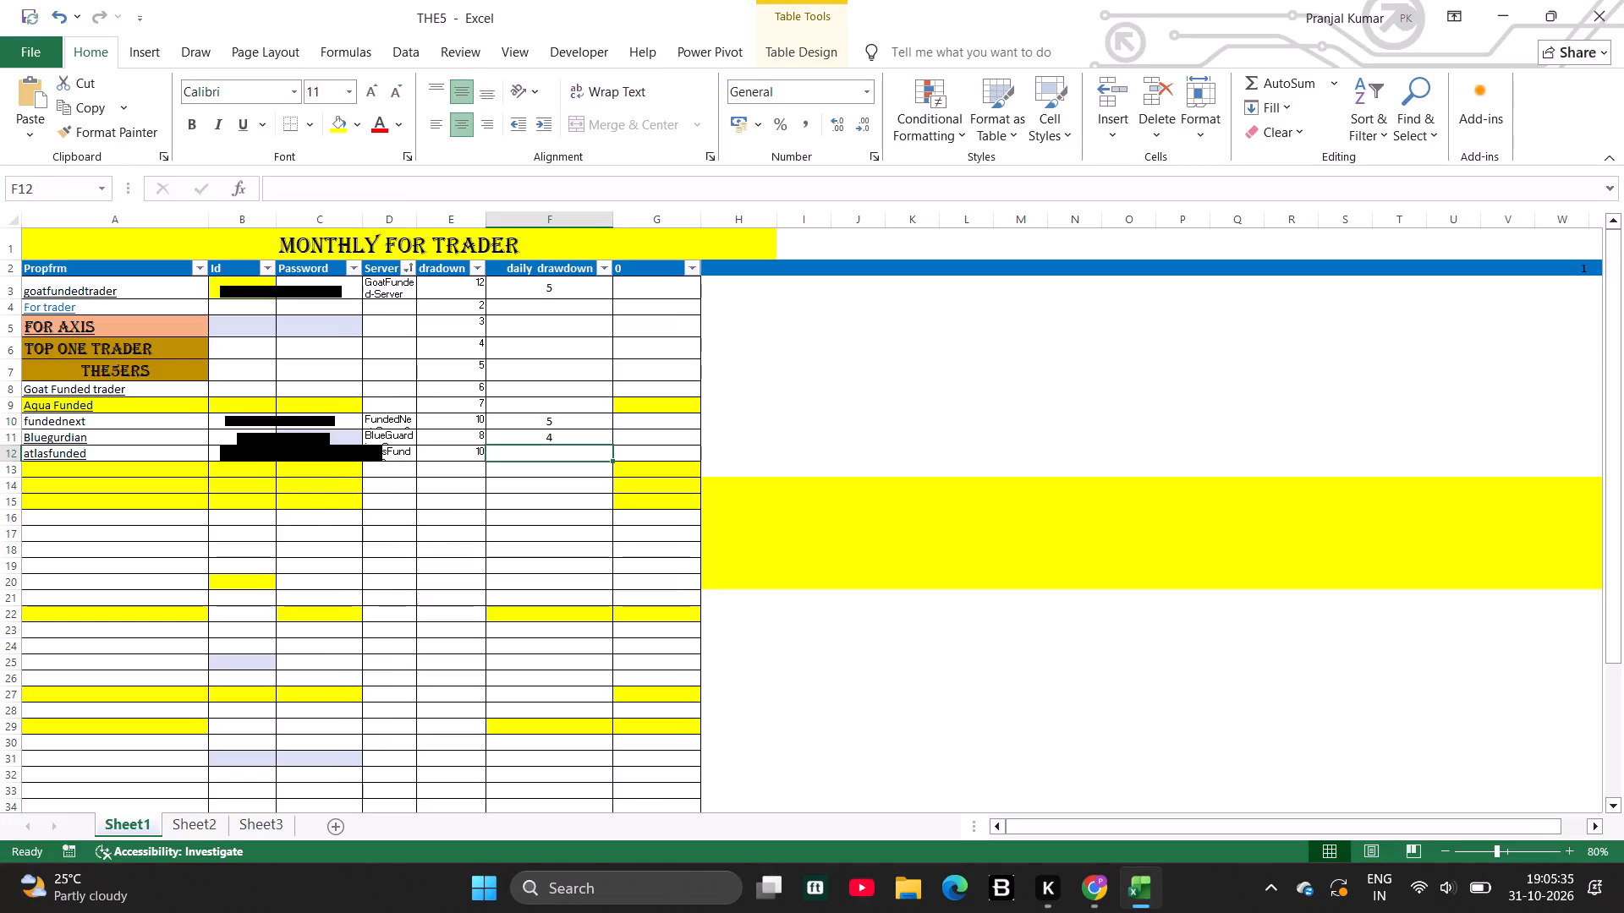
key("5")
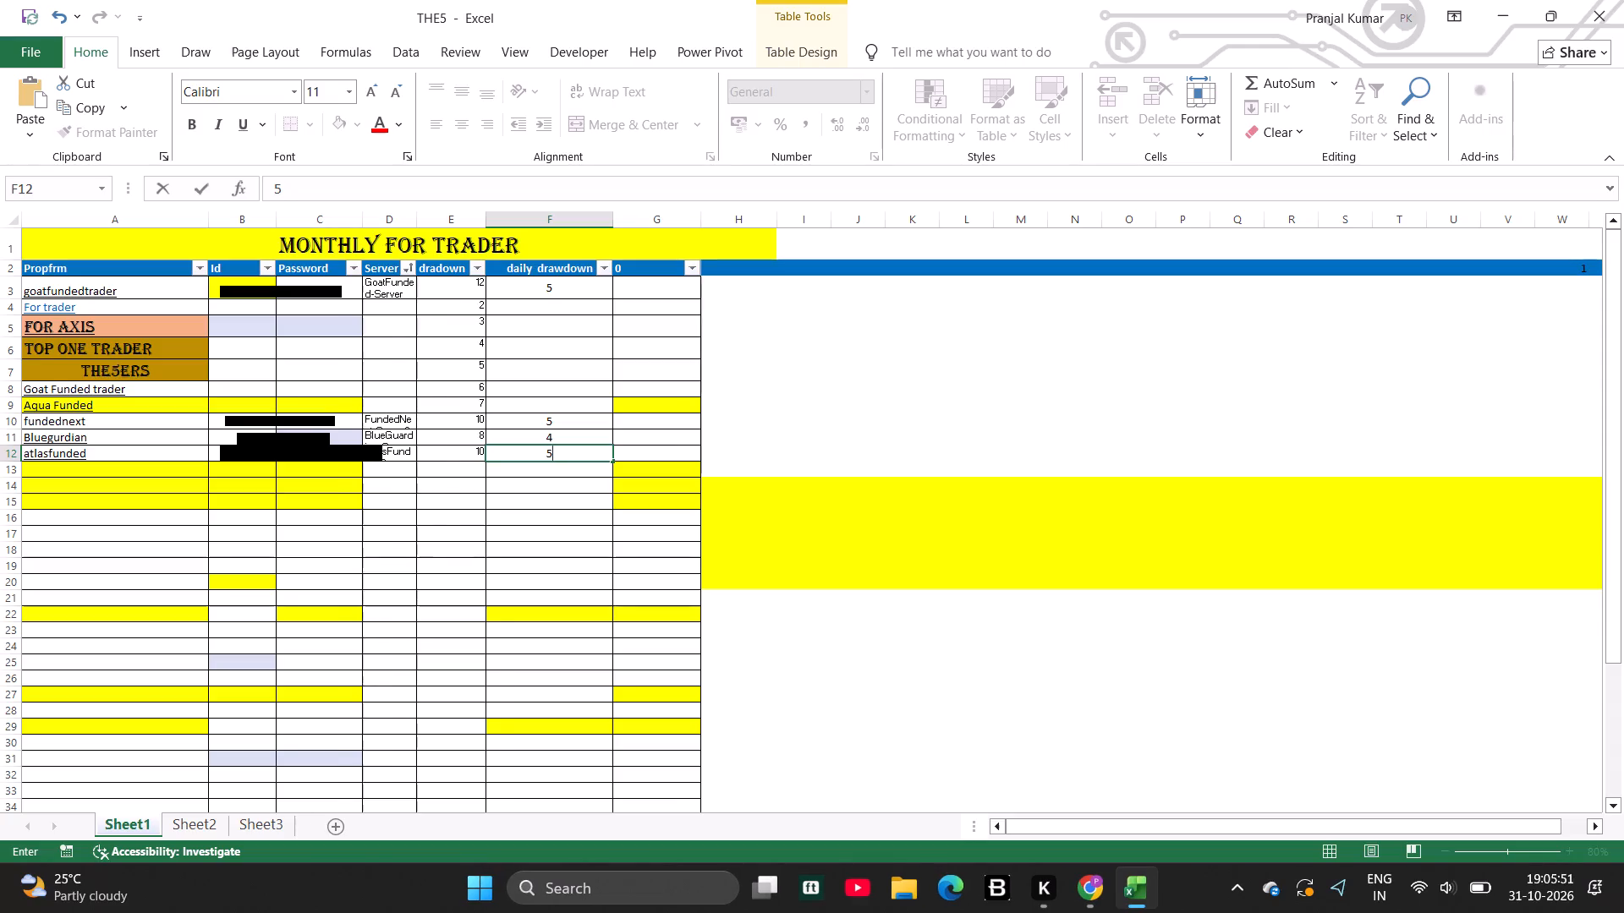
left_click(473, 346)
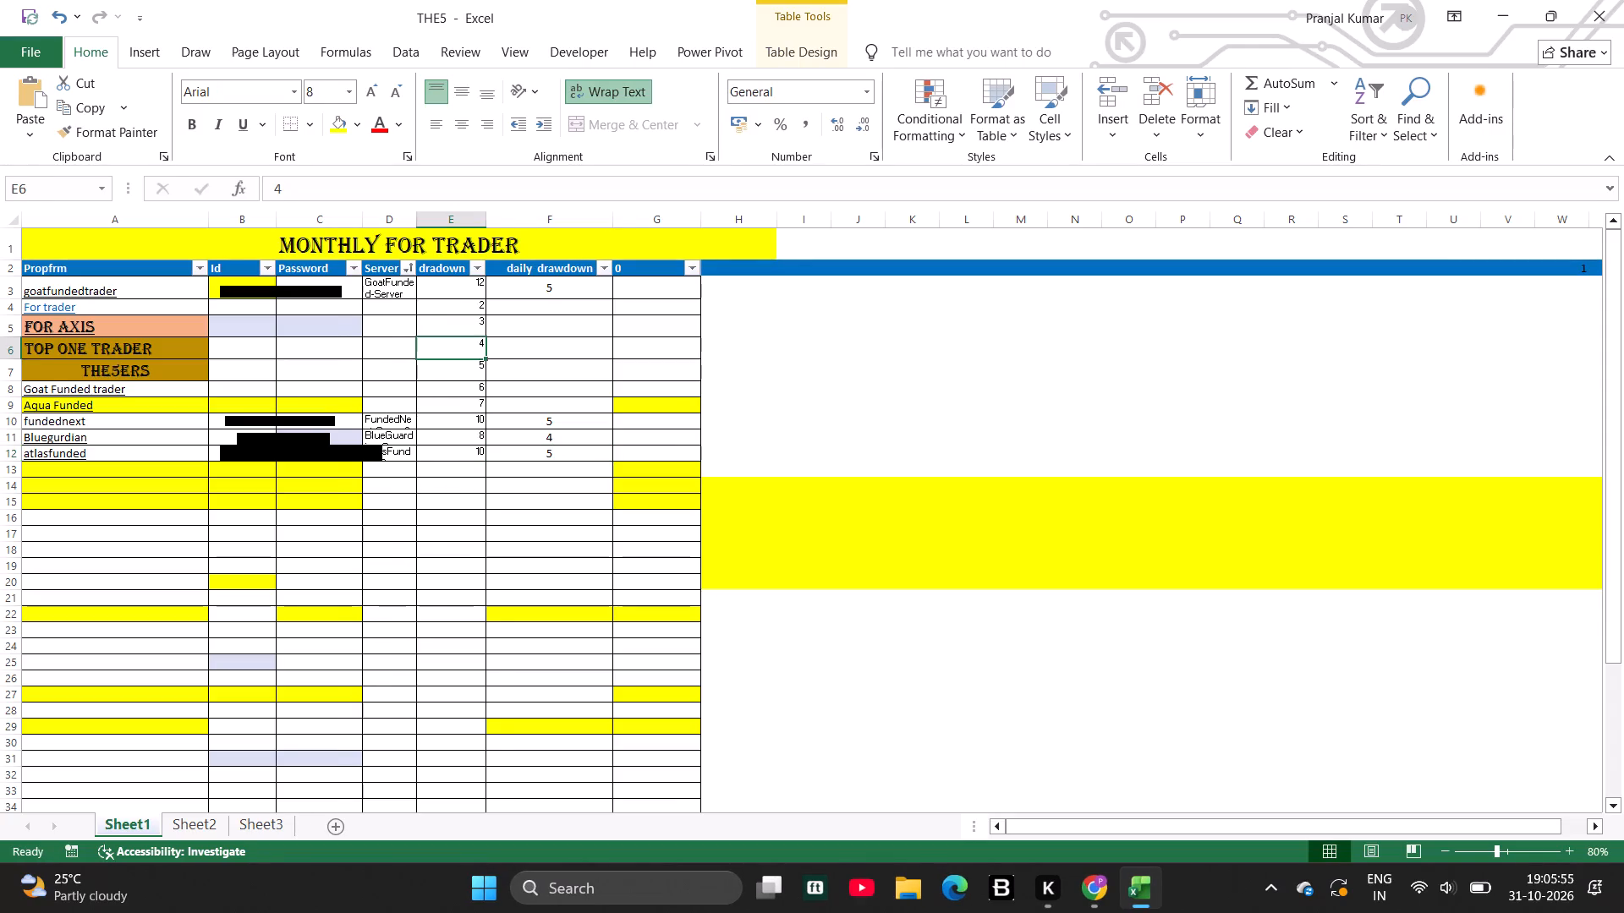
Enter daily drawdown 3 and the dradown formula =4*2 in the TOP ONE TRADER row.
left_click(508, 347)
key("3")
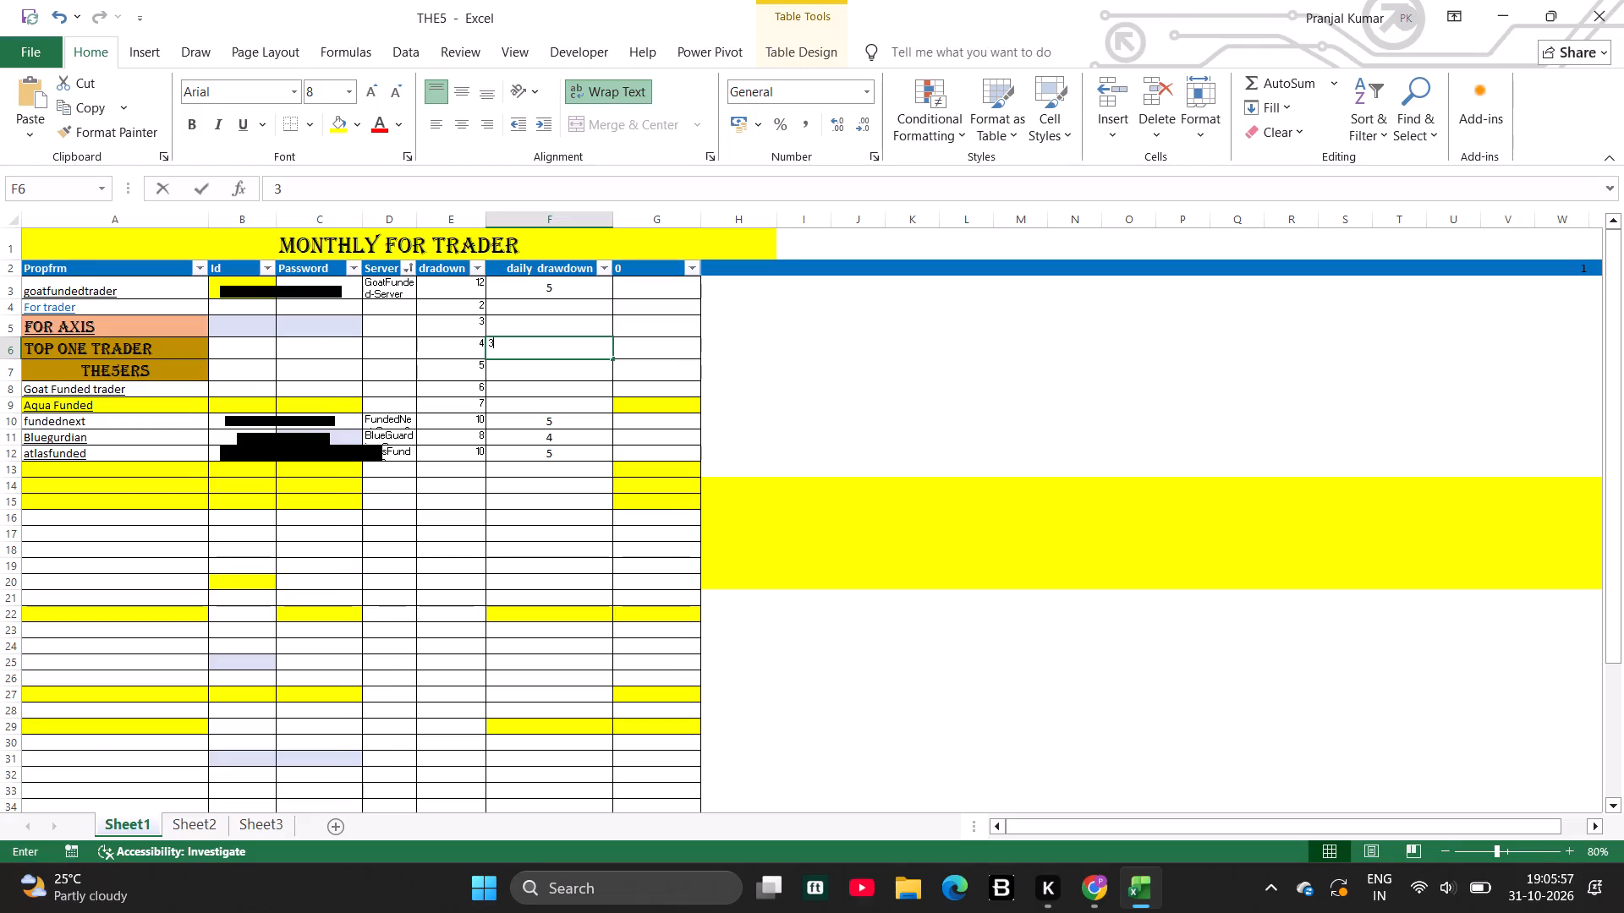
left_click(477, 346)
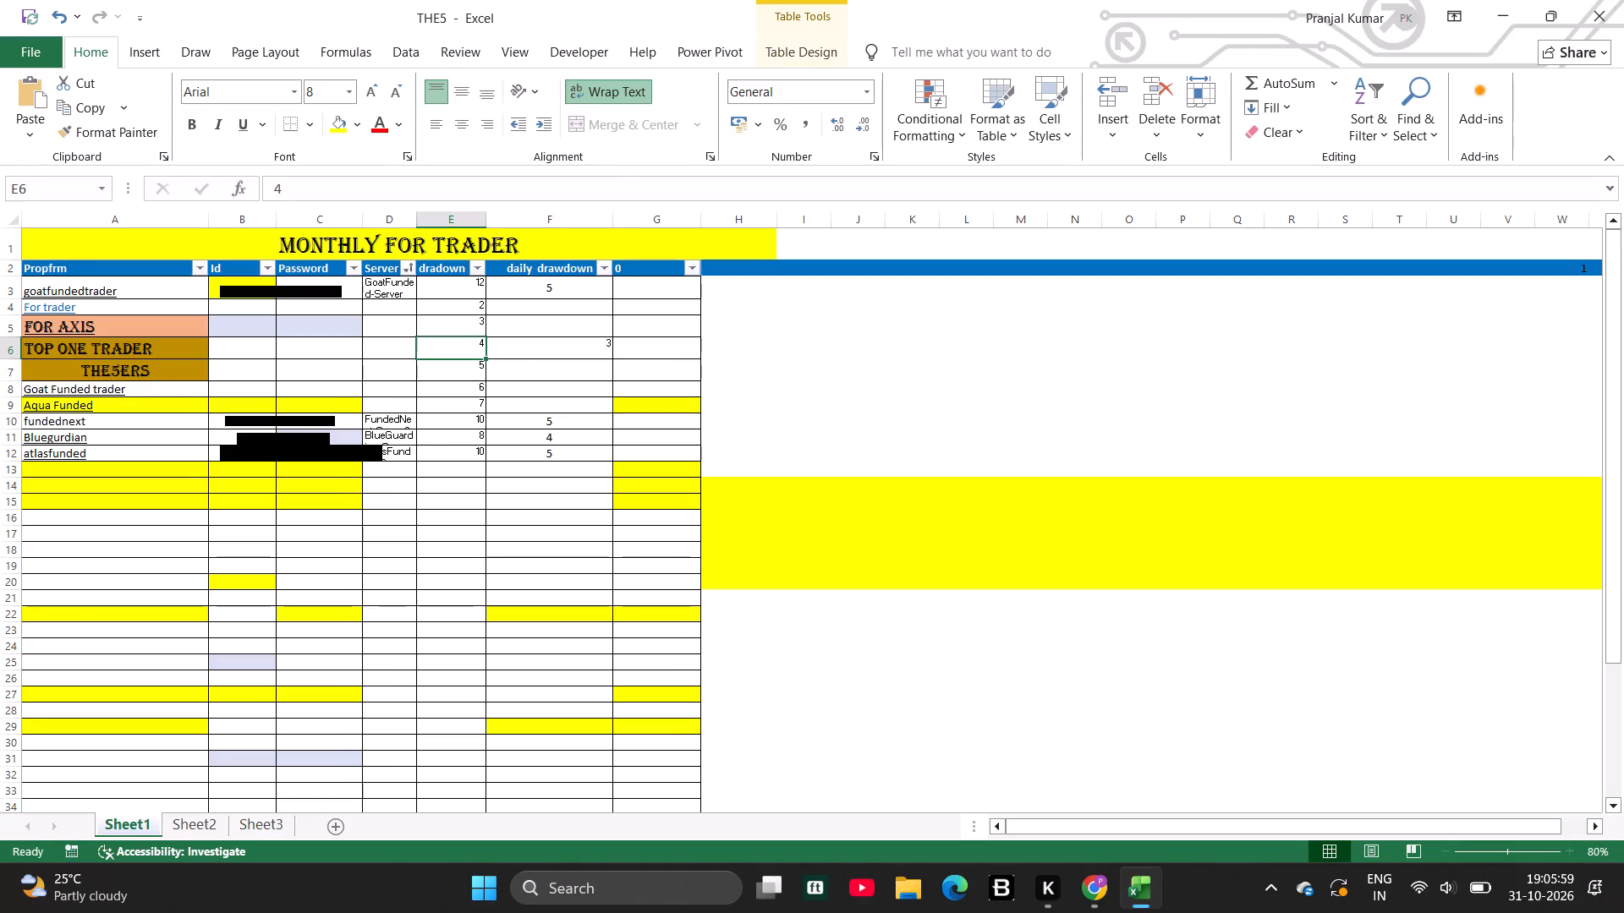
key("equal")
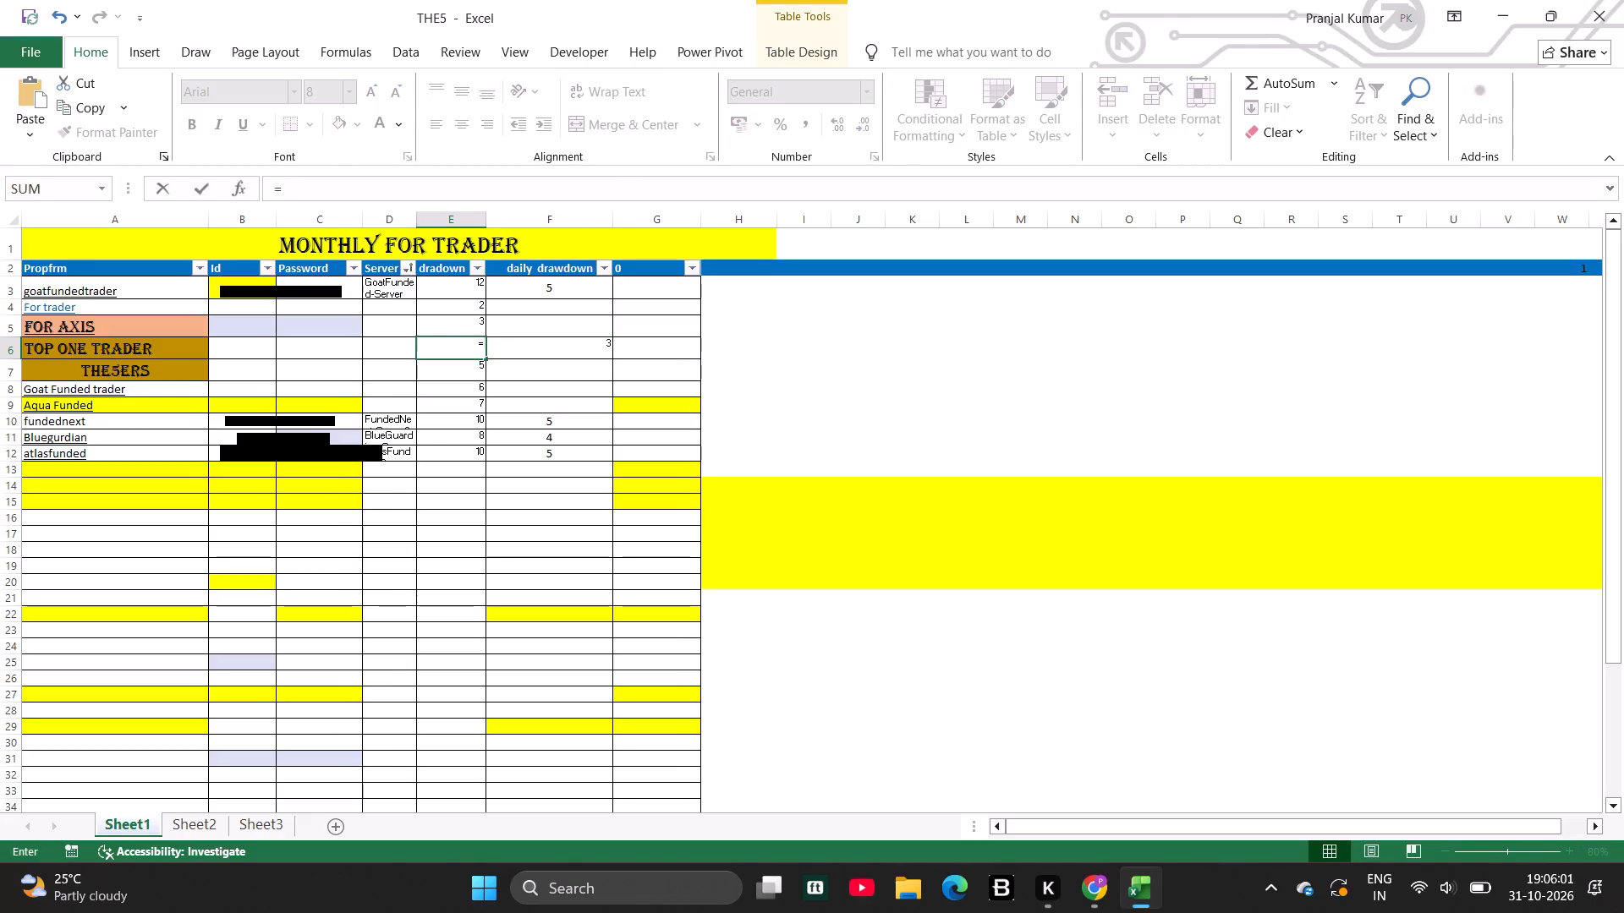
key("4")
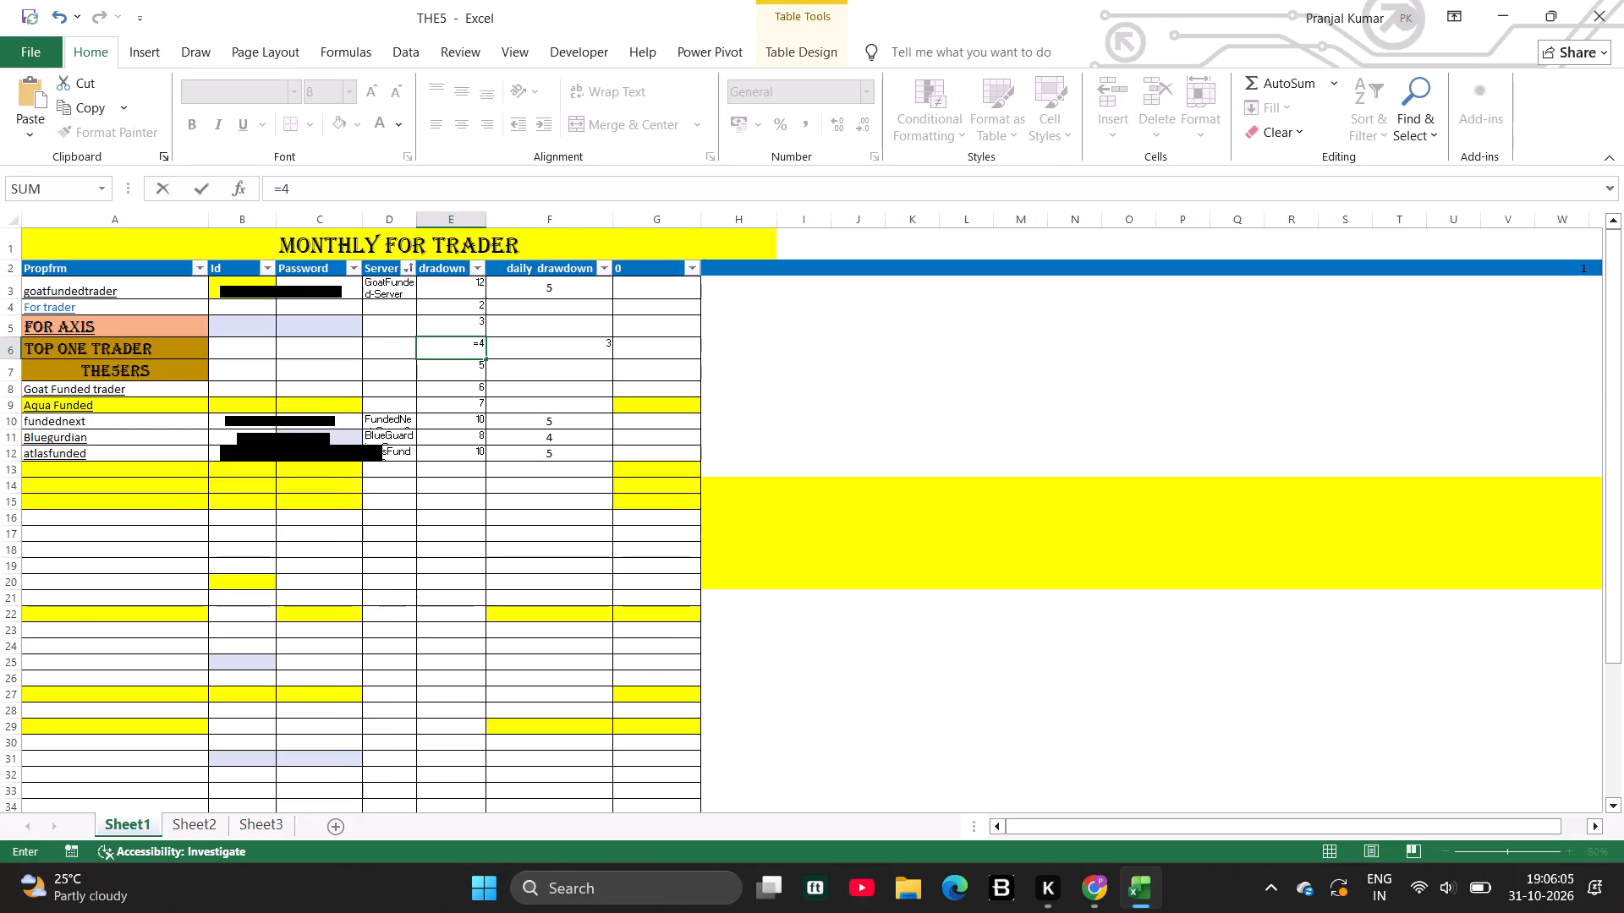
key("asterisk")
key("2")
key("Return")
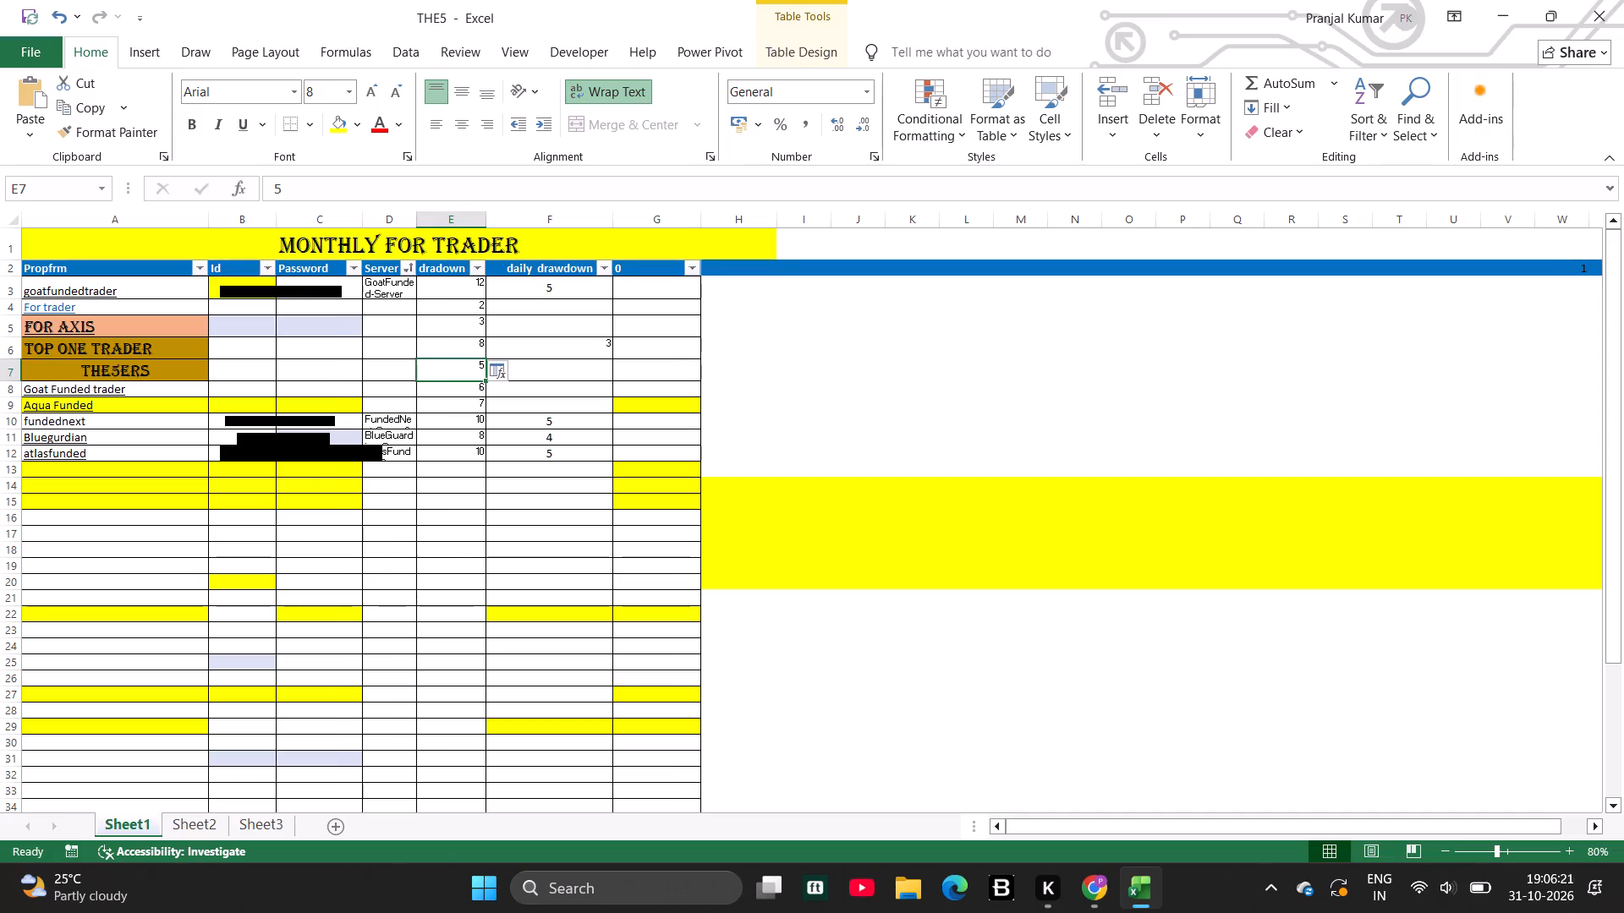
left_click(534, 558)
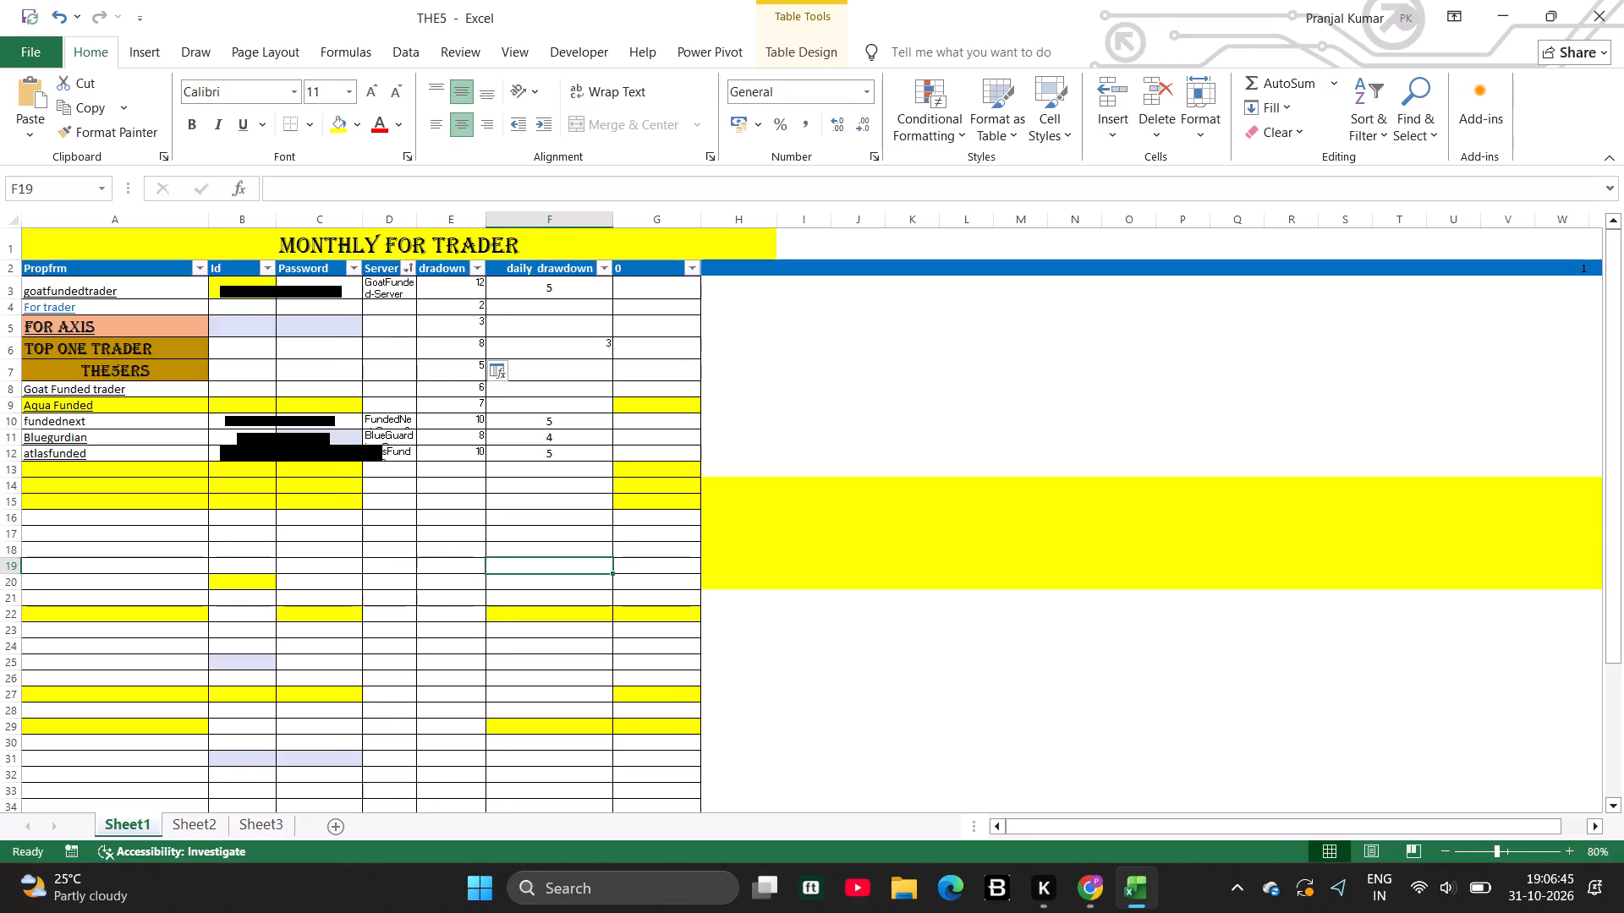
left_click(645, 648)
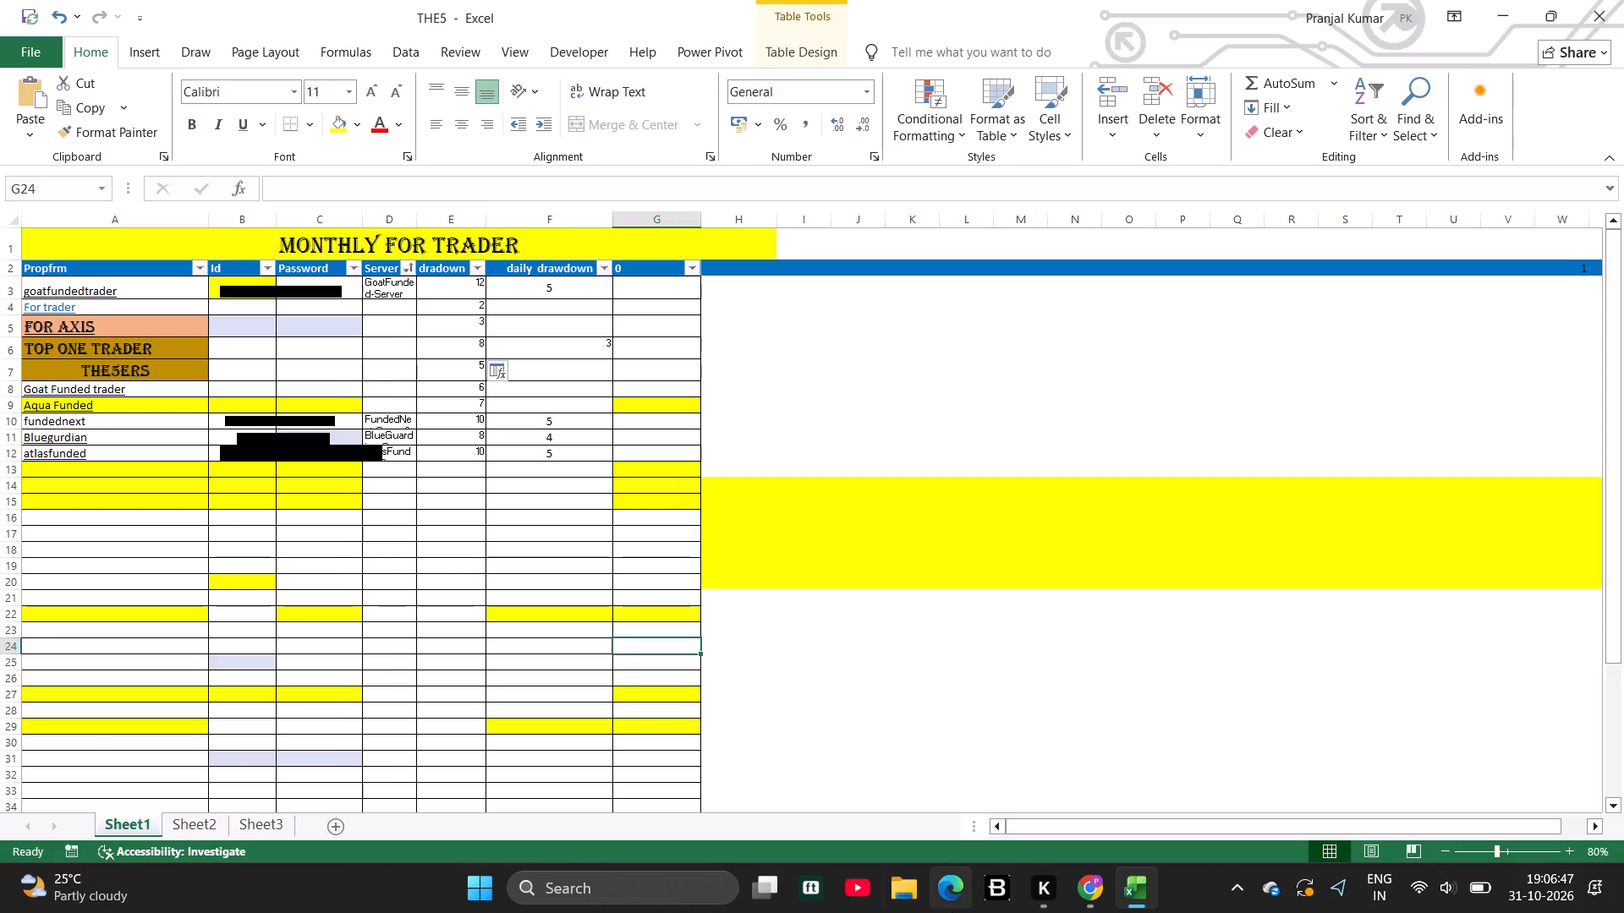
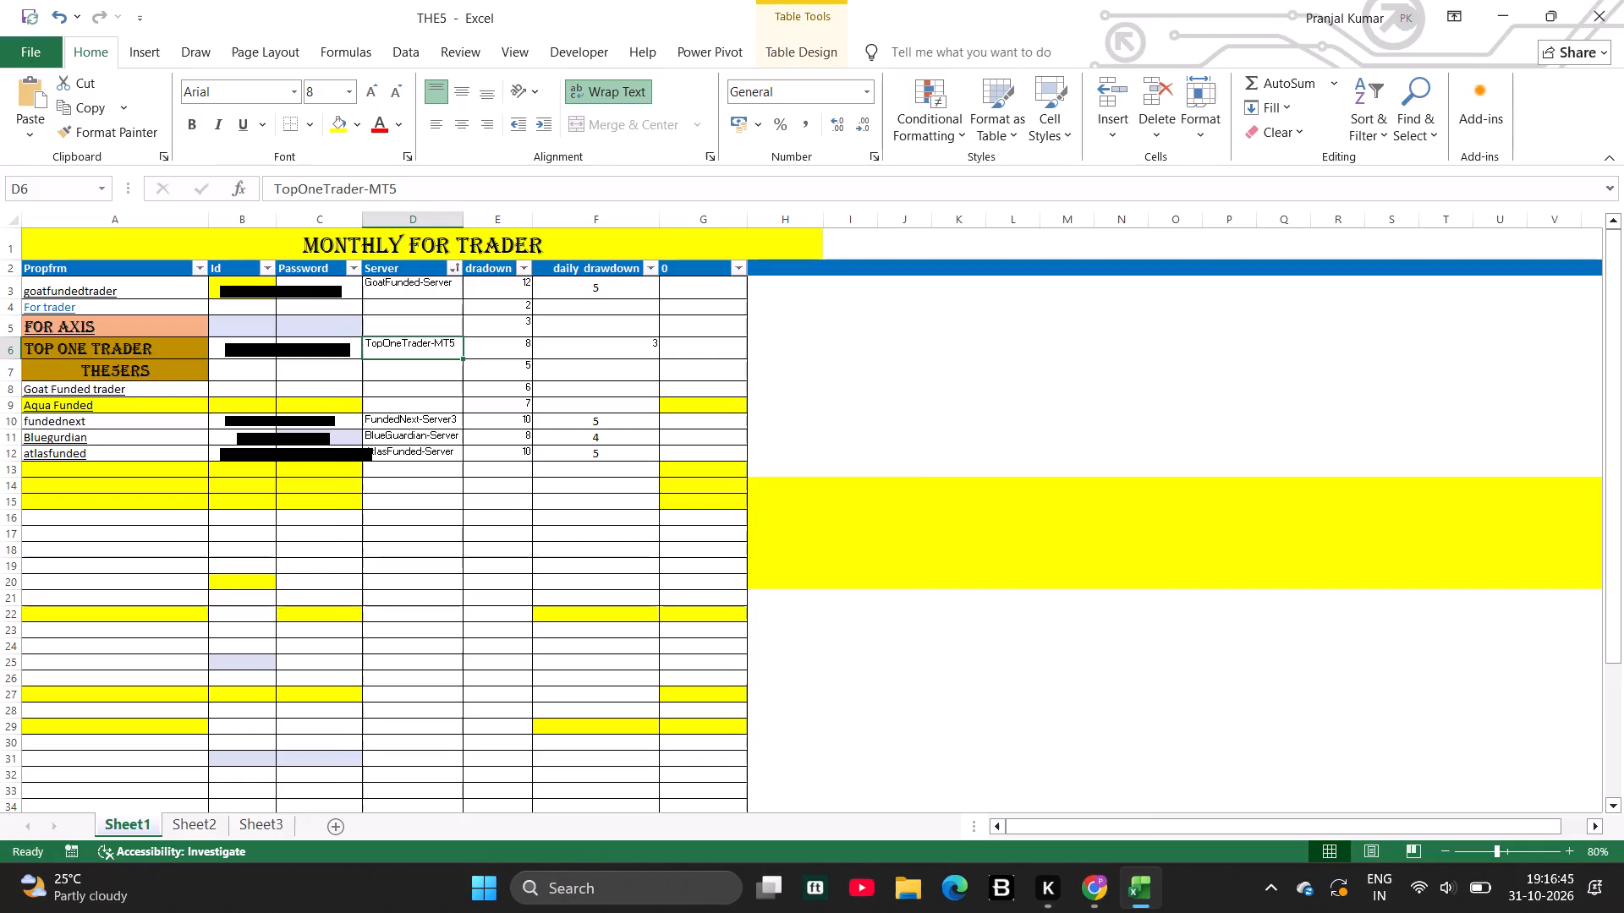
Delete the entire Goat Funded trader row from the monthly table.
left_click(16, 388)
right_click(16, 388)
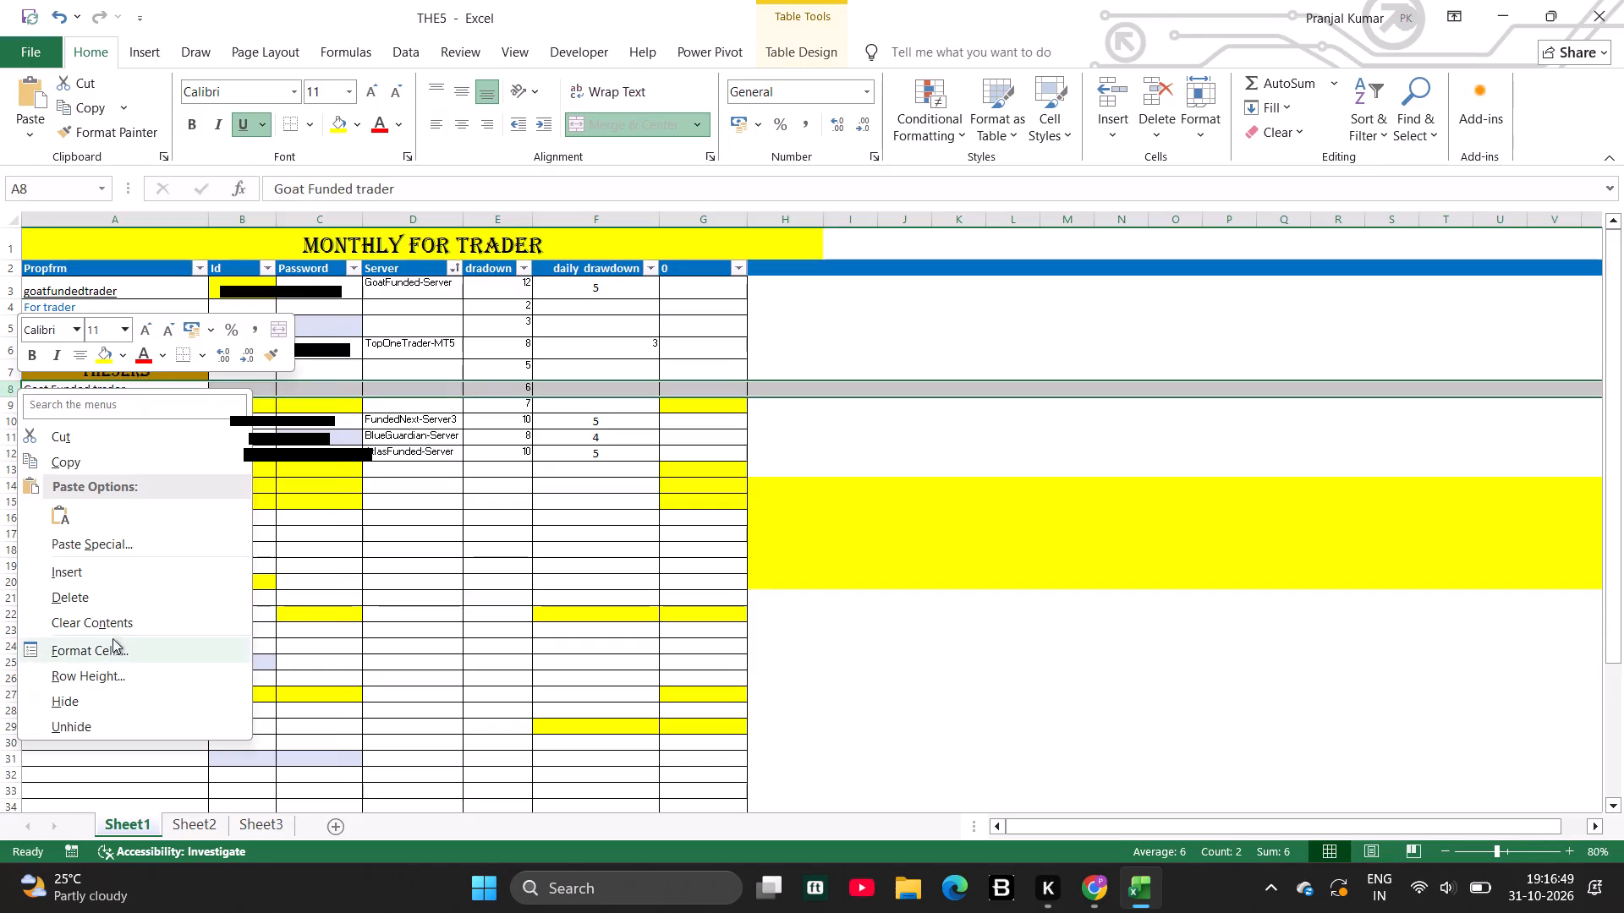
left_click(129, 608)
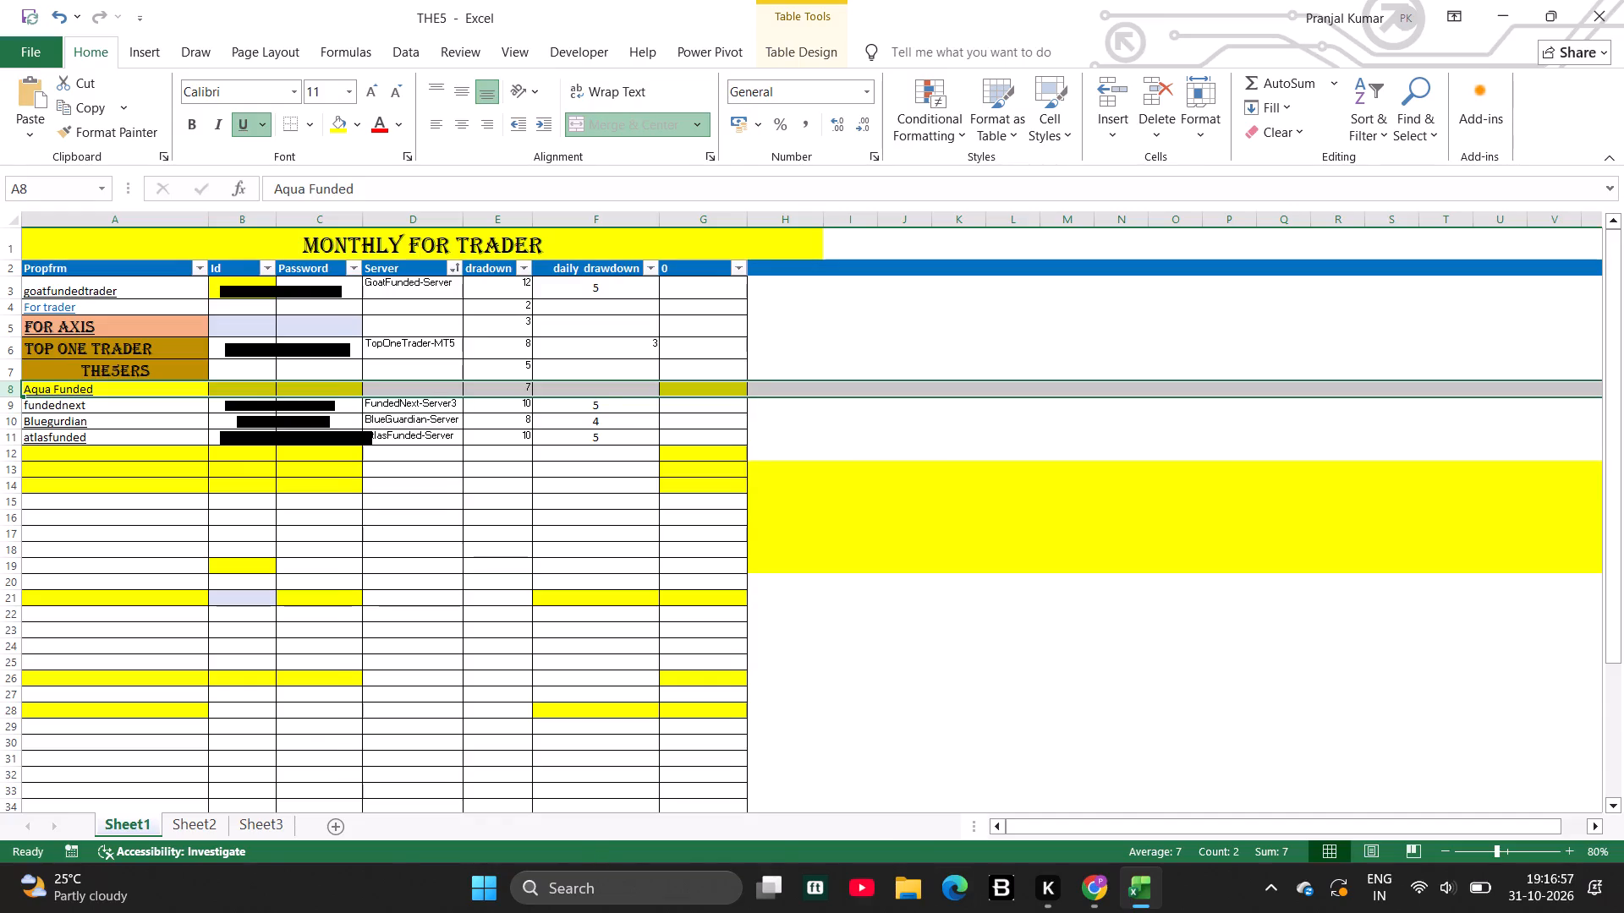
Switch to Edge and open the Tournaments Hub on the For Traders site.
left_click(961, 912)
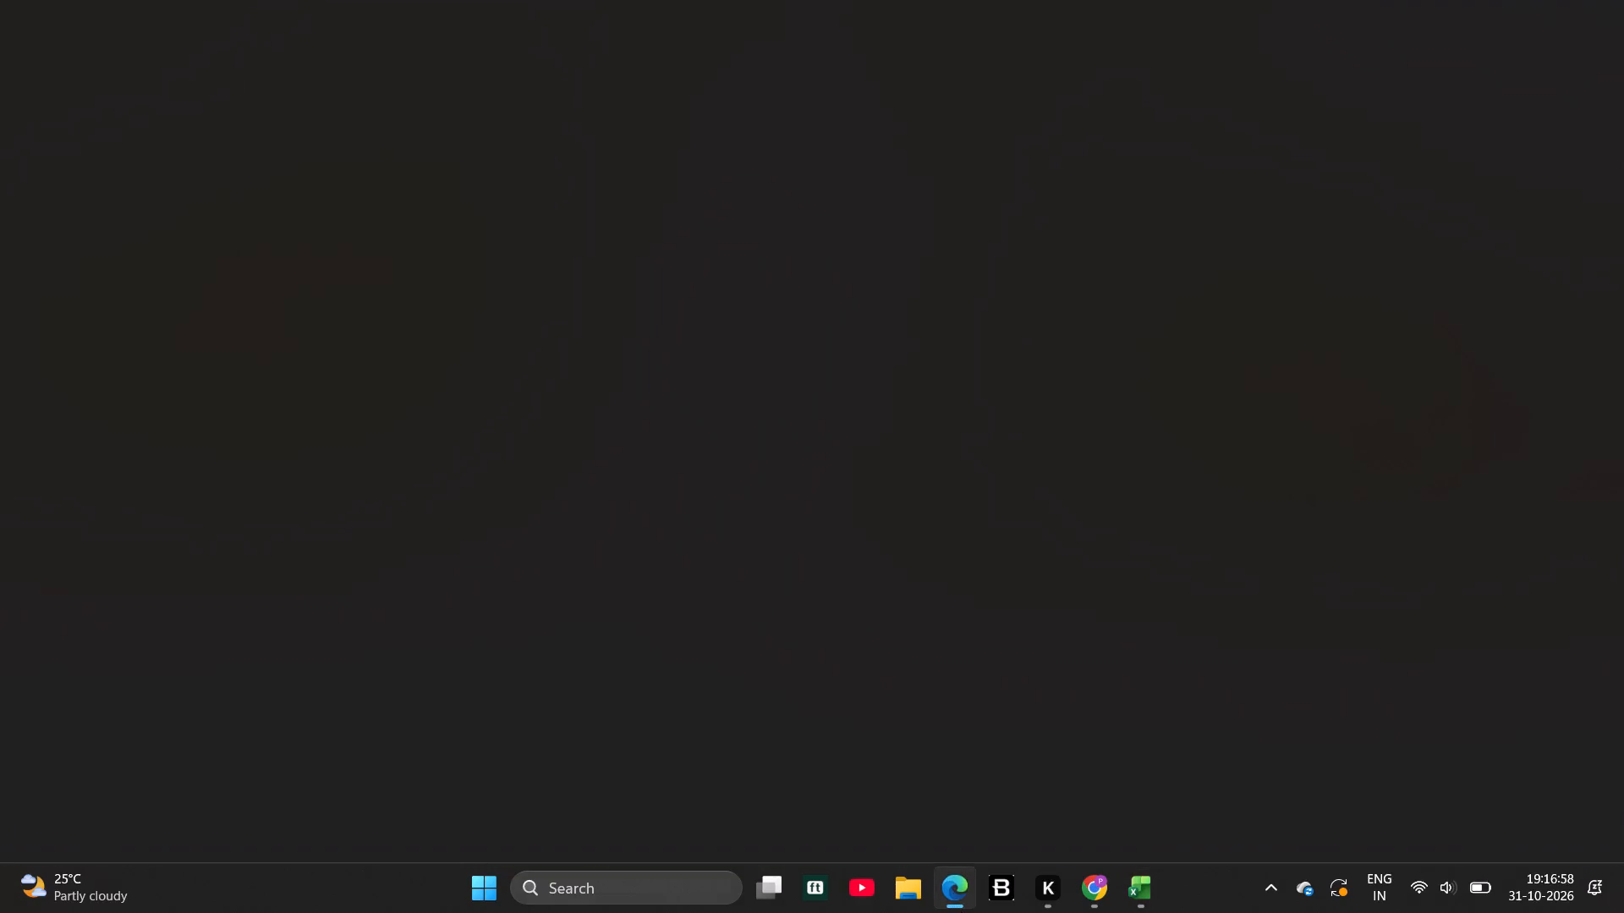
key("f")
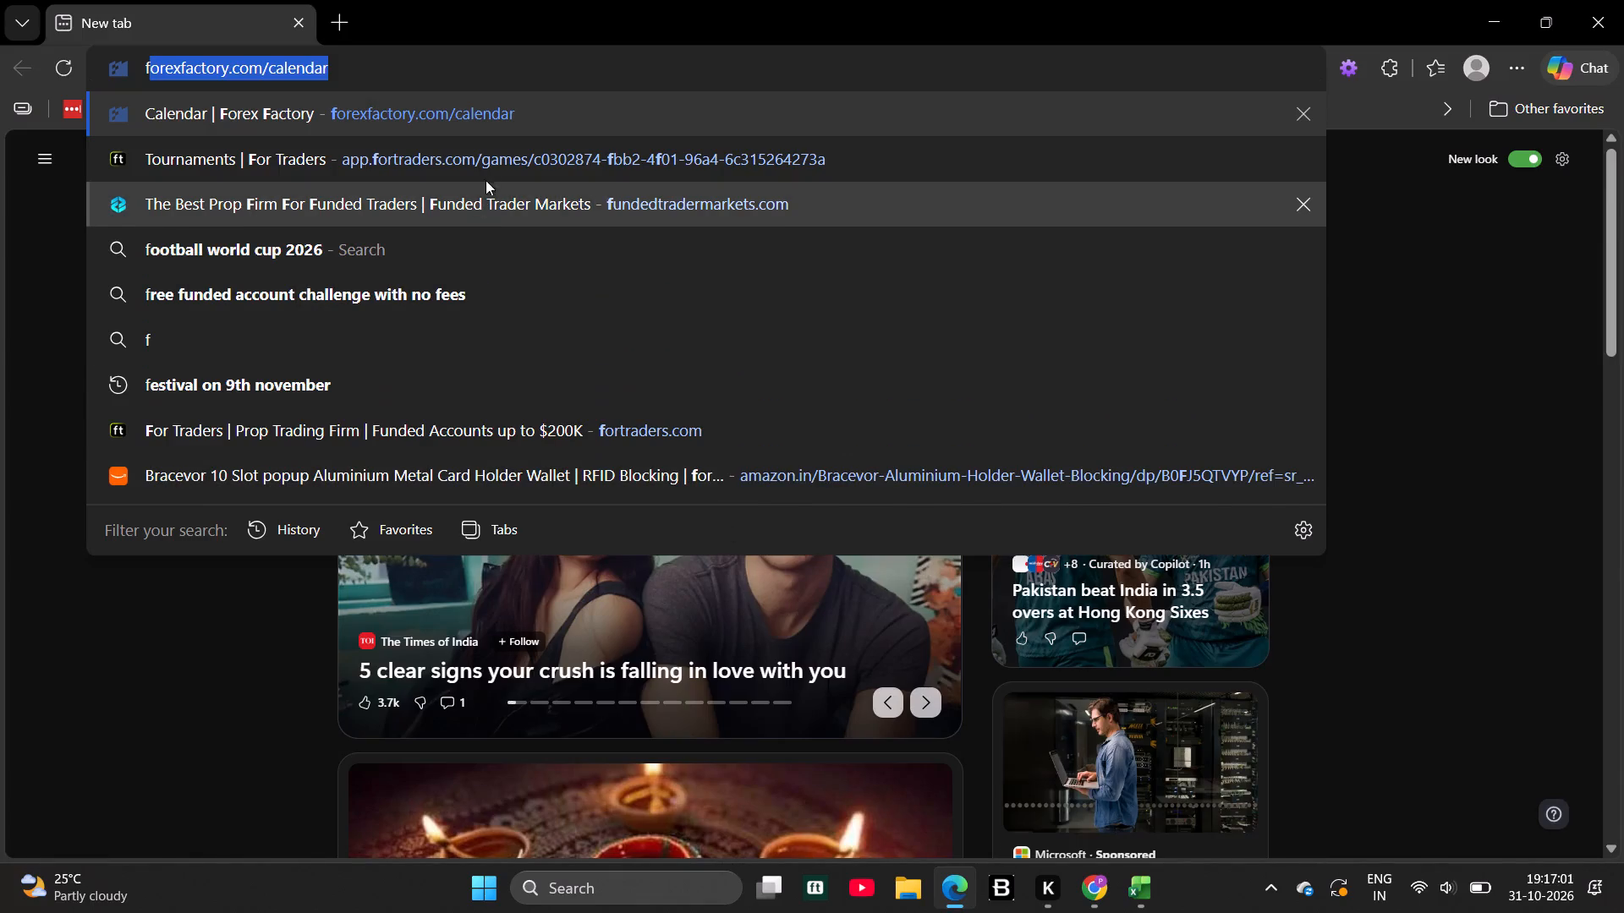
left_click(497, 172)
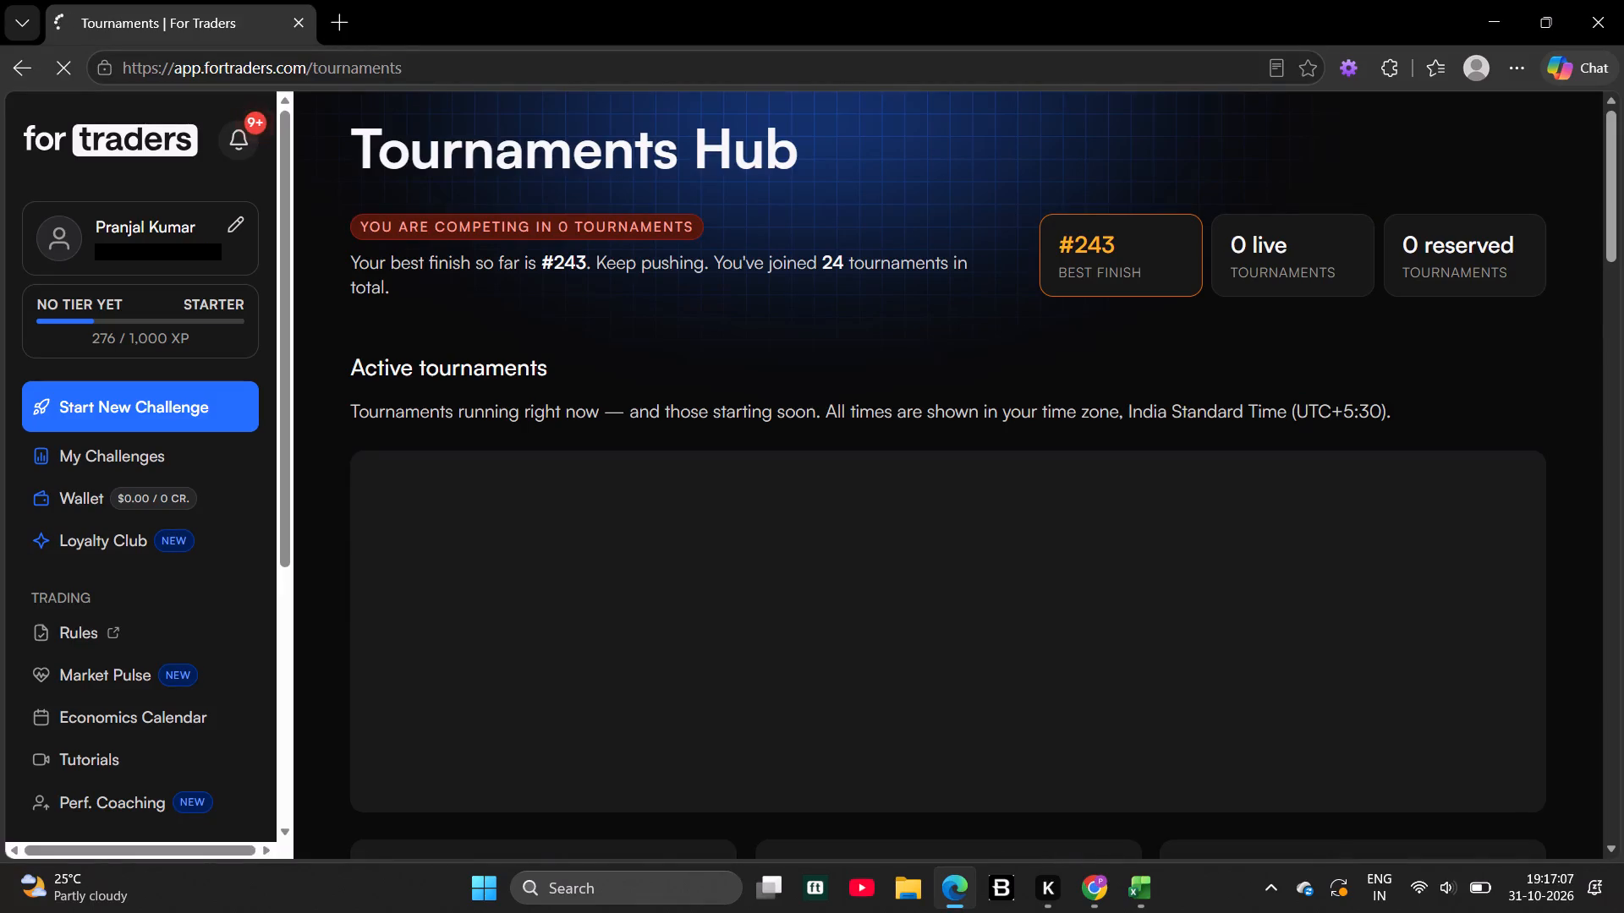
scroll(191, 609, "down", 1)
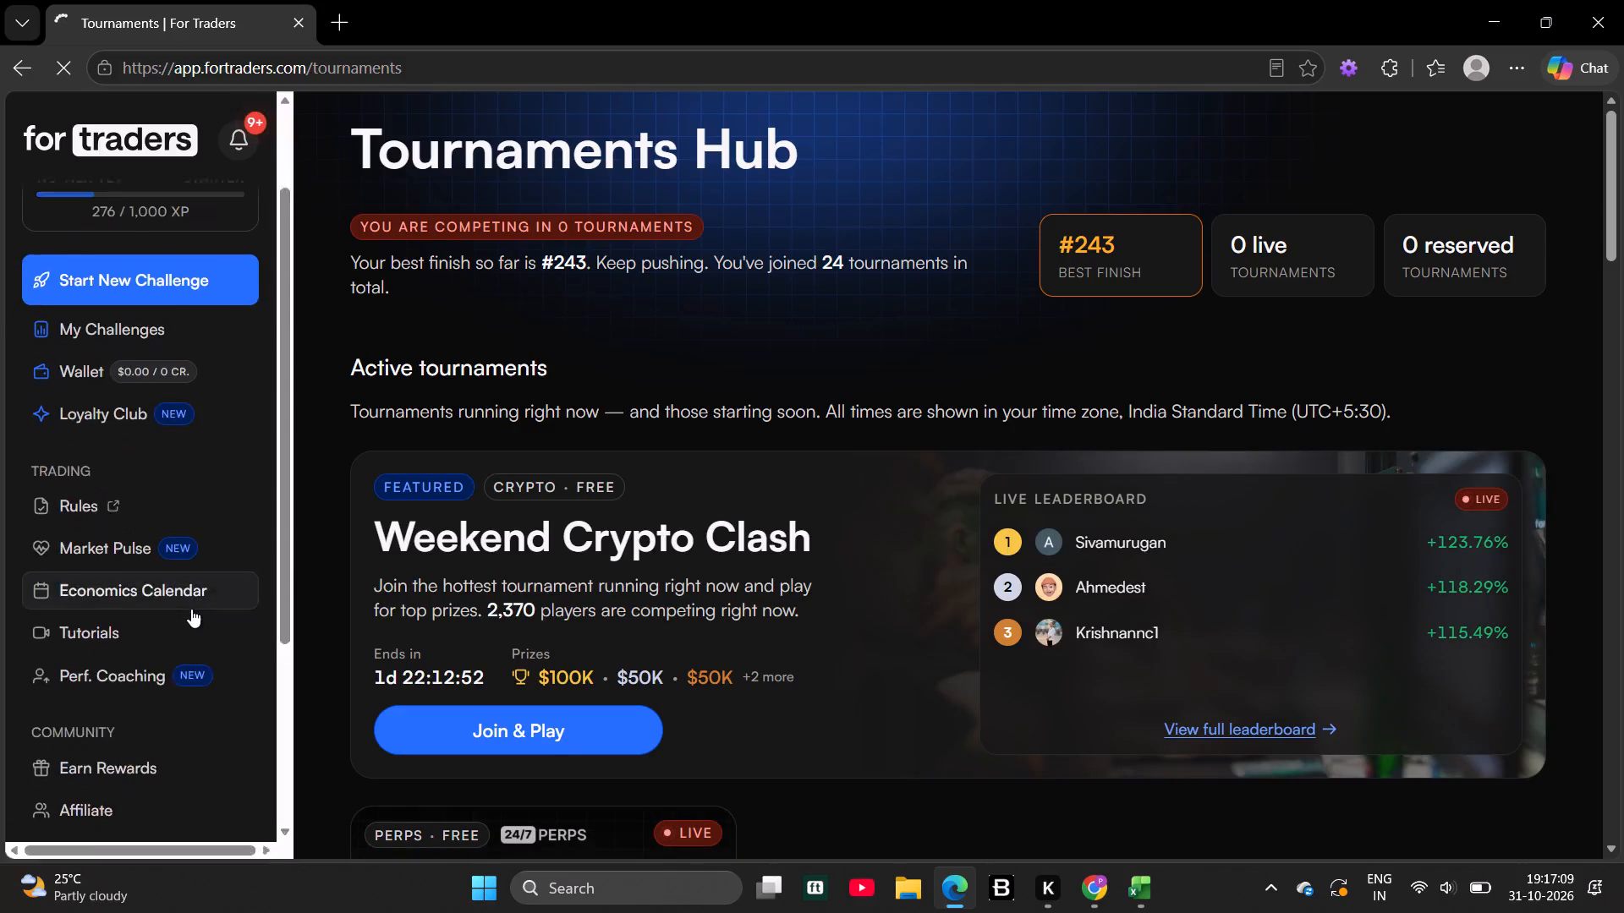
scroll(191, 609, "down", 3)
left_click(191, 609)
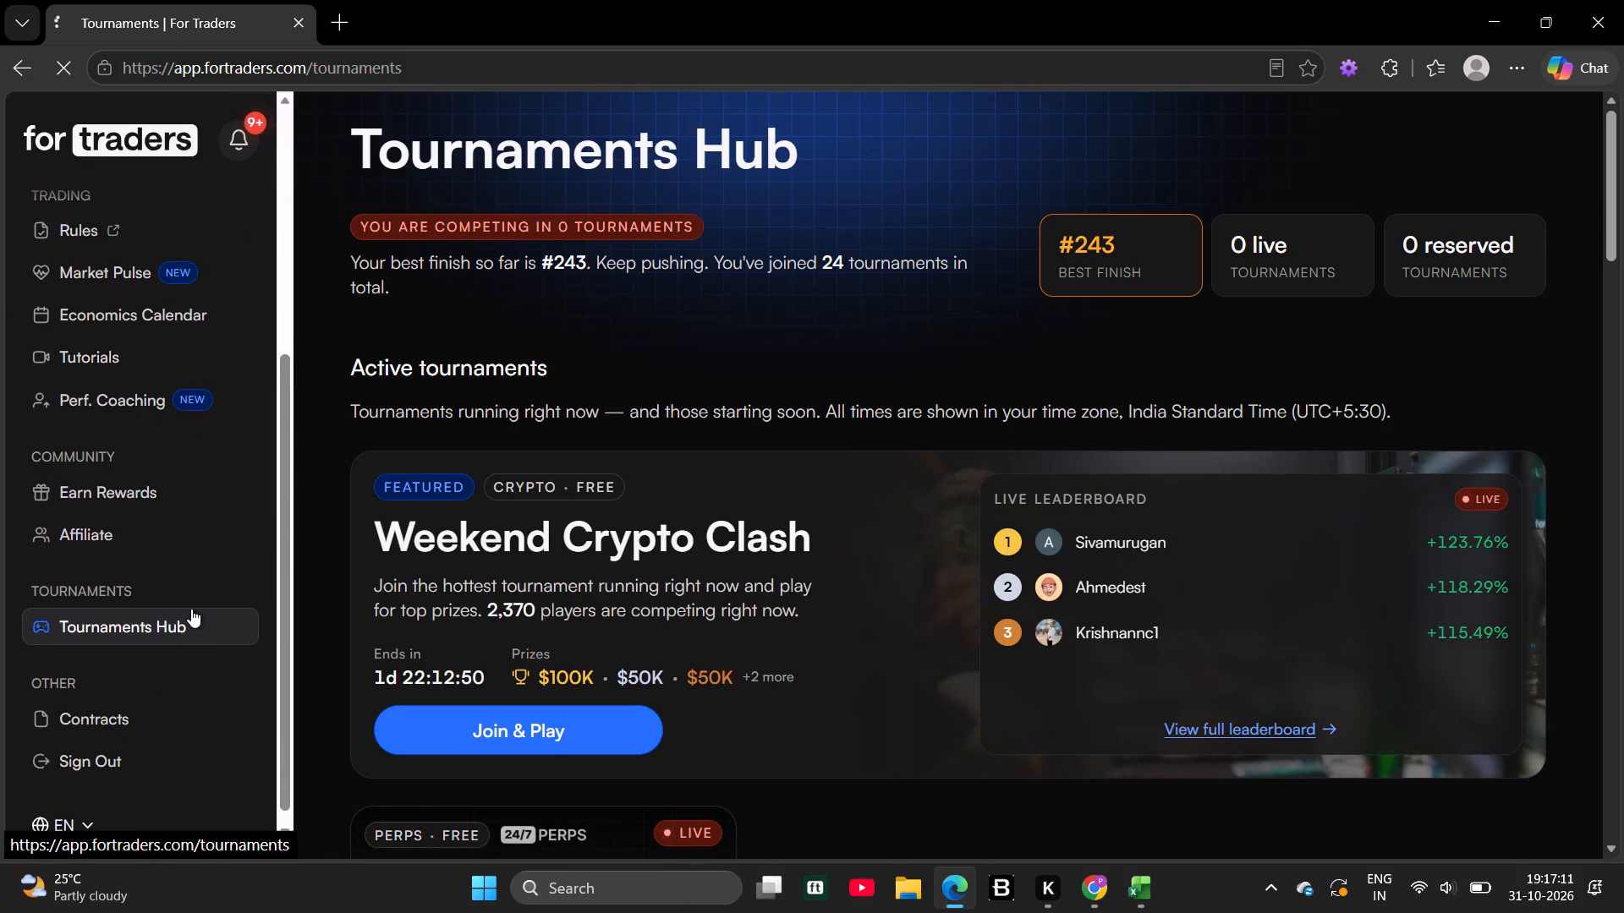
left_click(191, 609)
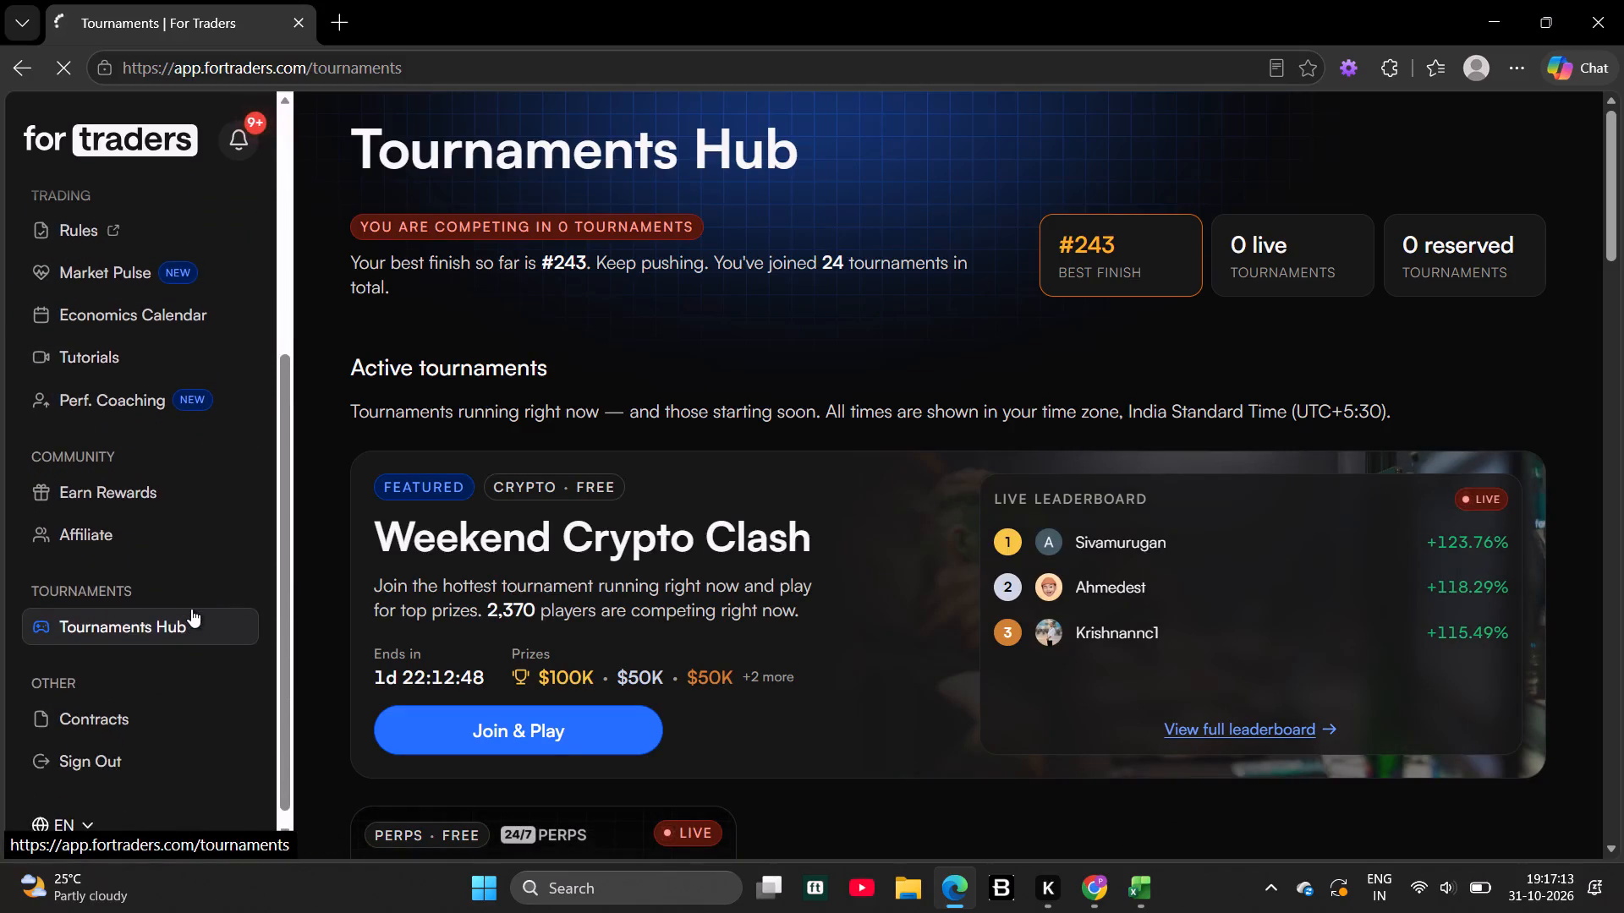
left_click(184, 626)
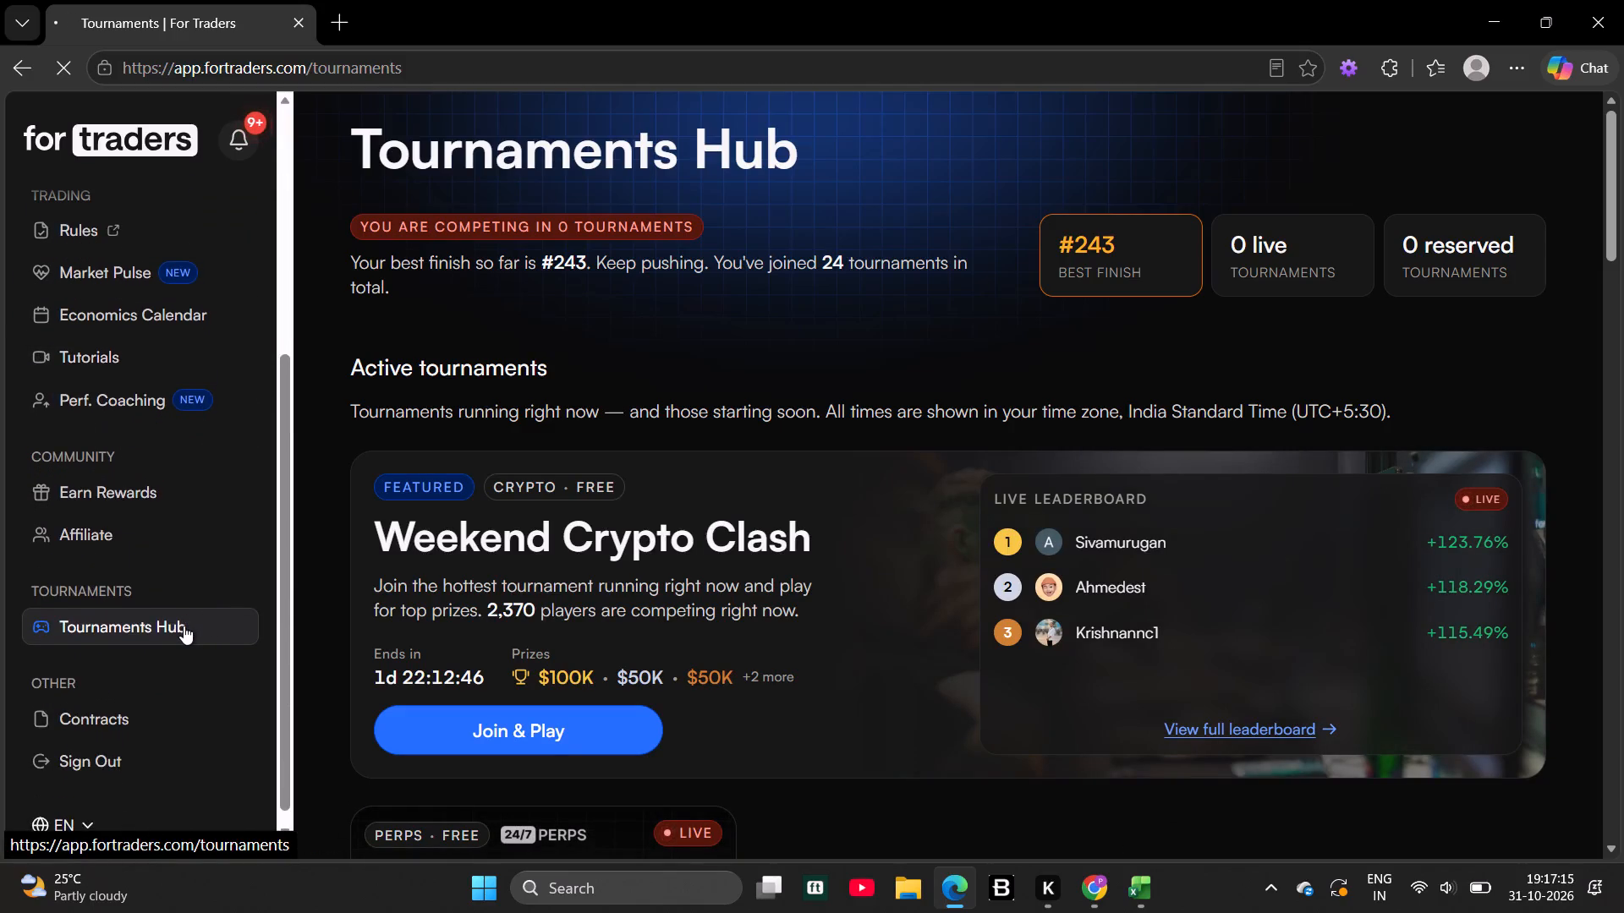
double_click(184, 626)
double_click(184, 626)
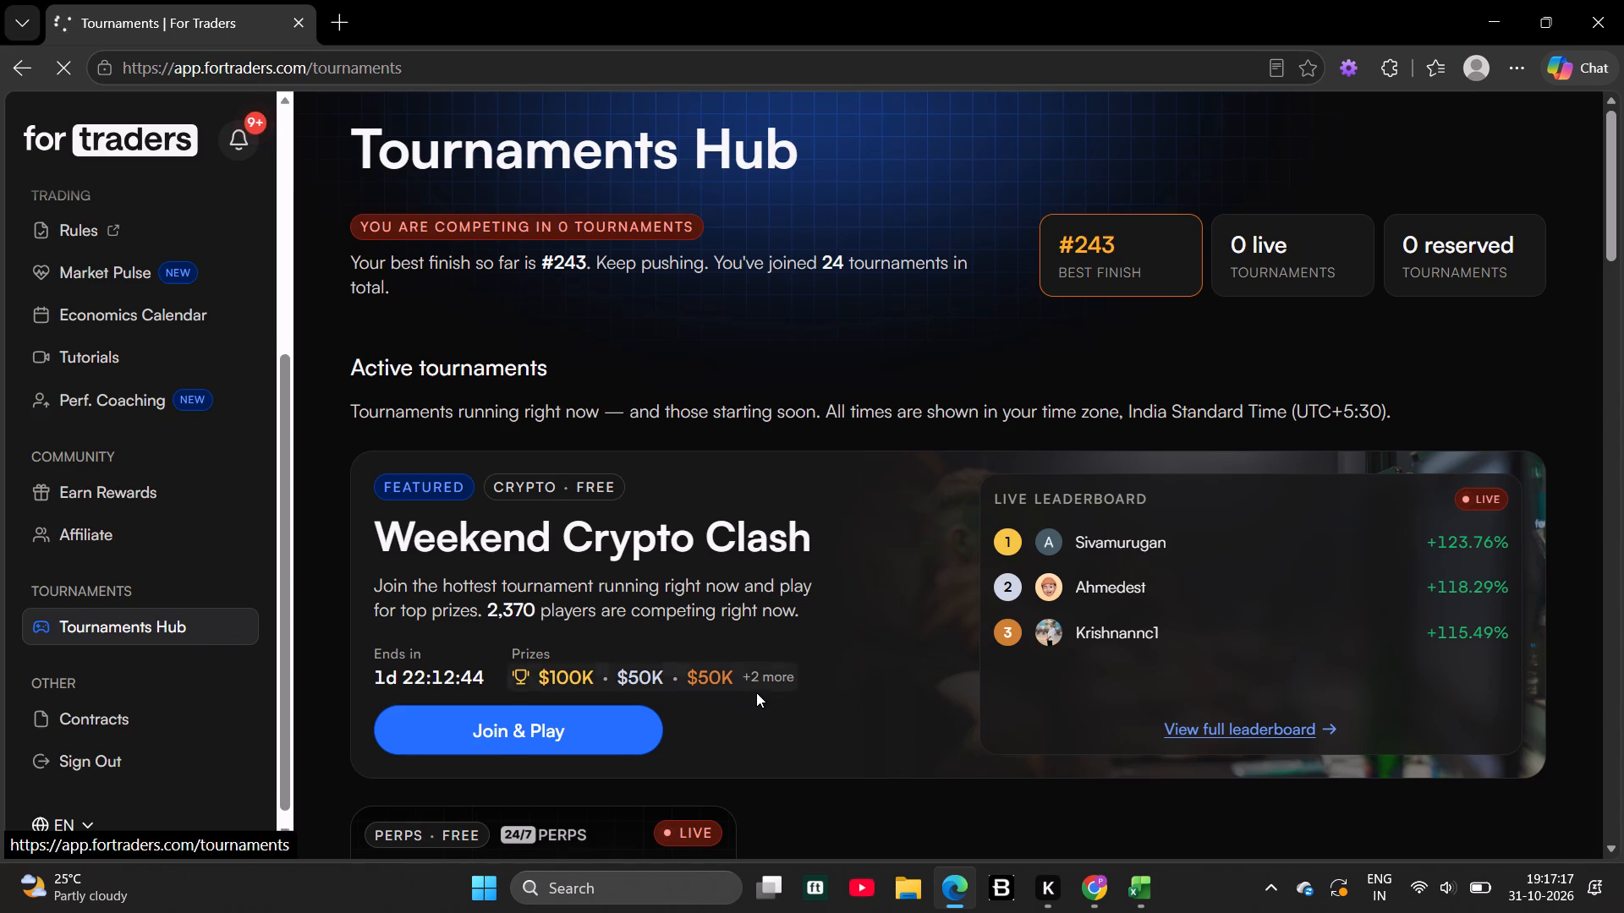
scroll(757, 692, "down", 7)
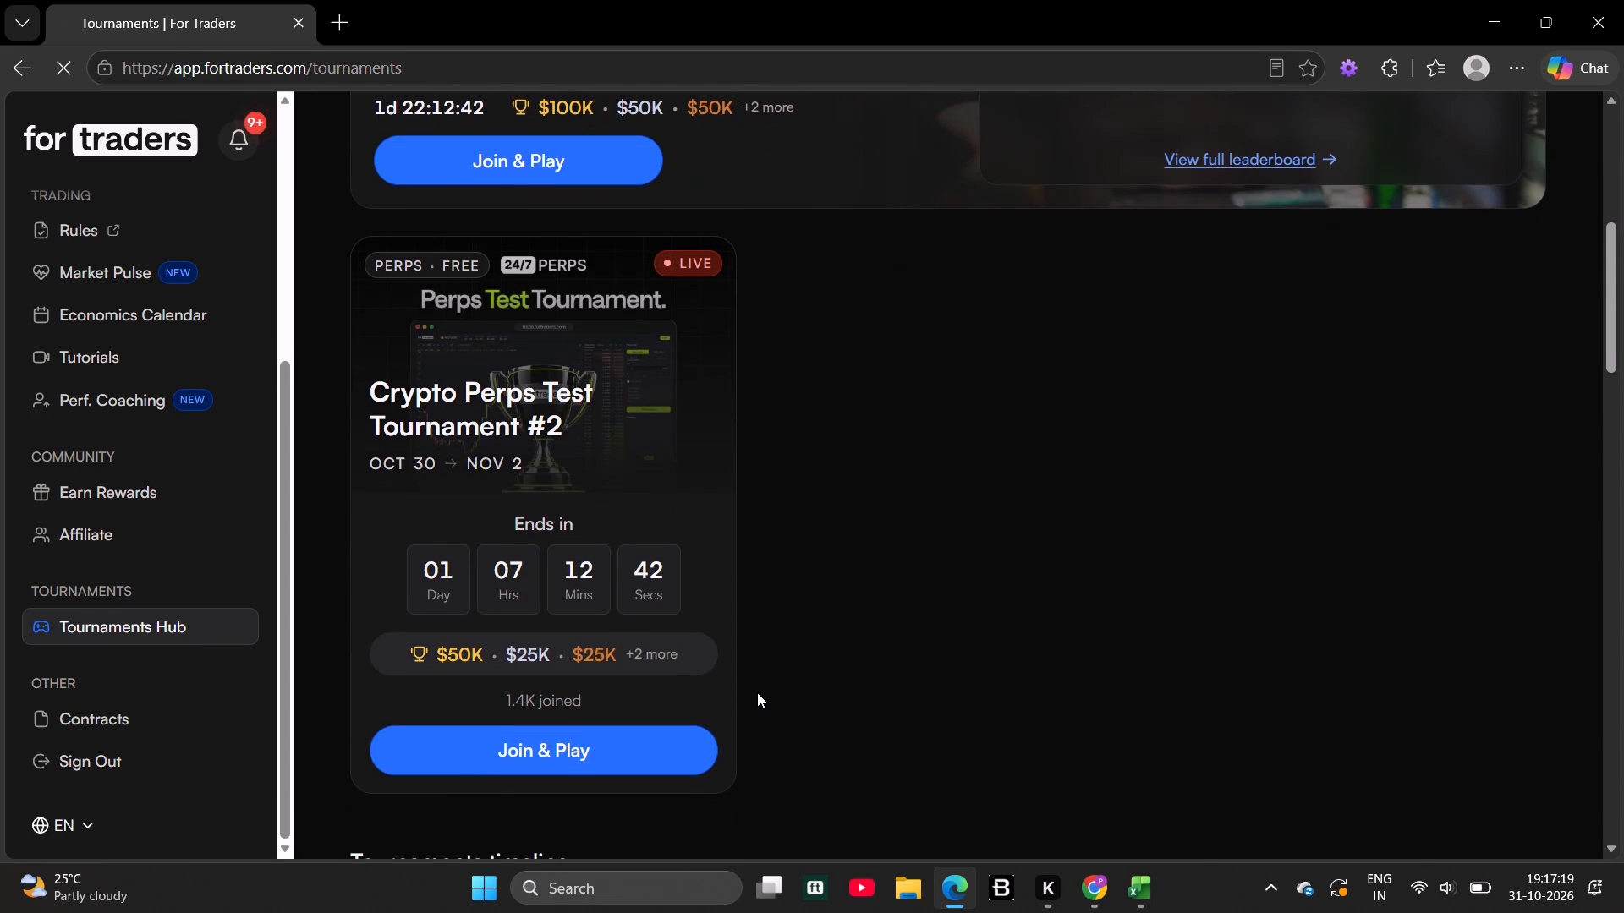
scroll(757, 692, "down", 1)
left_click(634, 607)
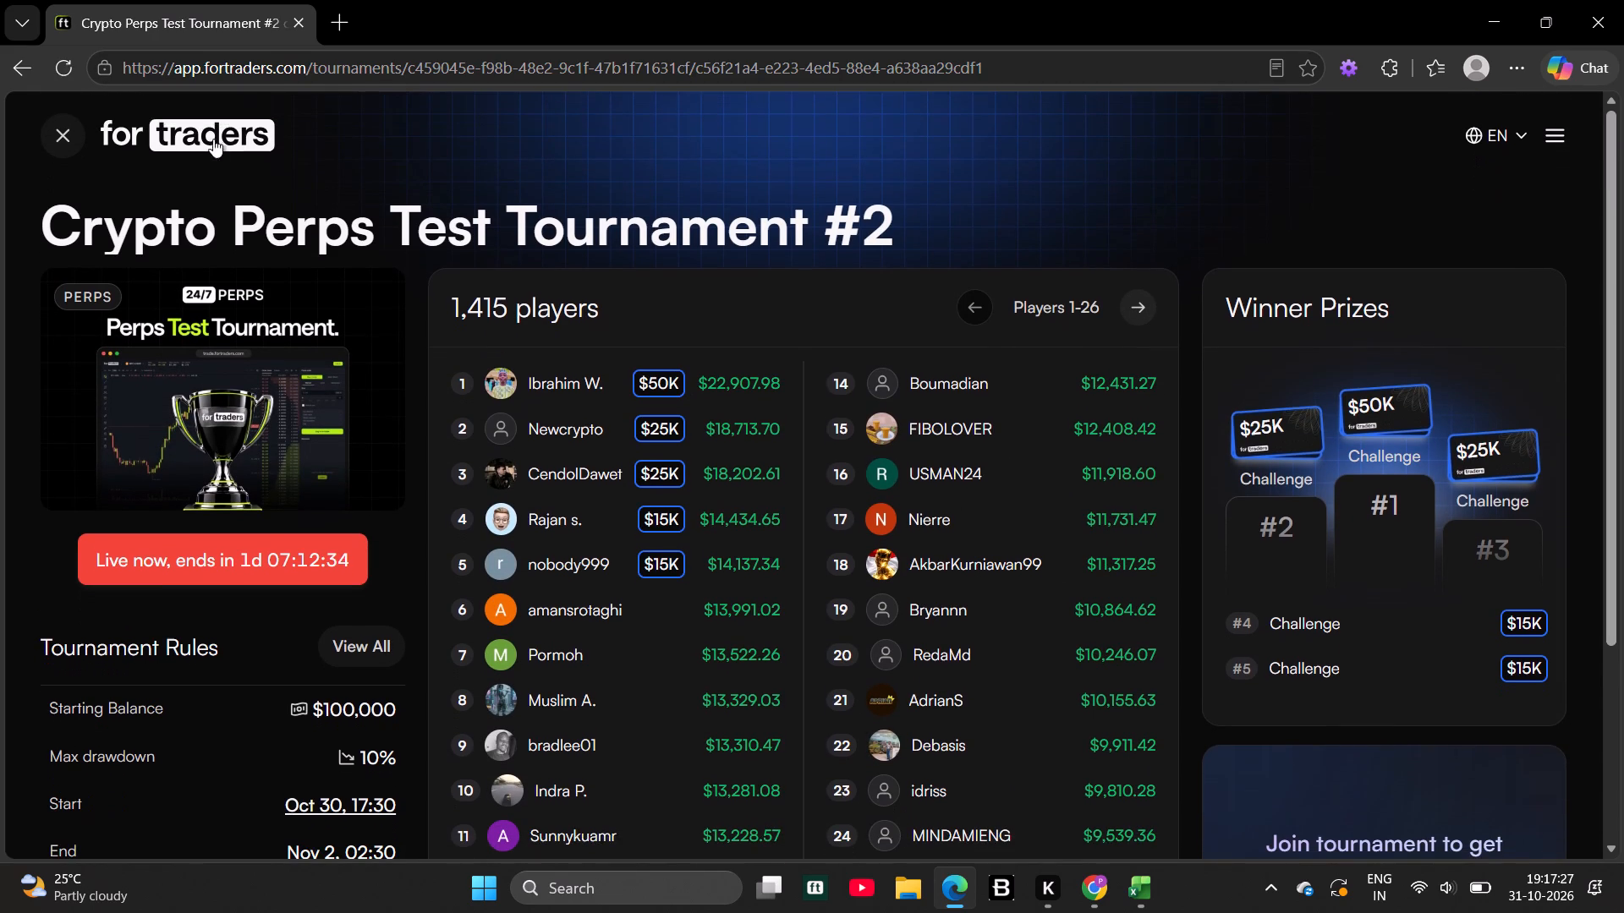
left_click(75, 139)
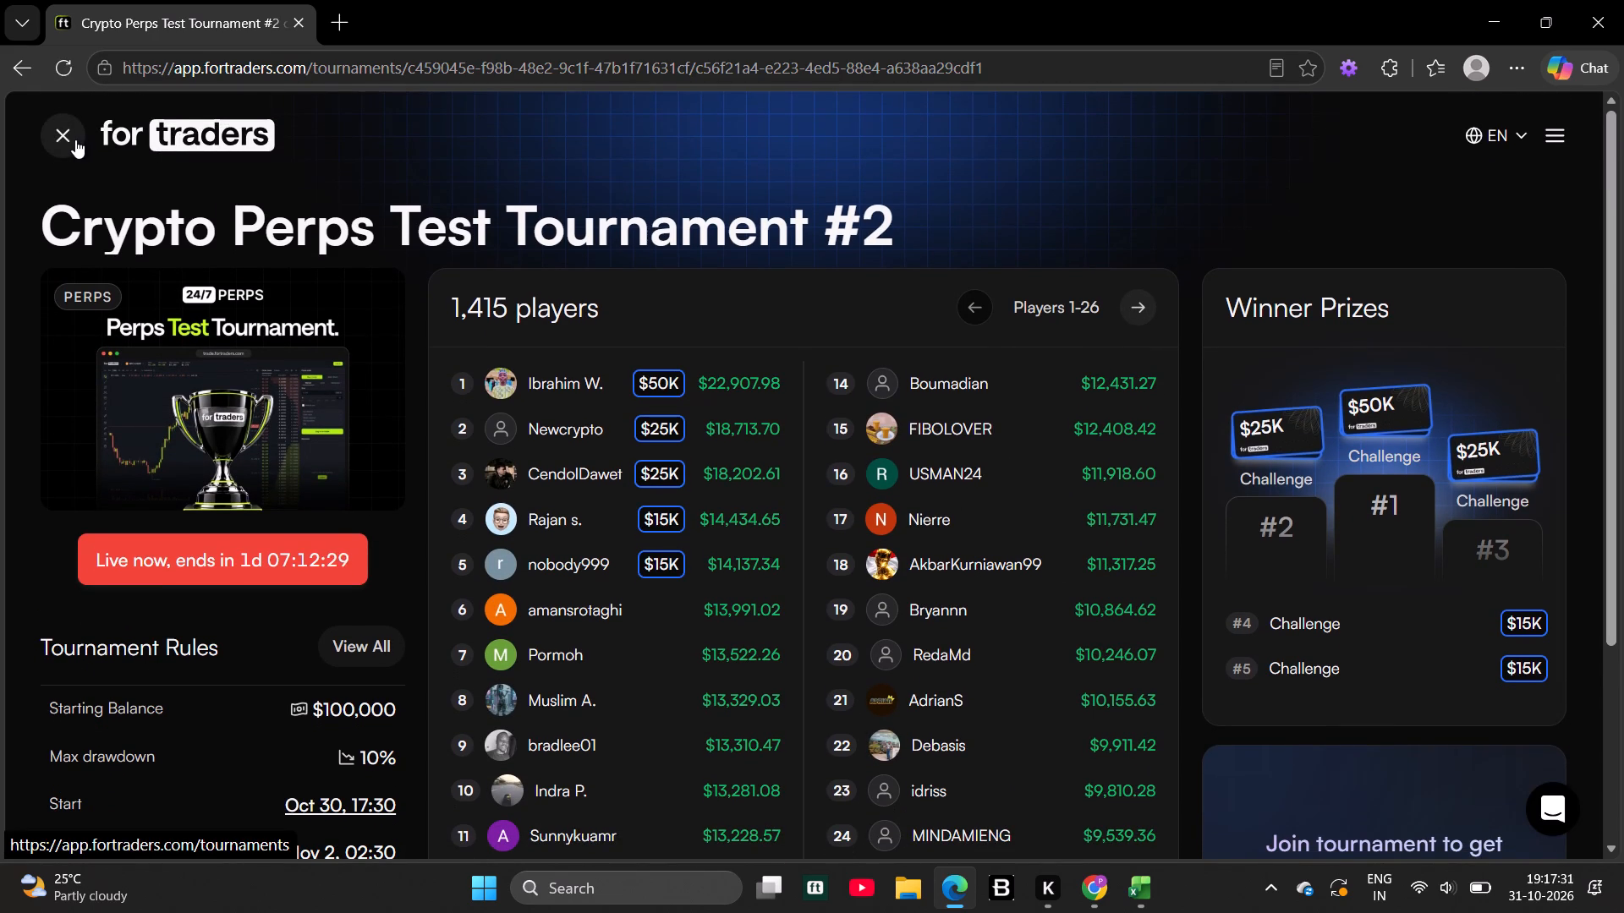
Join the upcoming November Clash forex tournament, agreeing to the terms and confirming For Traders is marked as favorite on Prop Firm Match.
scroll(665, 537, "down", 5)
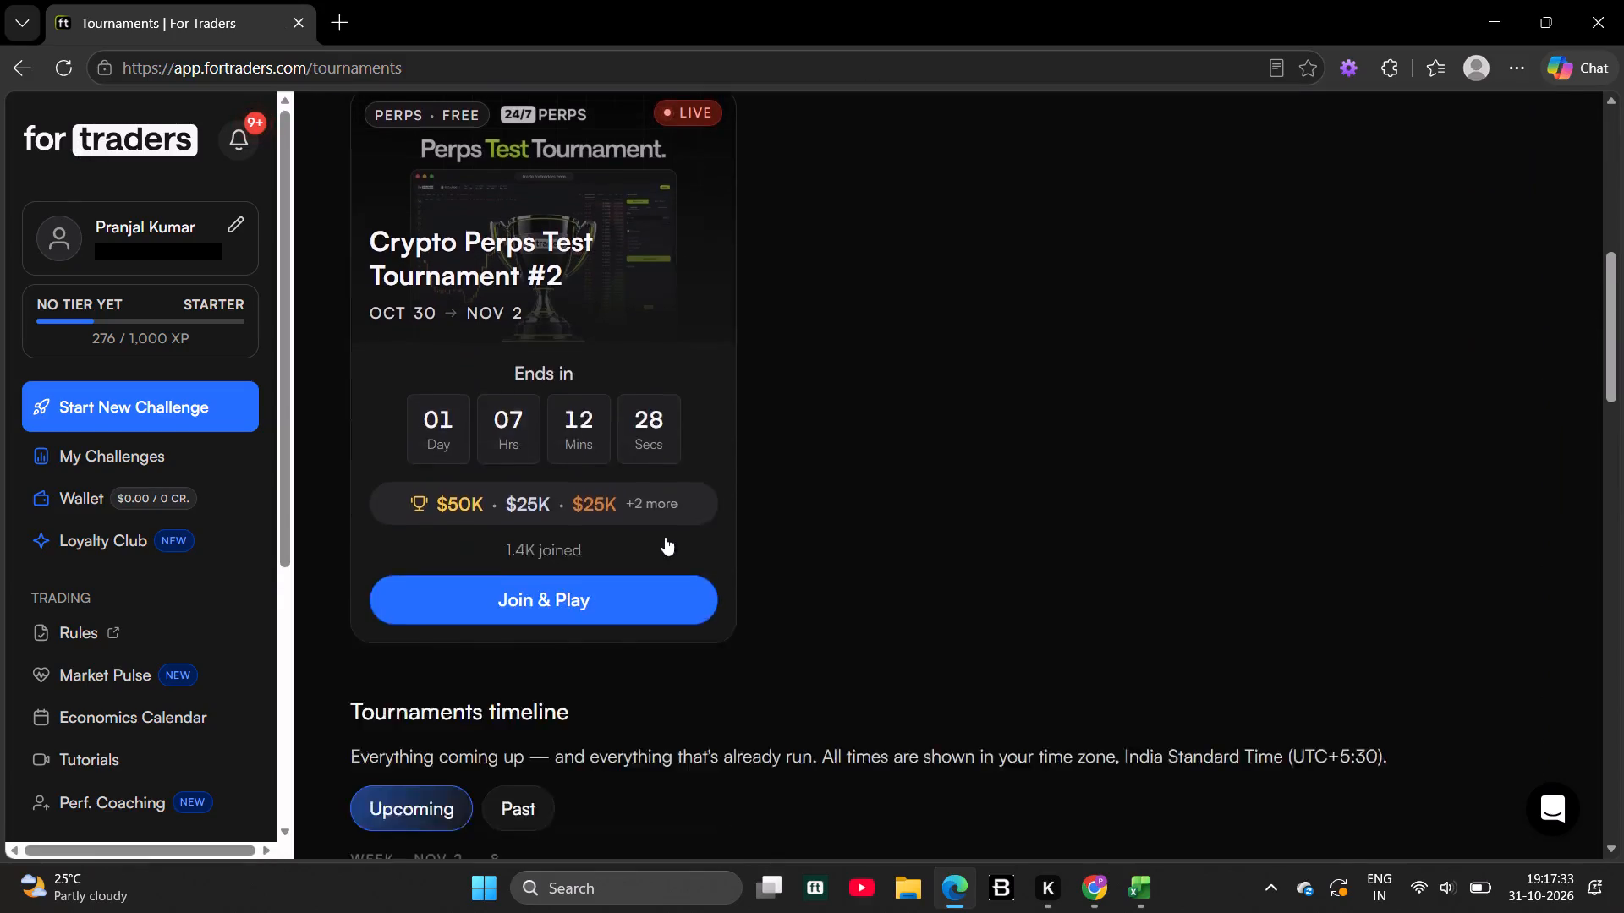
scroll(665, 537, "down", 5)
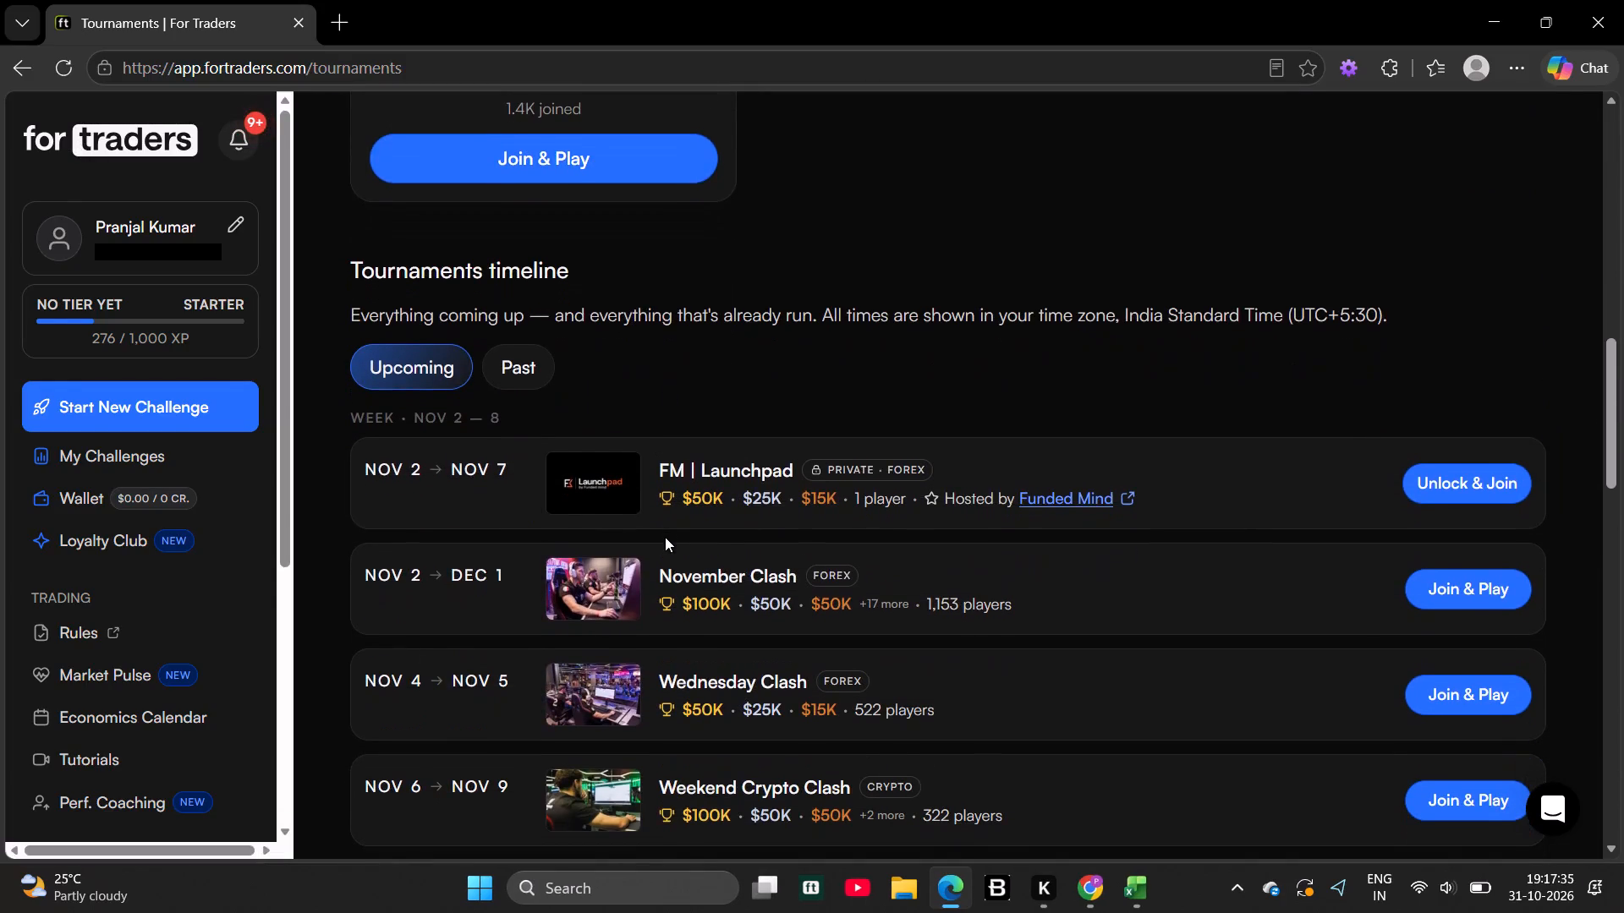
left_click(1455, 585)
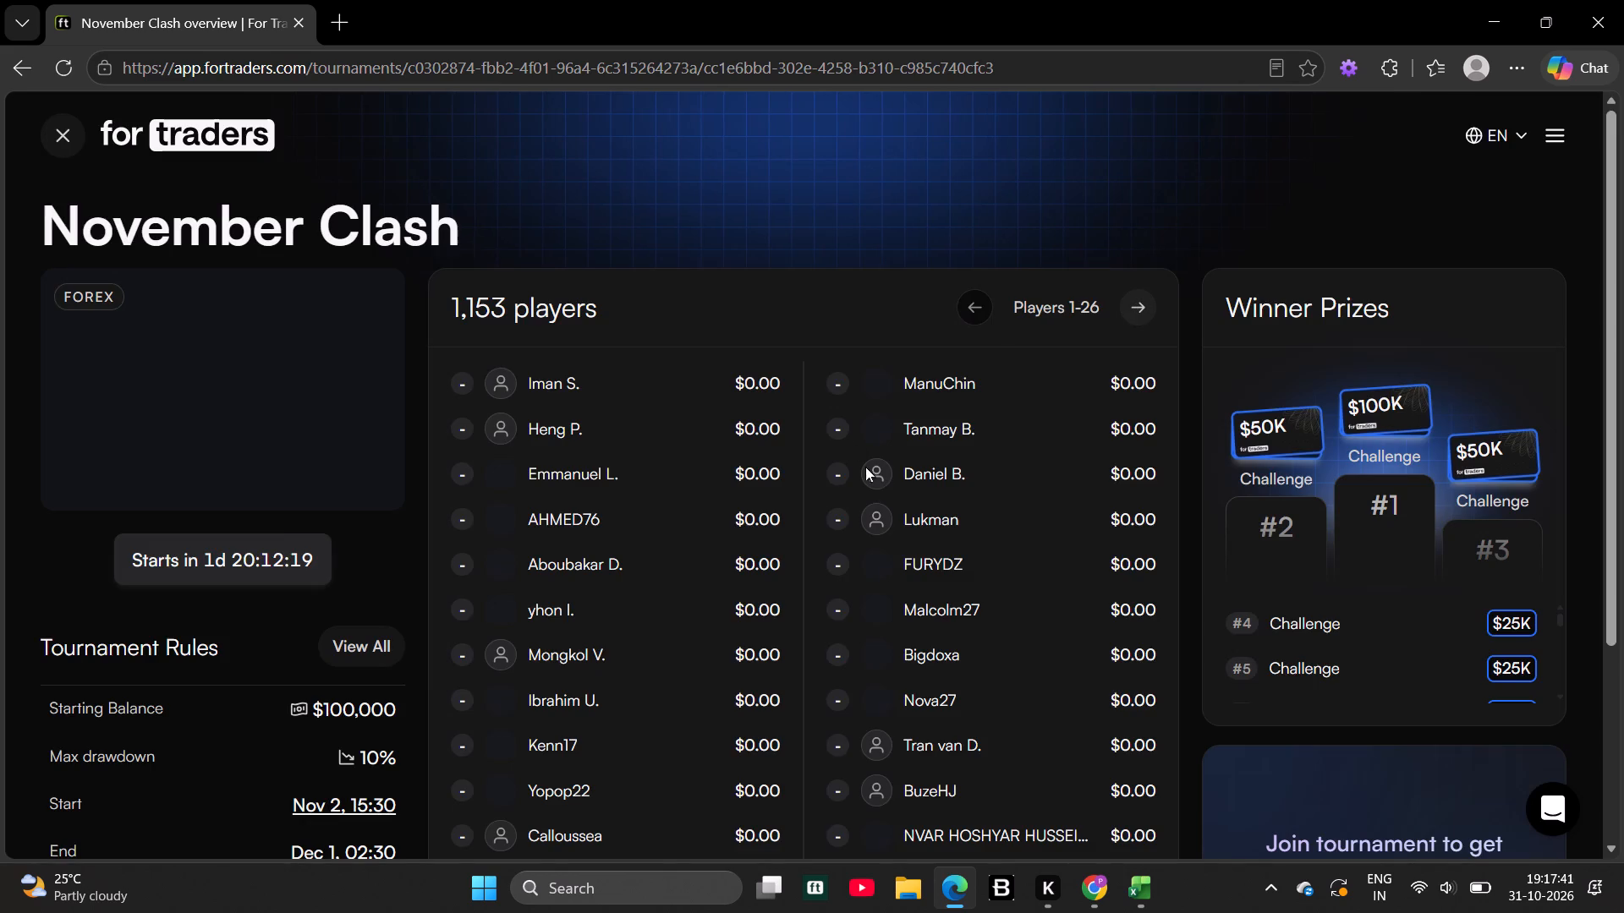
scroll(805, 551, "down", 5)
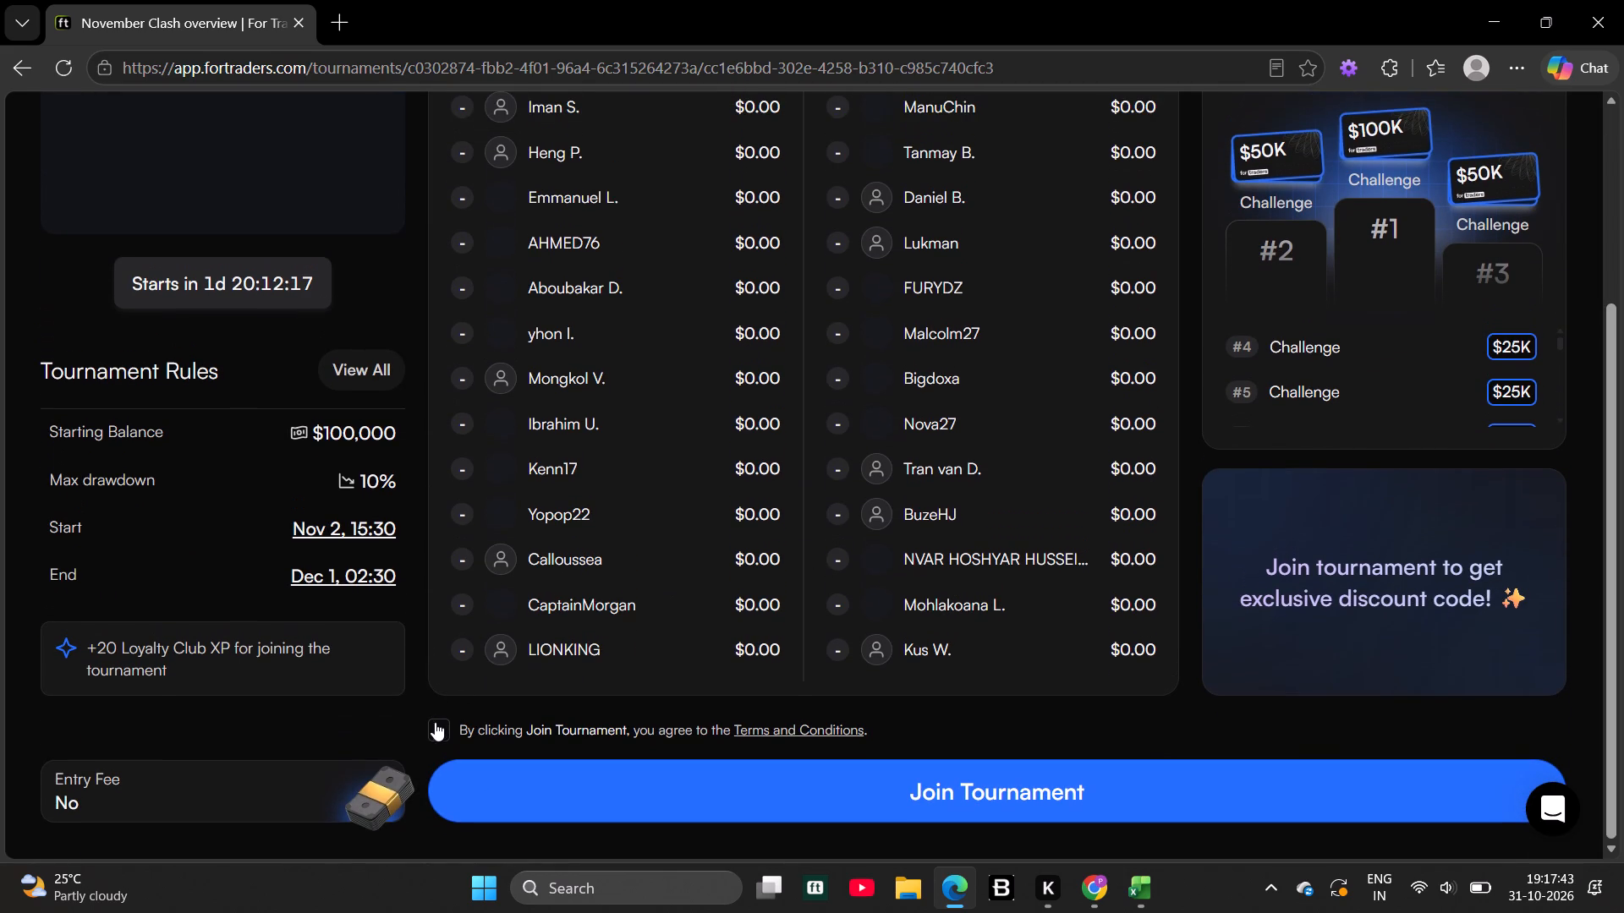
left_click(437, 724)
left_click(885, 806)
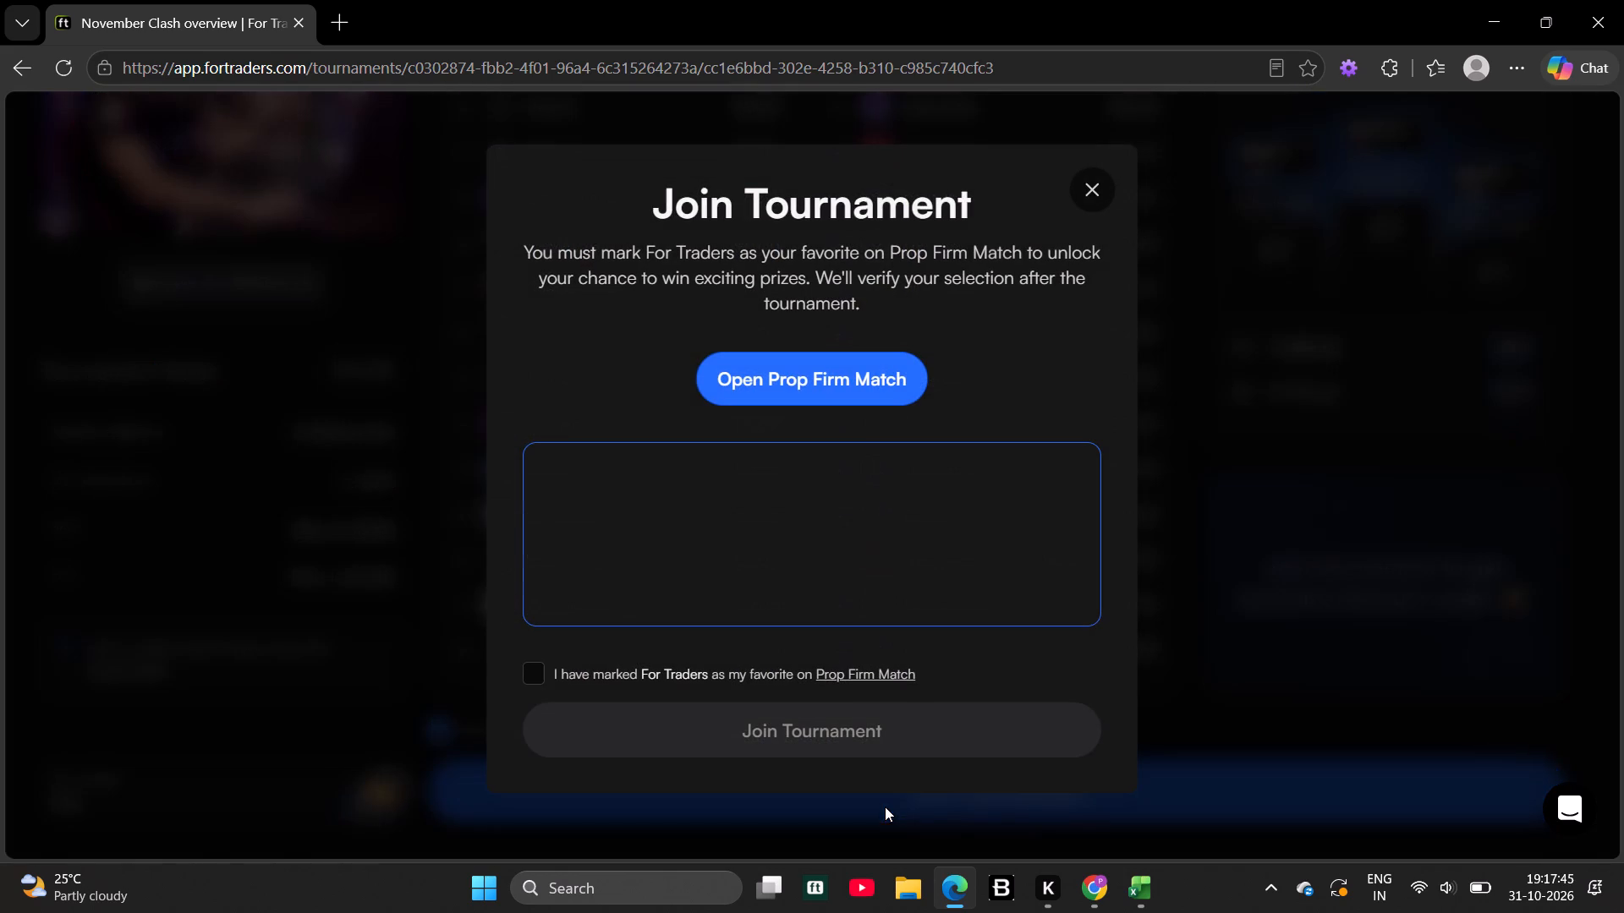
left_click(536, 675)
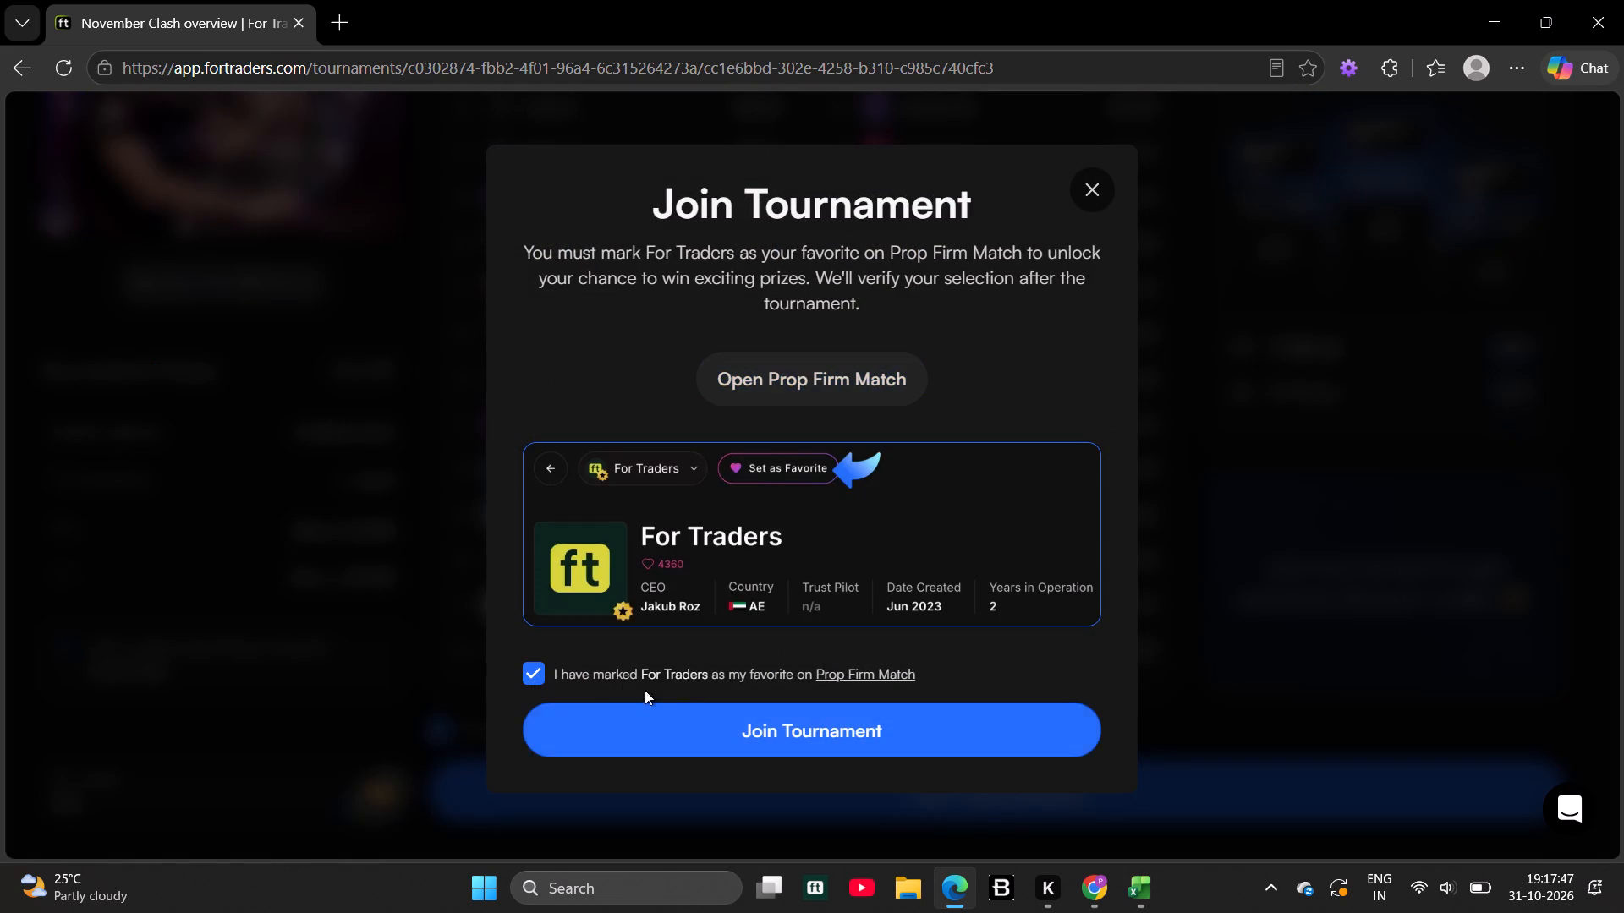
left_click(707, 719)
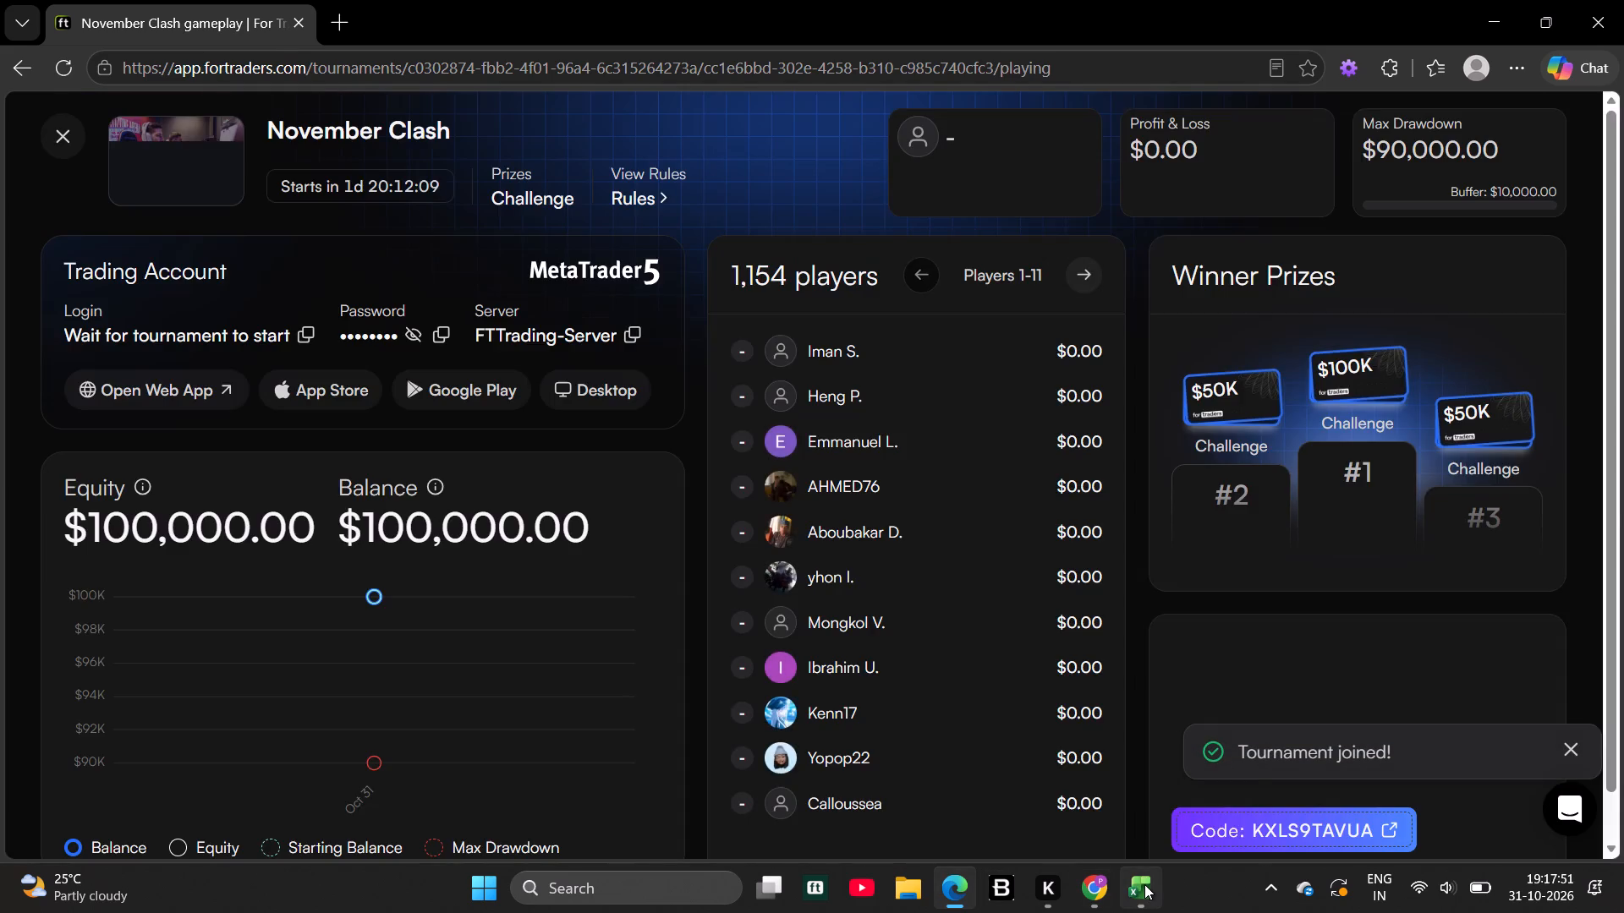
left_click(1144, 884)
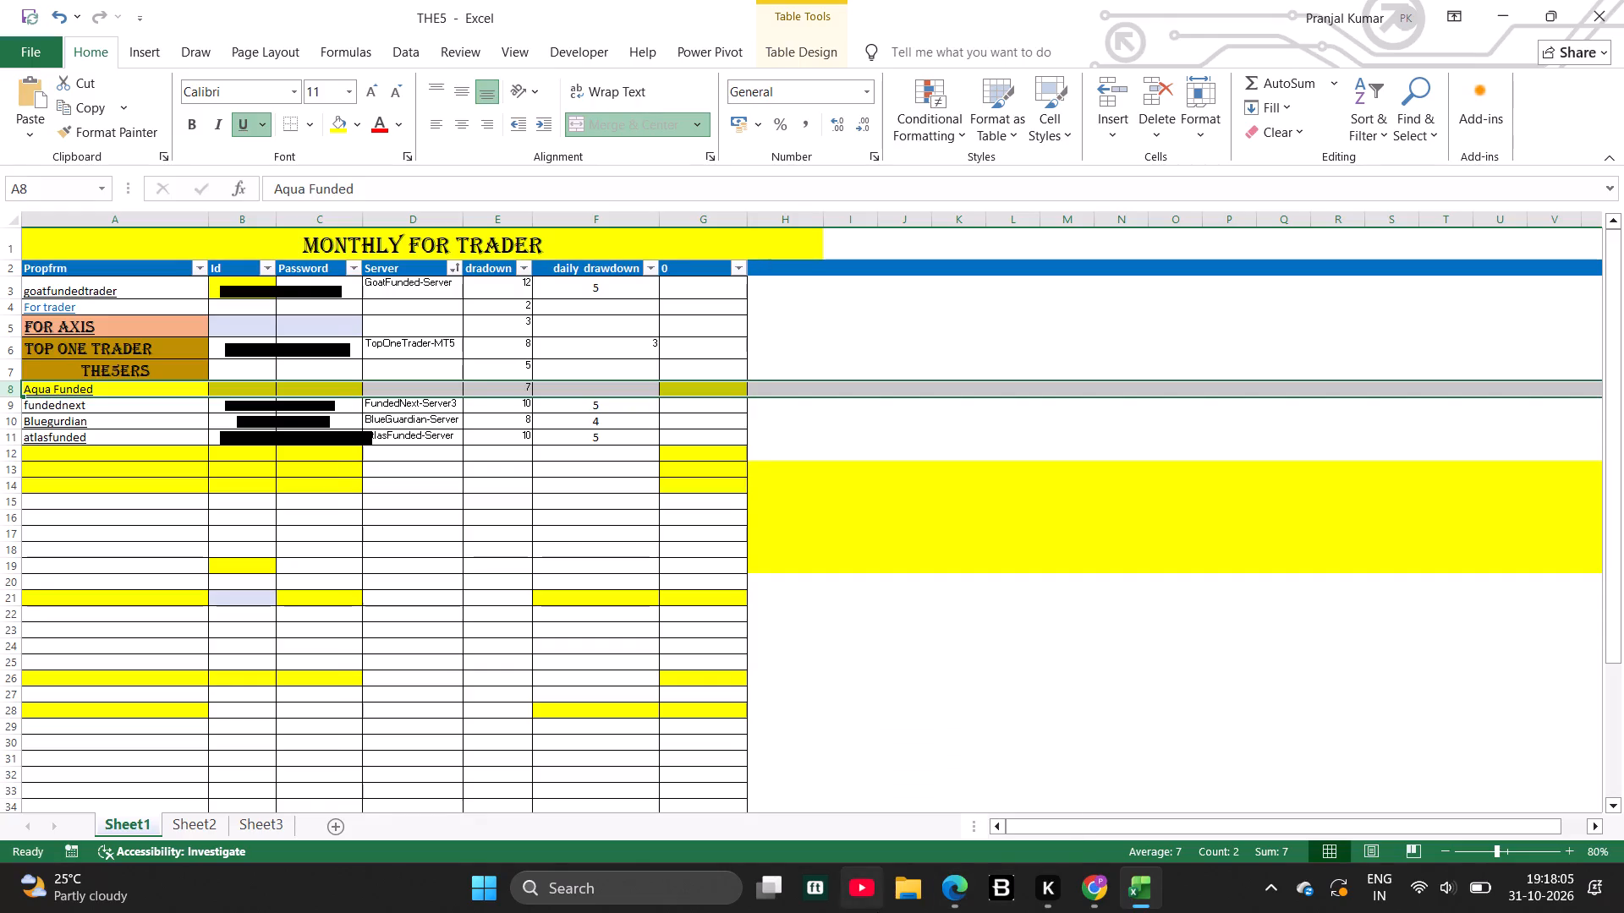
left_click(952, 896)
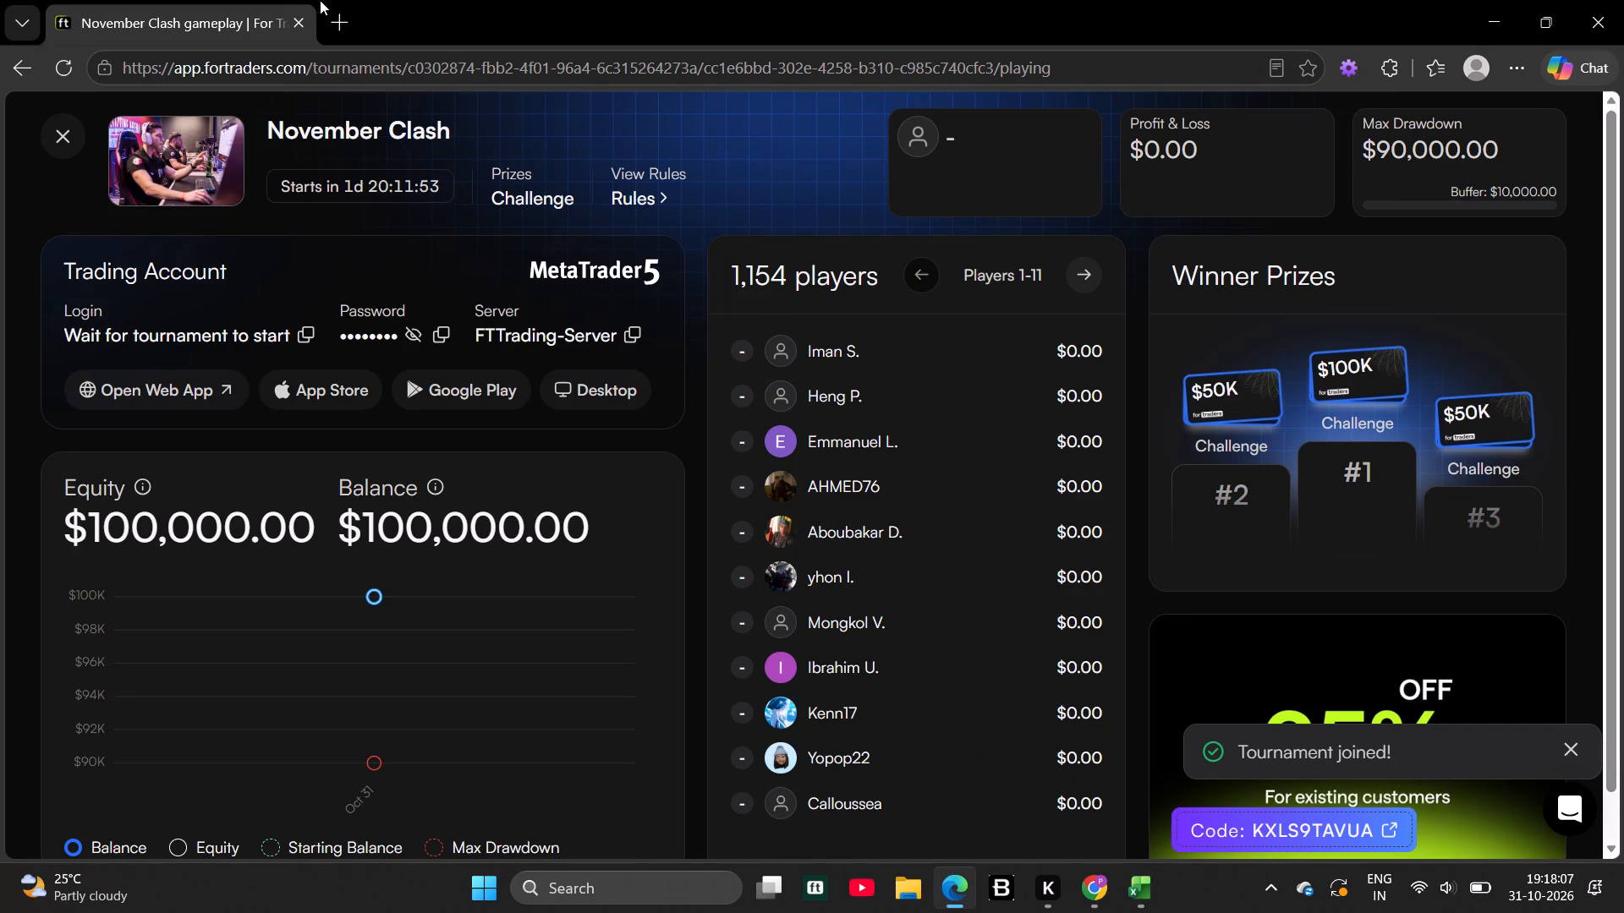
Open the Forex Factory calendar in a new browser tab.
left_click(345, 6)
key("f")
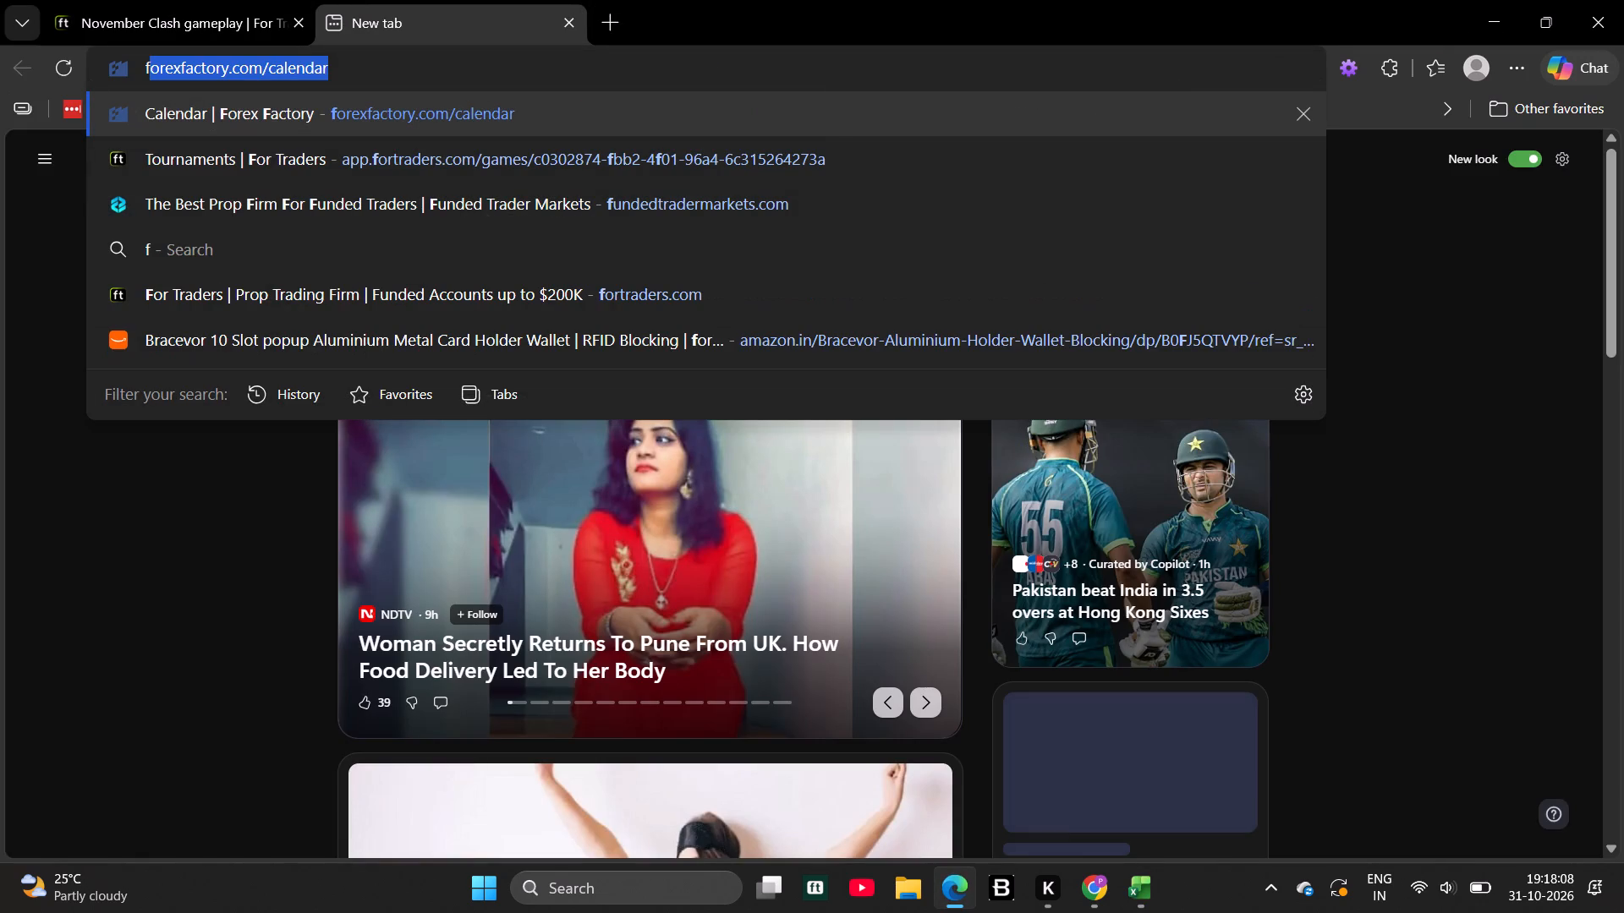
left_click(362, 107)
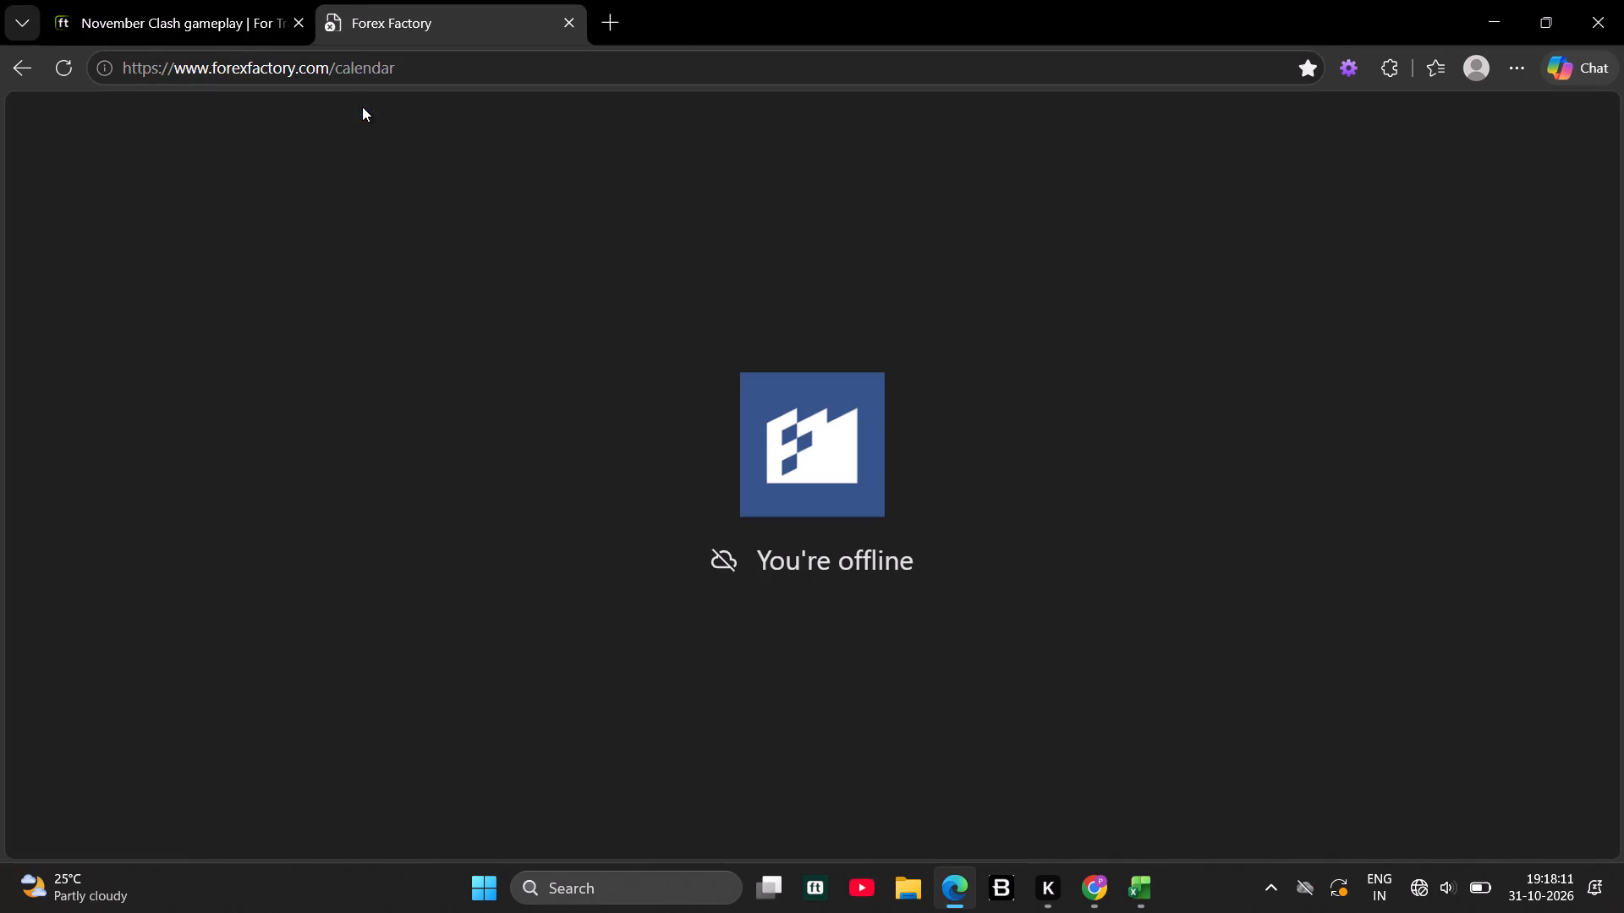
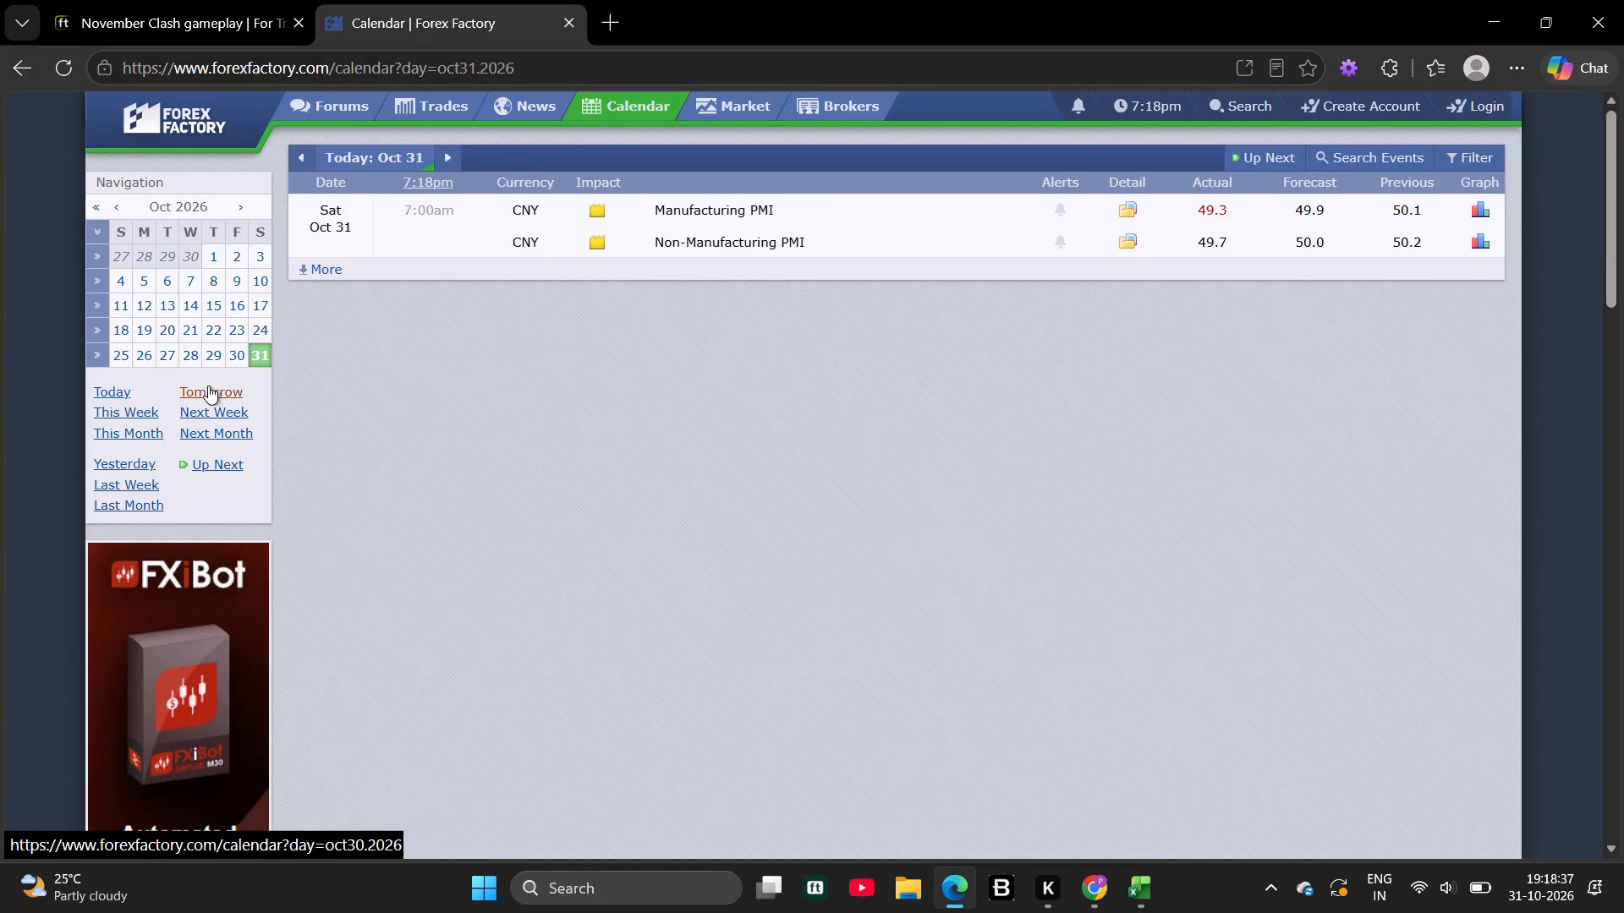
Examine next month's Forex Factory calendar events, focusing on the news listed for November 2 and November 3, 2026.
left_click(222, 431)
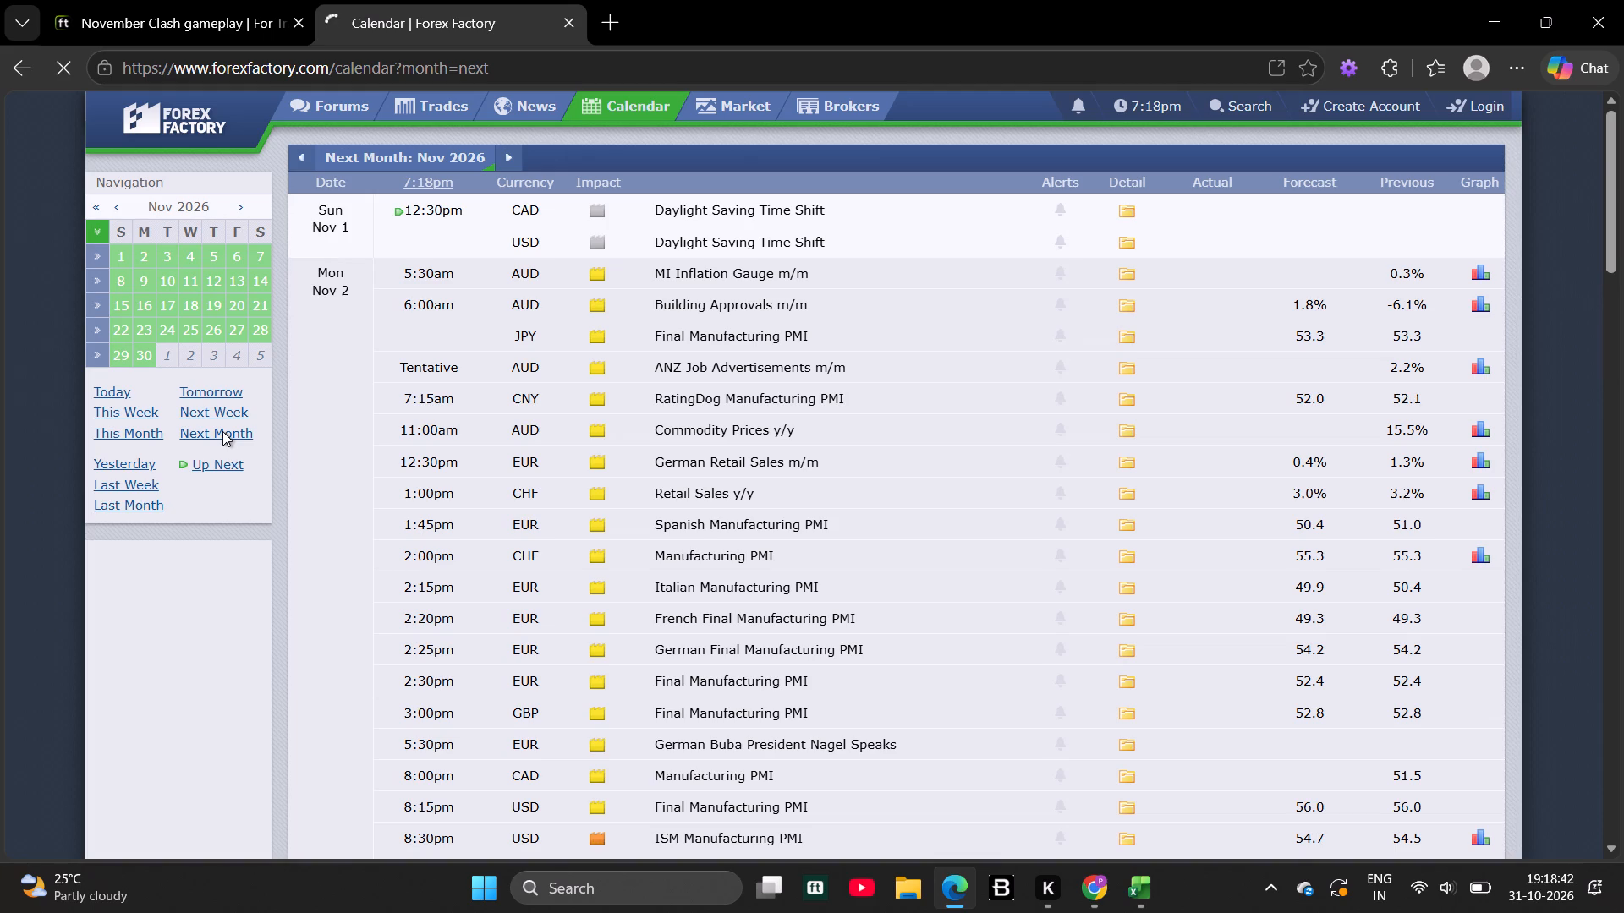
scroll(433, 462, "down", 2)
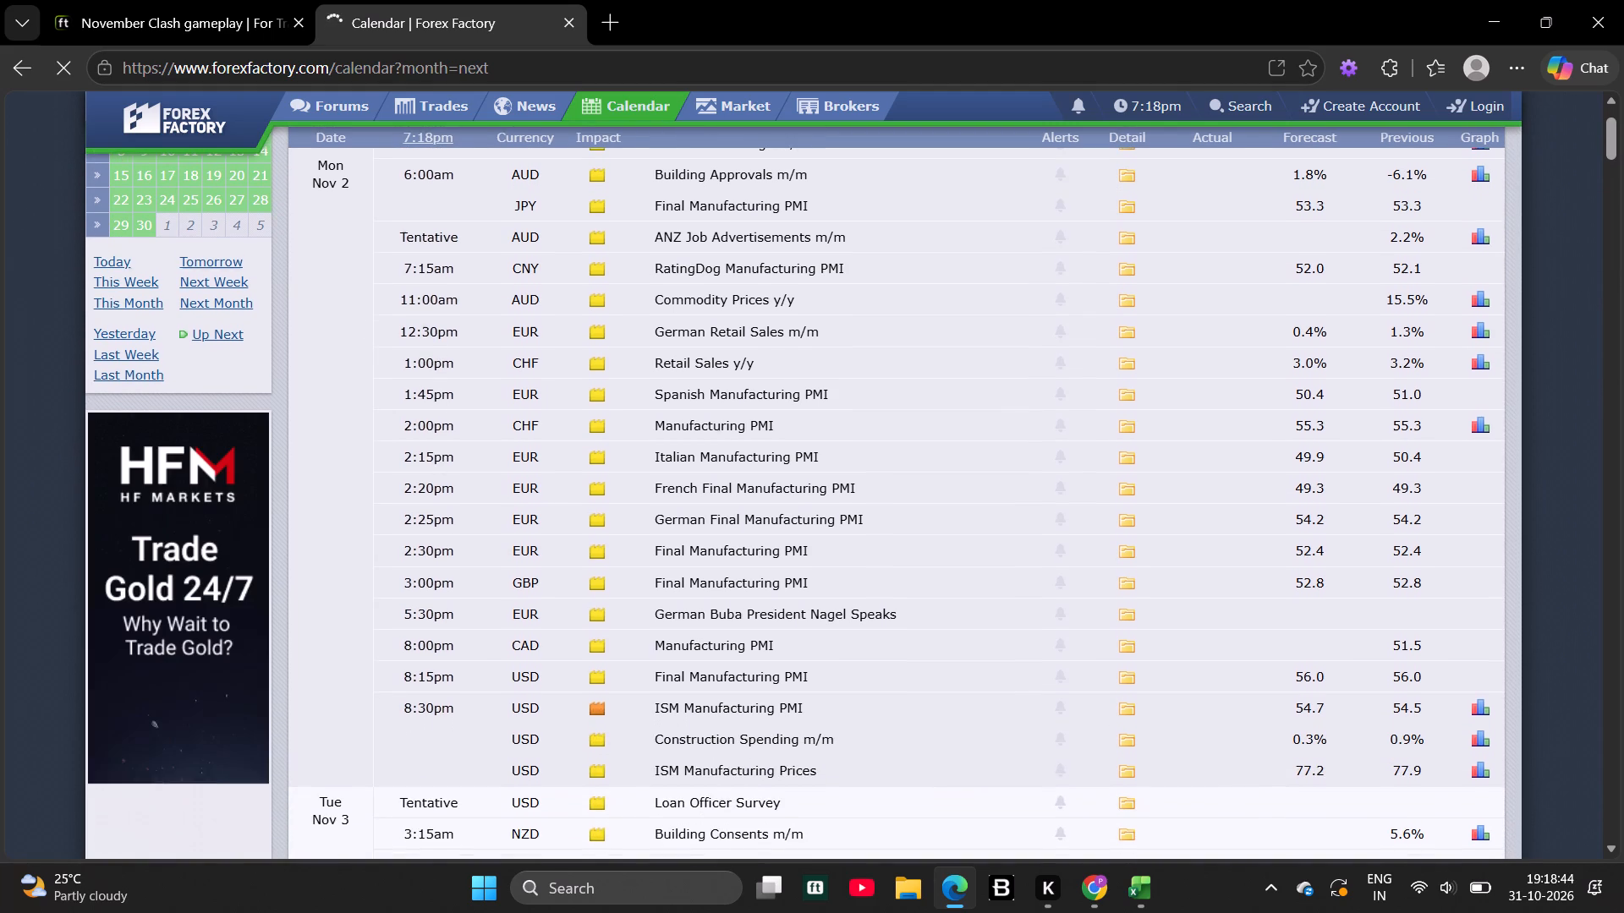
scroll(433, 462, "up", 2)
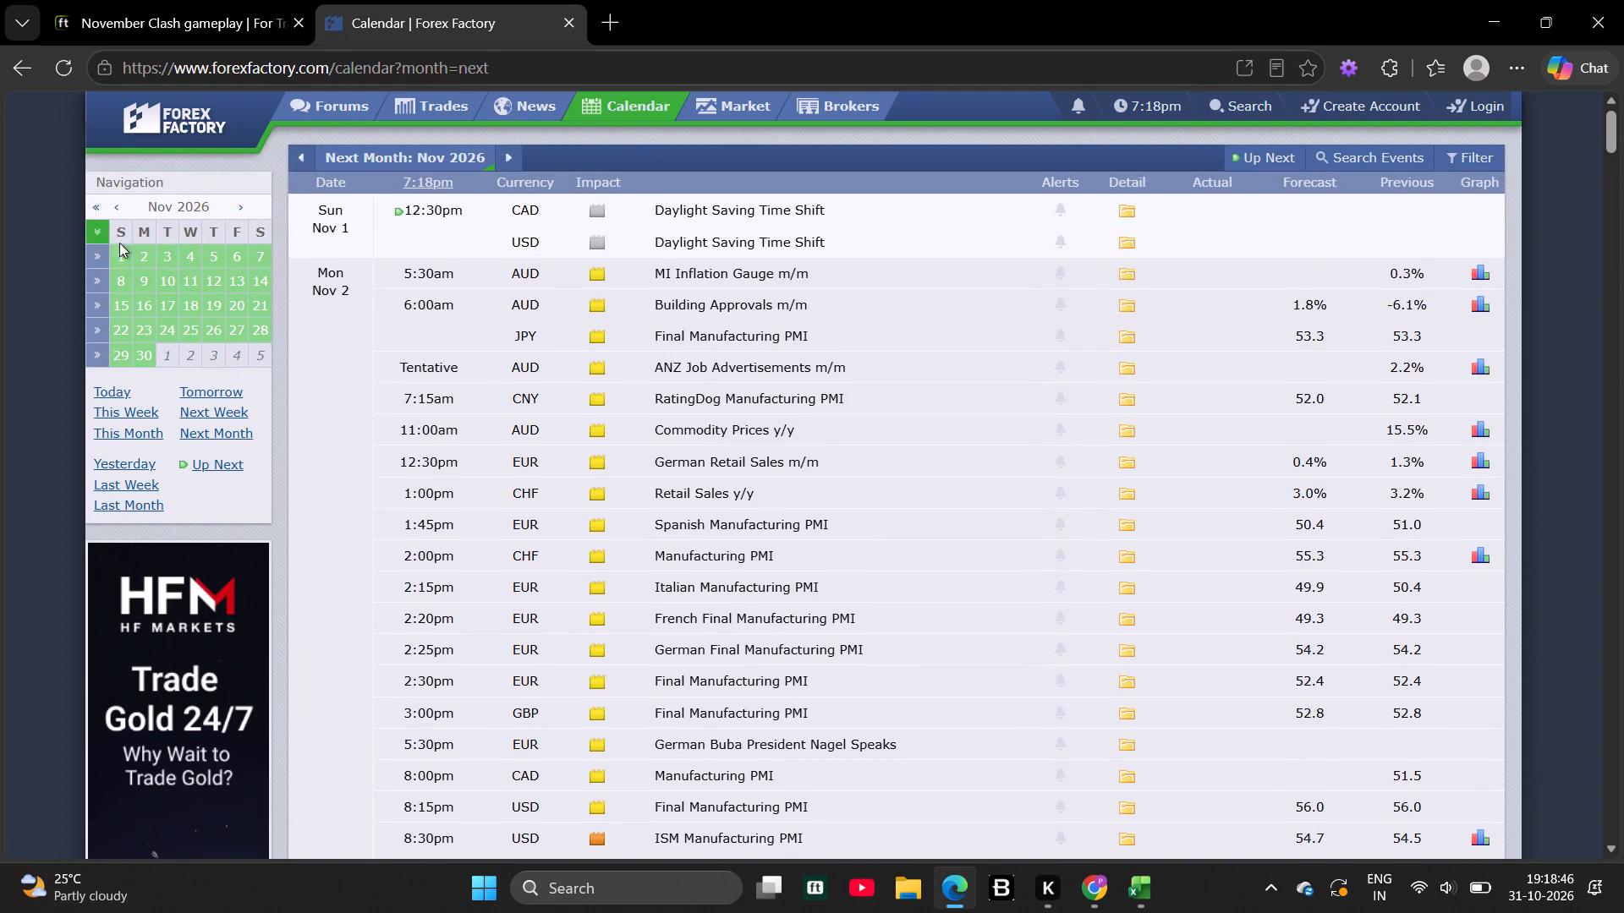
left_click(137, 253)
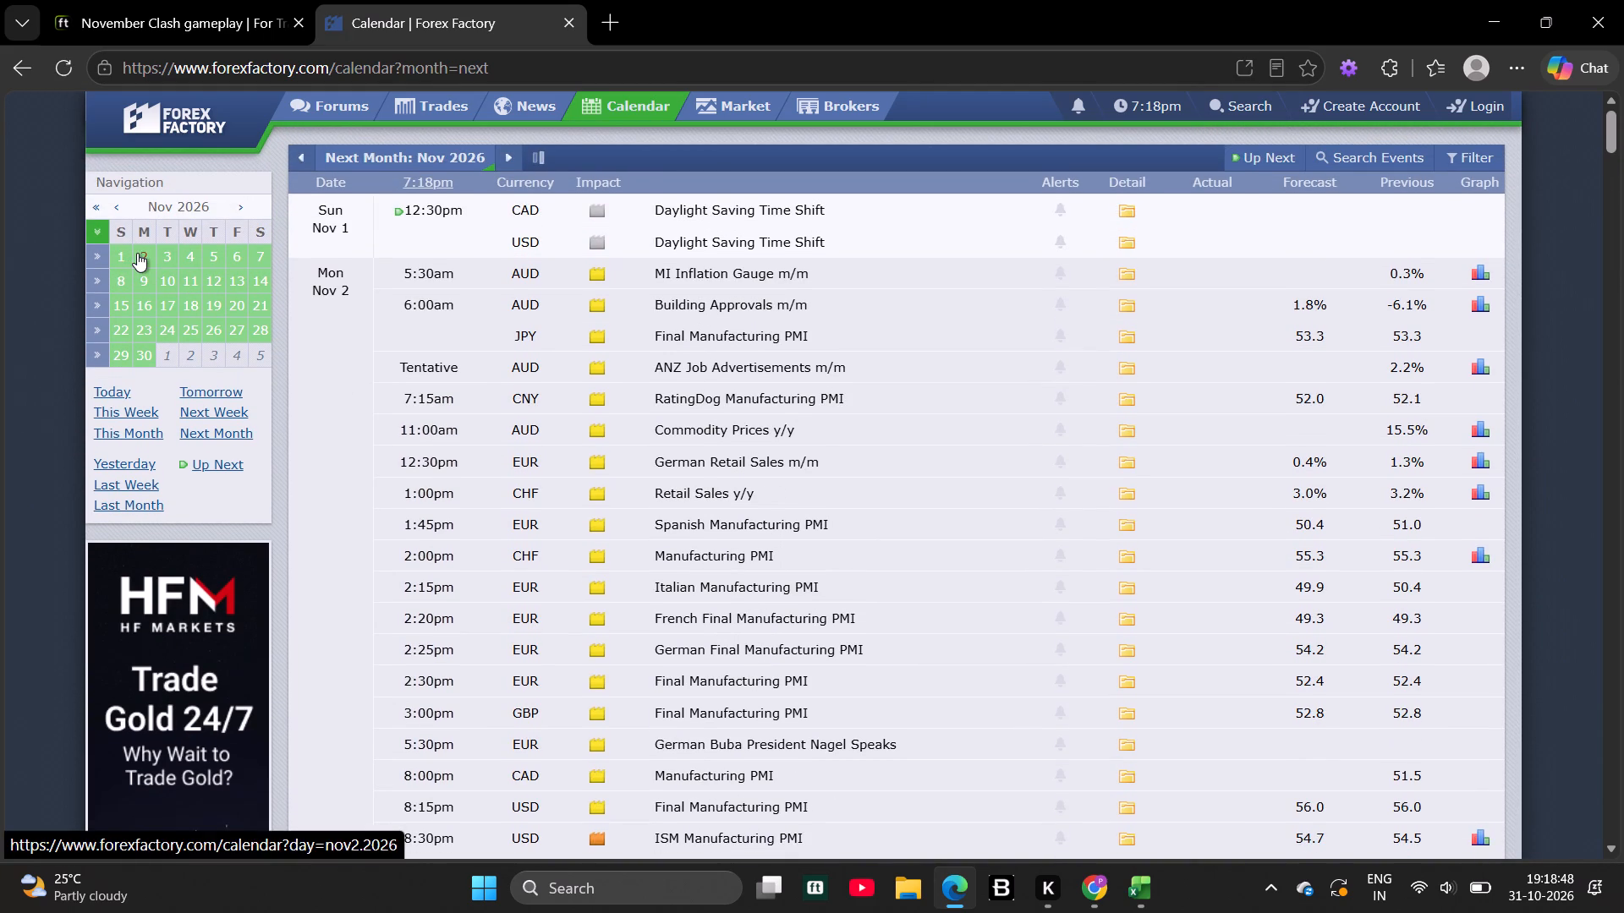
scroll(551, 542, "down", 1)
scroll(551, 542, "up", 1)
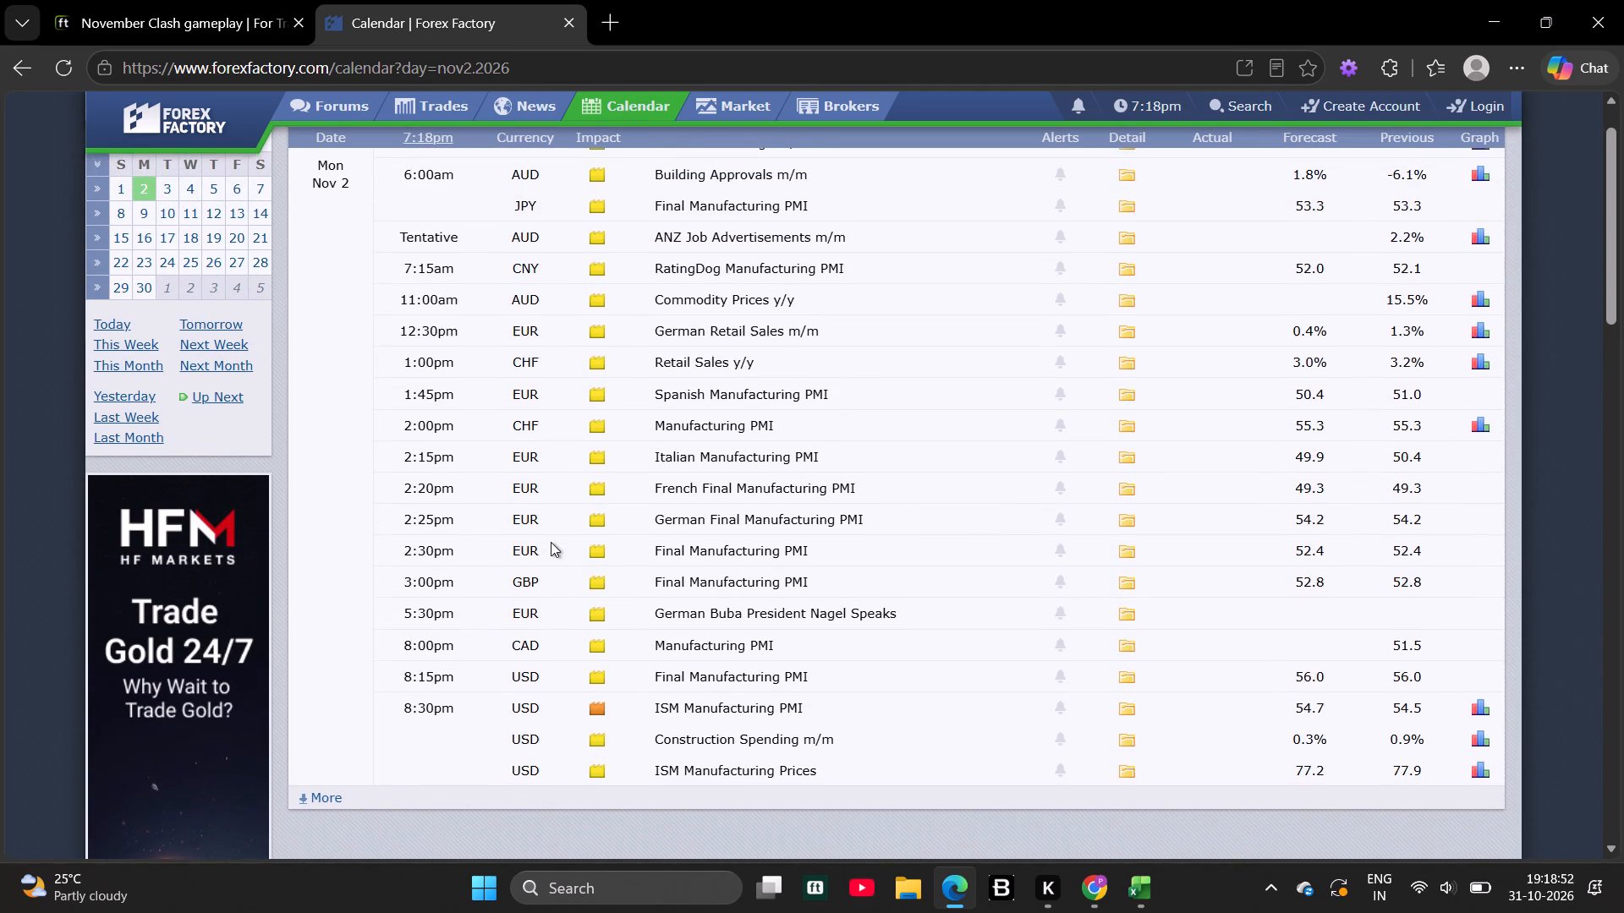
scroll(551, 542, "up", 3)
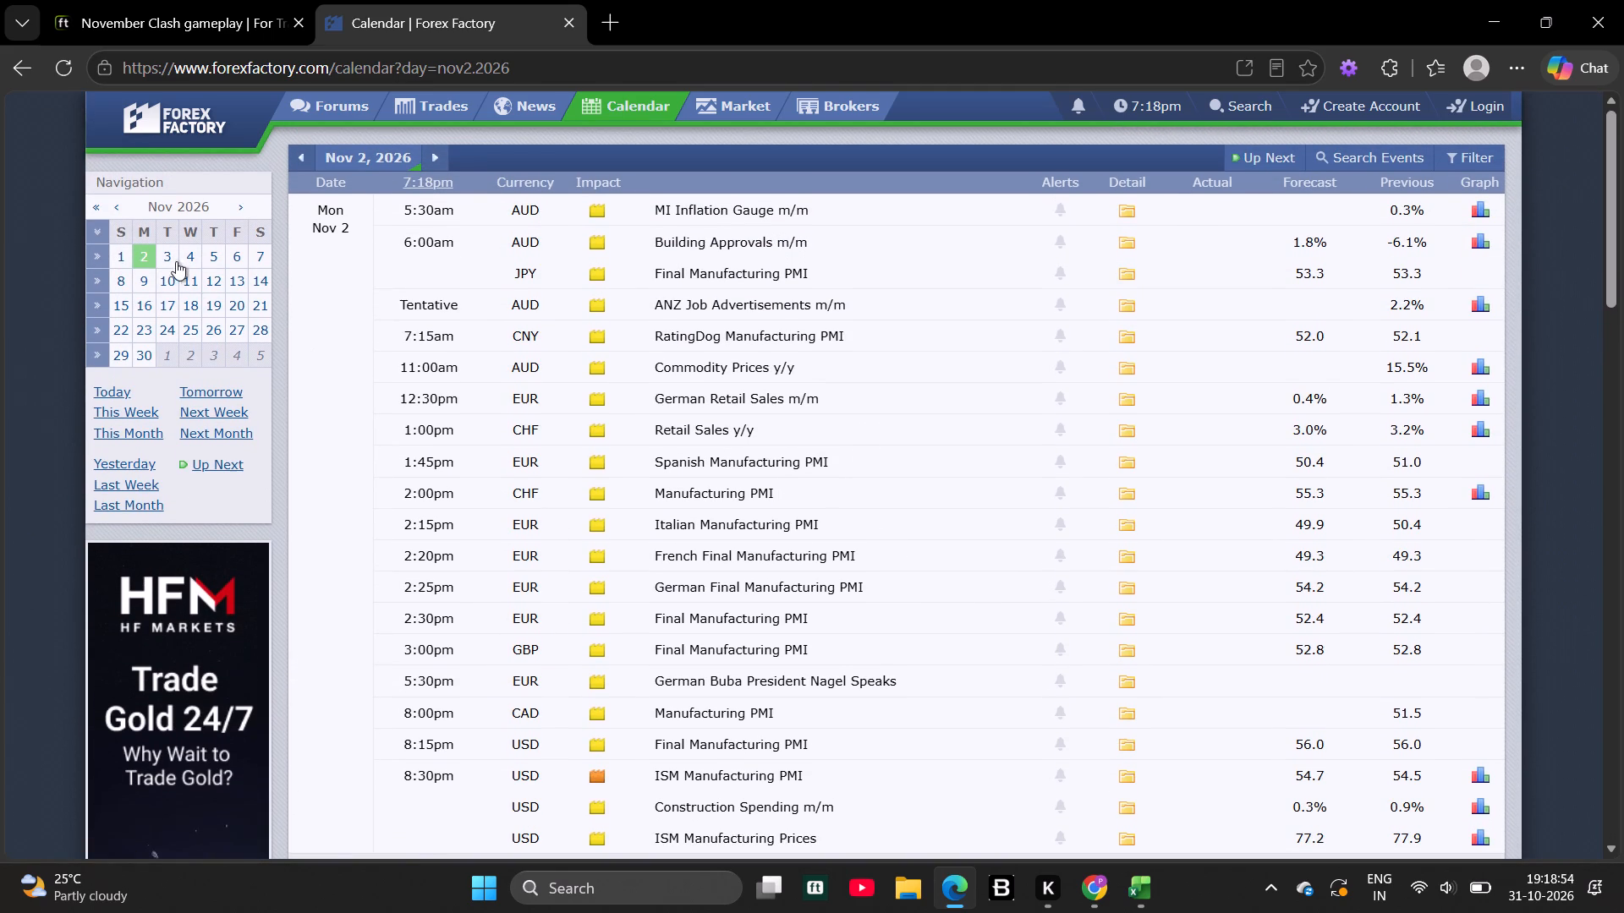
left_click(170, 258)
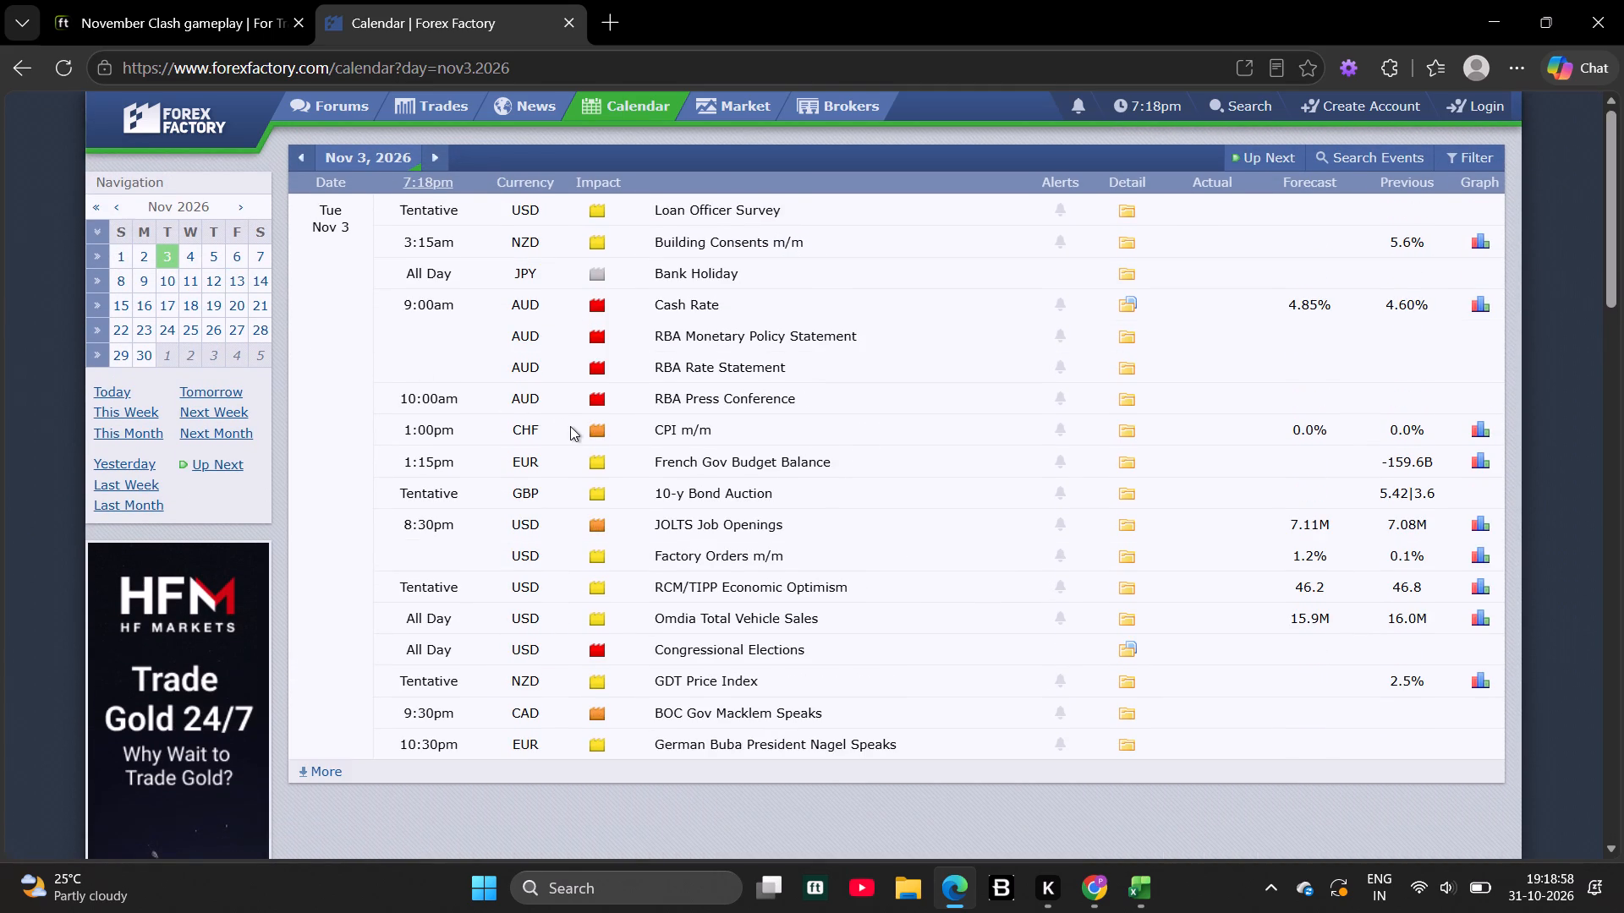
scroll(570, 426, "up", 1)
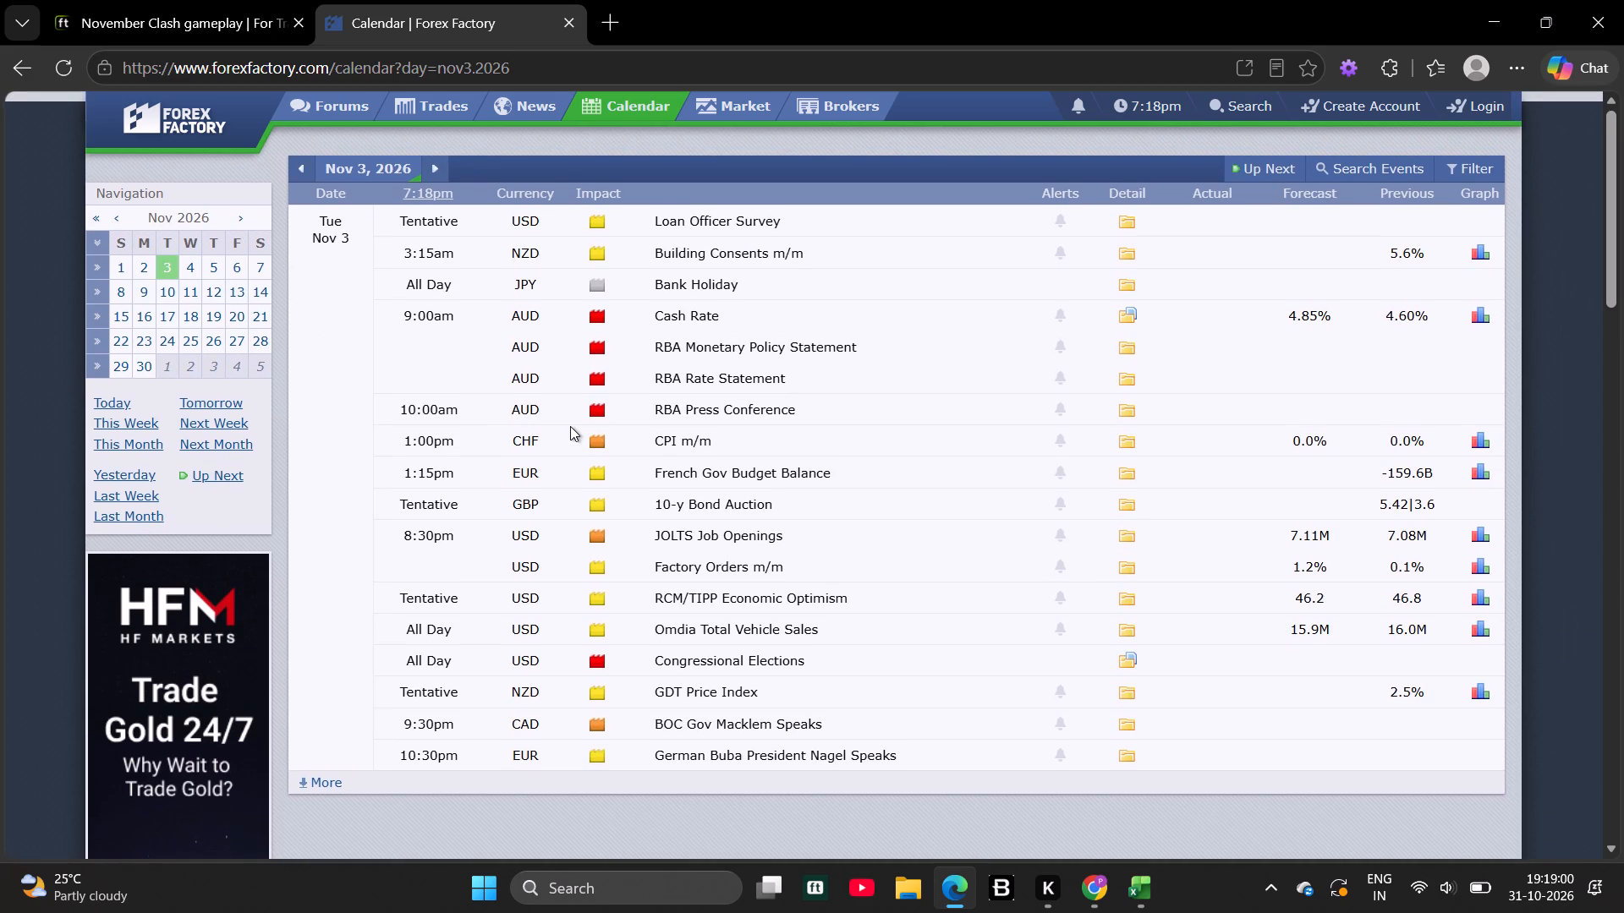
scroll(570, 426, "up", 1)
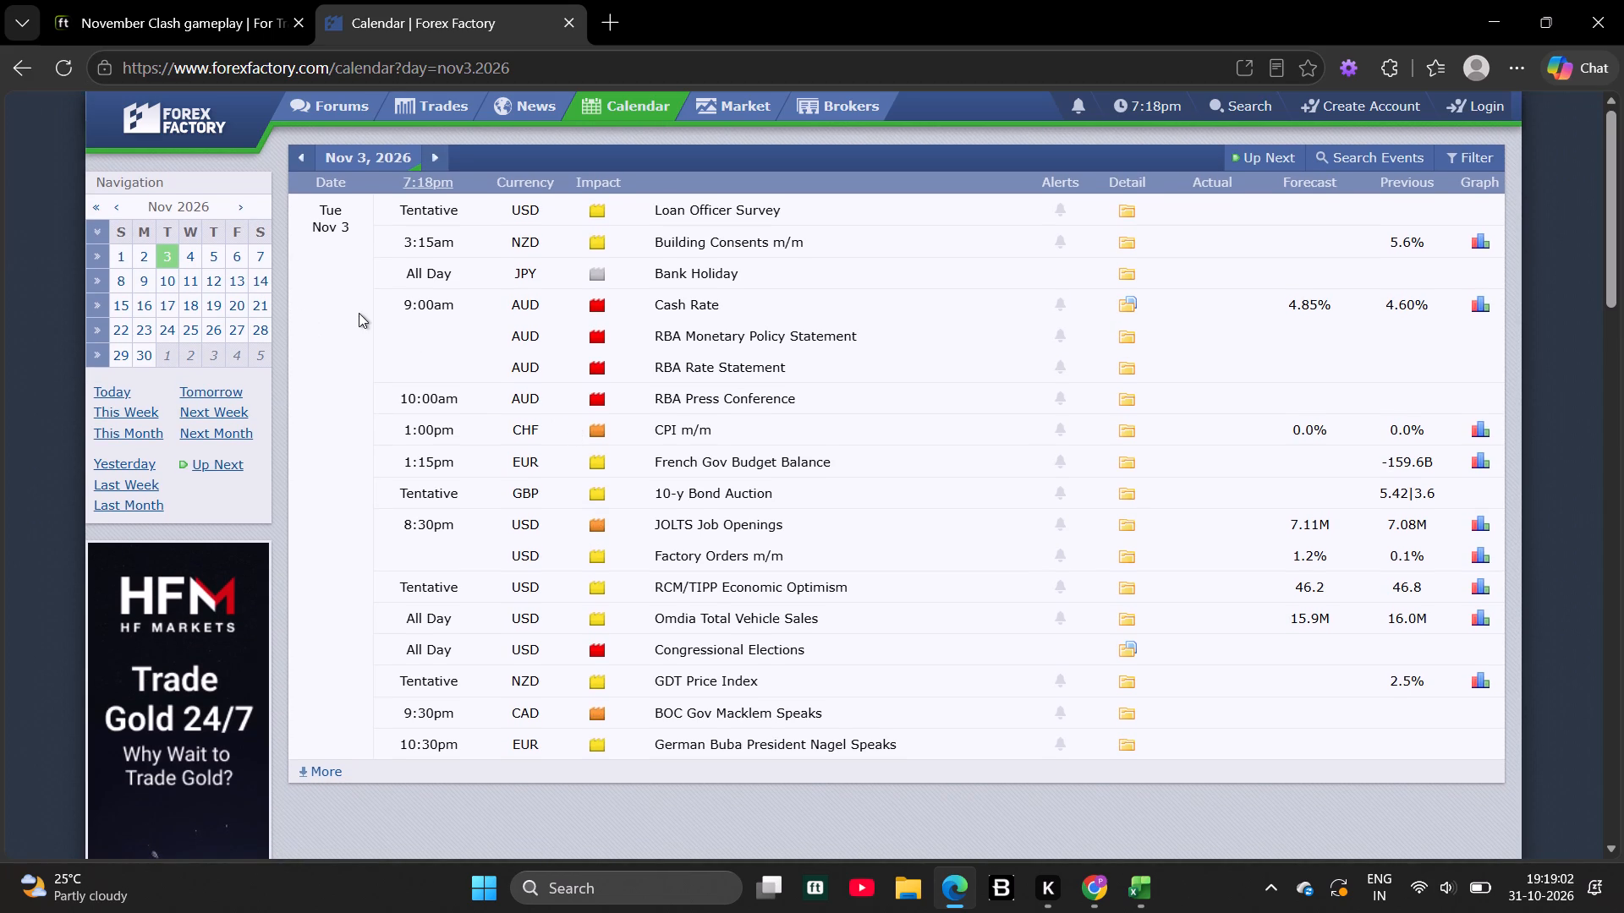
Examine the Forex Factory events and their impact levels for November 4 and November 5, 2026.
left_click(194, 259)
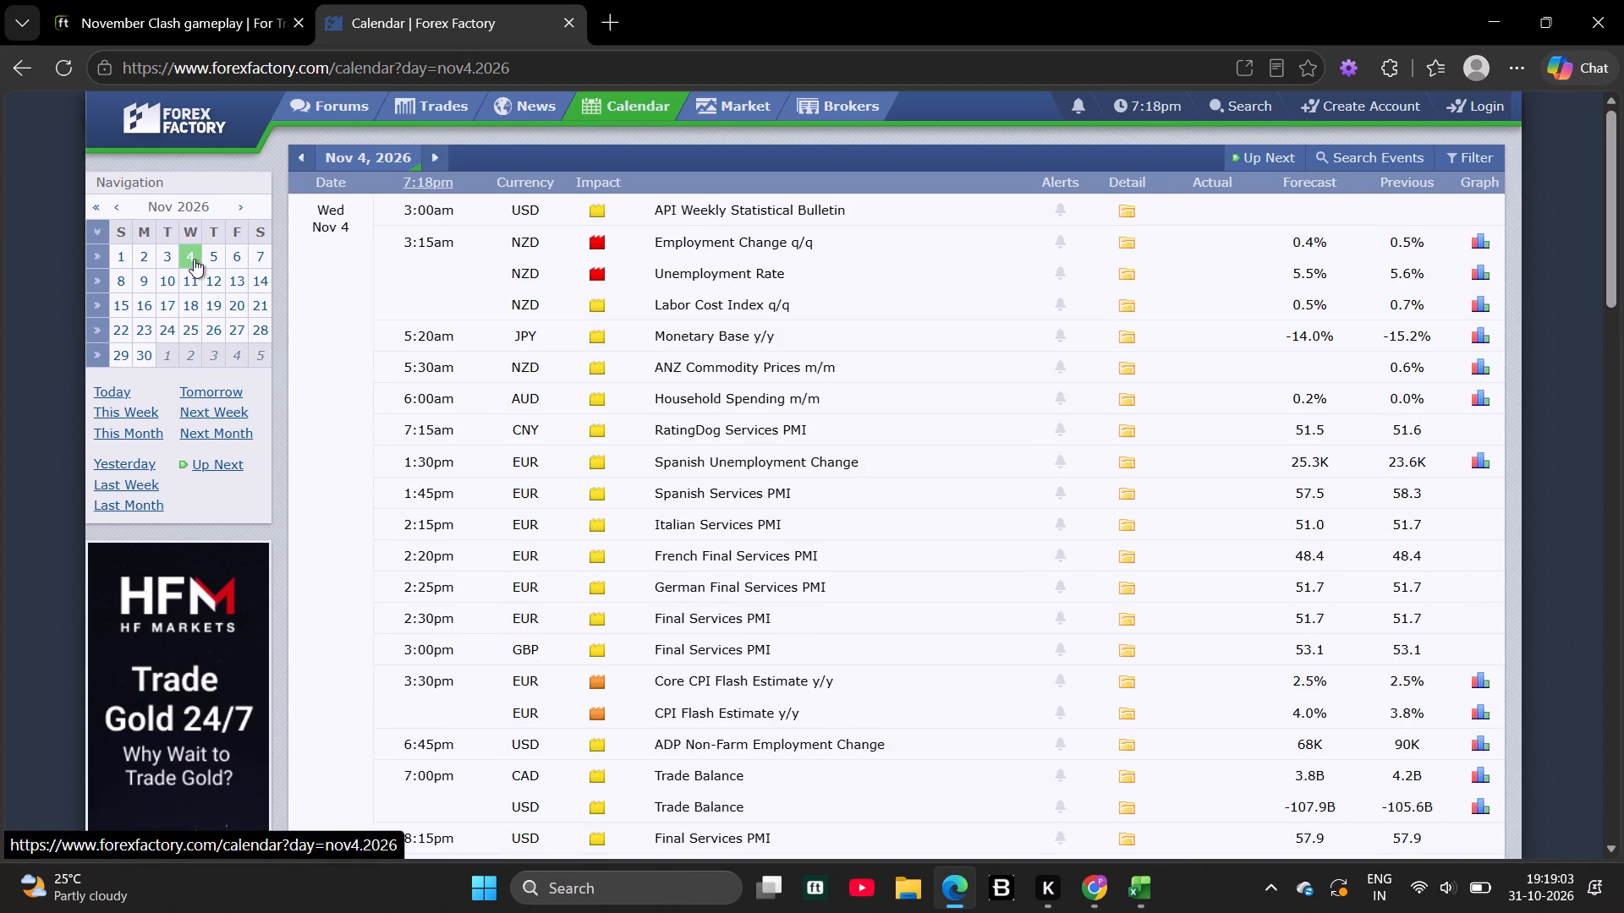
scroll(616, 535, "down", 1)
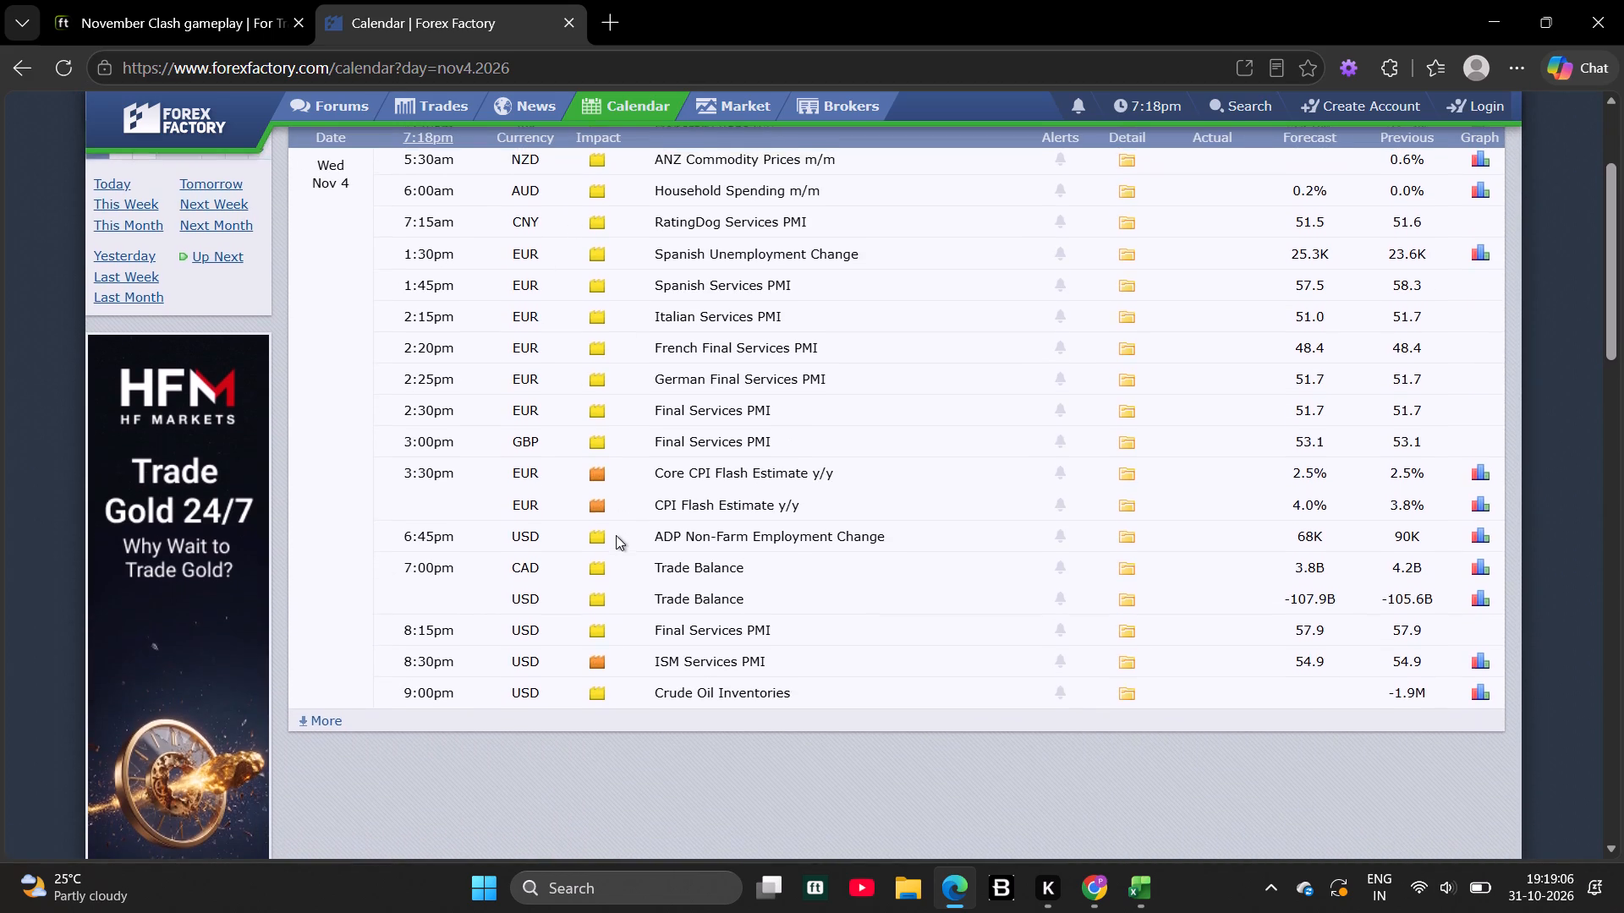
scroll(616, 535, "down", 1)
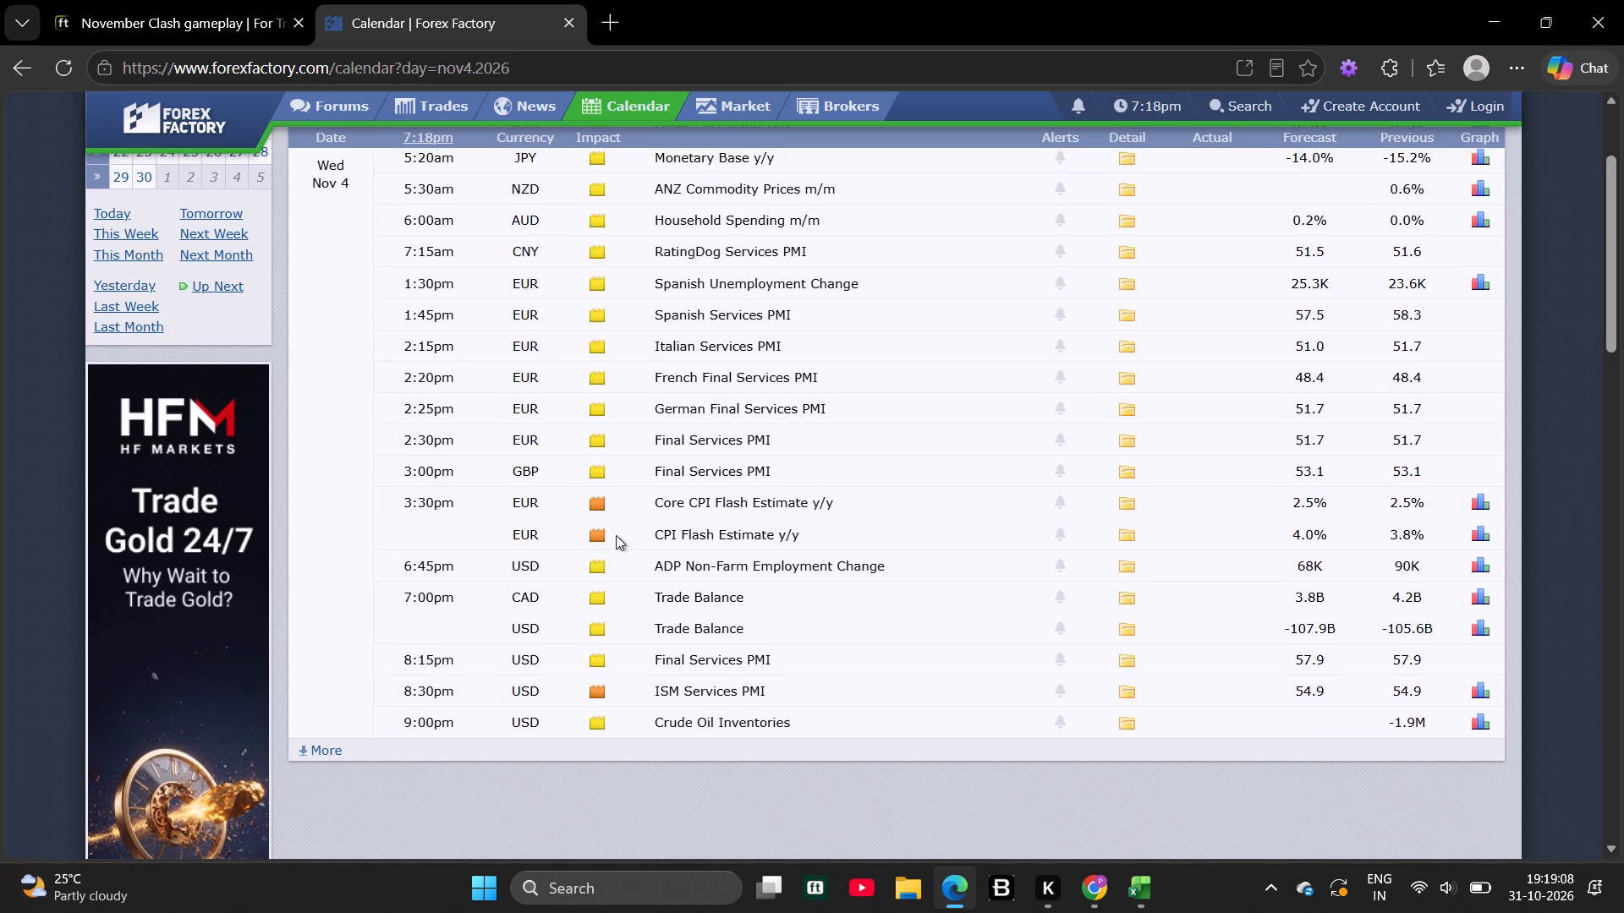
scroll(616, 535, "down", 1)
scroll(616, 535, "up", 2)
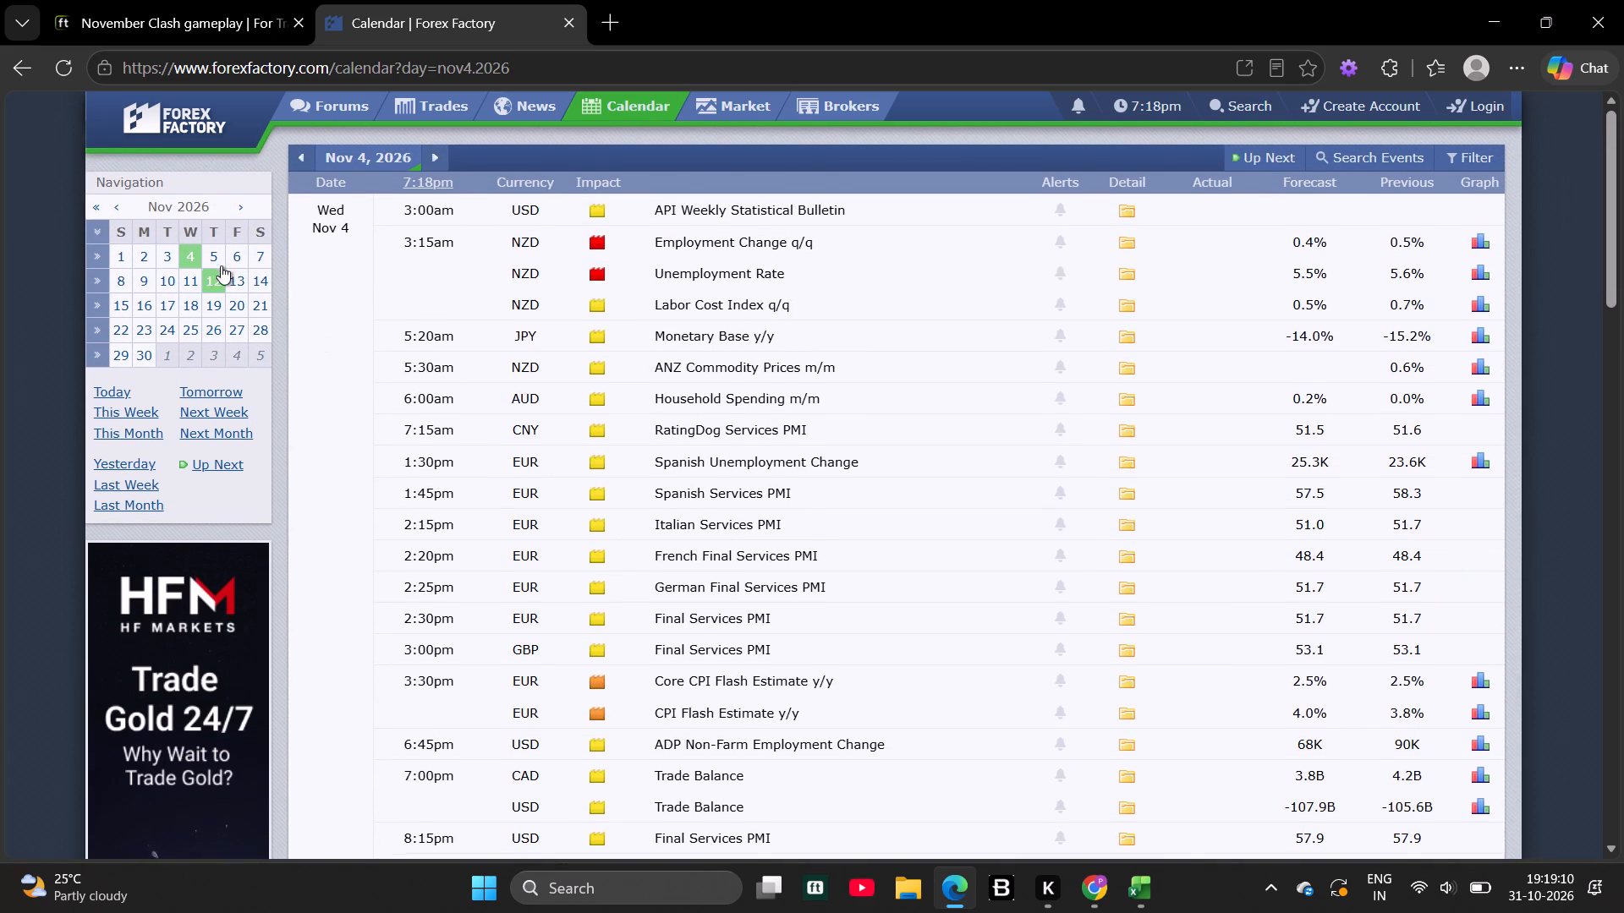
left_click(218, 260)
scroll(607, 526, "down", 1)
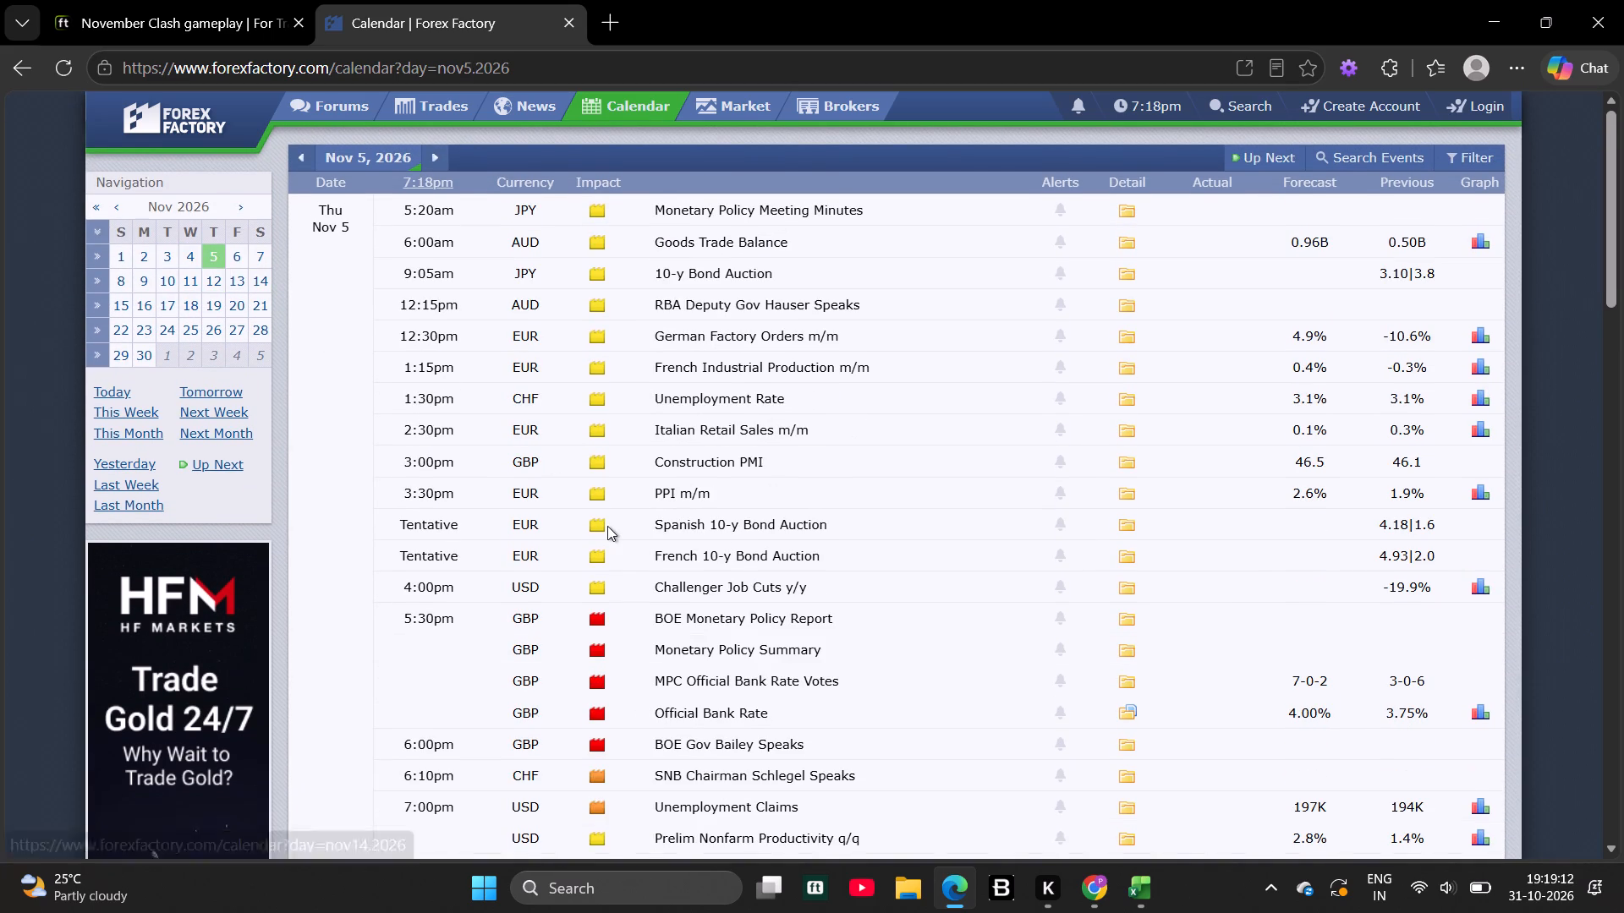
scroll(607, 526, "down", 3)
scroll(607, 526, "up", 1)
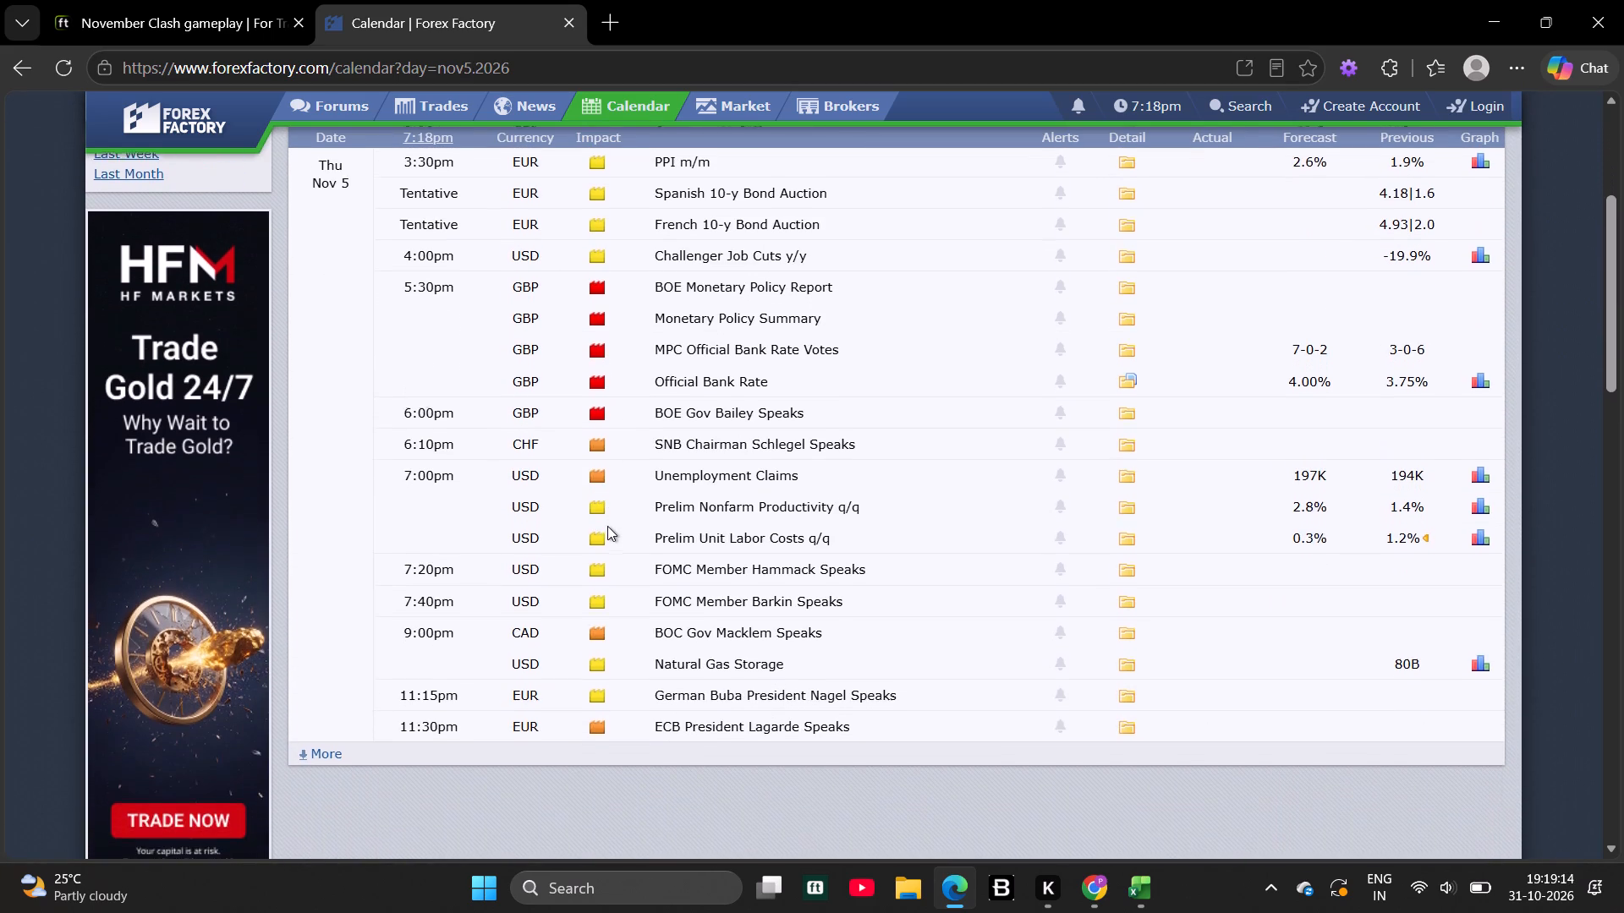
scroll(607, 526, "up", 1)
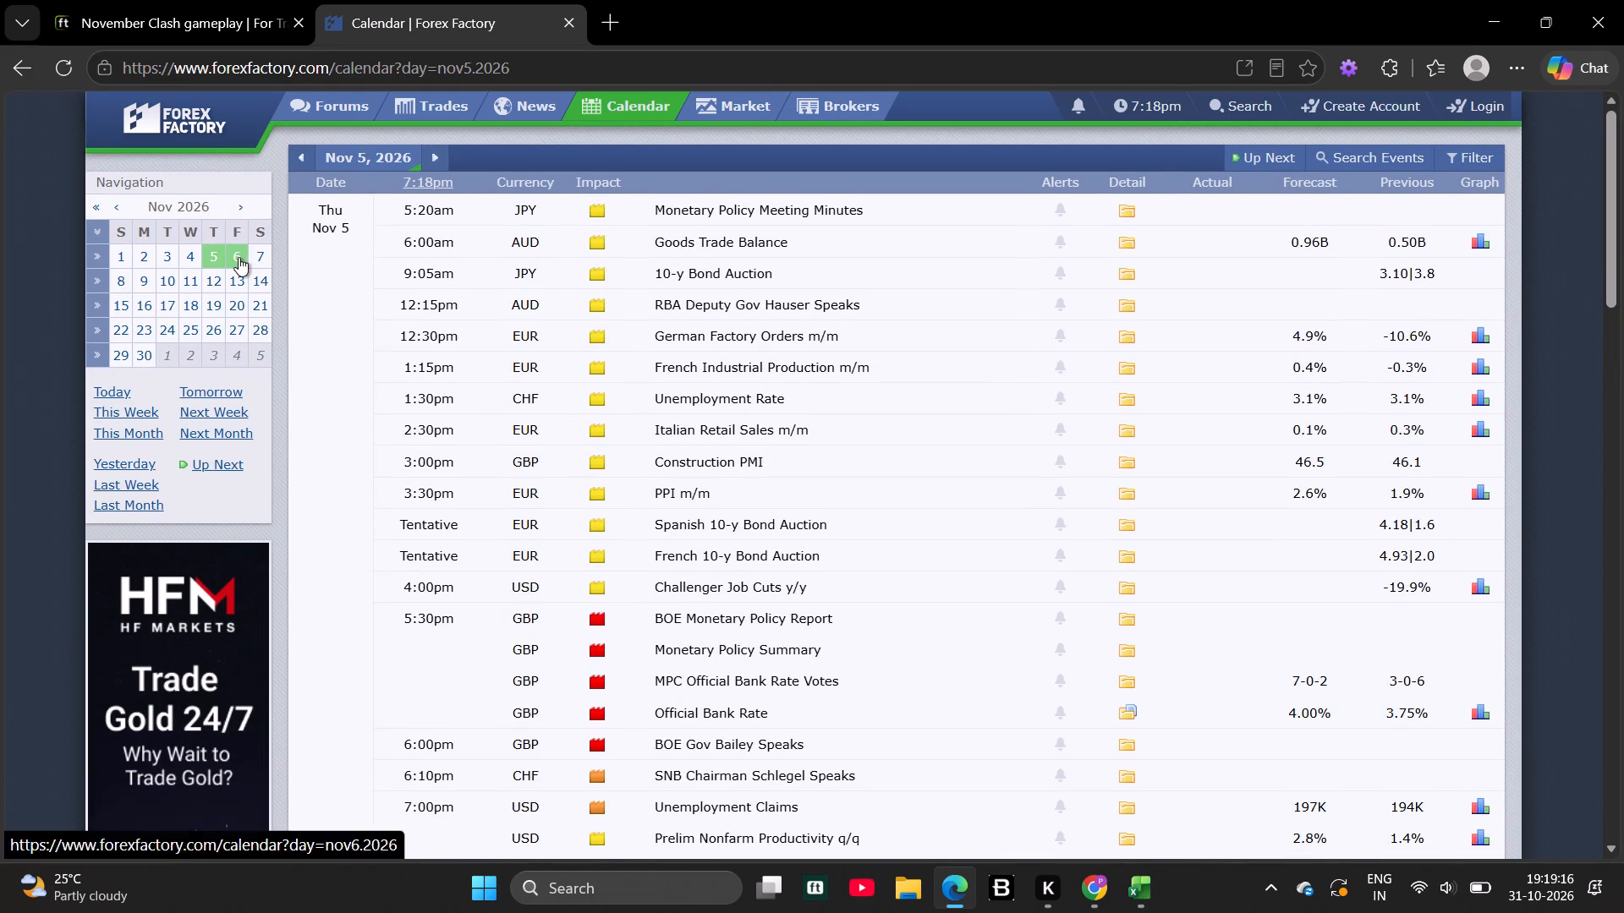
Examine the Forex Factory events for November 6, 2026, highlighting the USD Unemployment Rate entry.
left_click(239, 257)
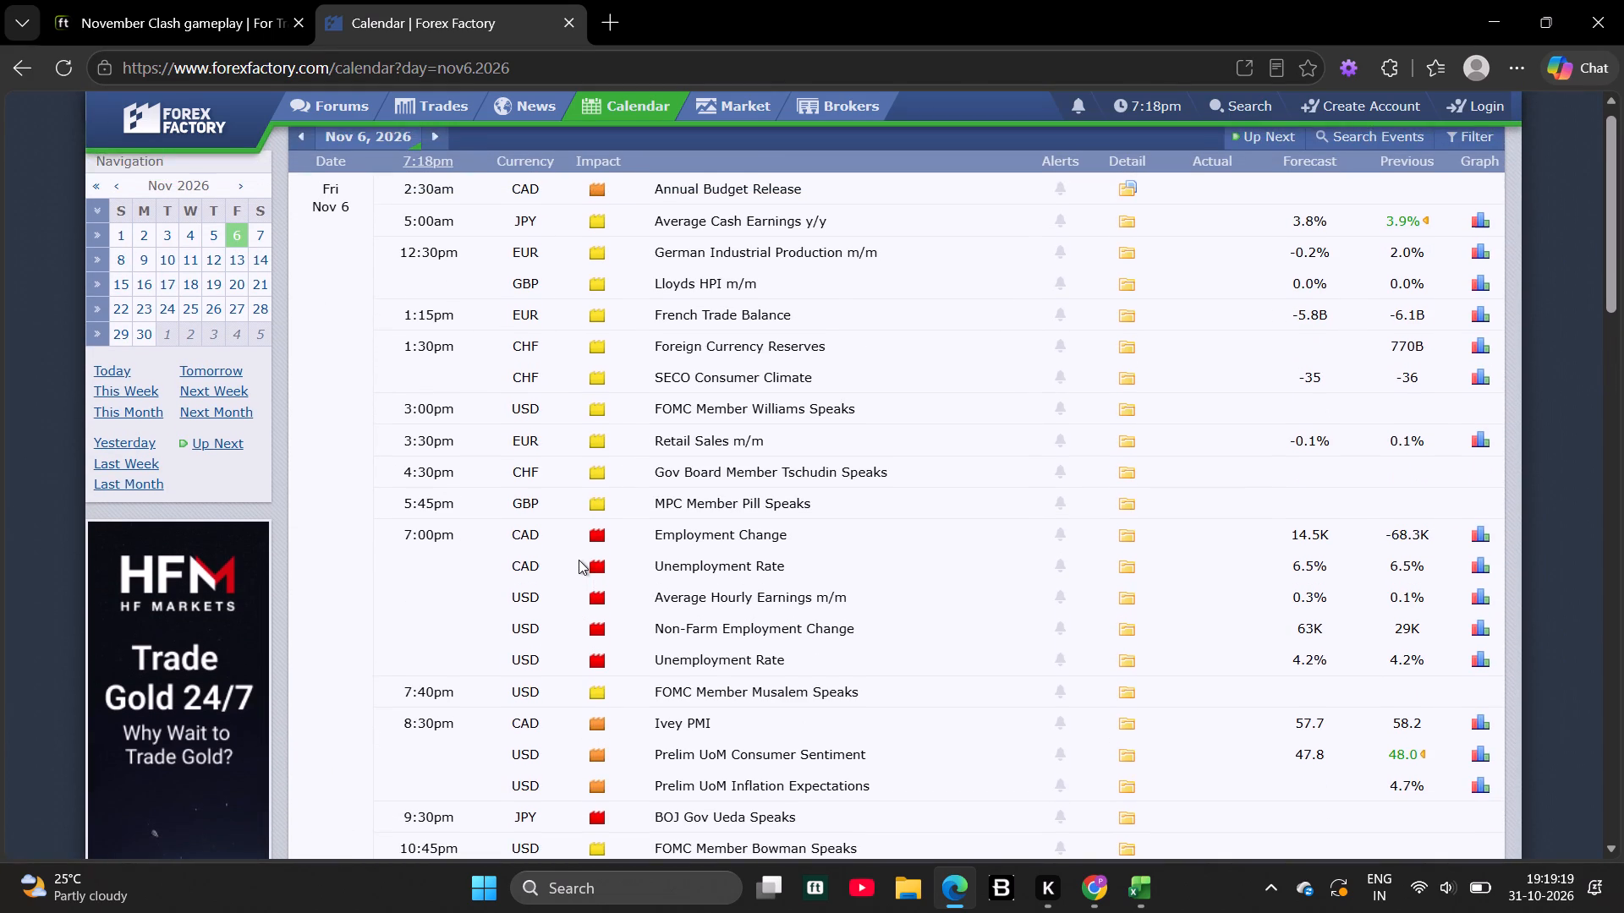
scroll(579, 560, "up", 1)
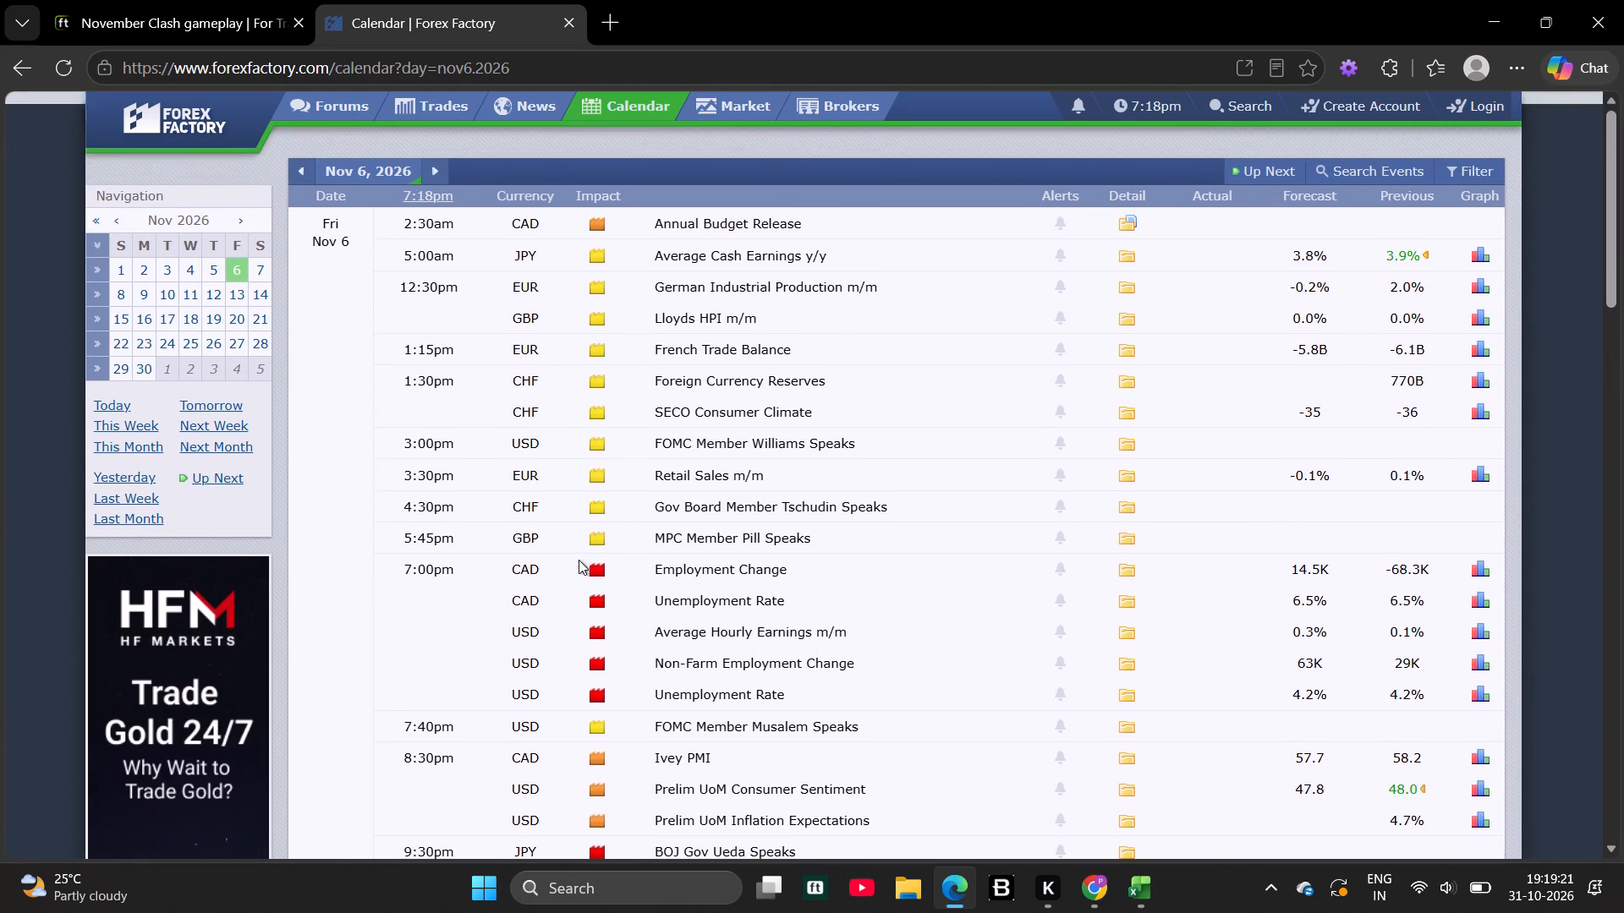
scroll(579, 560, "up", 1)
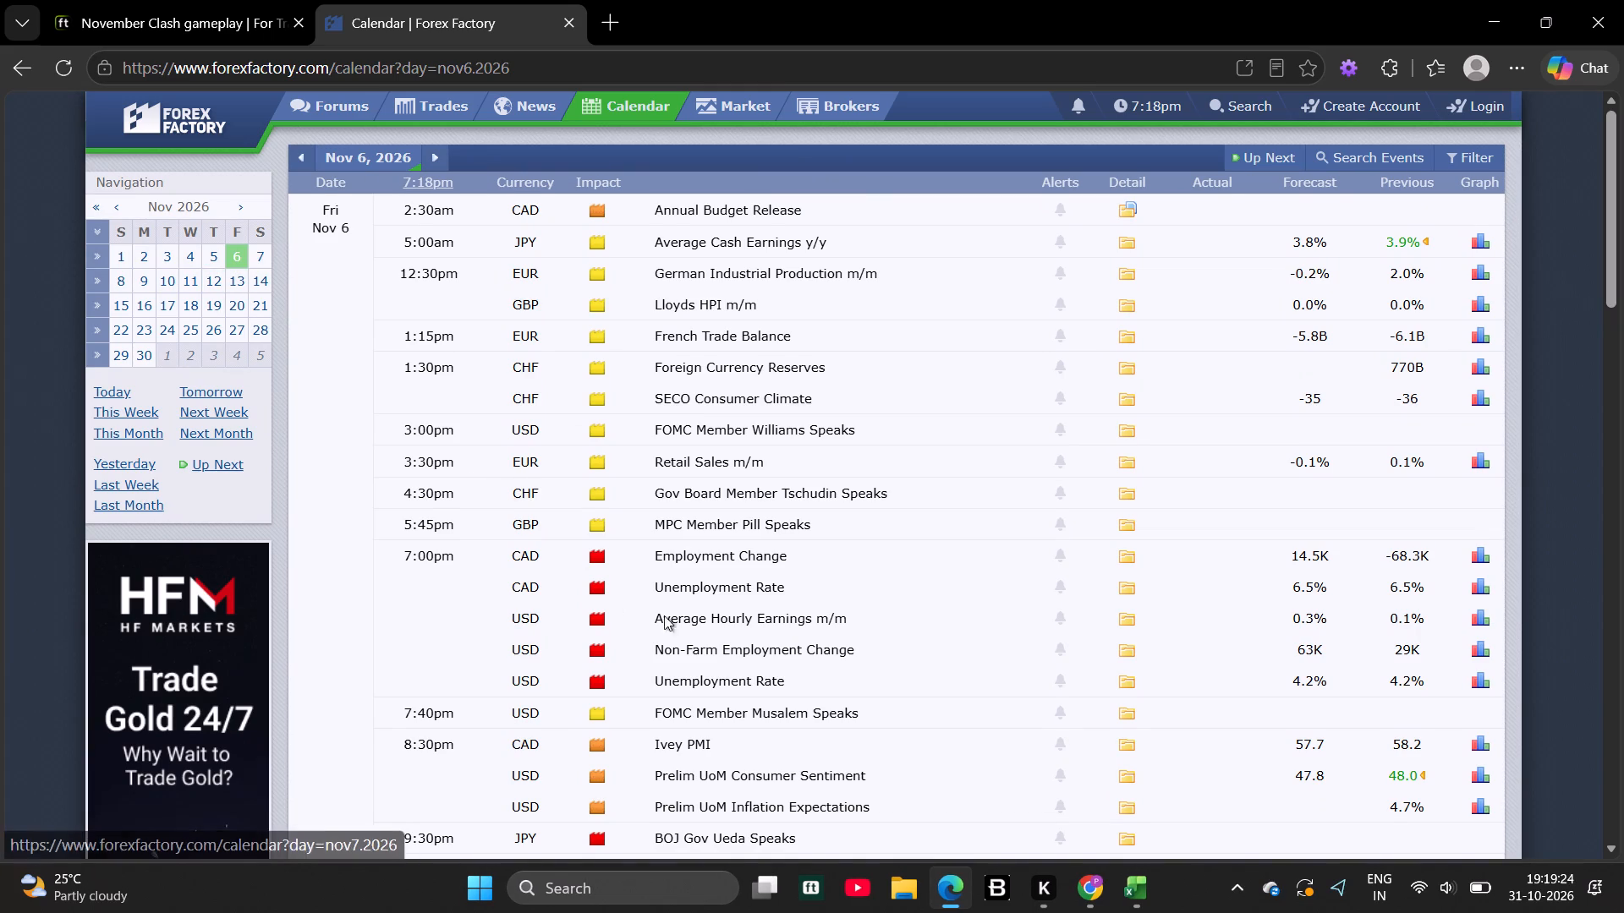
scroll(846, 648, "down", 1)
scroll(846, 648, "up", 1)
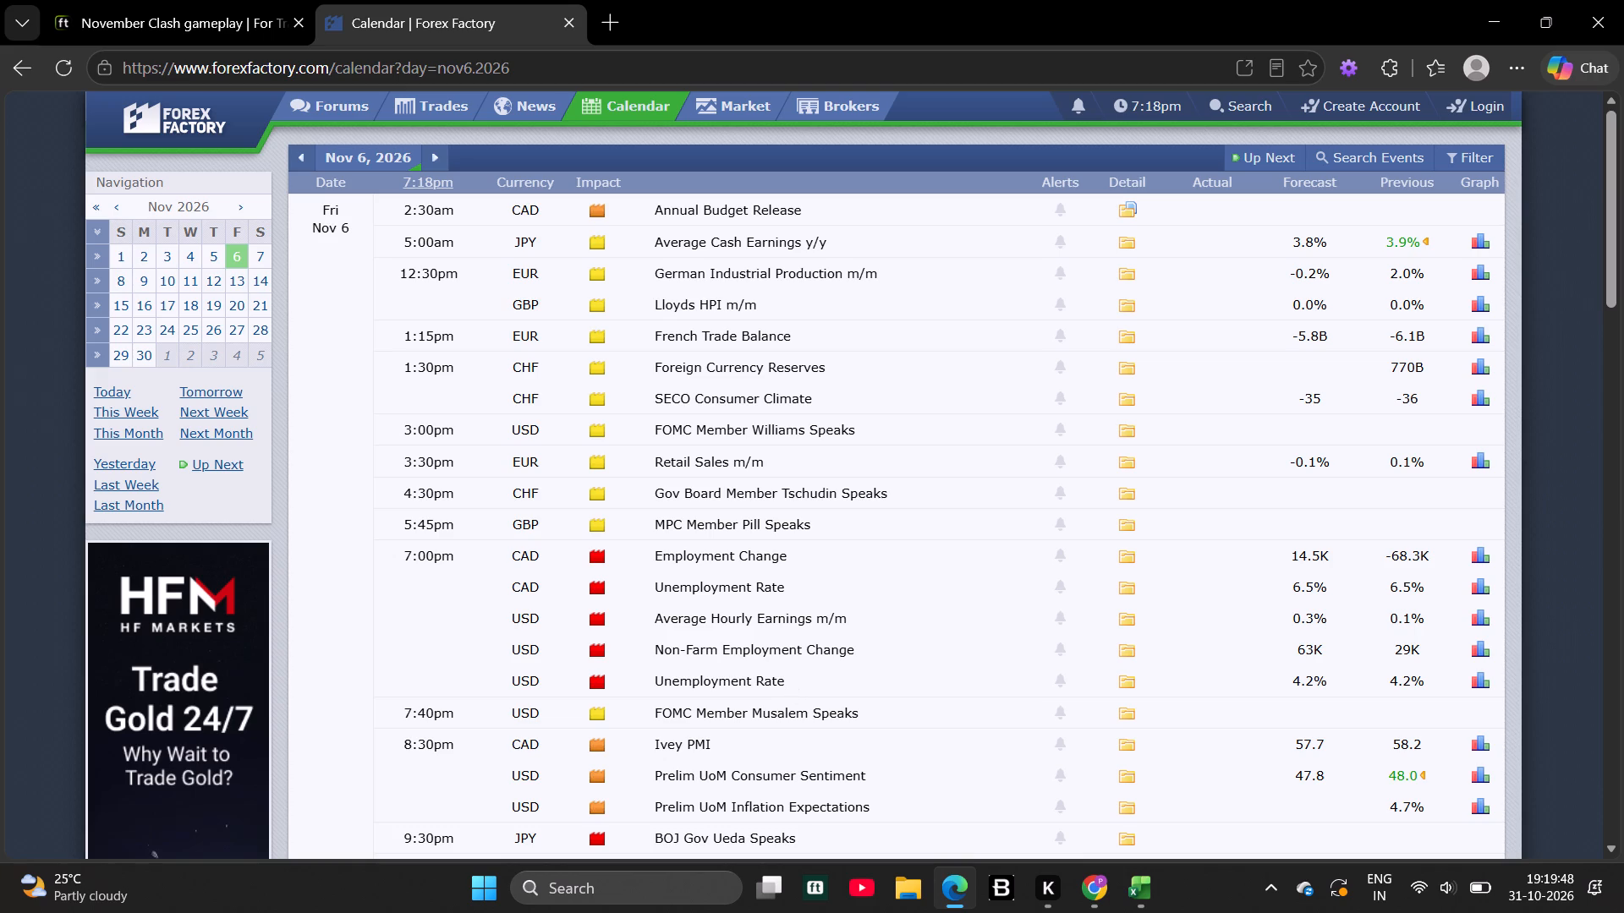
left_click_drag(785, 683, 664, 683)
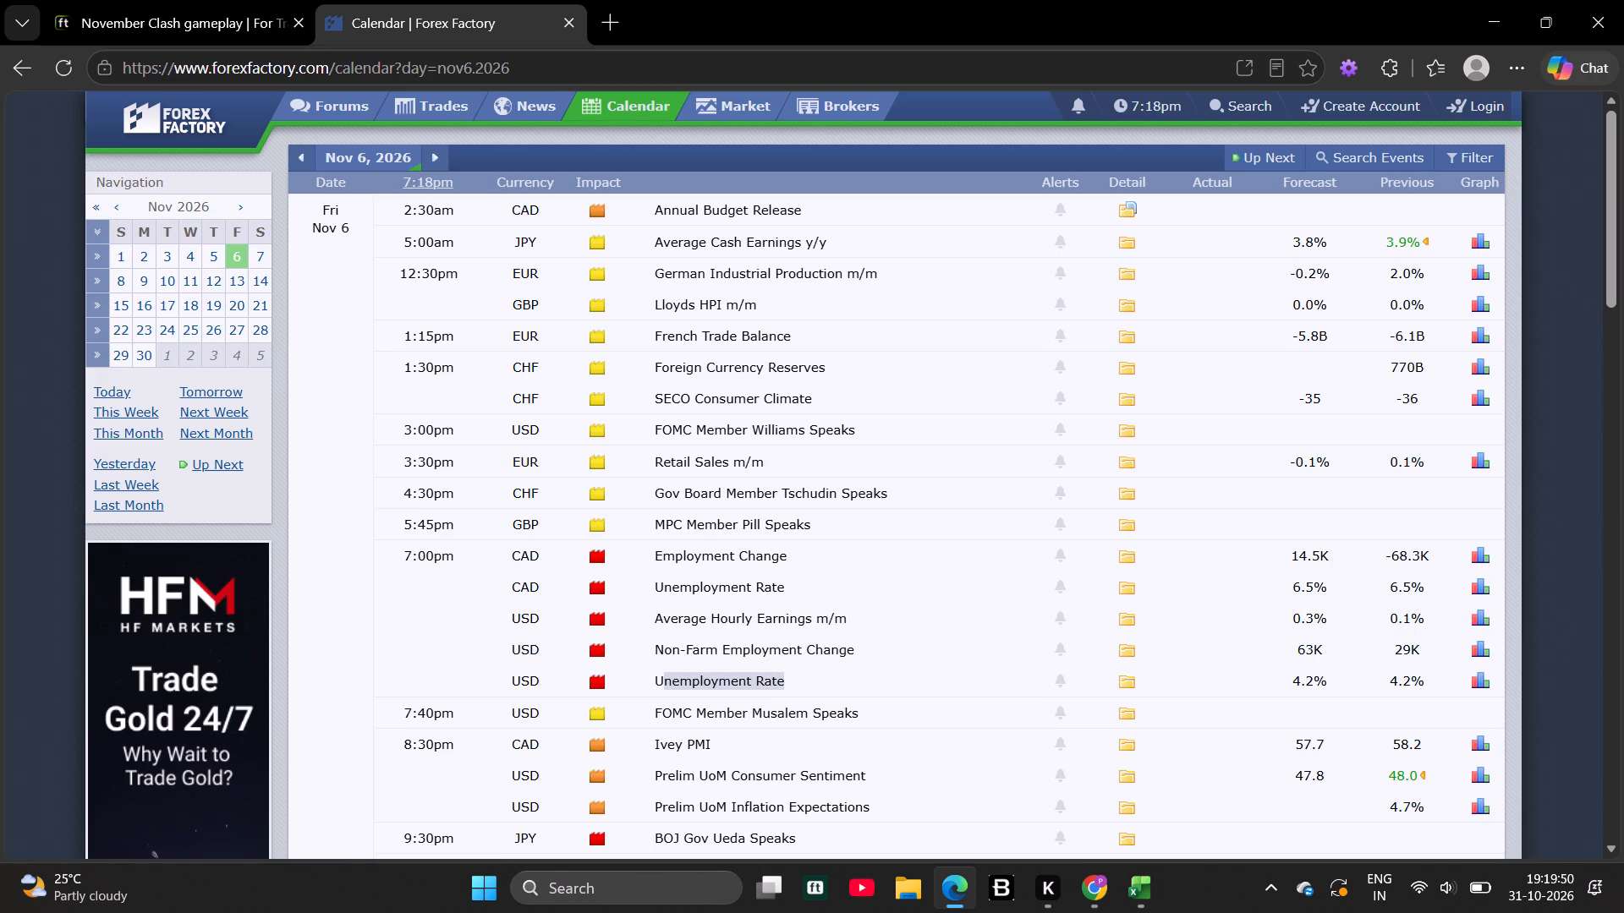
left_click_drag(664, 683, 661, 683)
left_click(782, 678)
Switch to Excel and view the monthly prop firm table, deselecting the Aqua Funded row.
left_click(1126, 896)
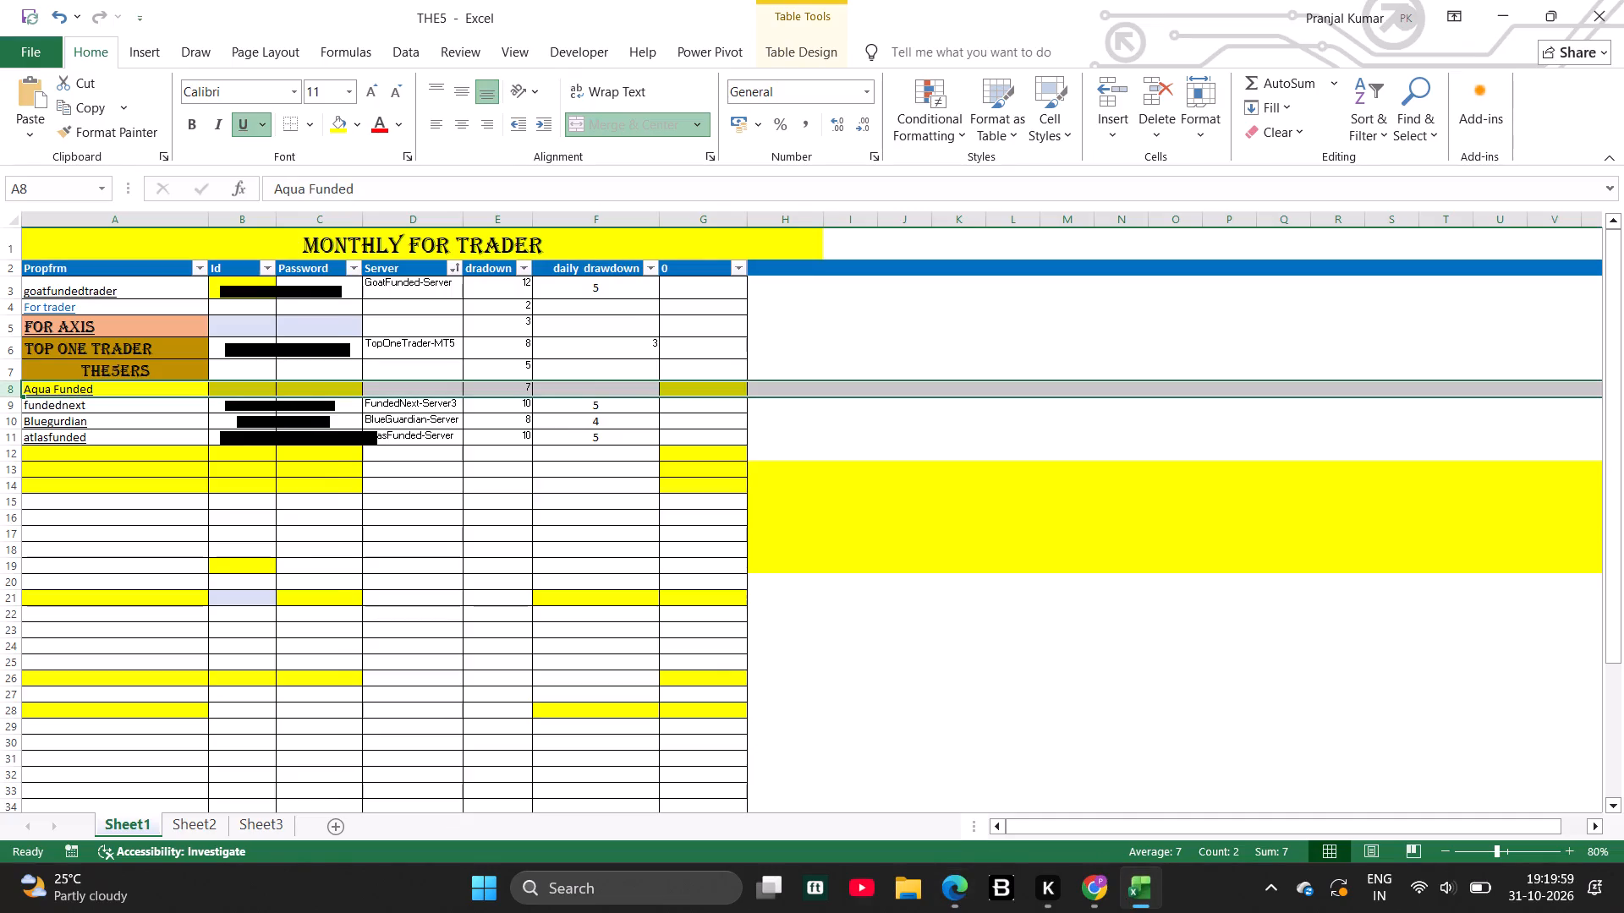
left_click(457, 530)
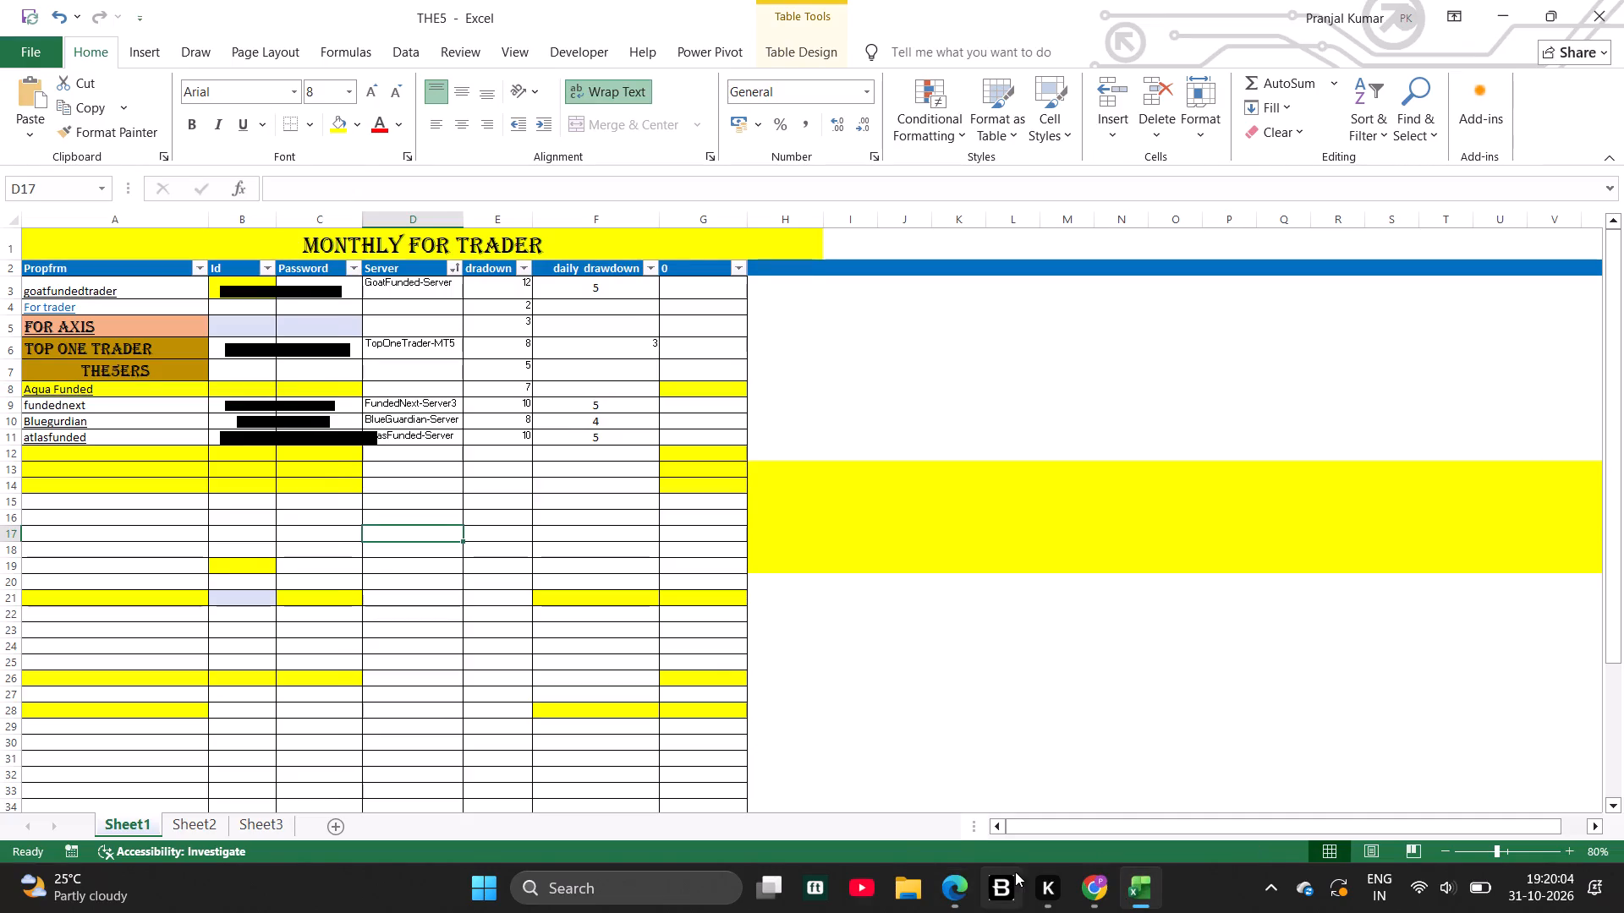
Switch to Chrome and open The5ers Trader Hub in a new browser tab.
left_click(1087, 890)
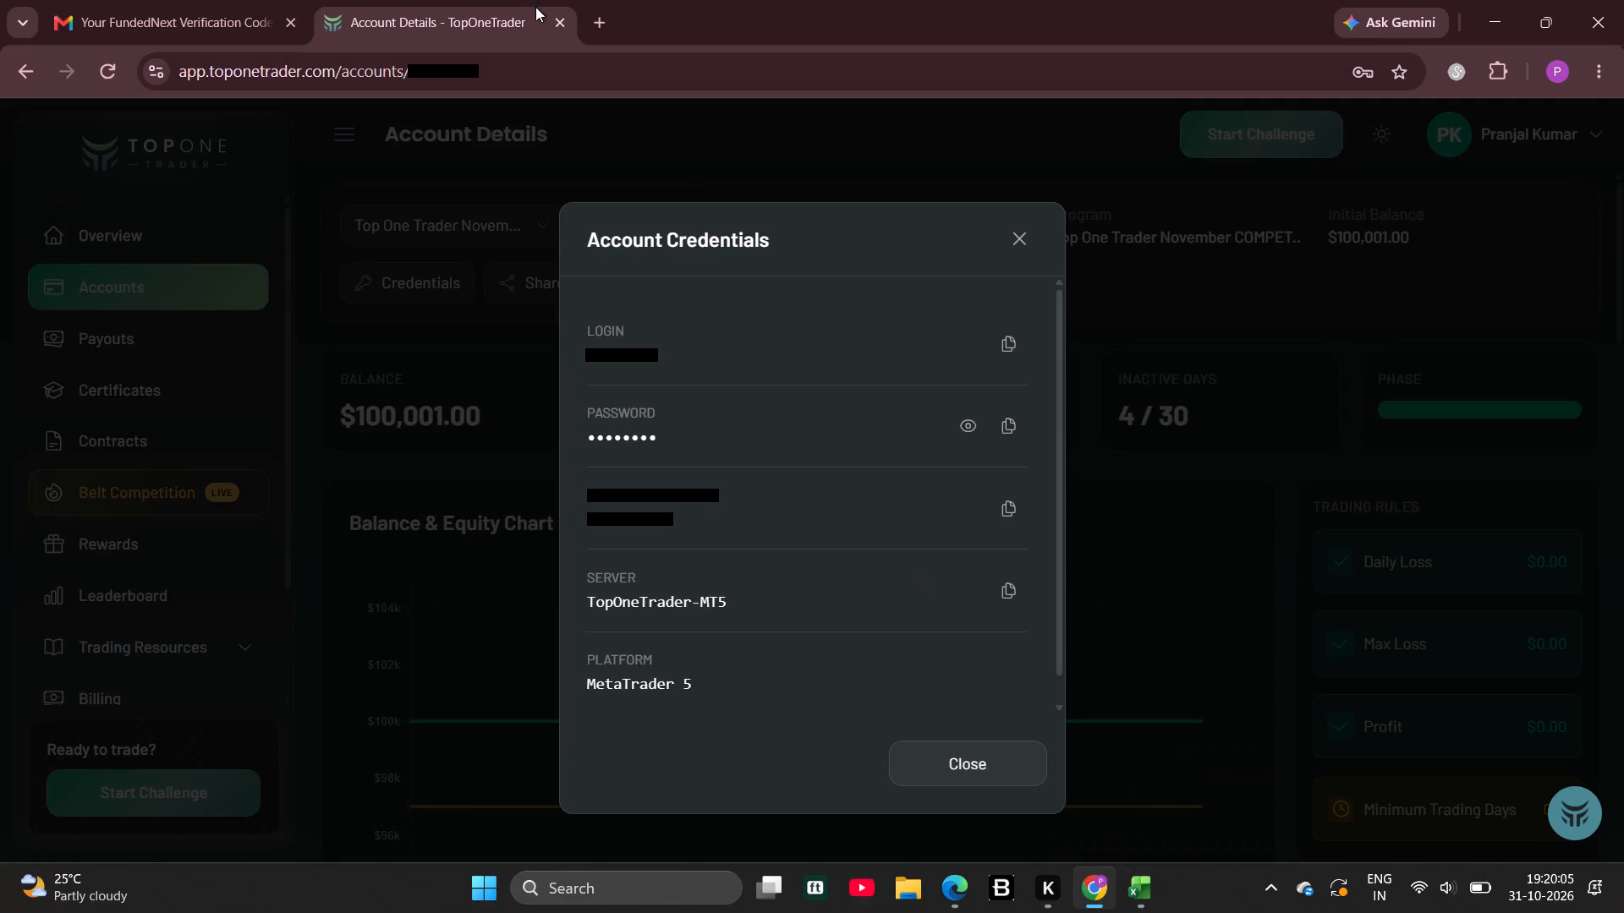
left_click(590, 7)
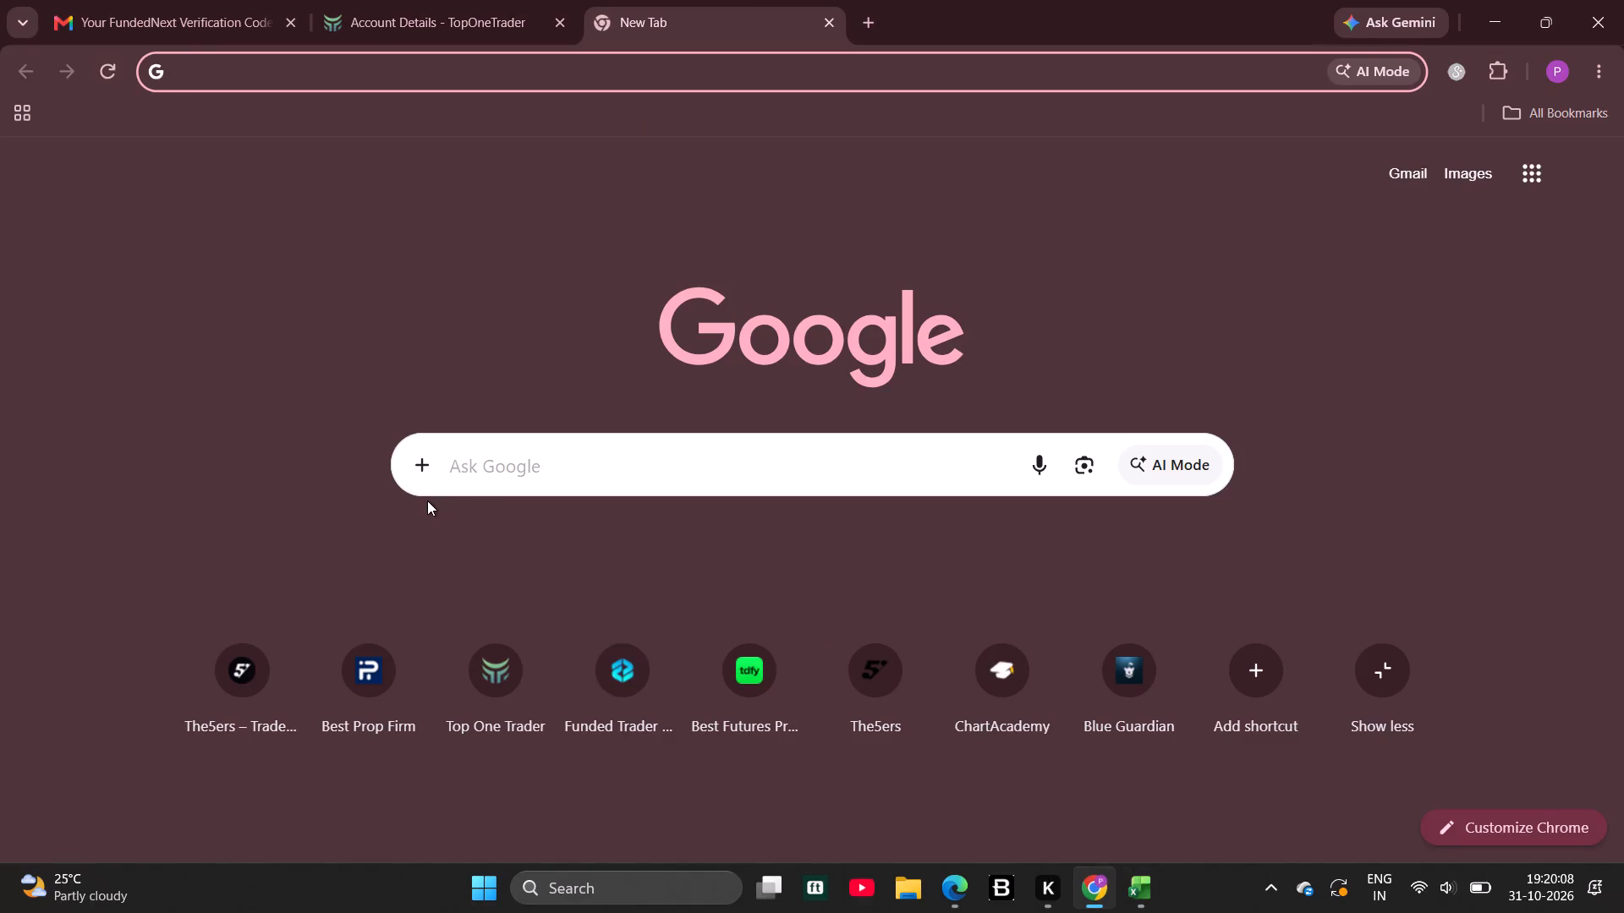
left_click(254, 686)
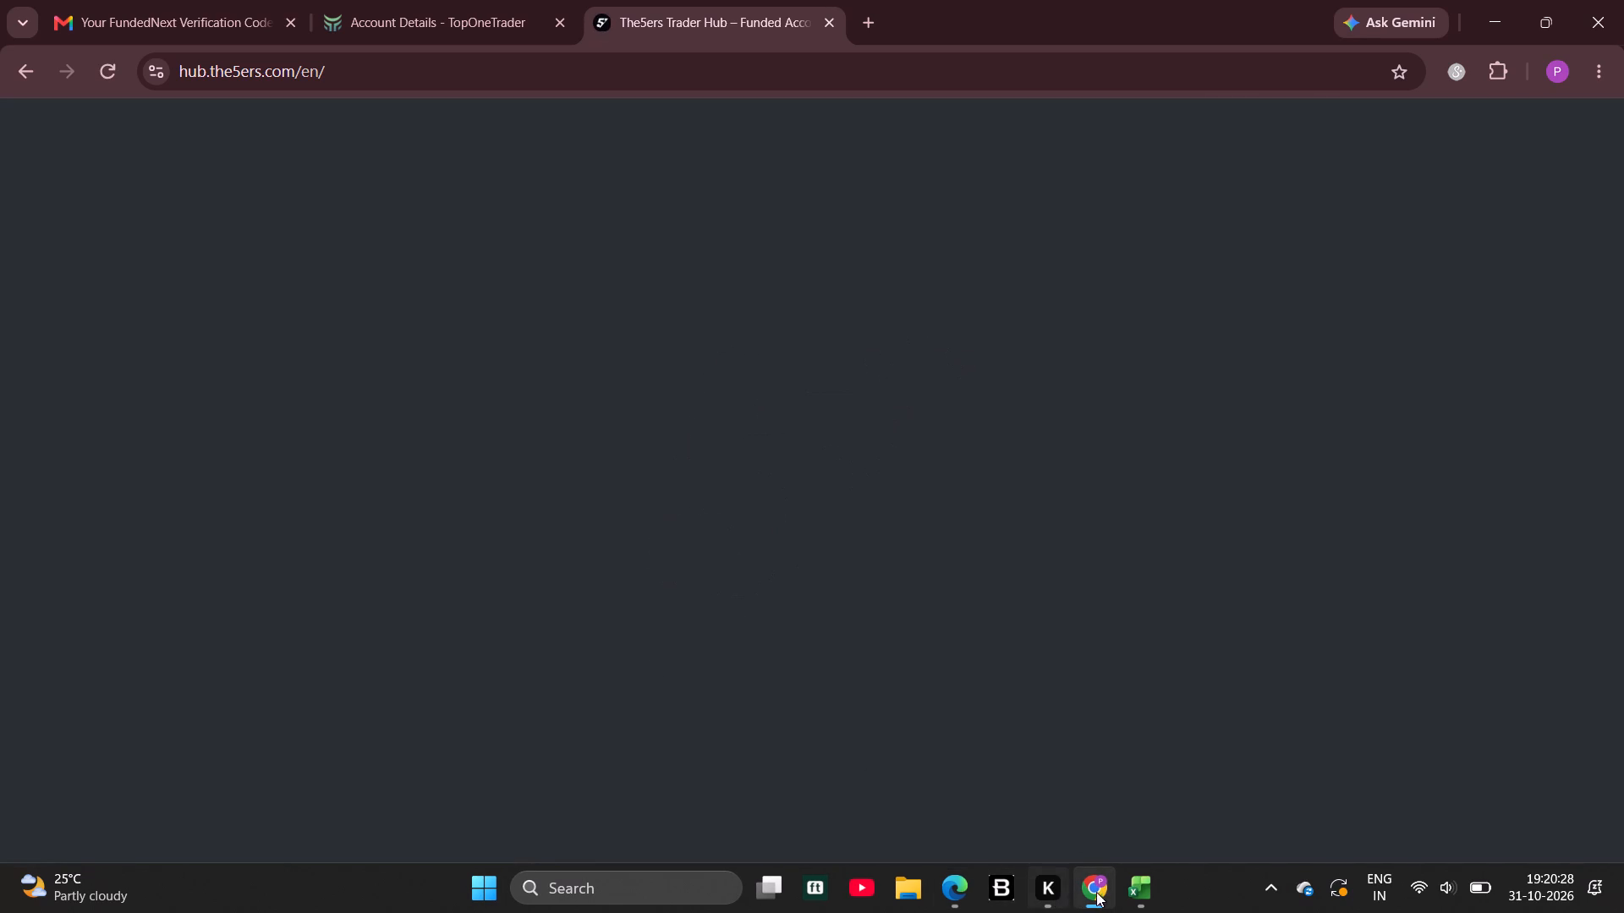
Switch back to the THE5 workbook in Excel.
left_click(1132, 894)
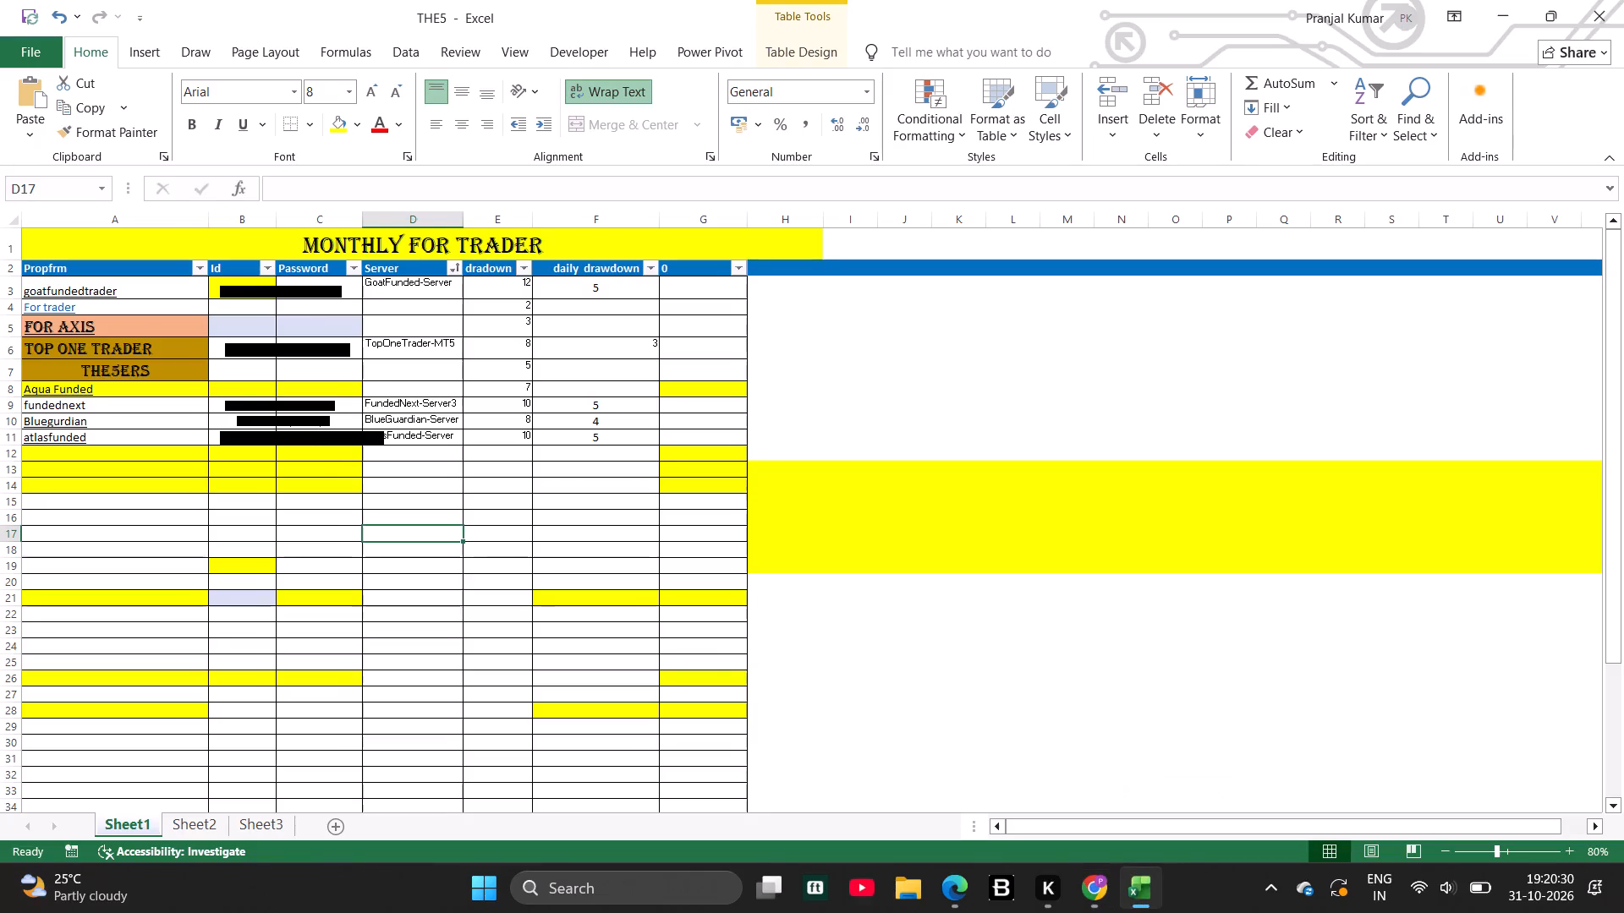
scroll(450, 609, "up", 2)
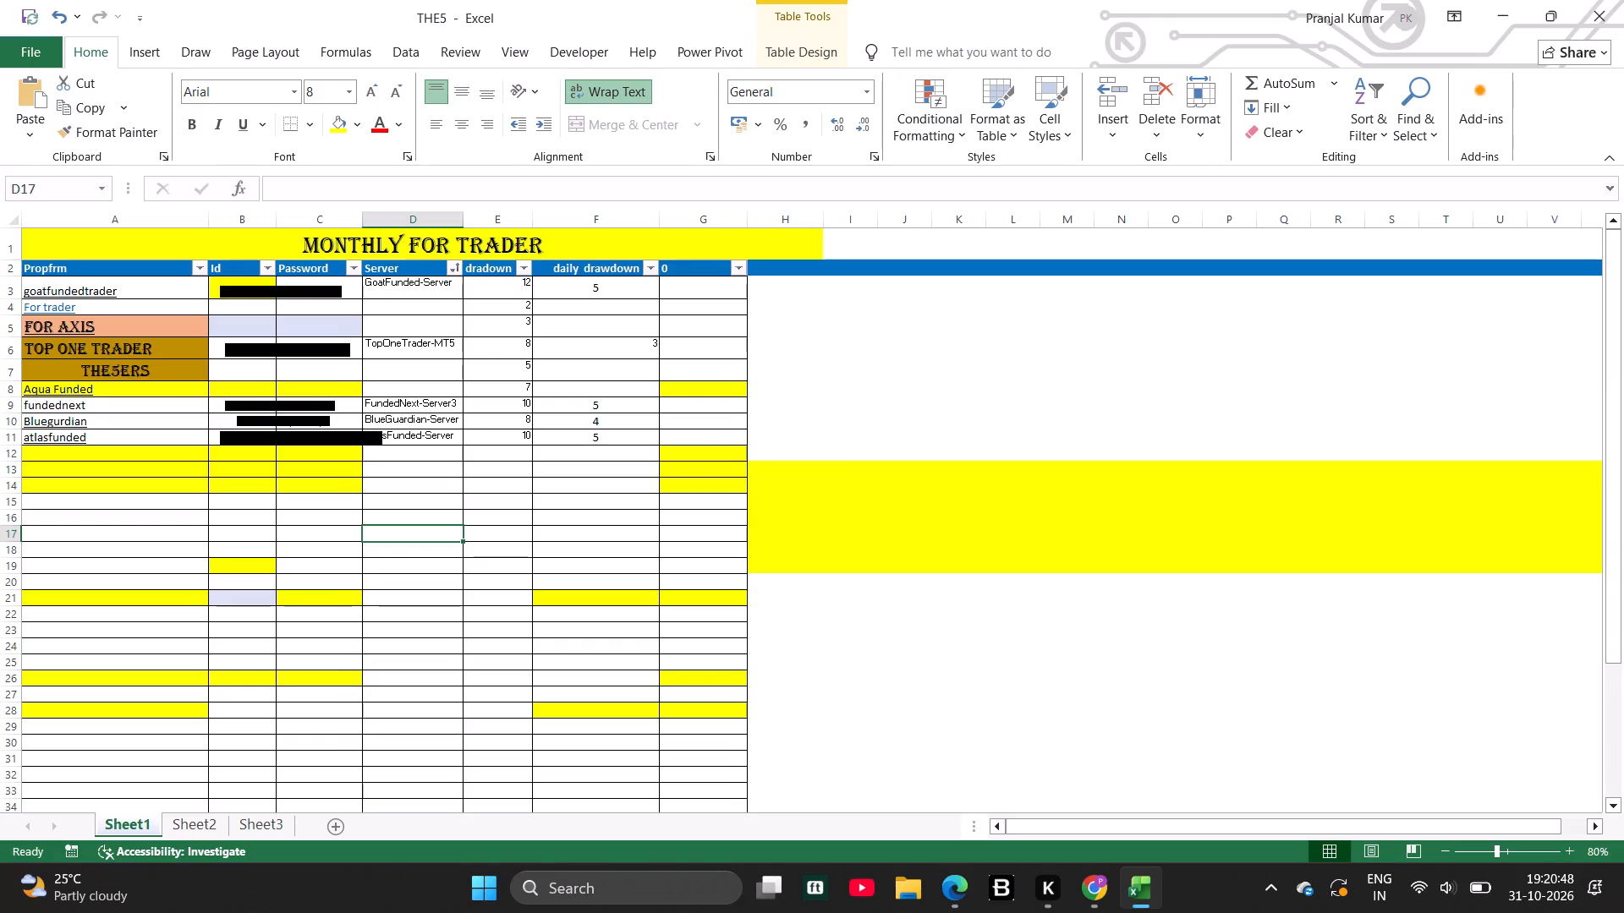
Lower the display brightness slightly in the Windows quick settings and return to the workbook.
left_click(1446, 896)
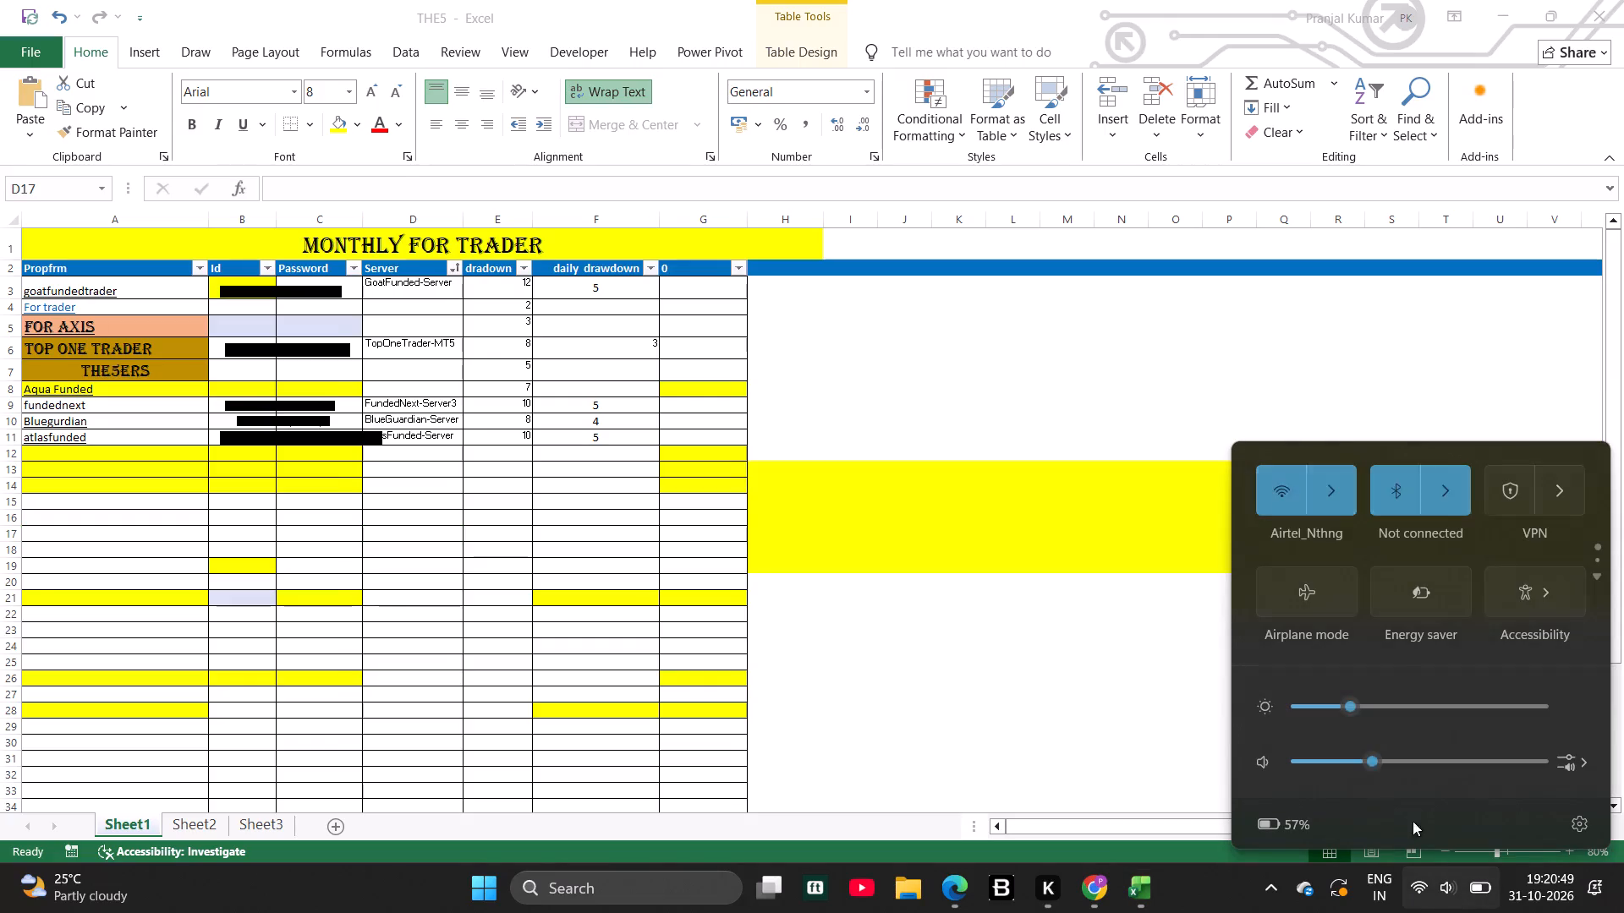
left_click(1325, 712)
left_click(1049, 631)
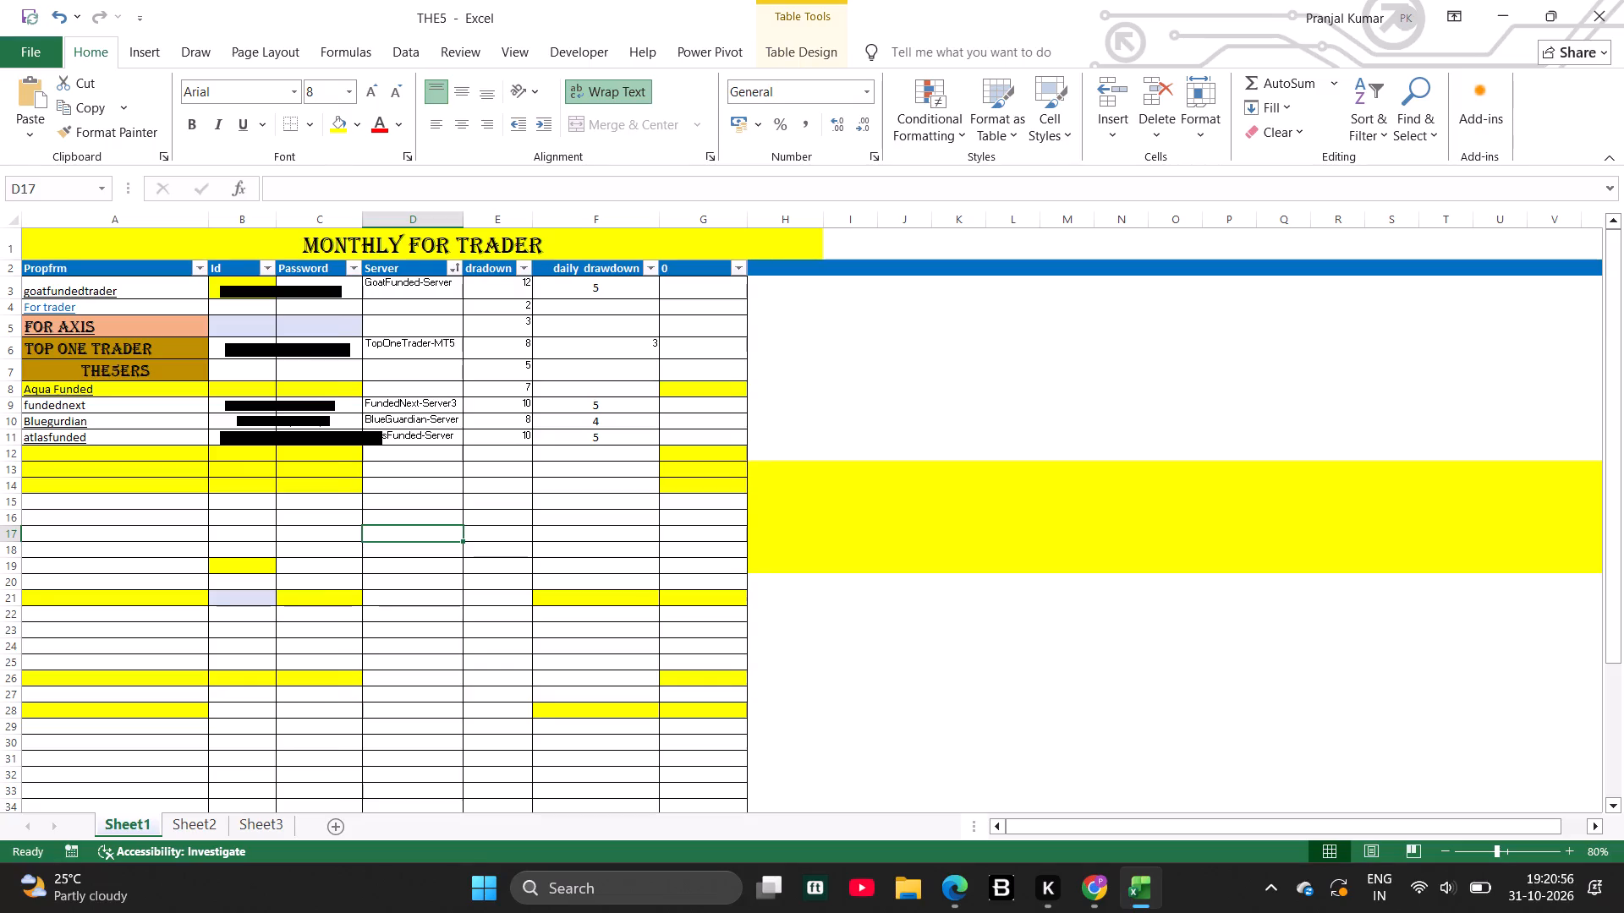
Set both the drawdown and the daily drawdown of the For trader row to 10.
left_click(498, 309)
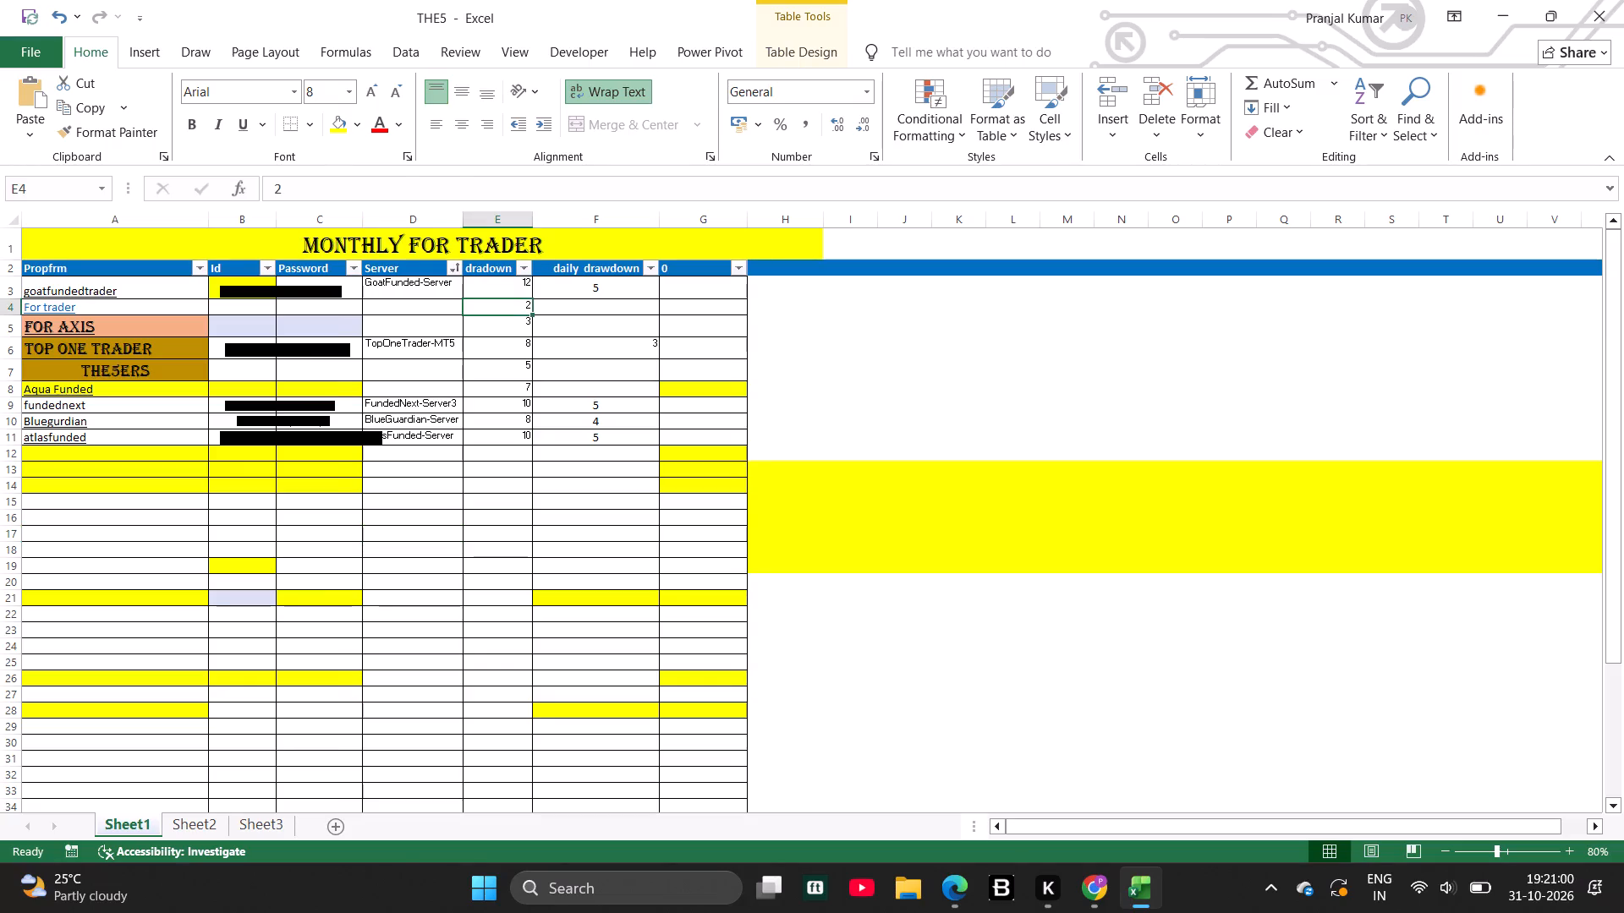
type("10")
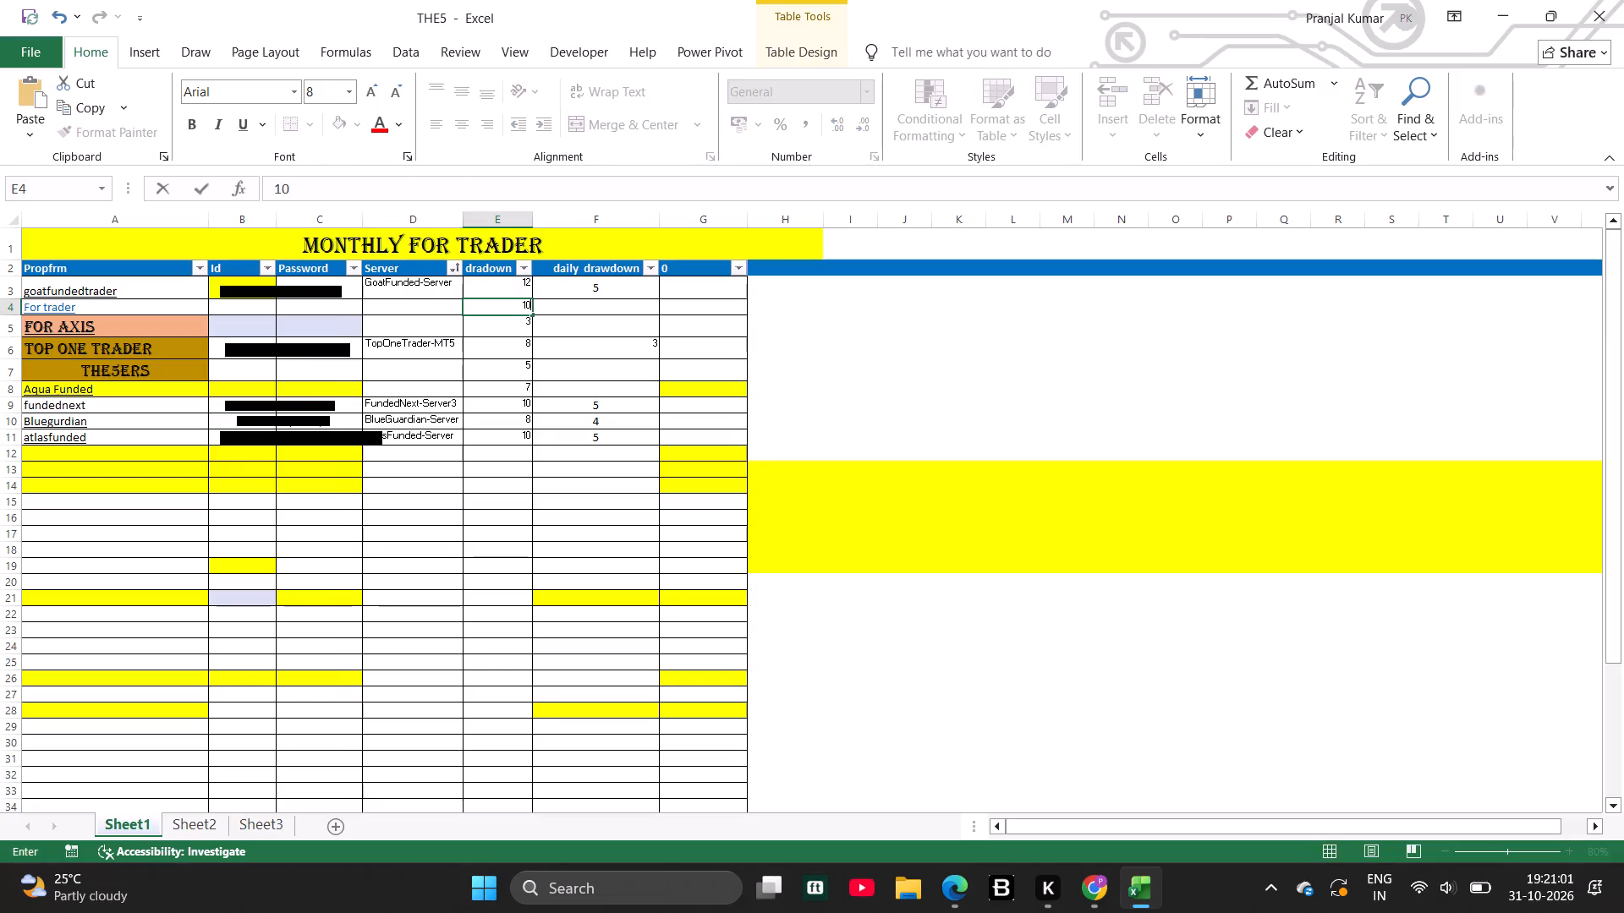
left_click(554, 309)
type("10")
left_click(573, 424)
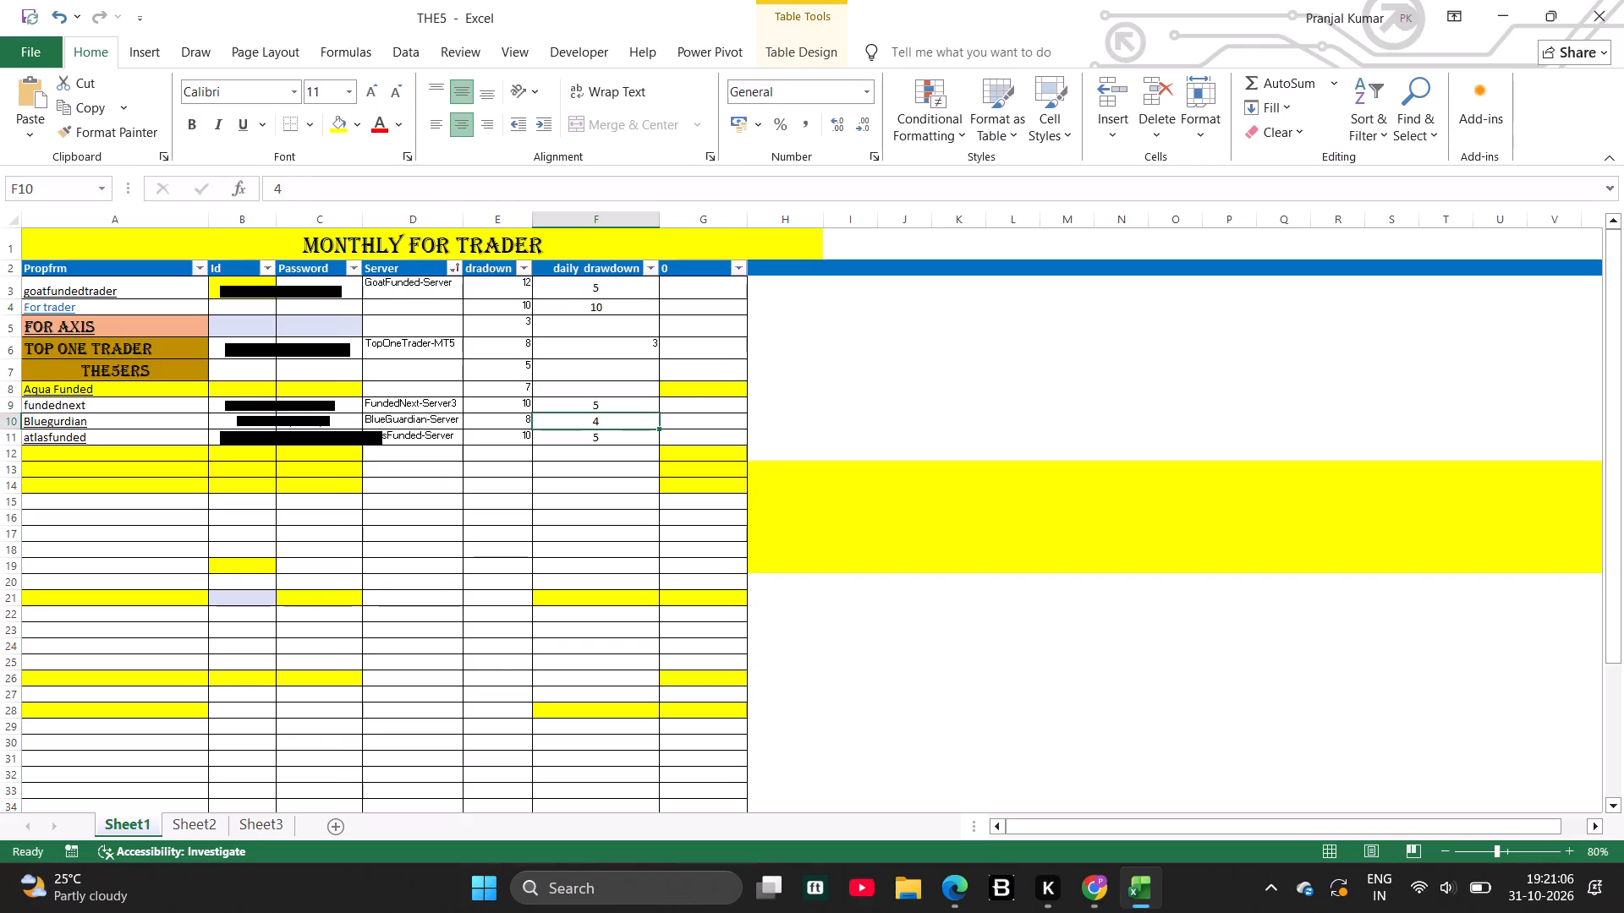
left_click(623, 546)
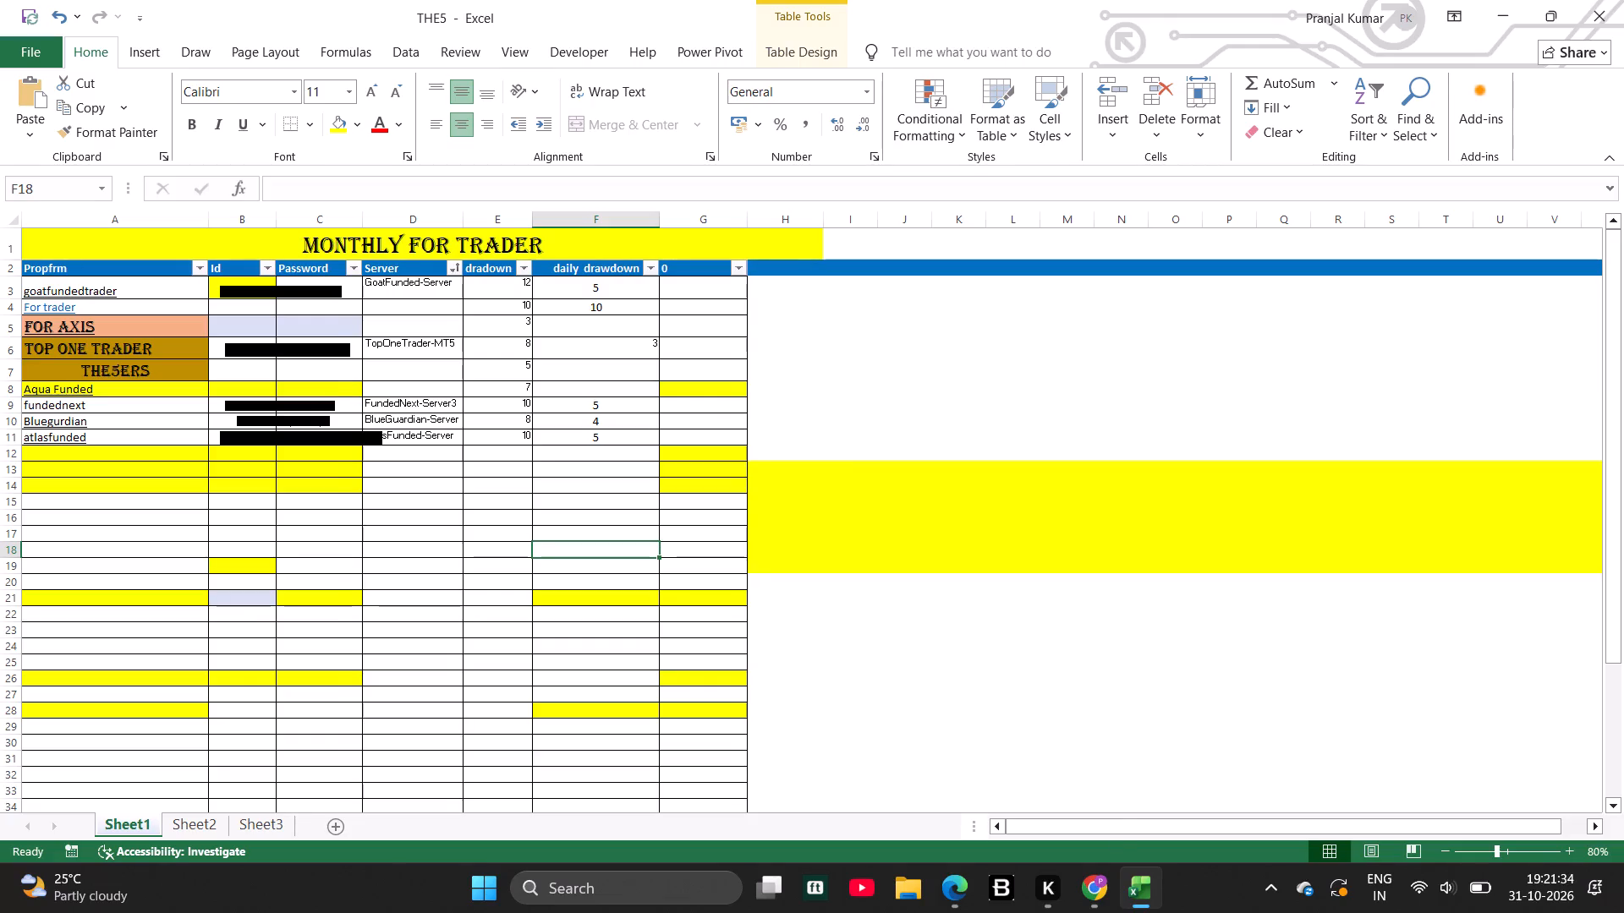
Switch to Edge, open the Blueberry Funded website in a new browser tab and go to its login page.
left_click(964, 886)
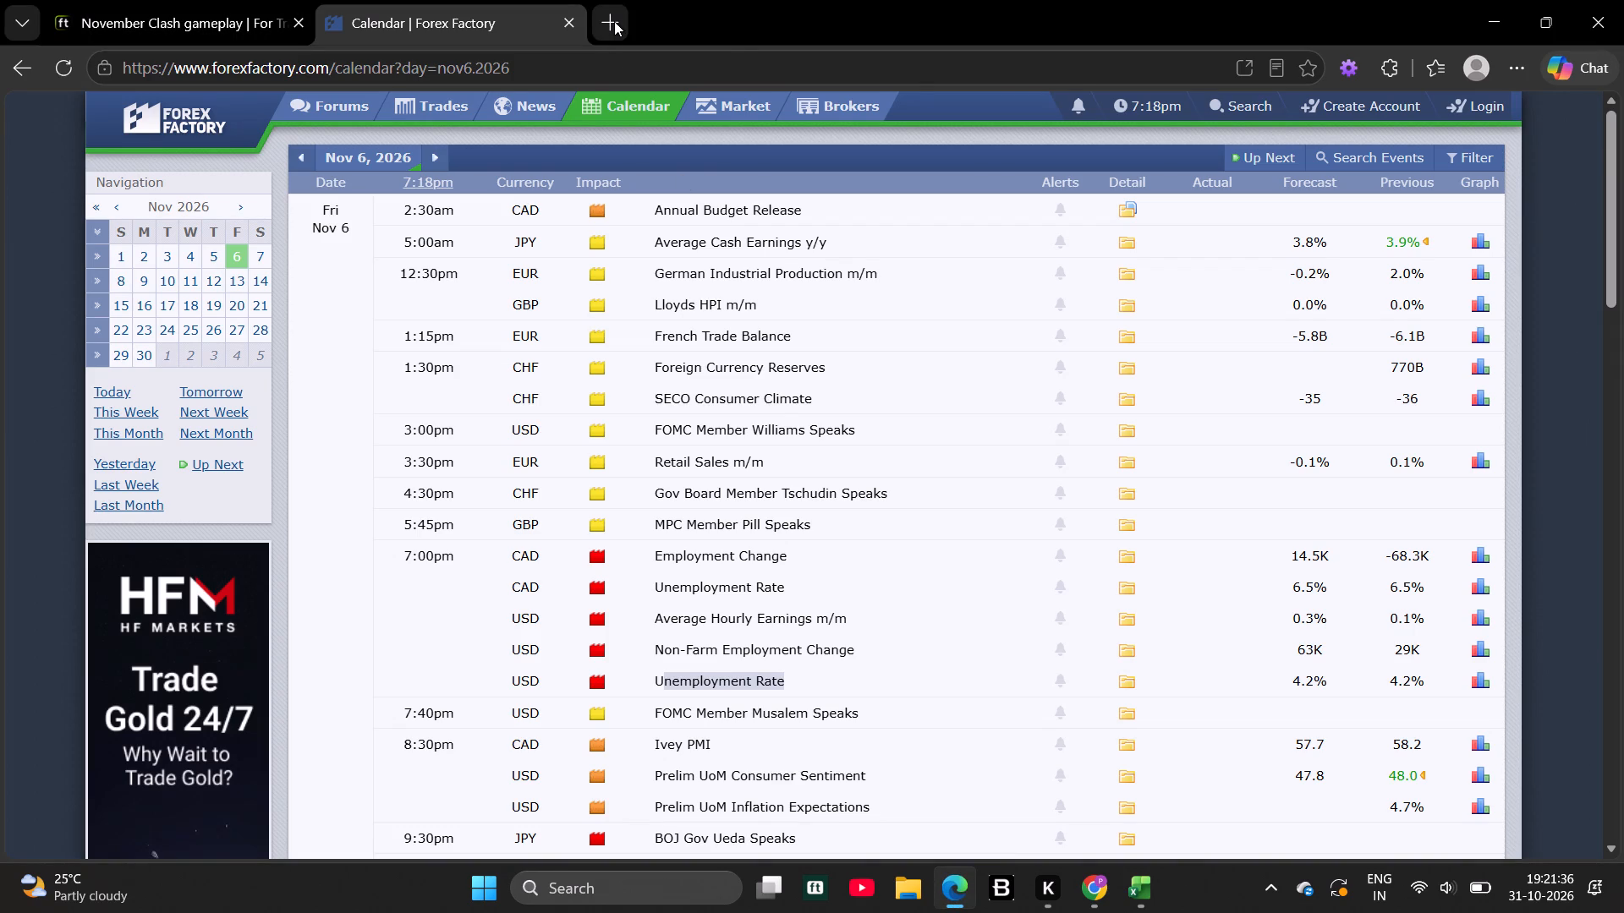
left_click(614, 21)
type("blu")
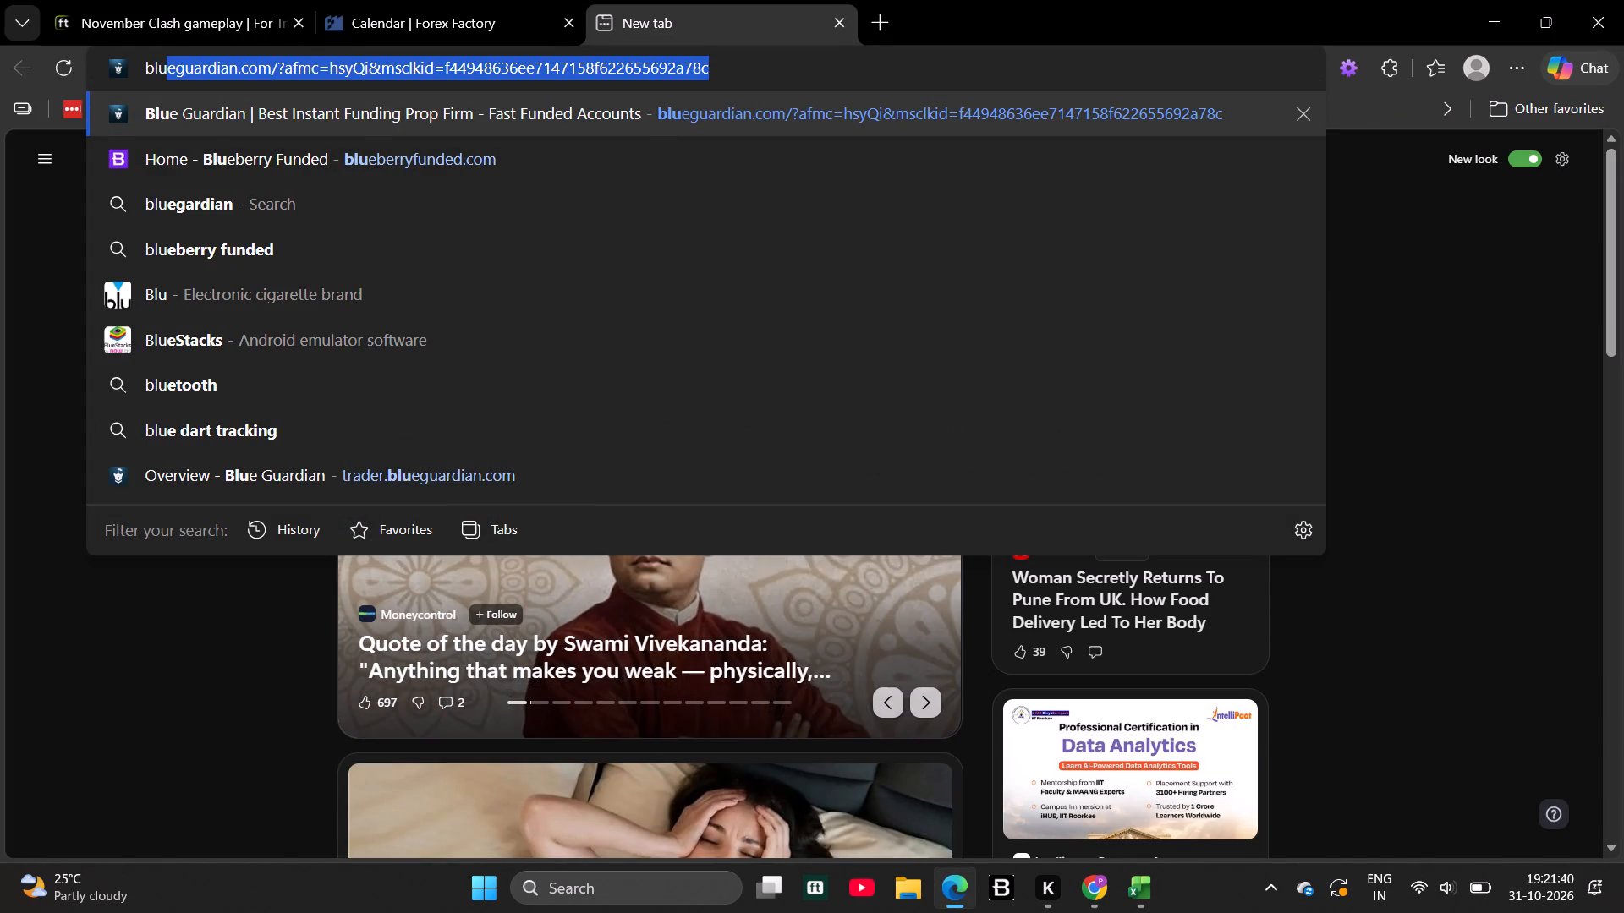
key("Down")
key("Return")
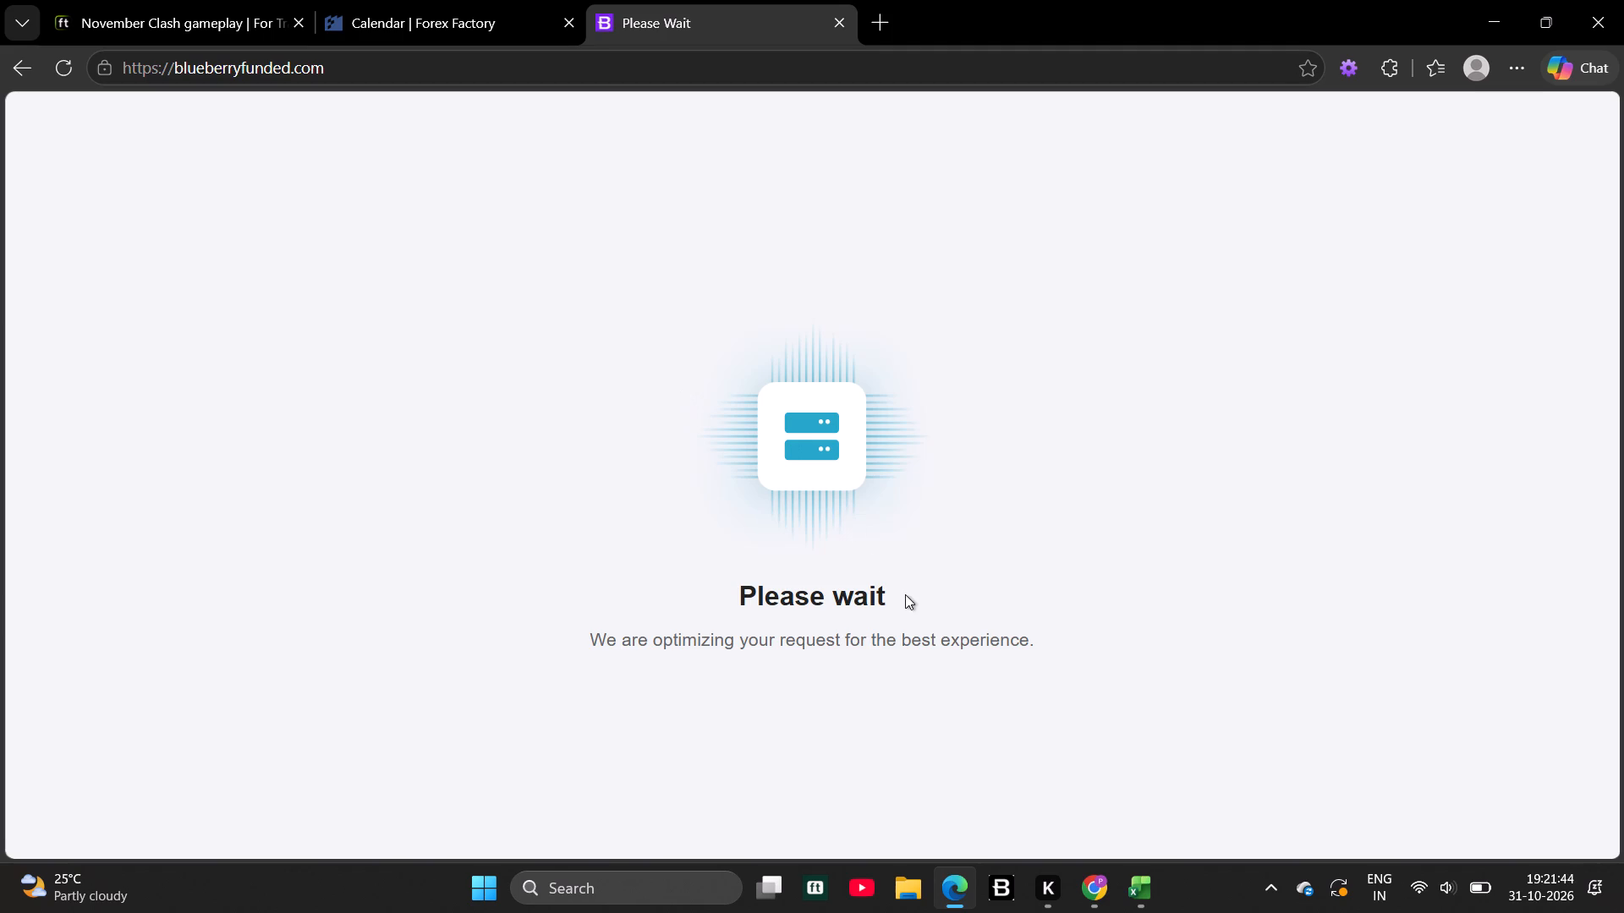
left_click(907, 598)
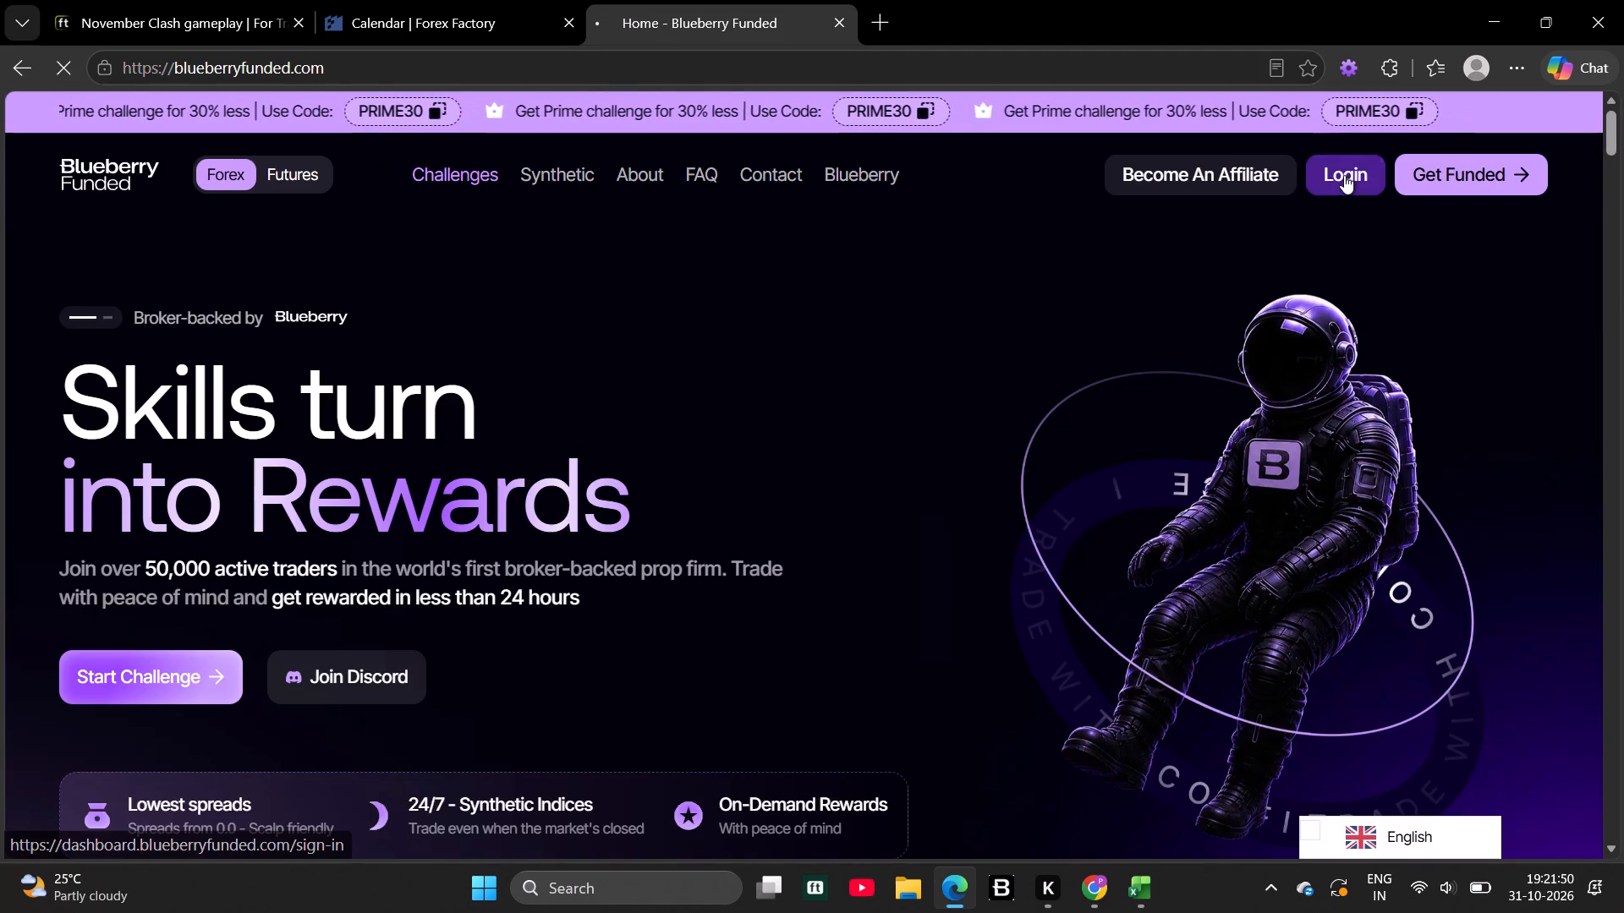
left_click(1344, 175)
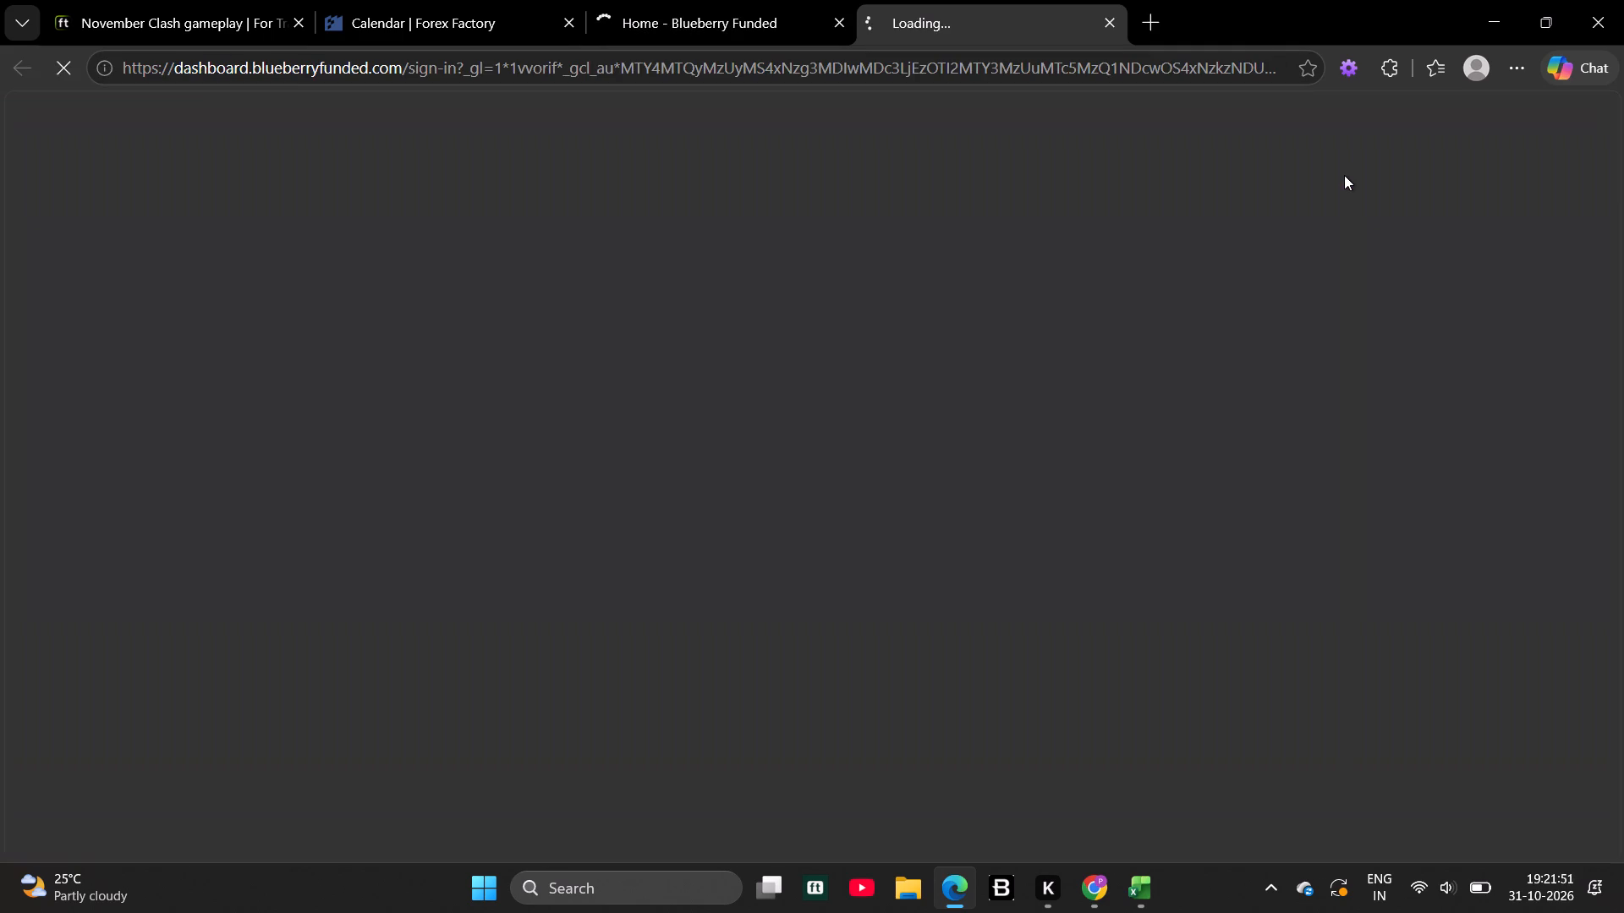